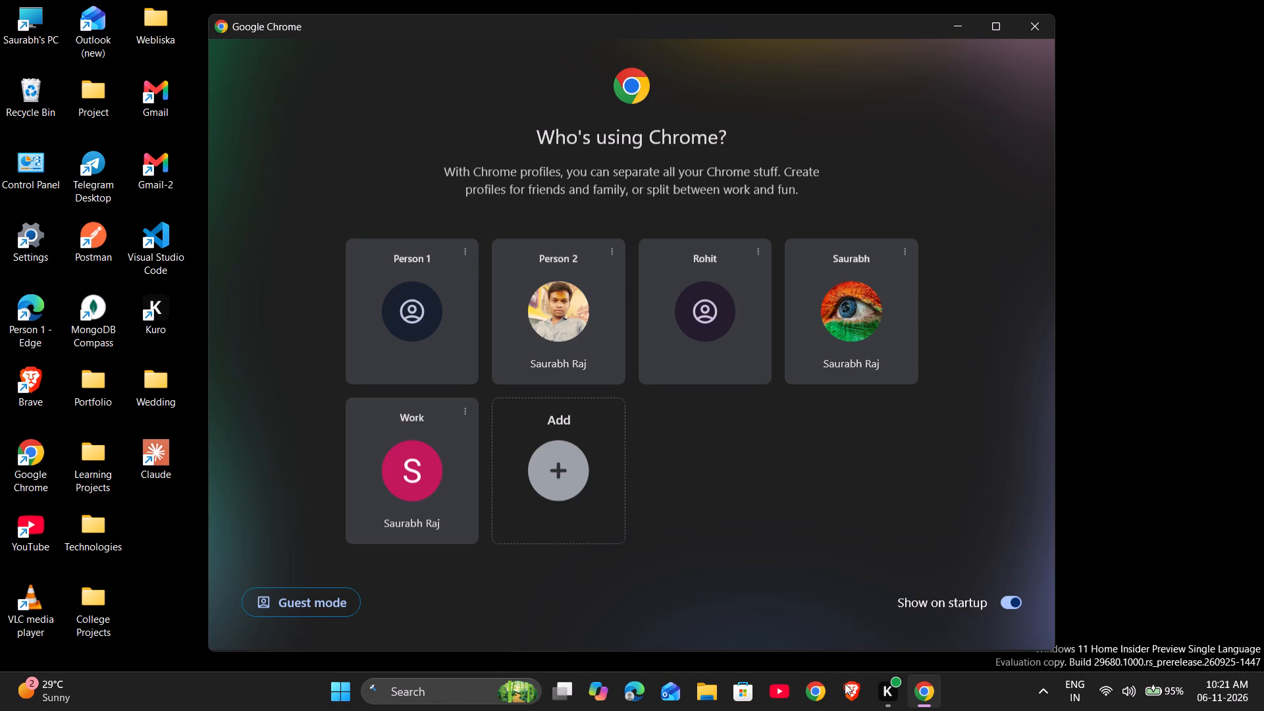
Open a browser session with the profile that has the orange-and-green eye picture.
click(853, 316)
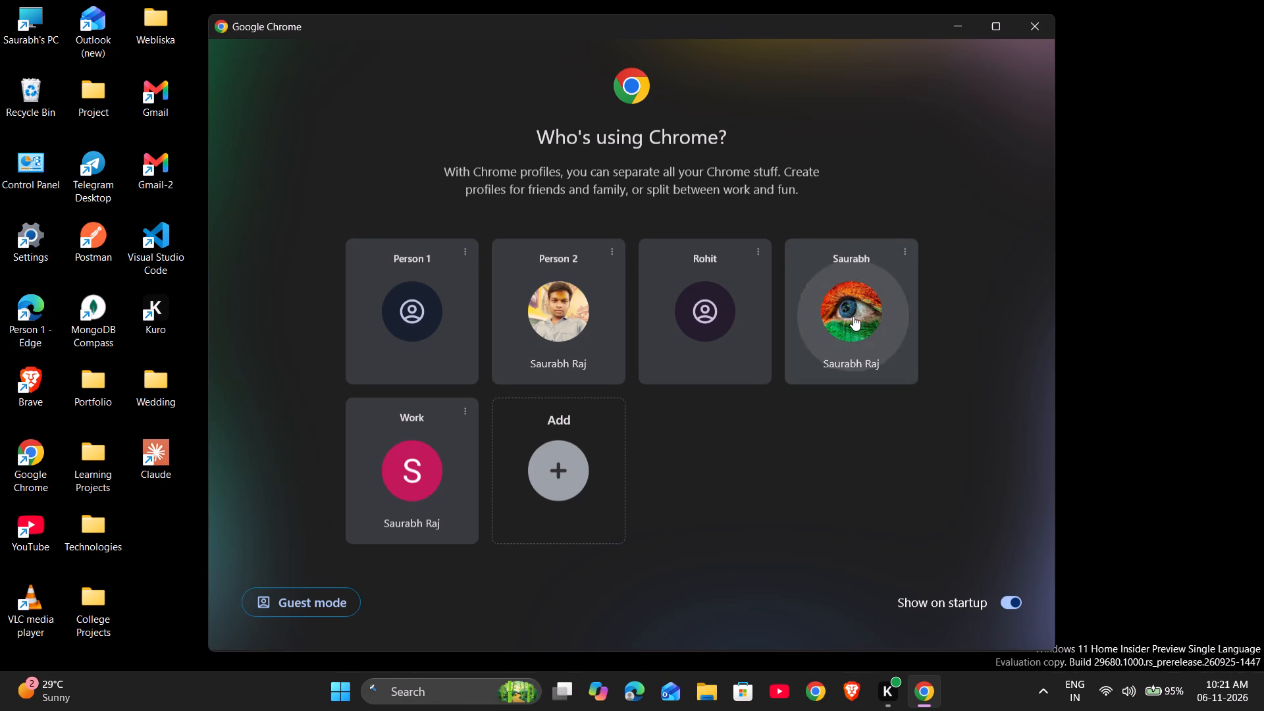
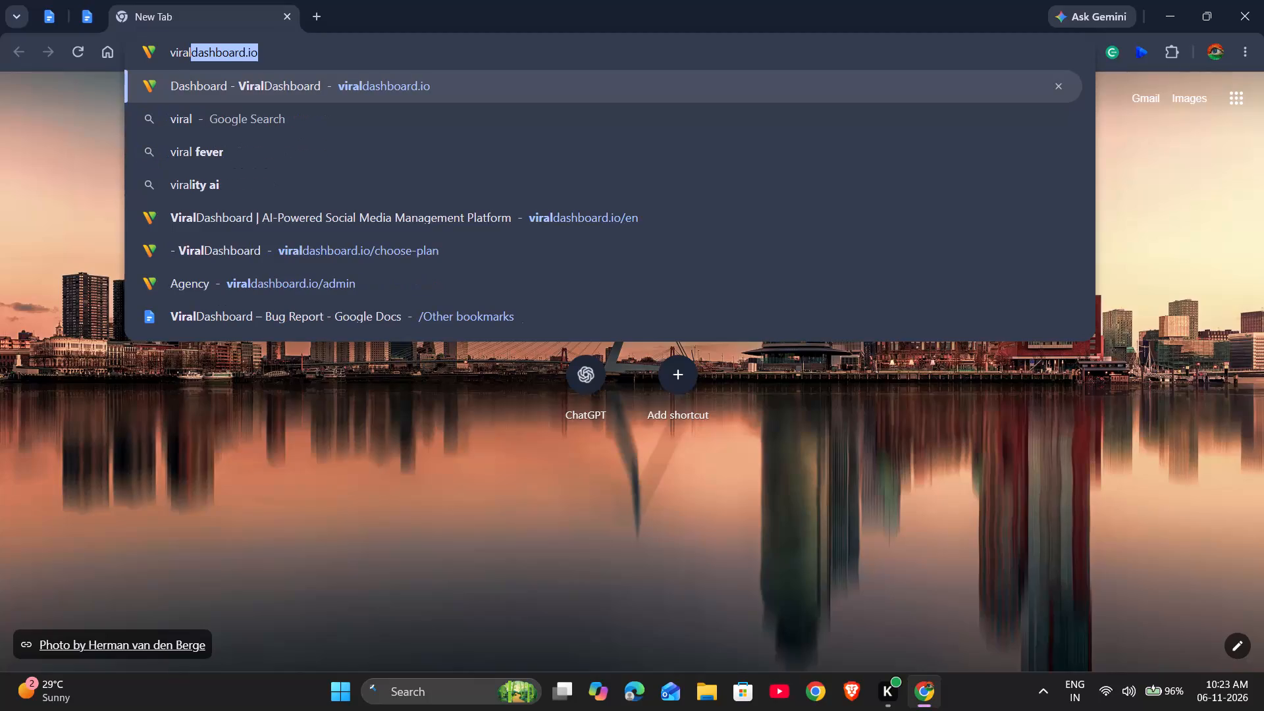
Open the ViralDashboard website at viraldashboard.io.
key(Return)
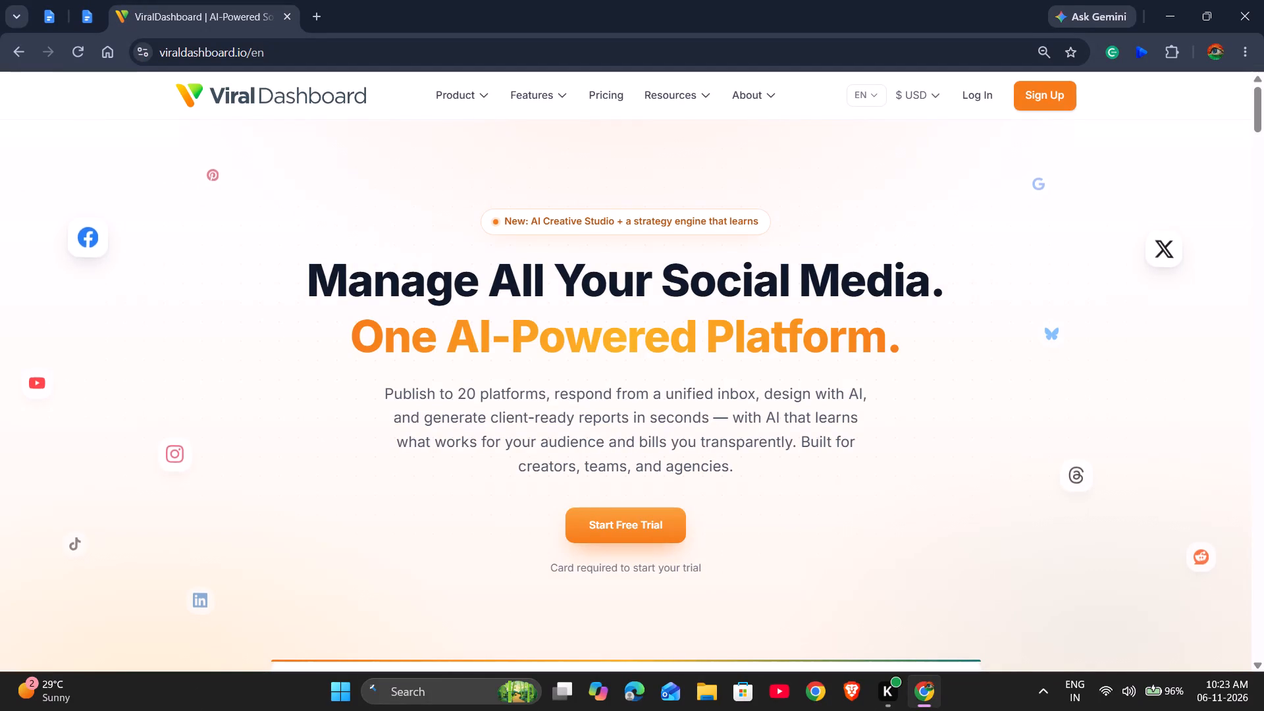
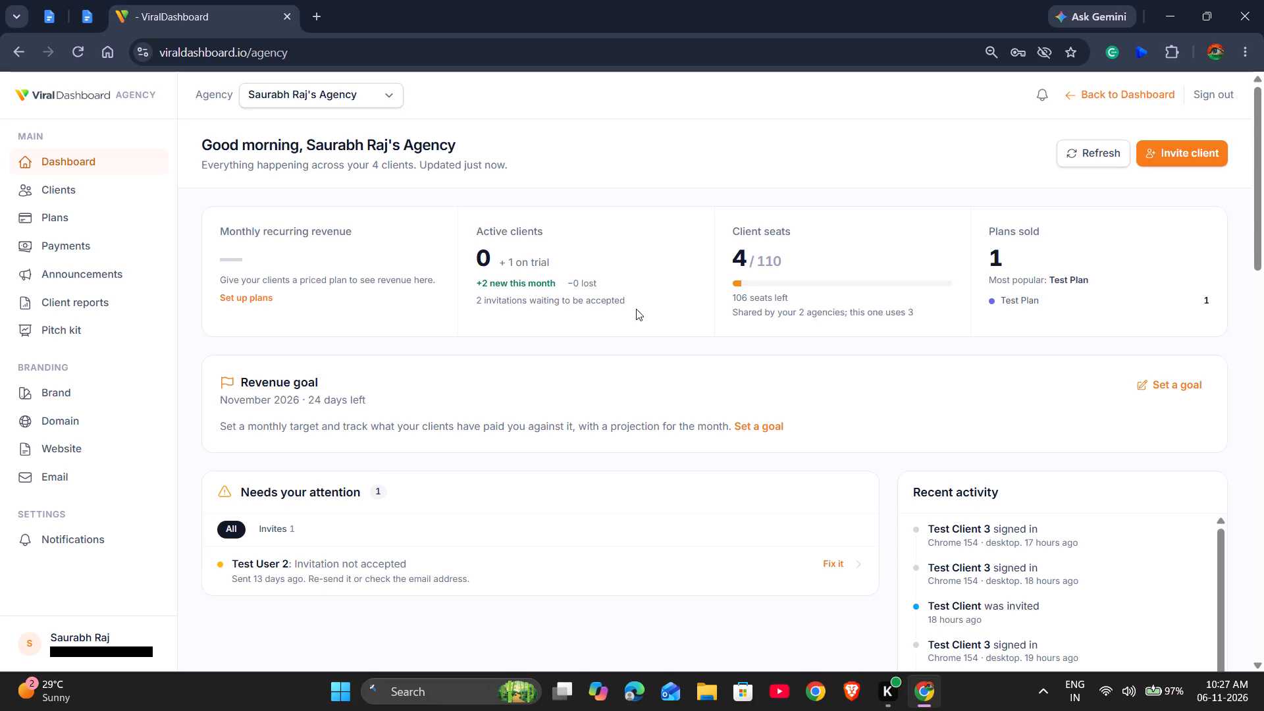
Refresh the agency dashboard's data.
click(1093, 150)
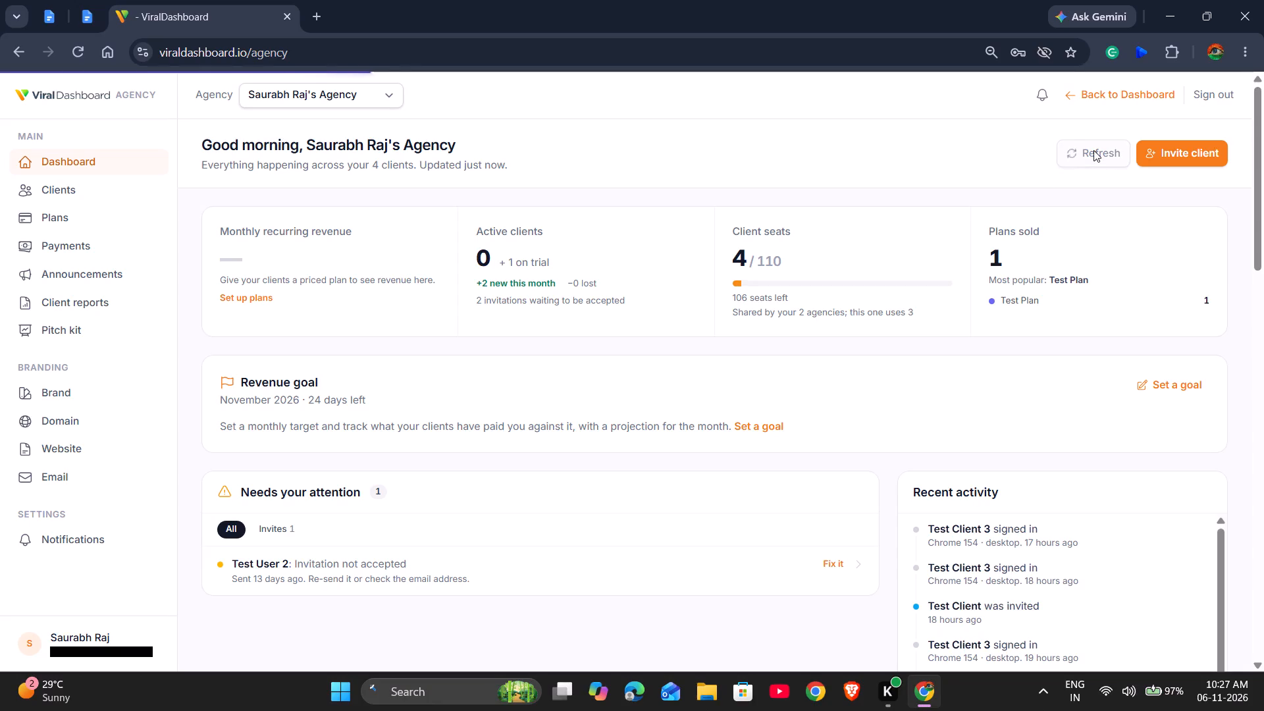
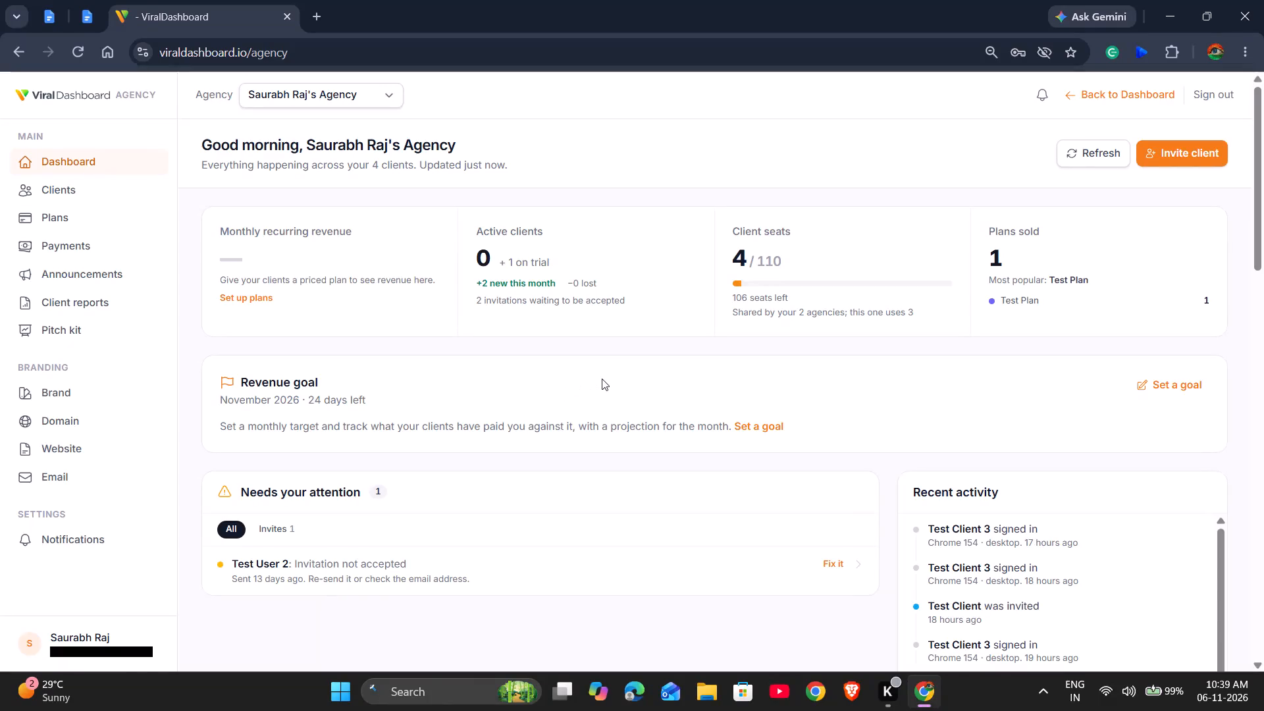
Open the website builder for the agency's public website, which is set to be built here.
scroll(602, 379, up, 2)
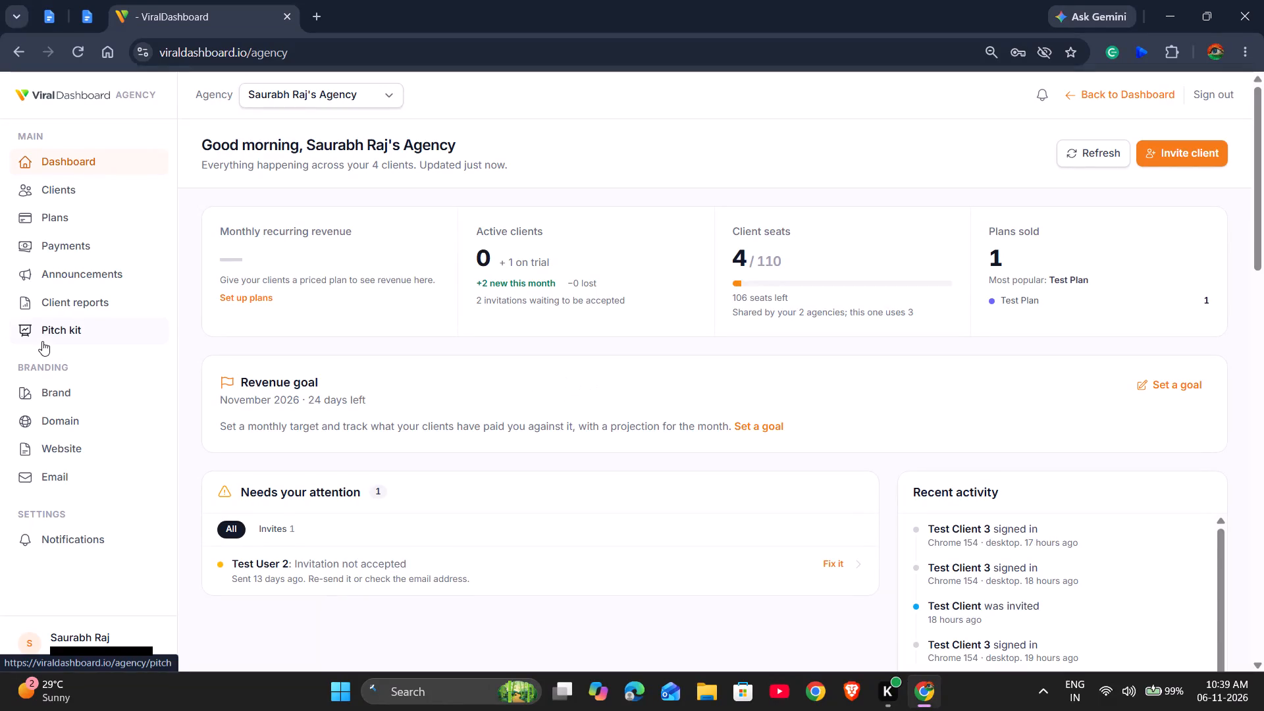
click(71, 457)
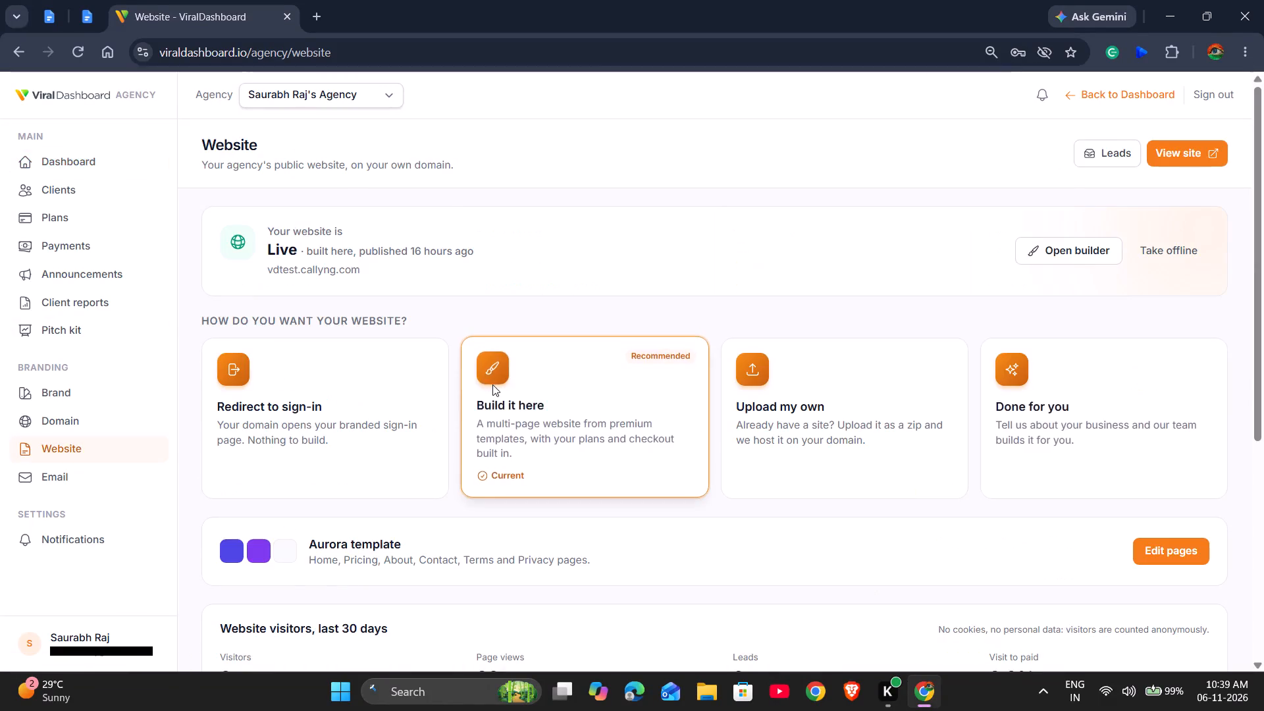
click(540, 406)
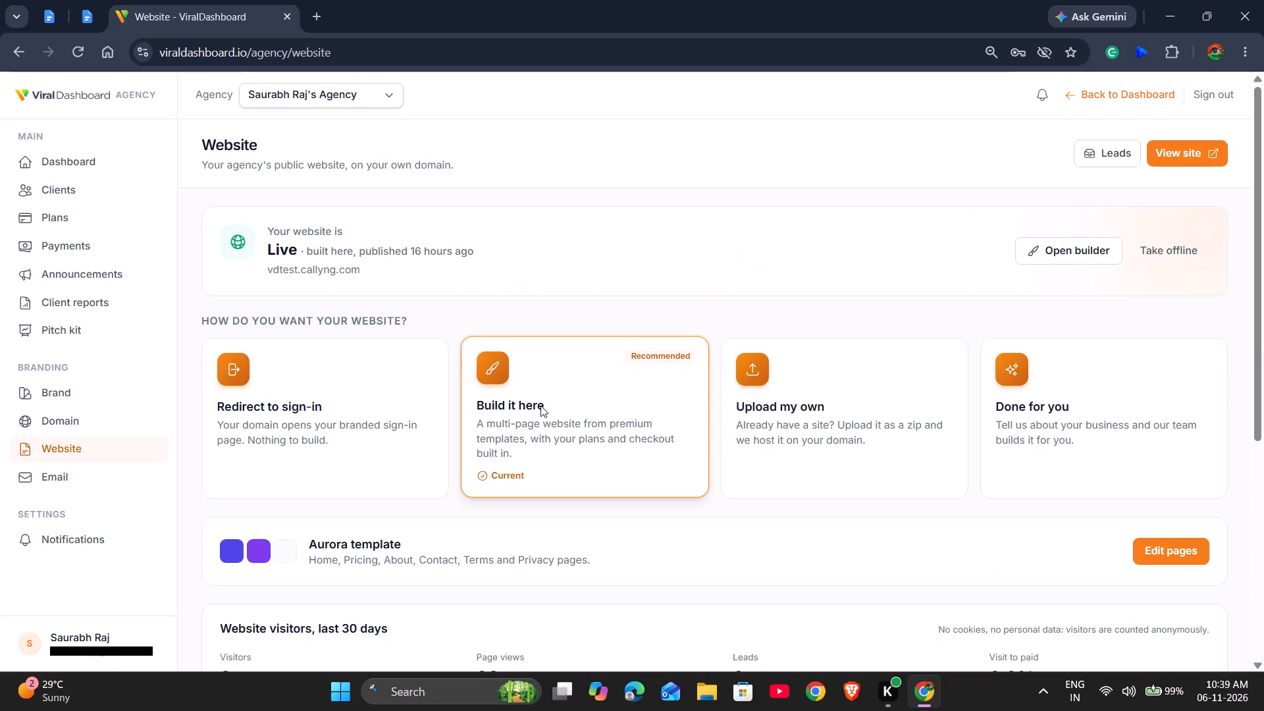
click(1086, 236)
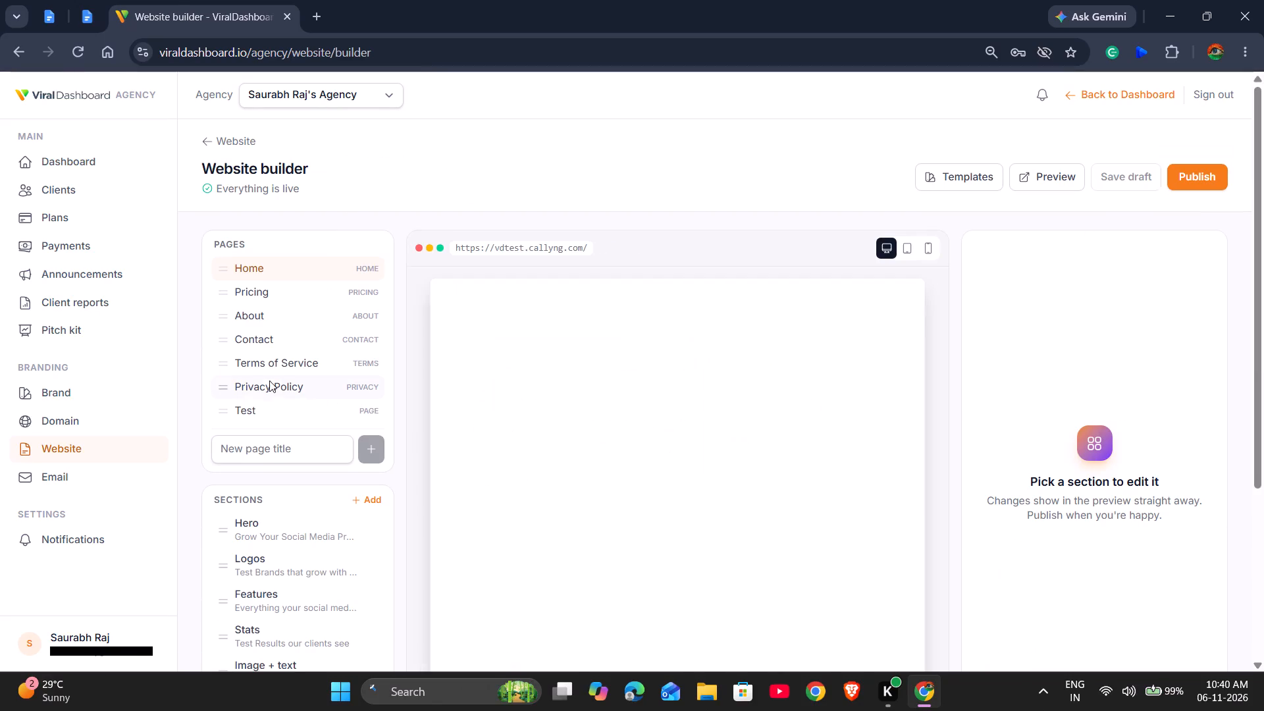
View the Pricing and About pages in the builder's preview, ending on the Home page.
click(279, 280)
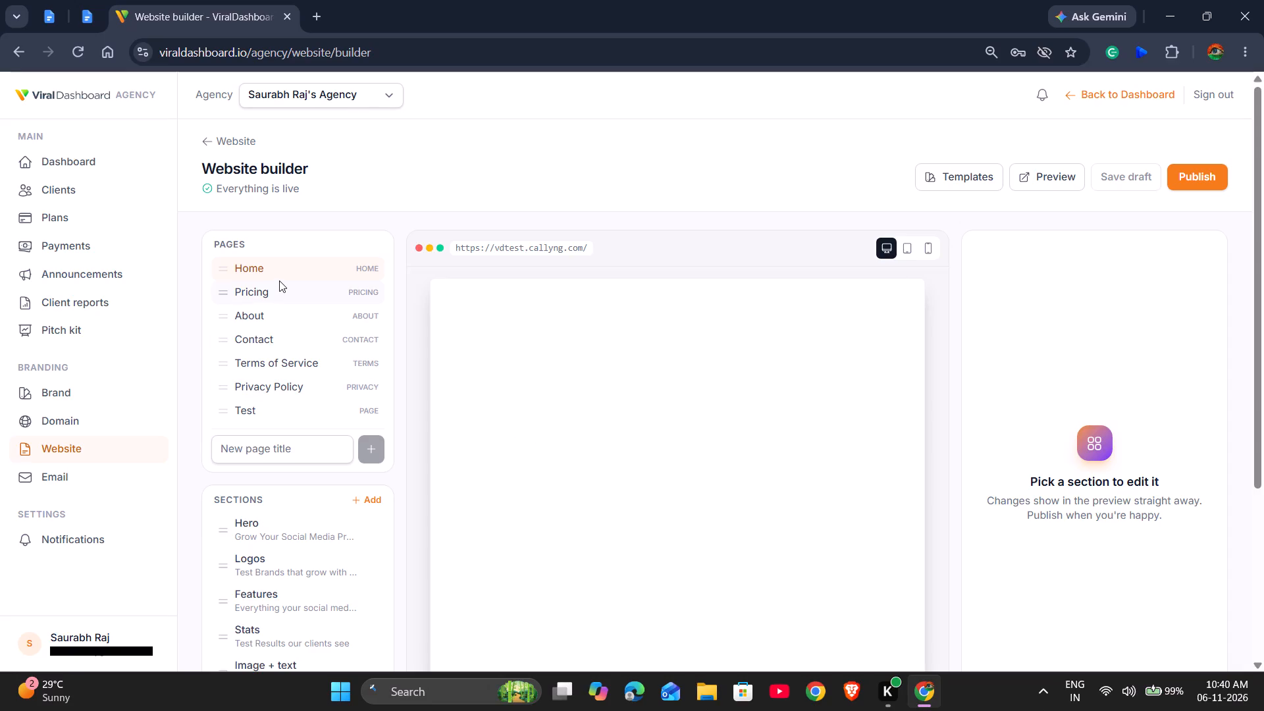
click(277, 293)
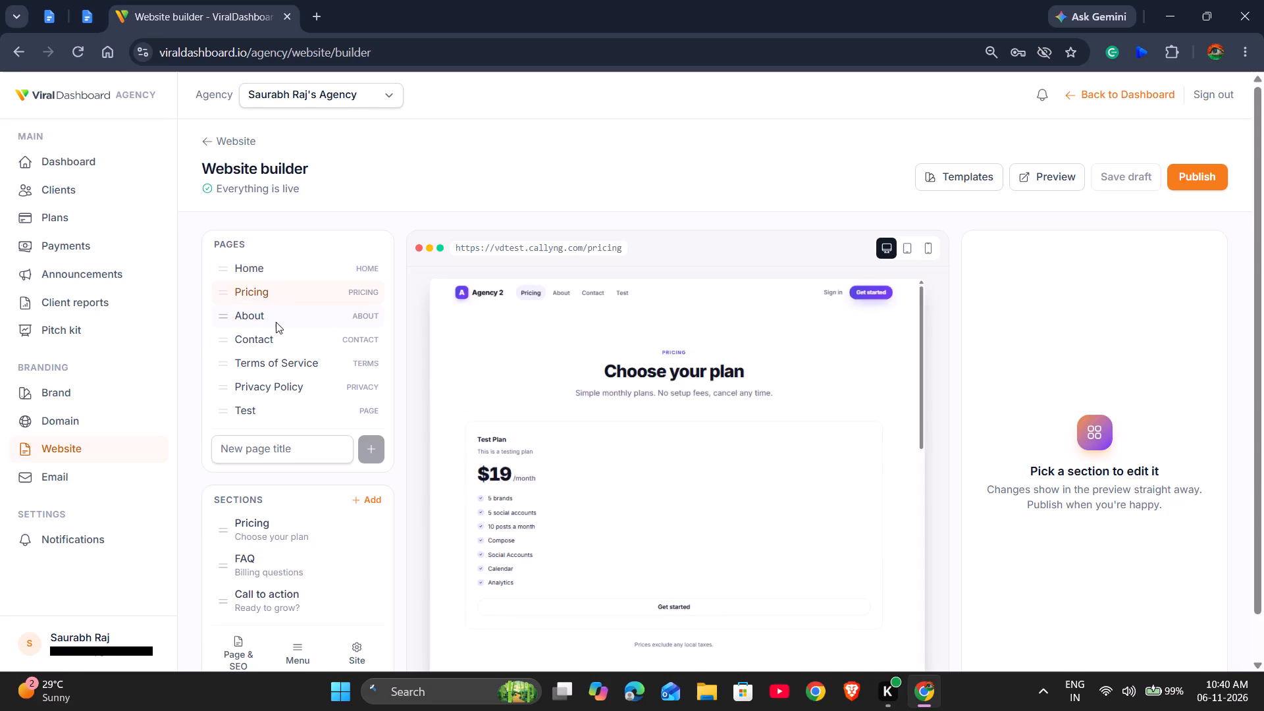
click(276, 322)
click(278, 266)
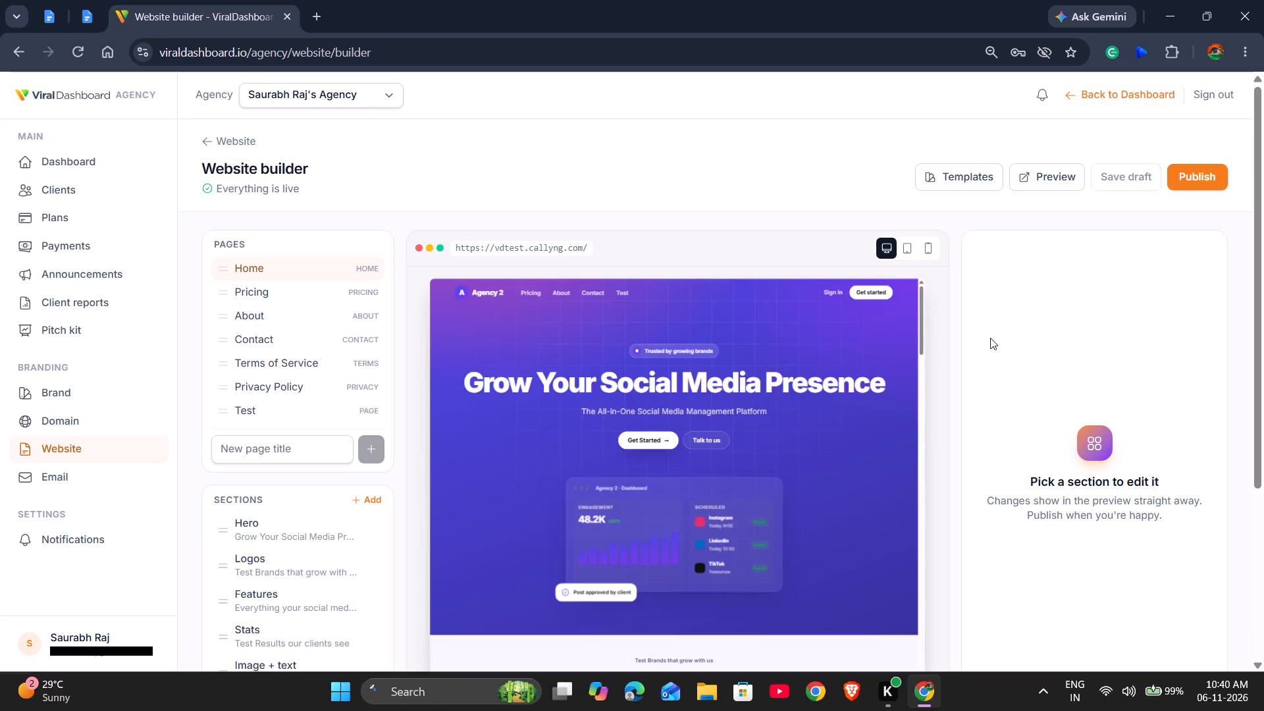
Look over the available website templates and close the template chooser without applying one.
click(963, 182)
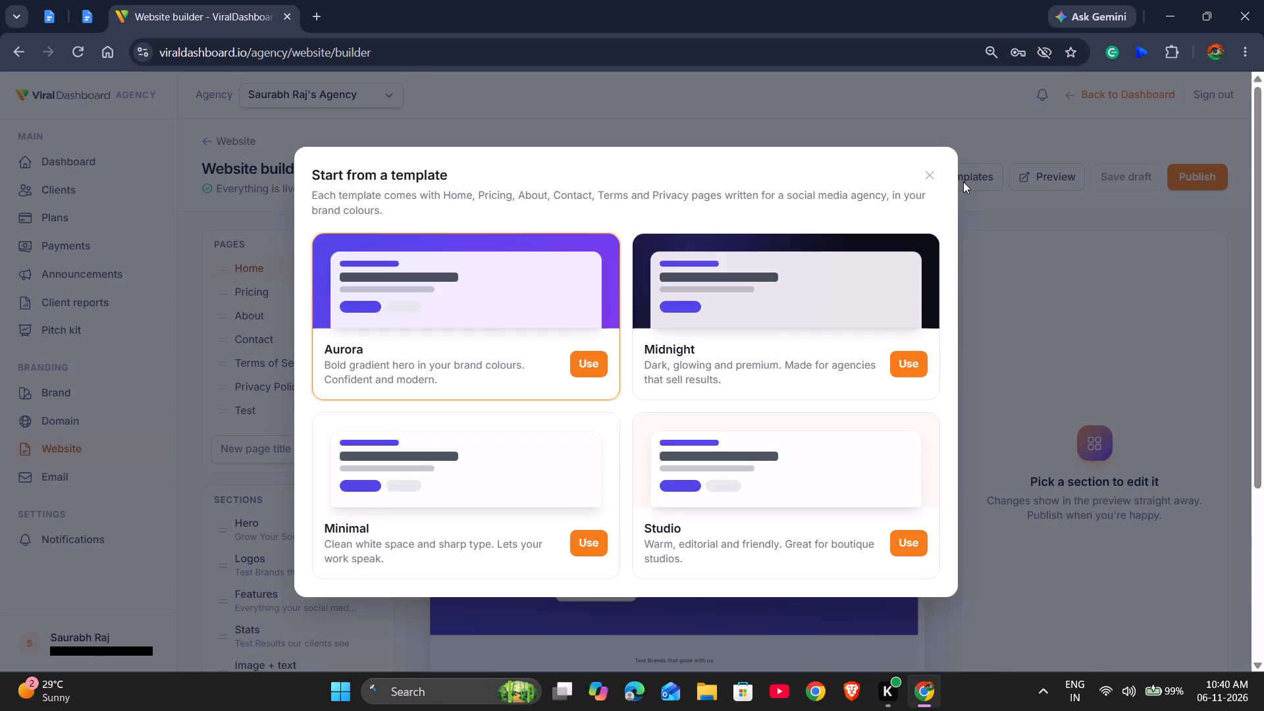
scroll(519, 350, down, 1)
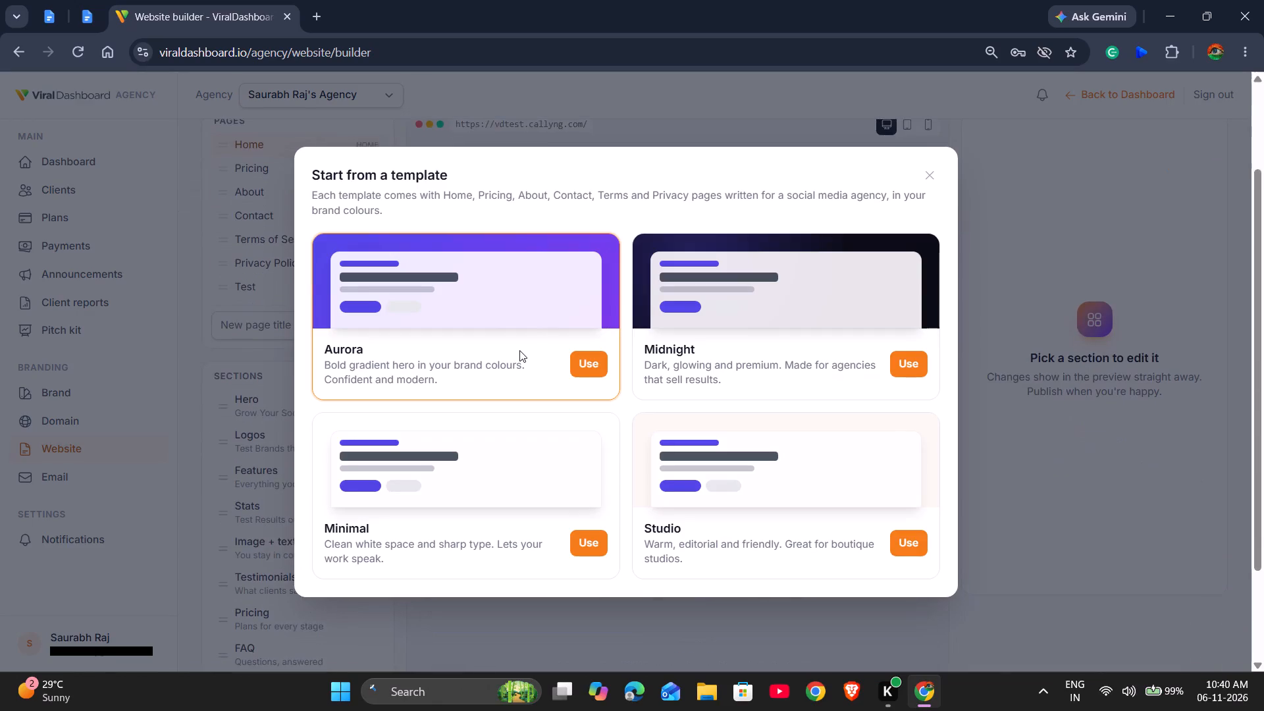
scroll(519, 350, down, 2)
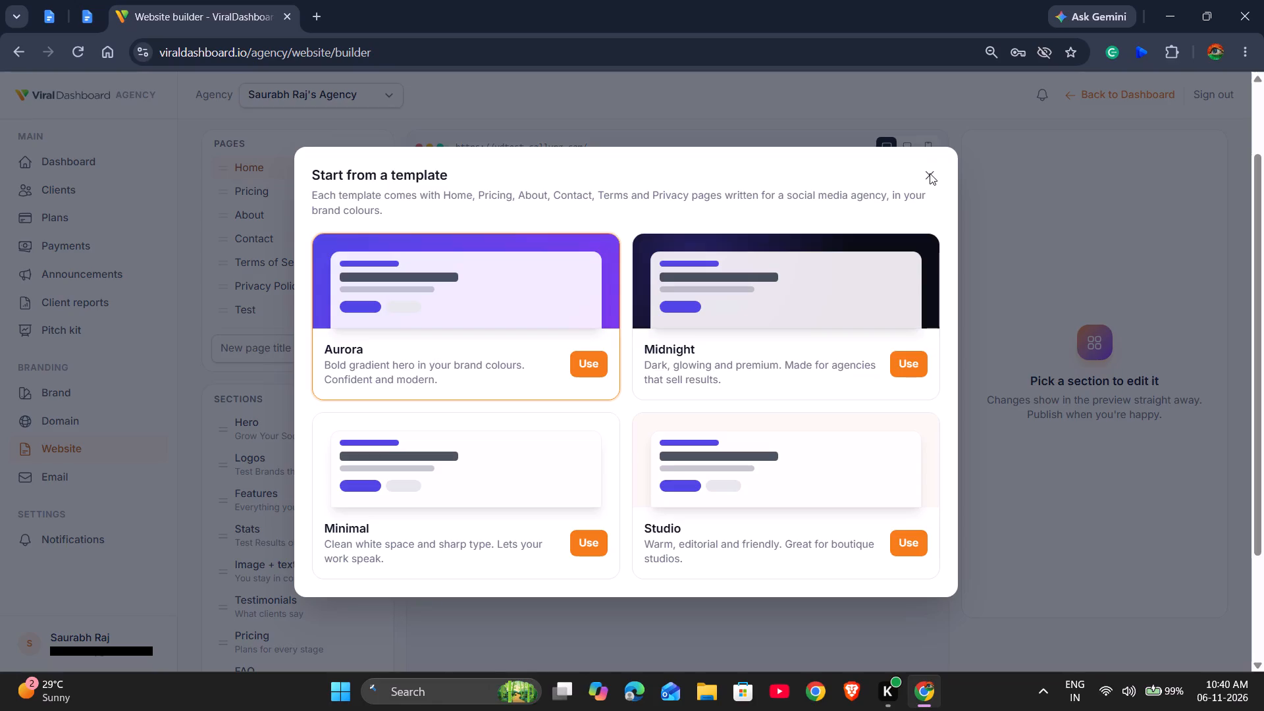
click(930, 173)
Review the list of sections that make up the Home page.
scroll(257, 512, up, 1)
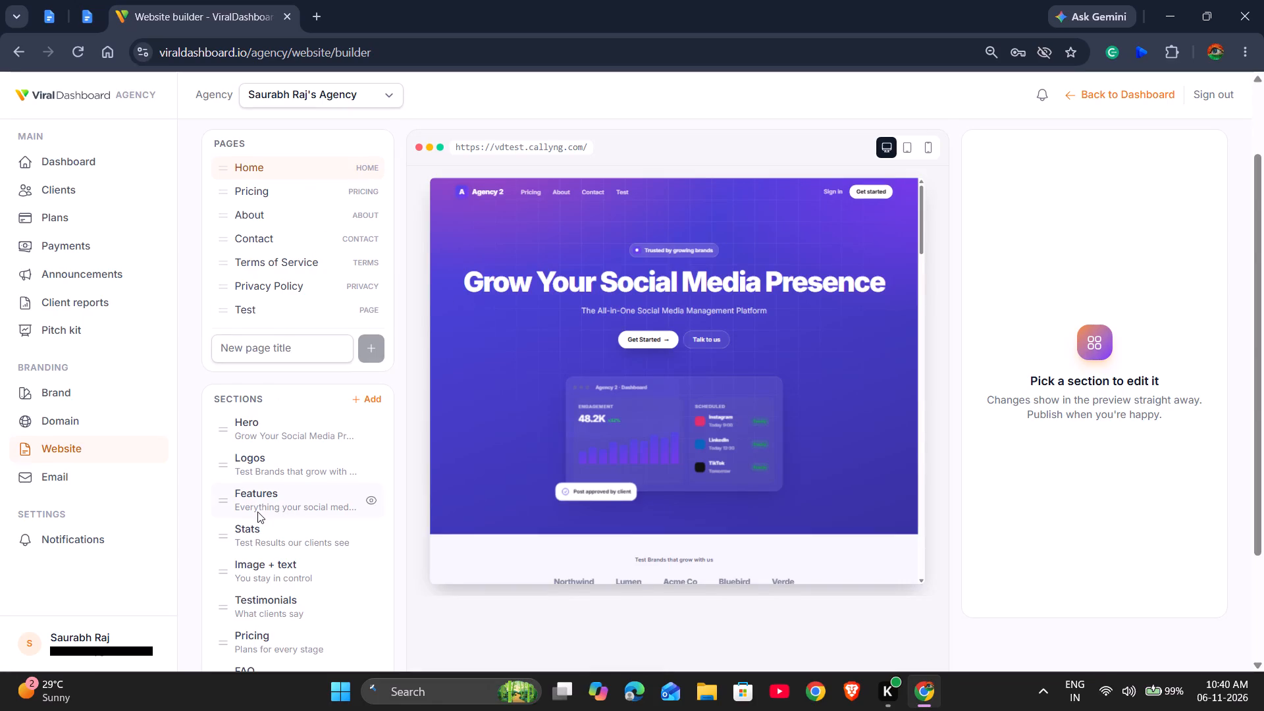
scroll(257, 512, up, 2)
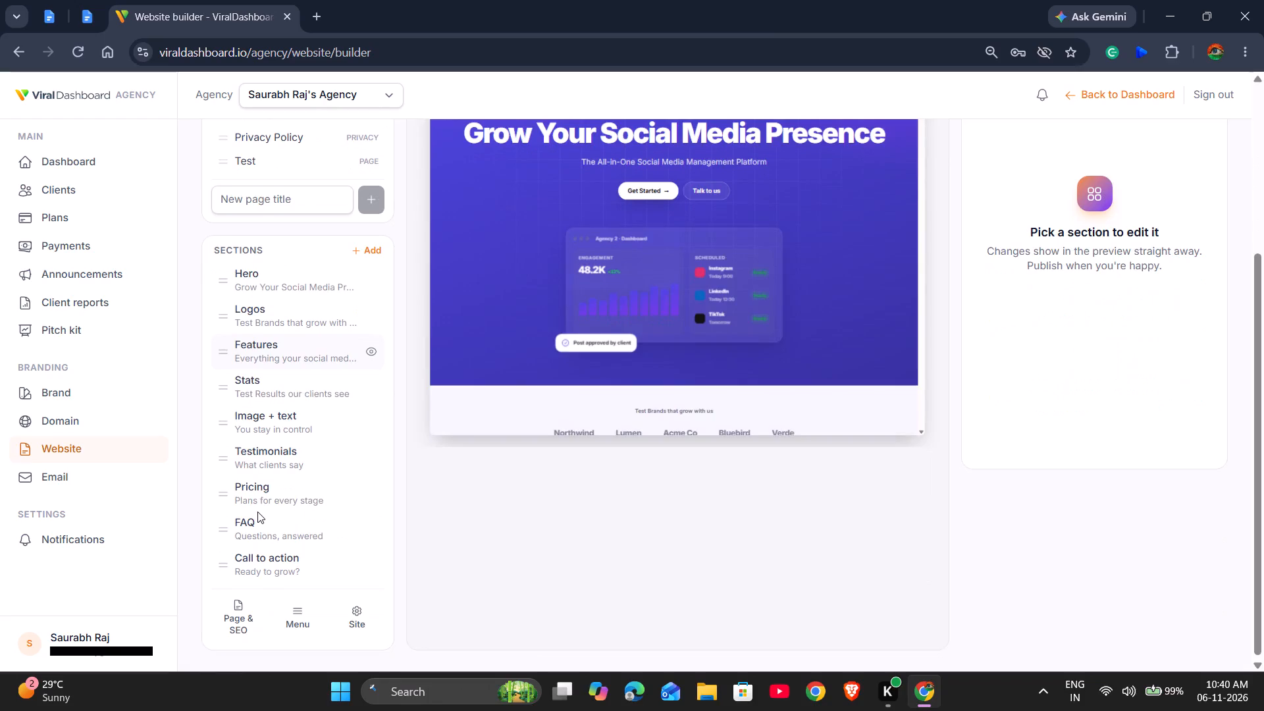
scroll(257, 512, up, 1)
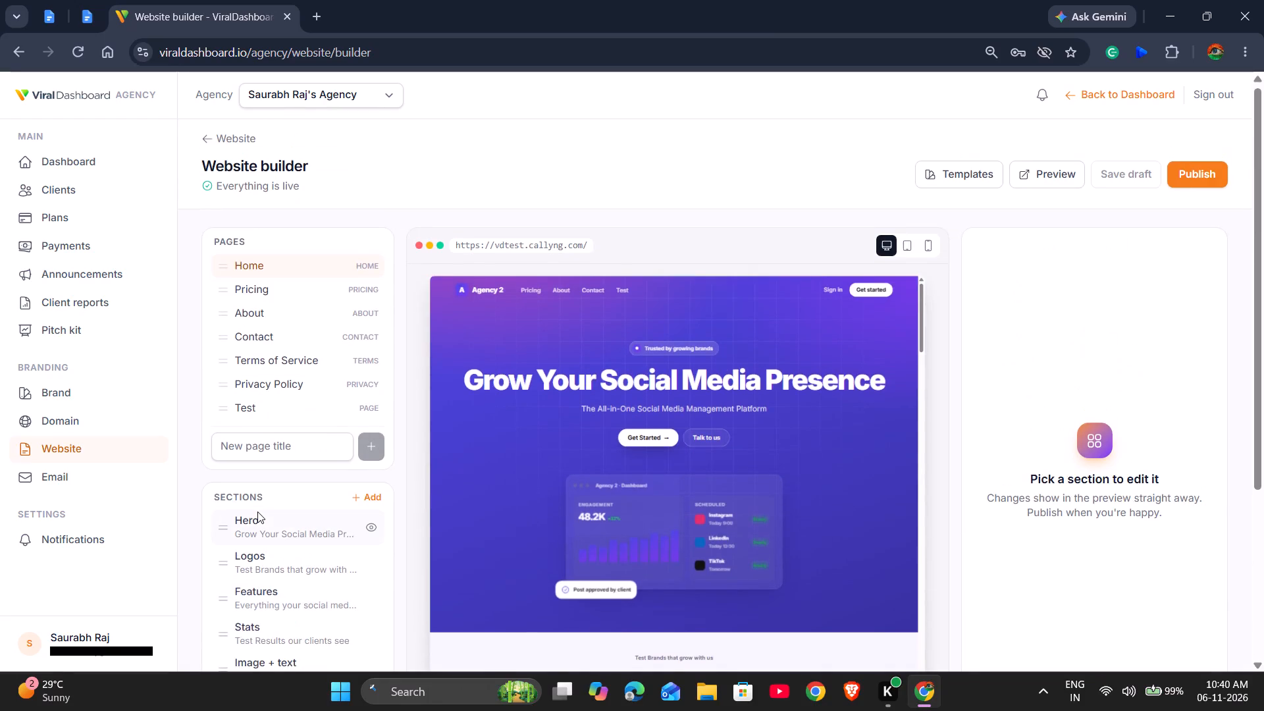
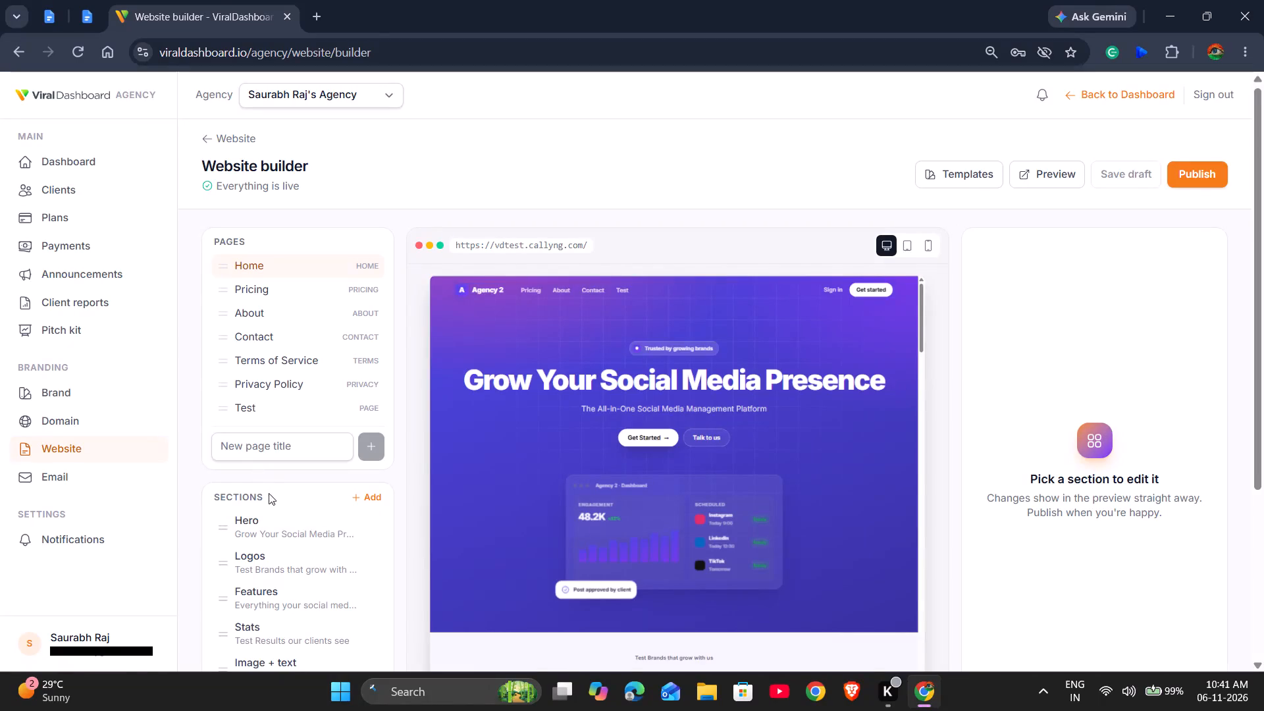
View the editing settings of the Home page's Hero, Logos and Features sections, ending on the Hero section.
click(282, 531)
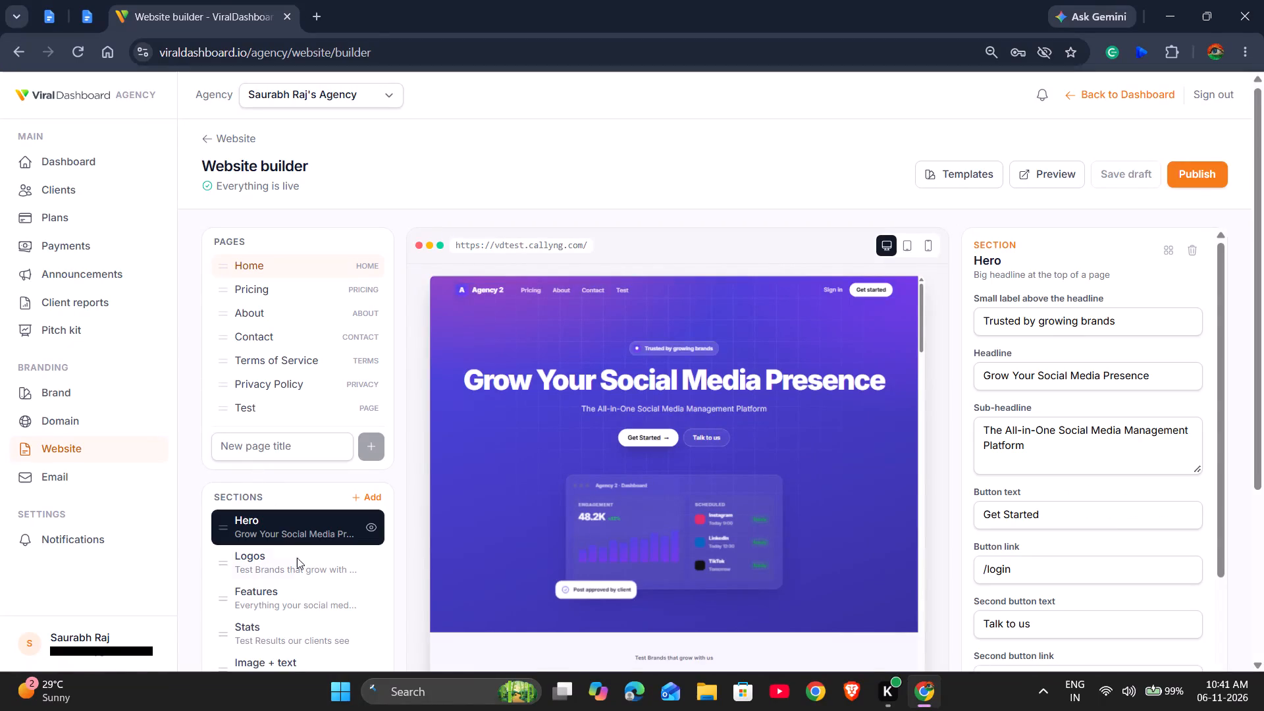
click(300, 564)
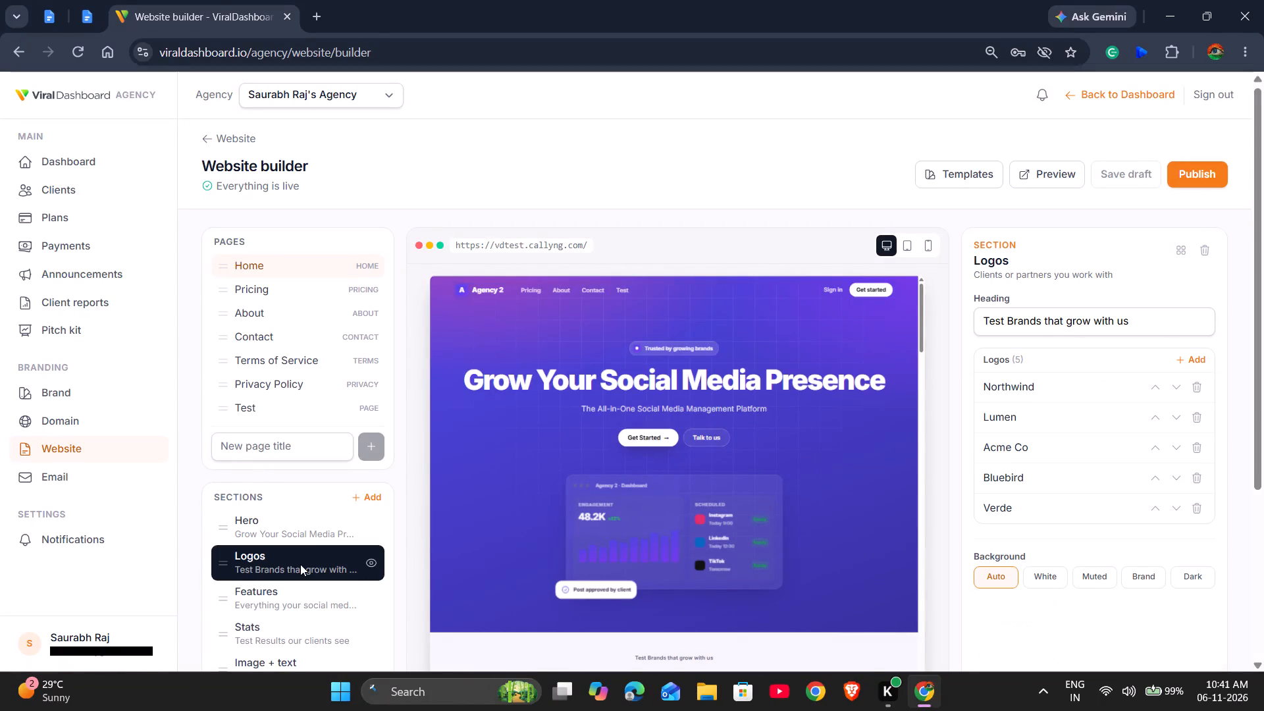
click(300, 600)
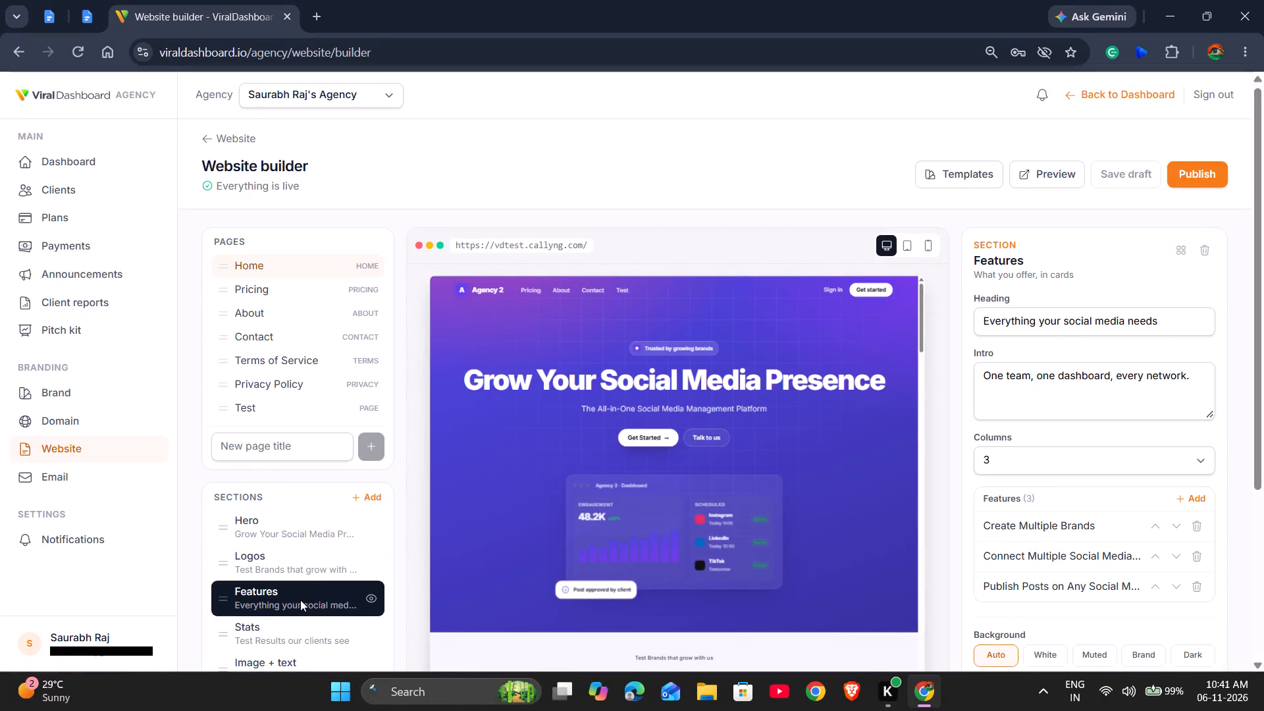
click(292, 523)
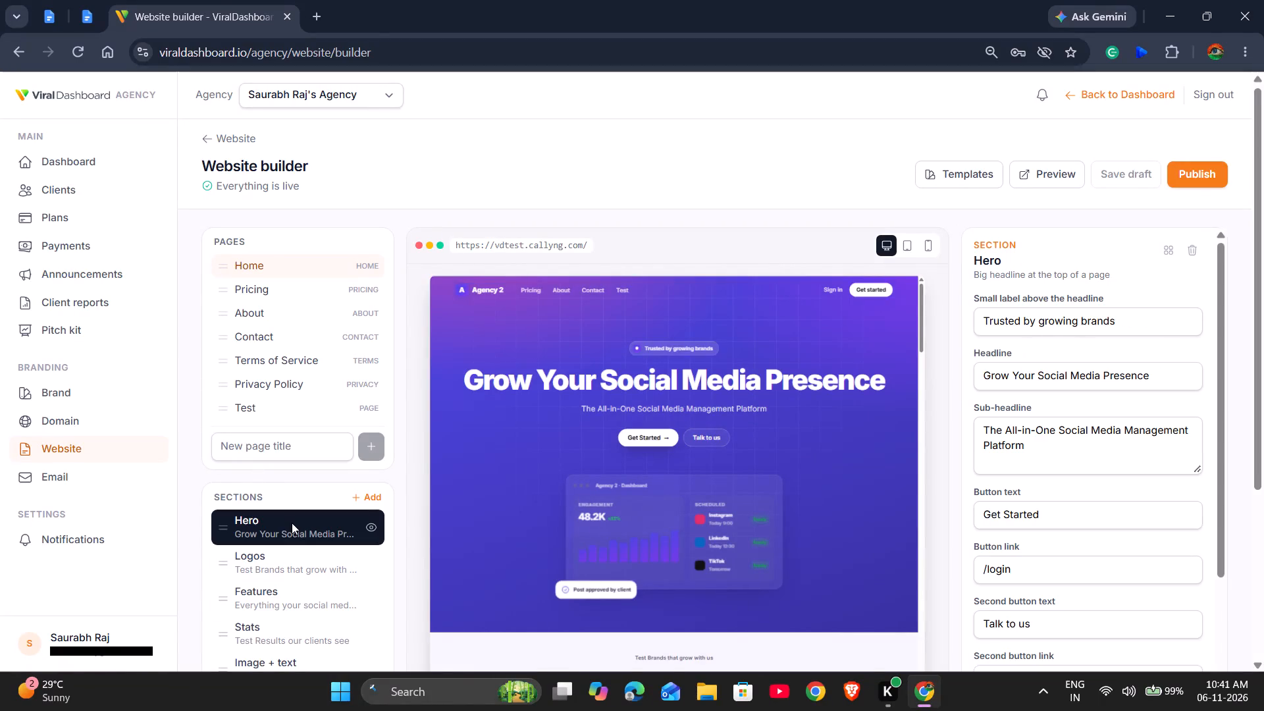
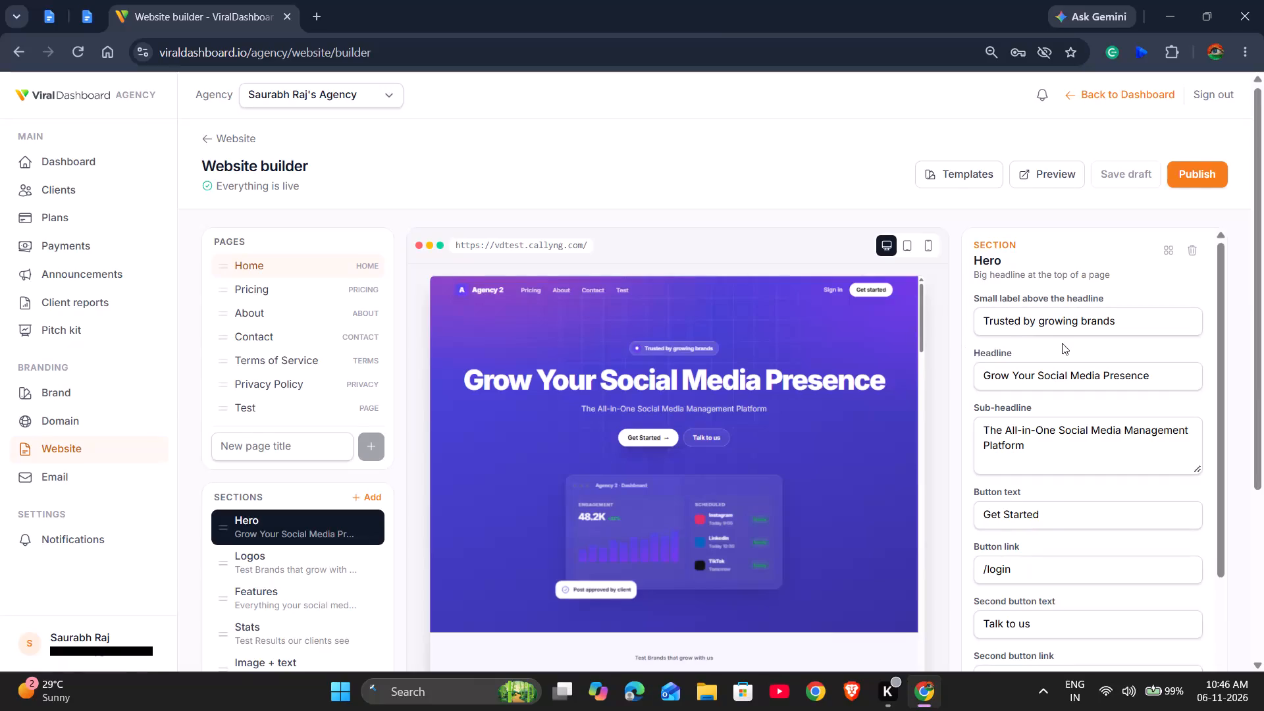
Look through the Hero section's settings, including layout and background, and the Home page's full list of sections.
scroll(1062, 343, up, 4)
scroll(1062, 343, down, 5)
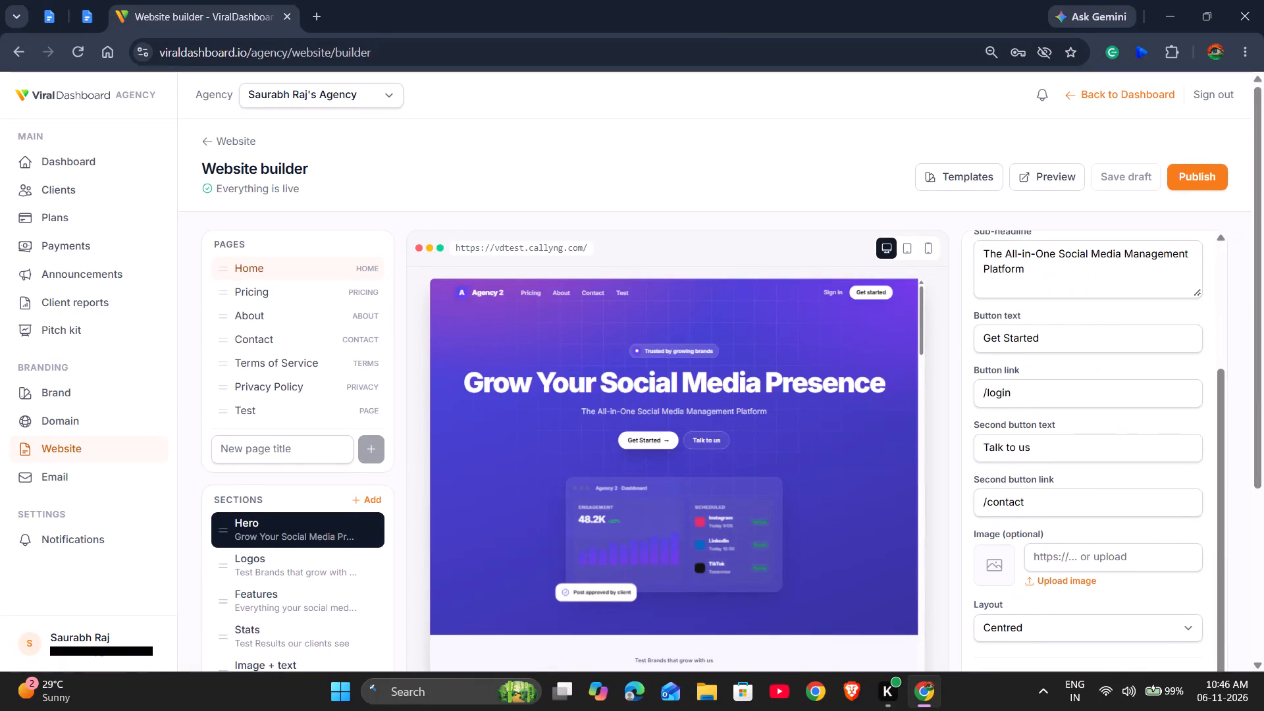
scroll(1062, 343, up, 5)
scroll(1062, 343, down, 4)
scroll(313, 583, down, 2)
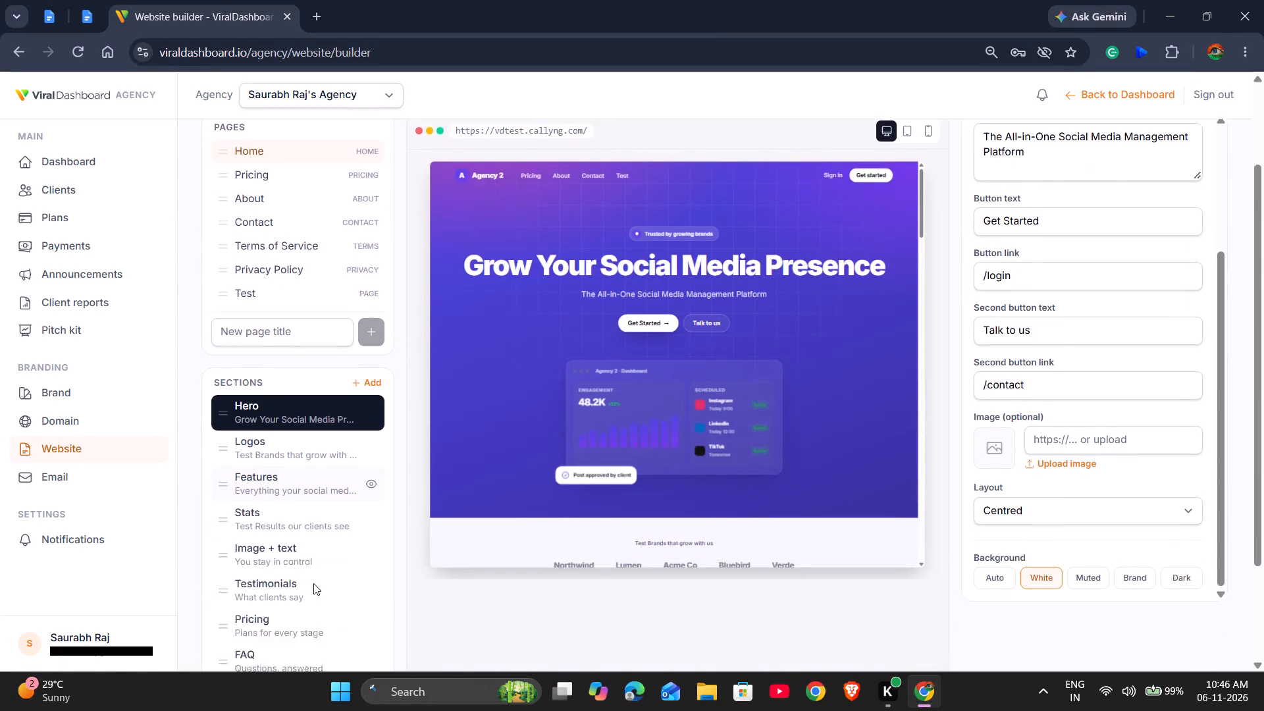
scroll(313, 583, down, 2)
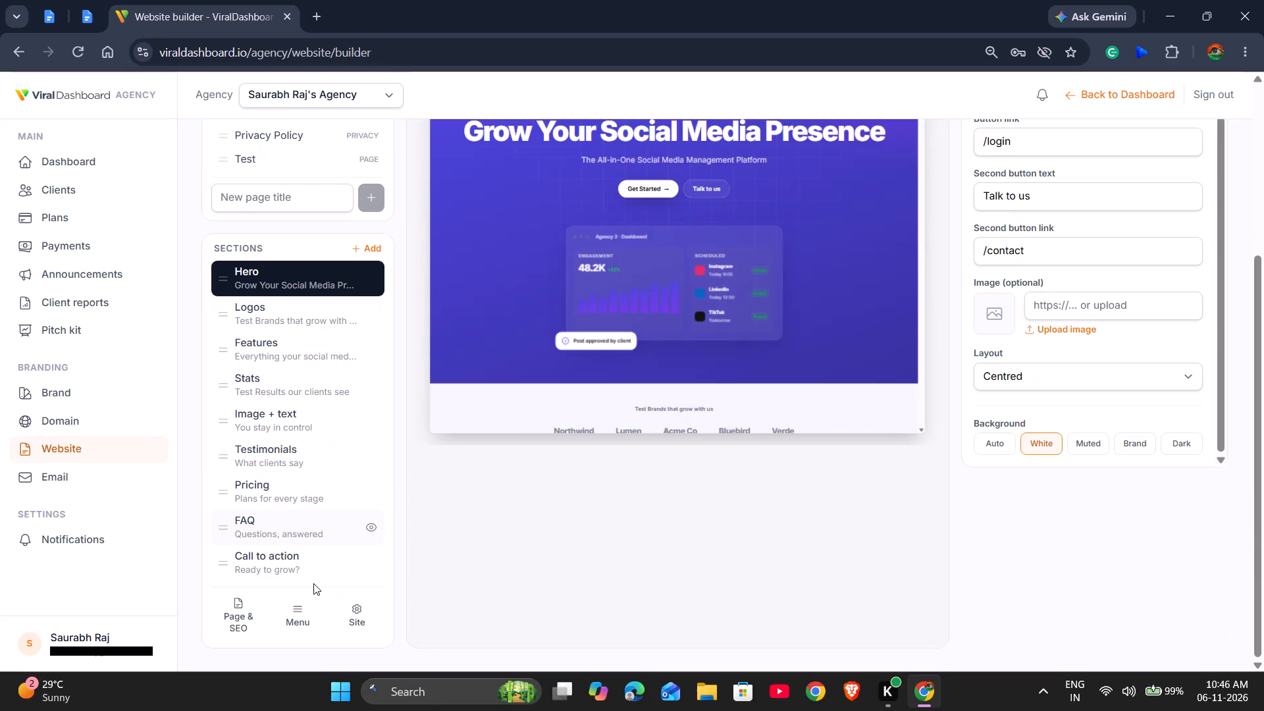
scroll(313, 583, down, 5)
scroll(313, 583, up, 2)
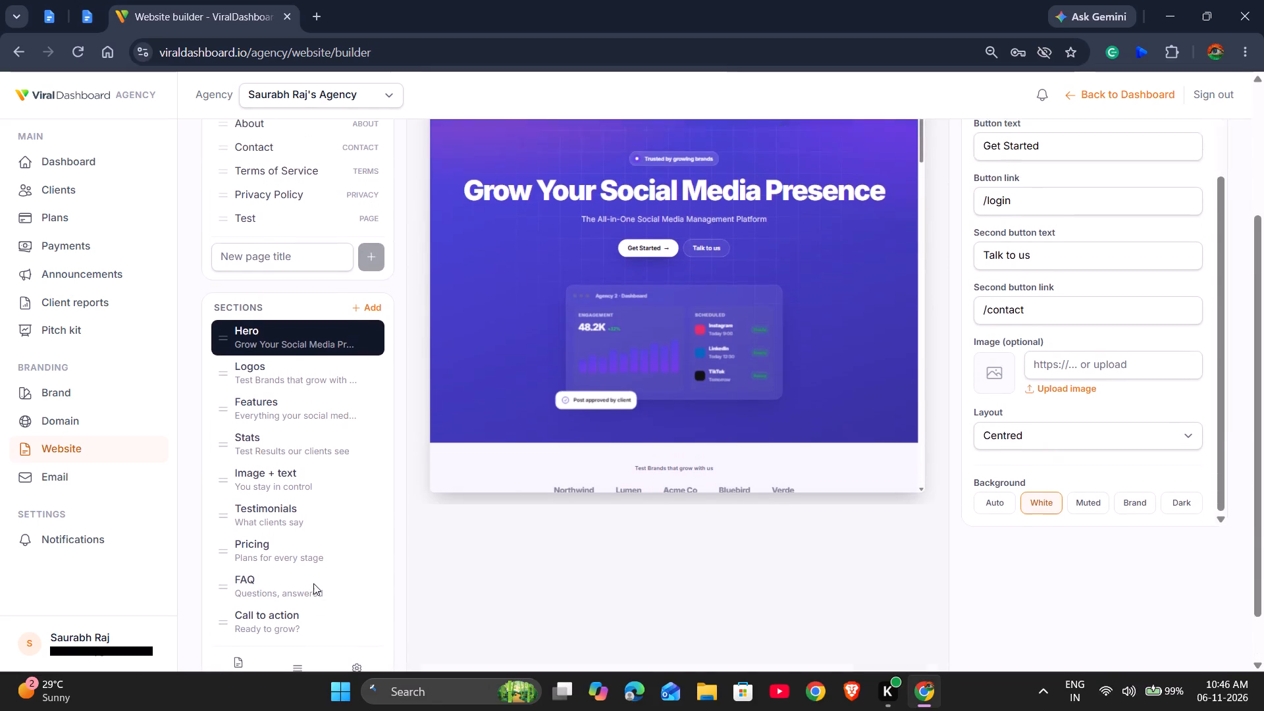
scroll(313, 583, up, 5)
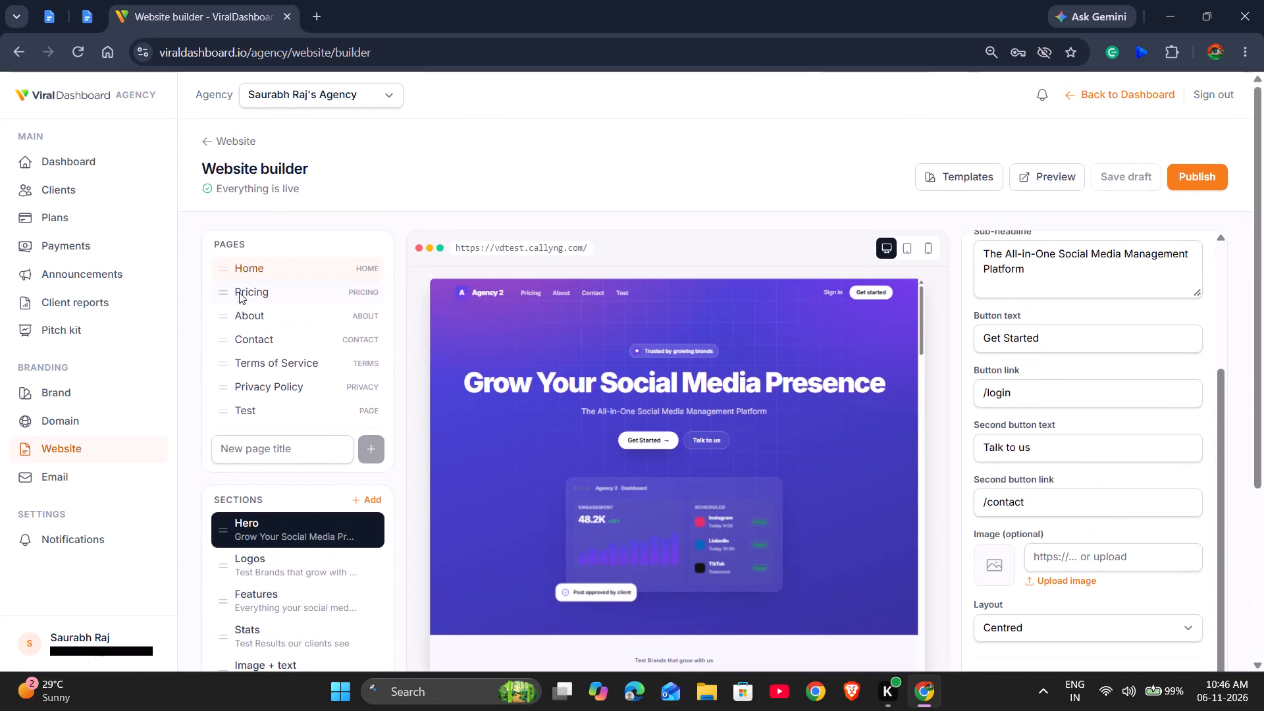
View the Pricing page in the builder preview, try its header navigation links, and open the About page.
click(270, 291)
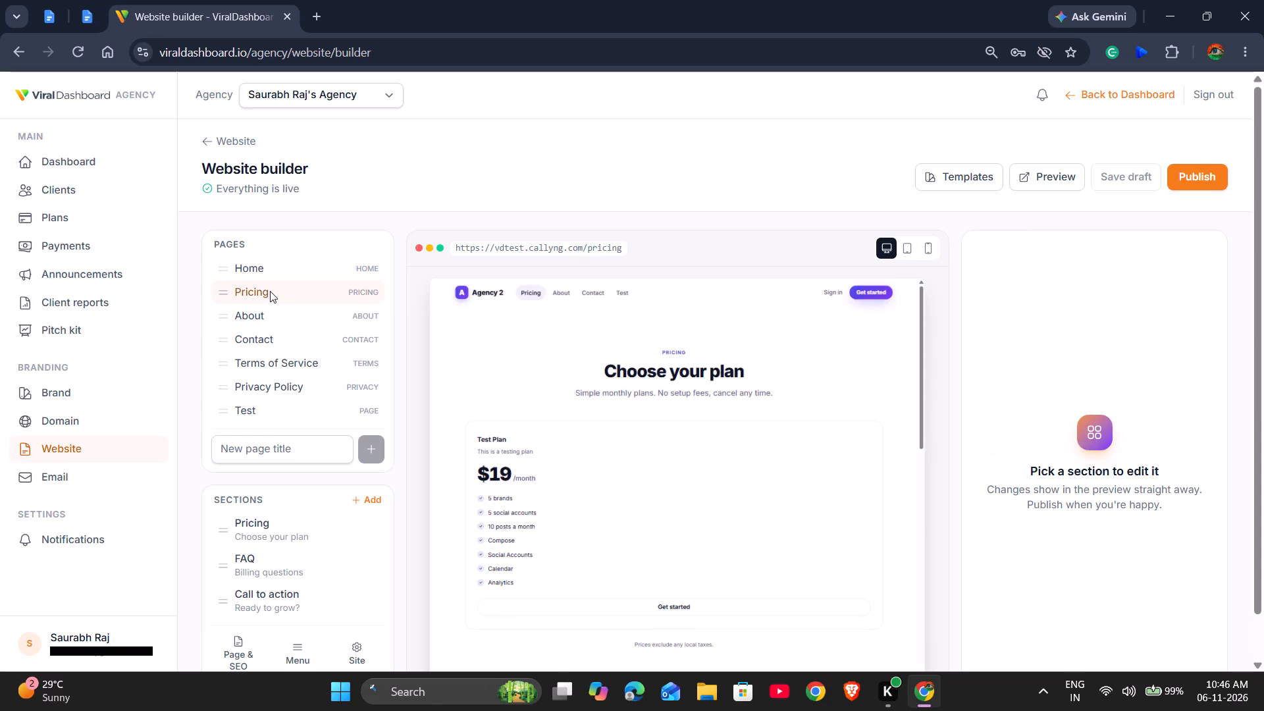
click(564, 293)
click(594, 293)
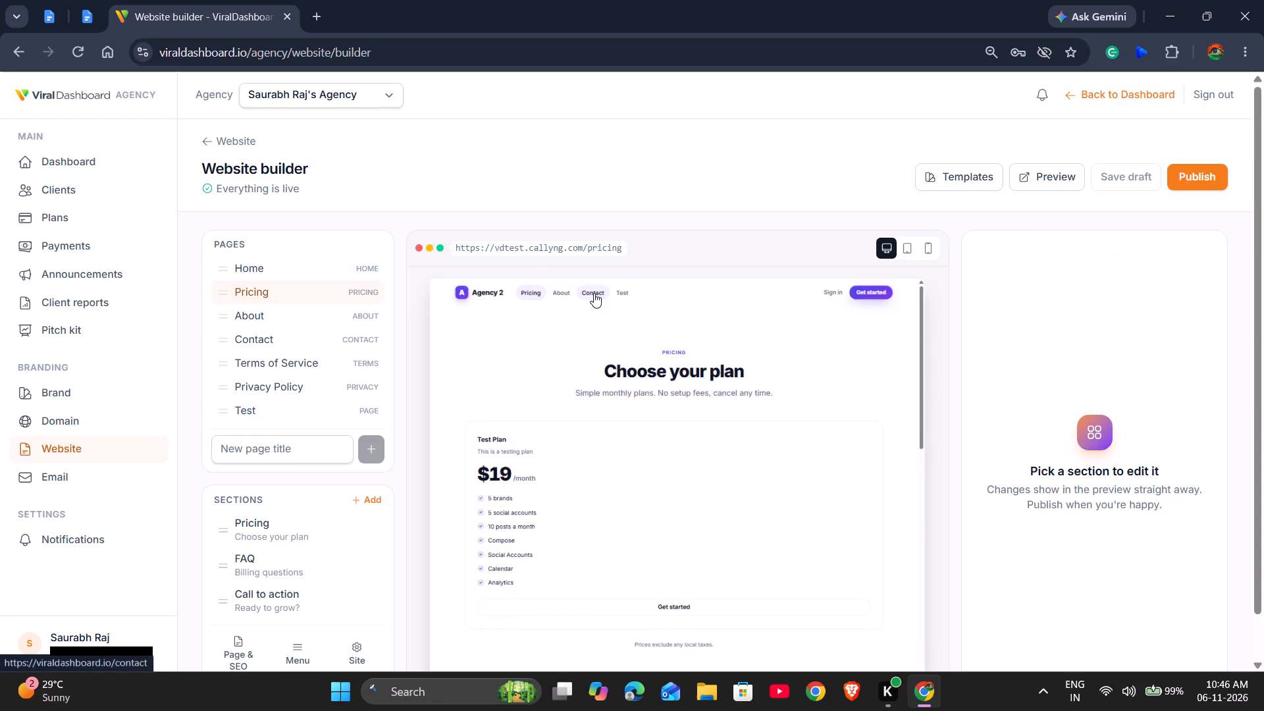
click(630, 288)
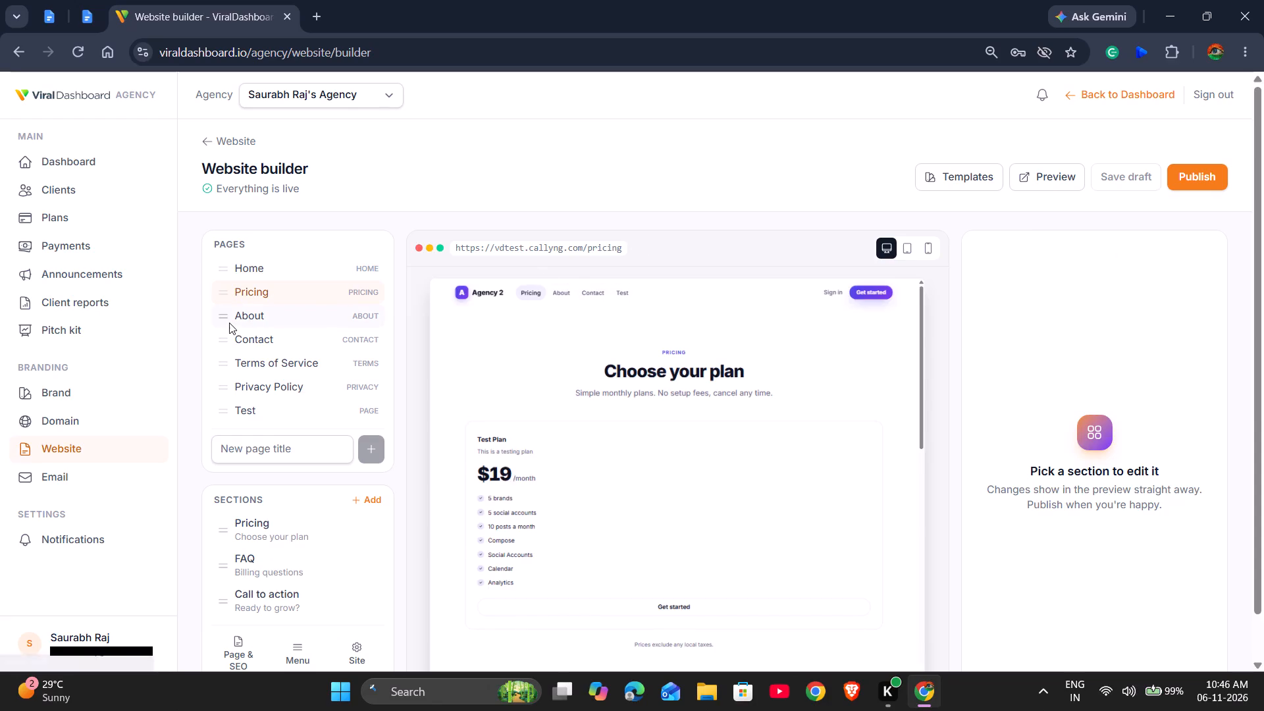
click(255, 312)
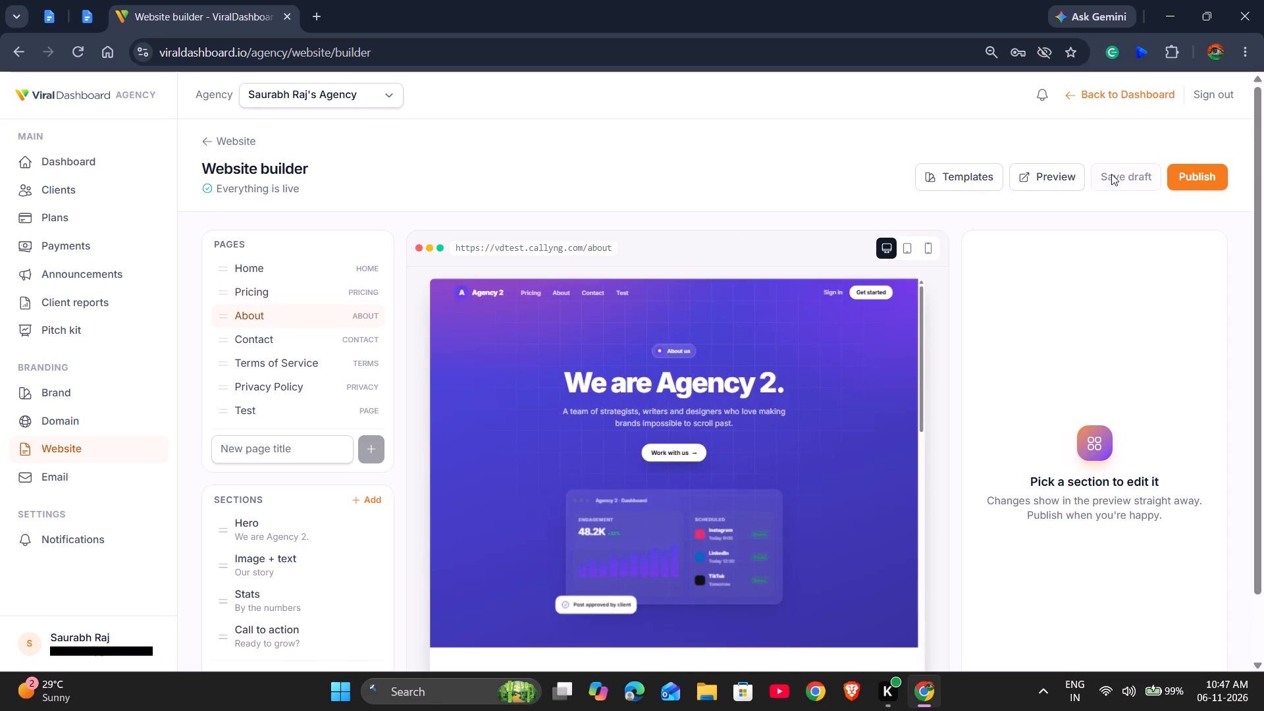
Open the live site vdtest.callyng.com in a new browser tab and view its Pricing, About, Contact and Test pages.
click(314, 11)
text(vdtes)
key(Return)
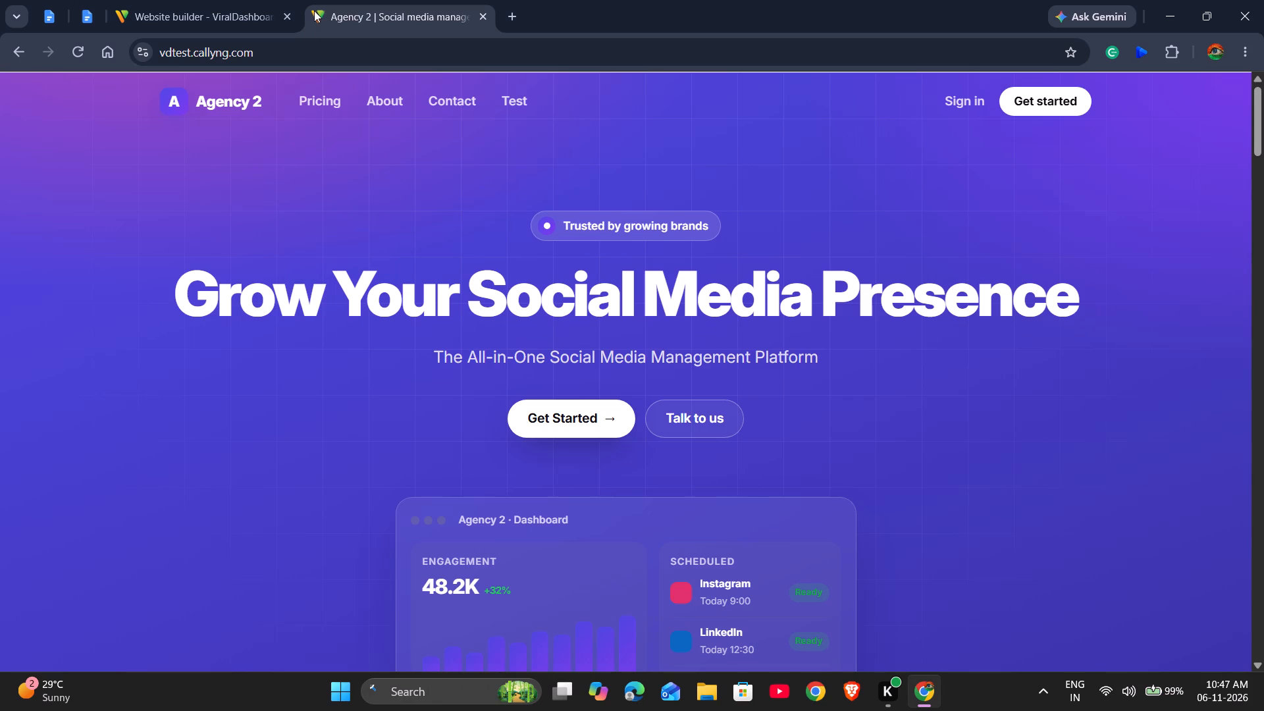
click(316, 100)
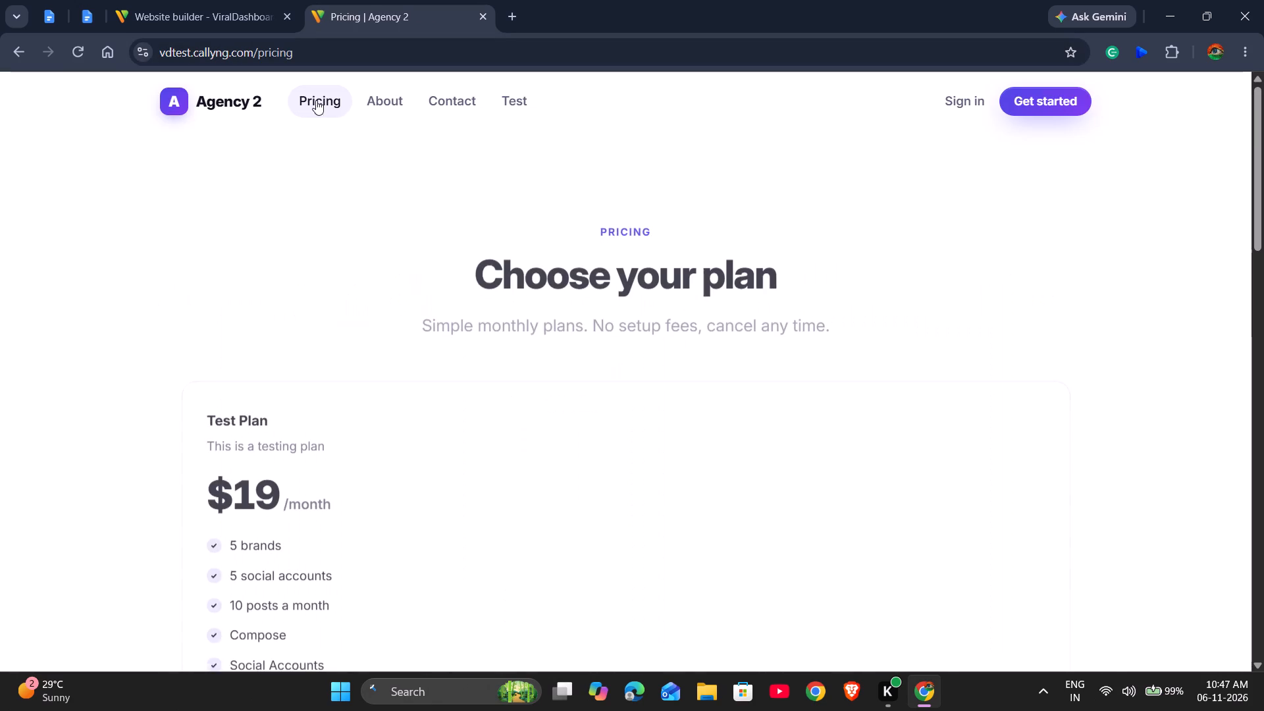
click(388, 99)
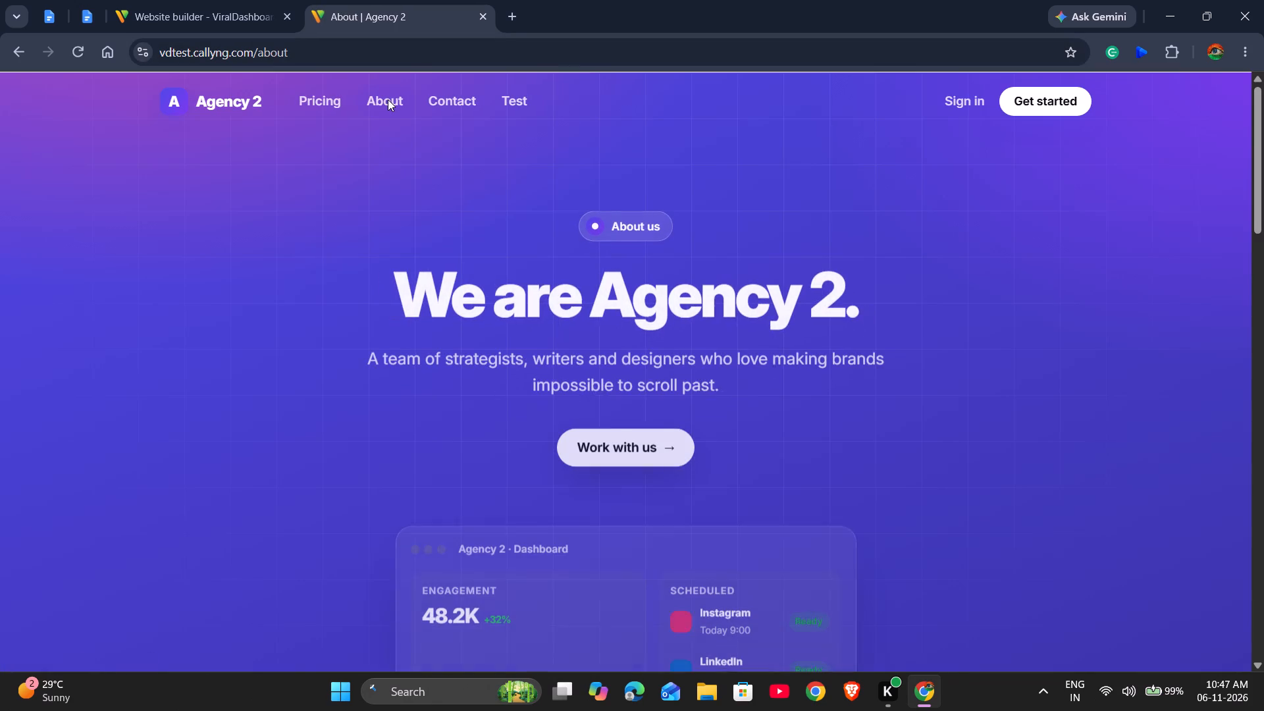
click(446, 103)
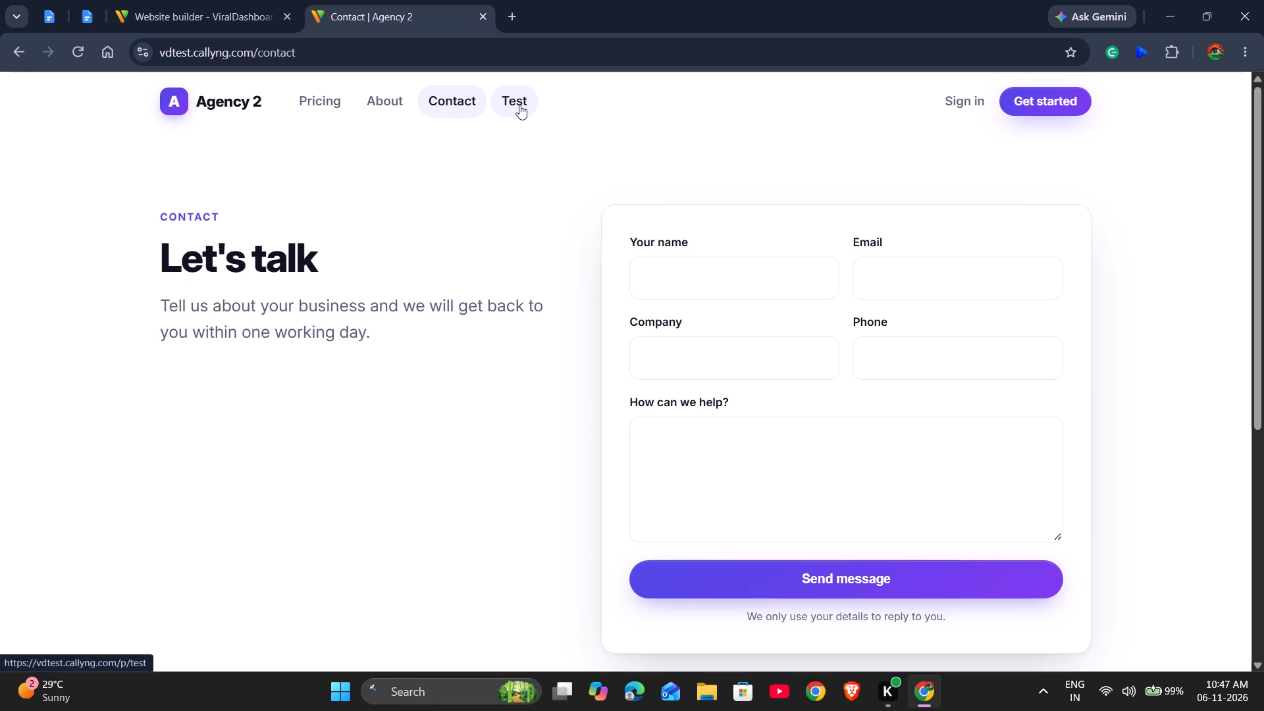
click(519, 105)
Return to the website builder and delete the Text section from the Test page.
click(152, 7)
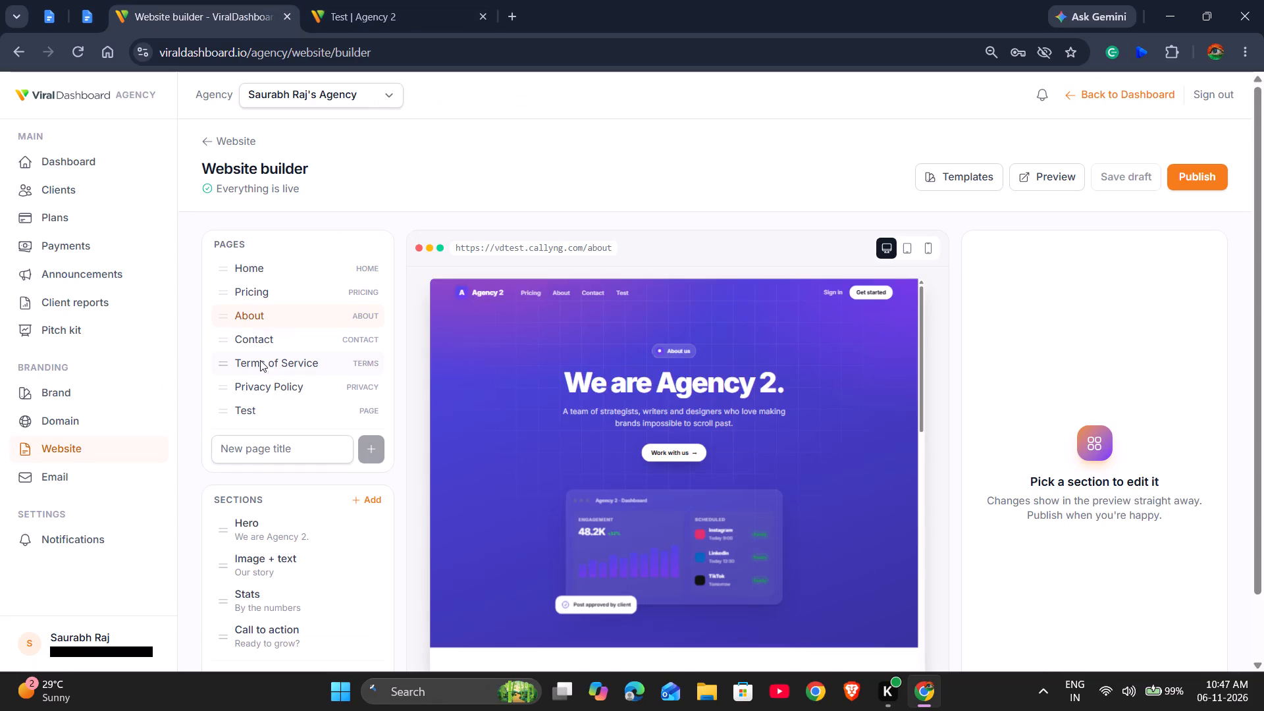
click(258, 413)
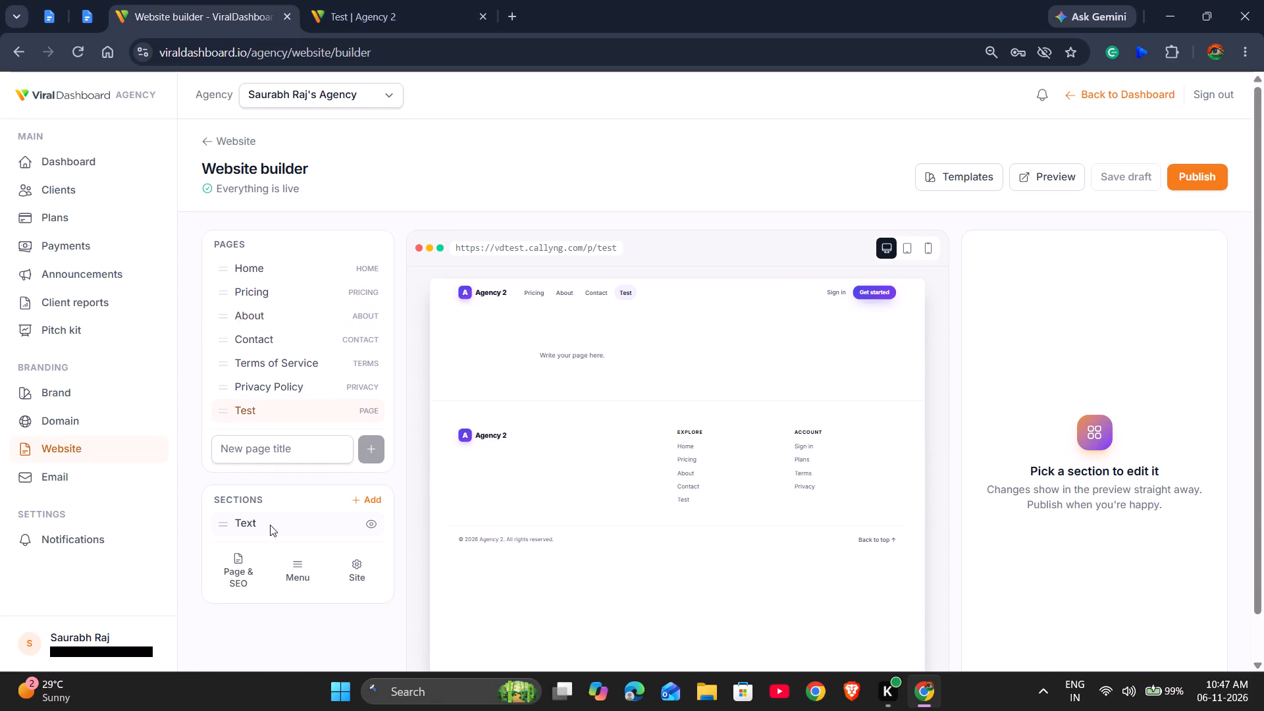
click(288, 523)
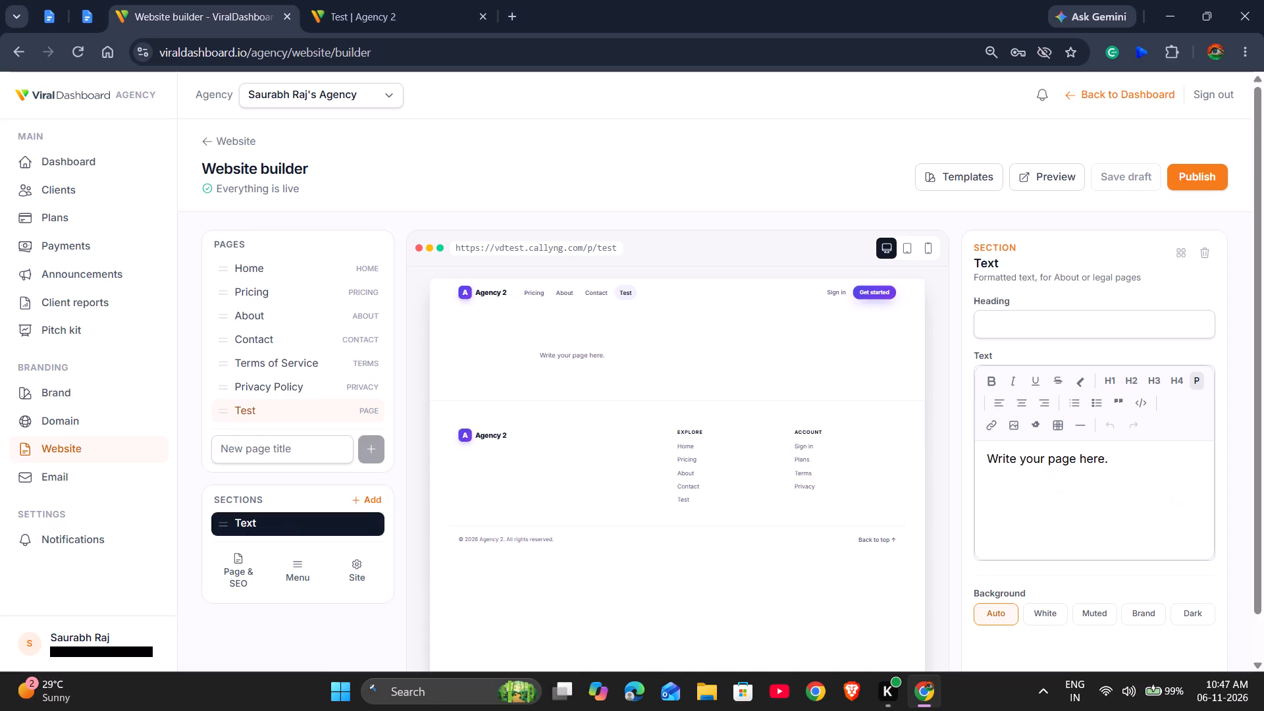
click(1204, 253)
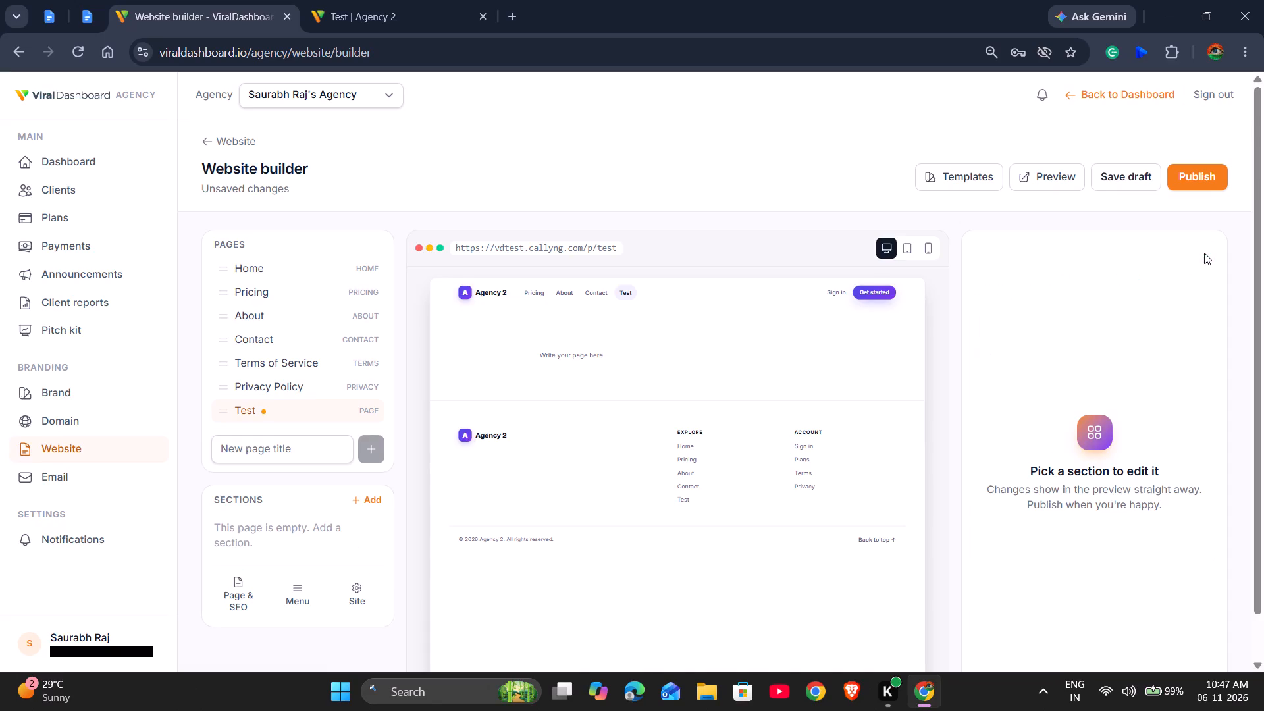
click(277, 417)
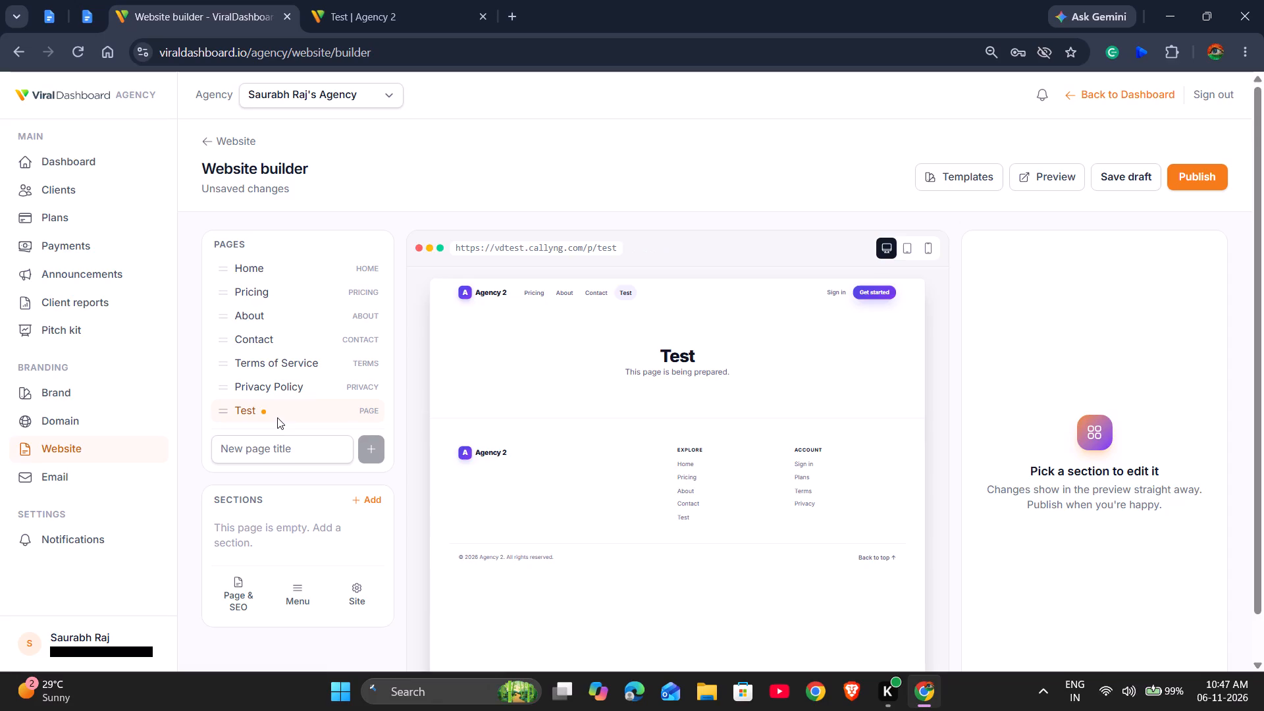
click(221, 413)
Publish the website changes.
click(1212, 170)
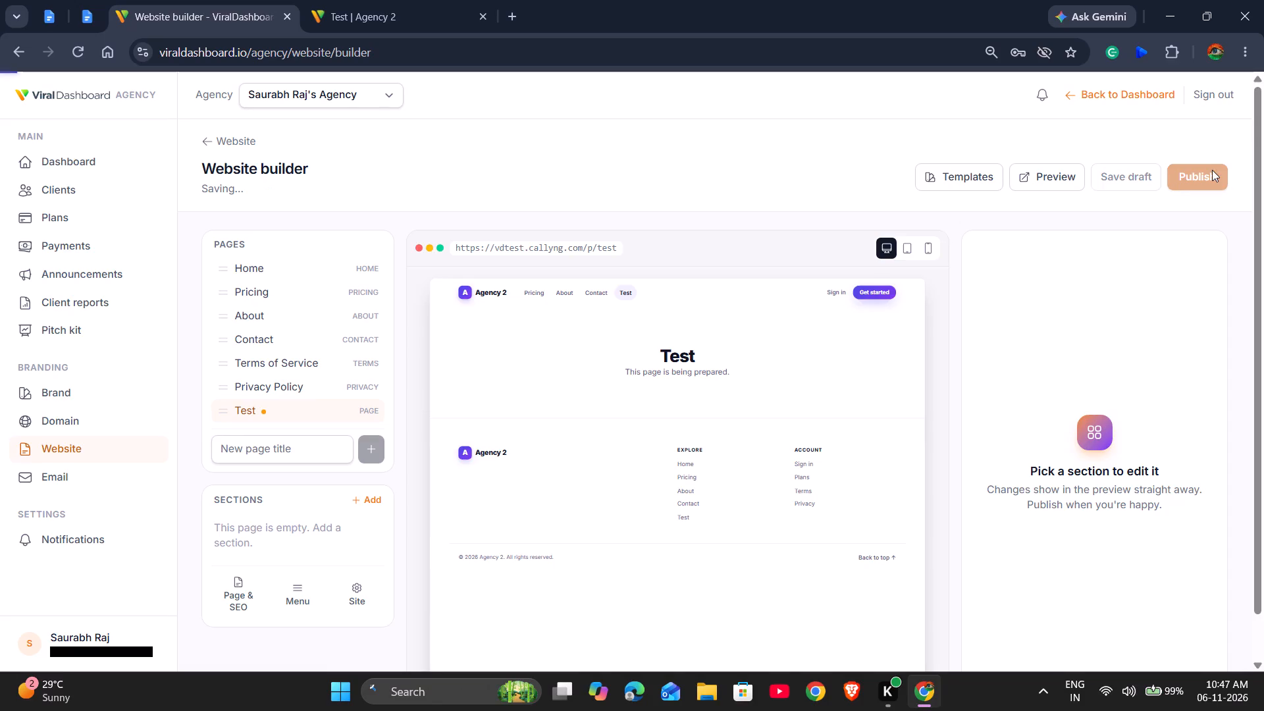
Reload the live Test page to check the published change.
click(443, 11)
key(ctrl+r)
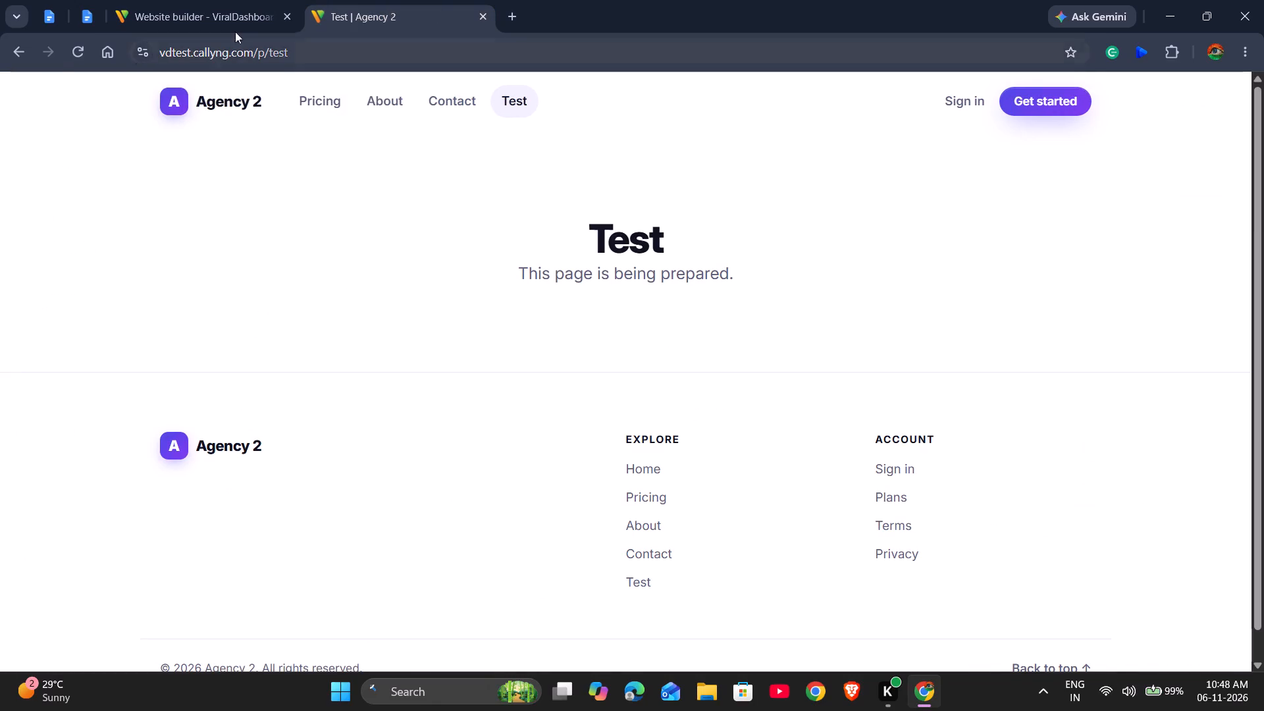
Return to the website builder and view the Privacy Policy and Terms of Service pages.
click(185, 1)
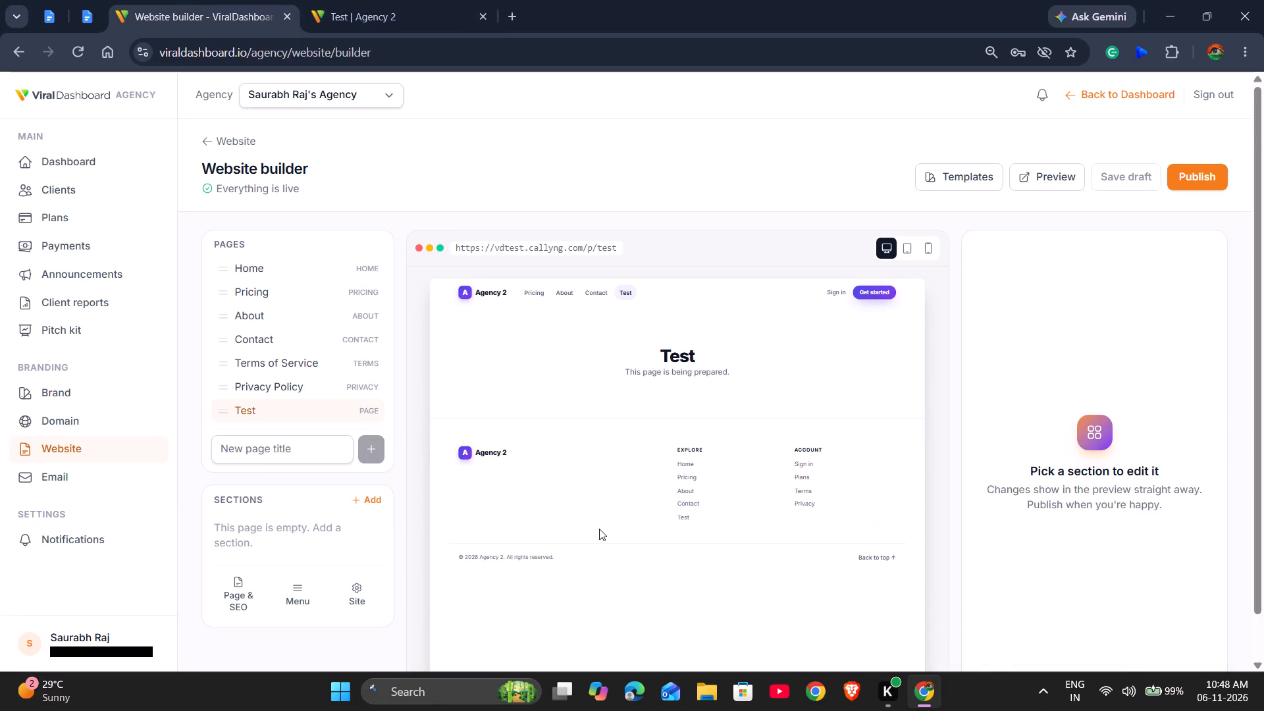
click(285, 384)
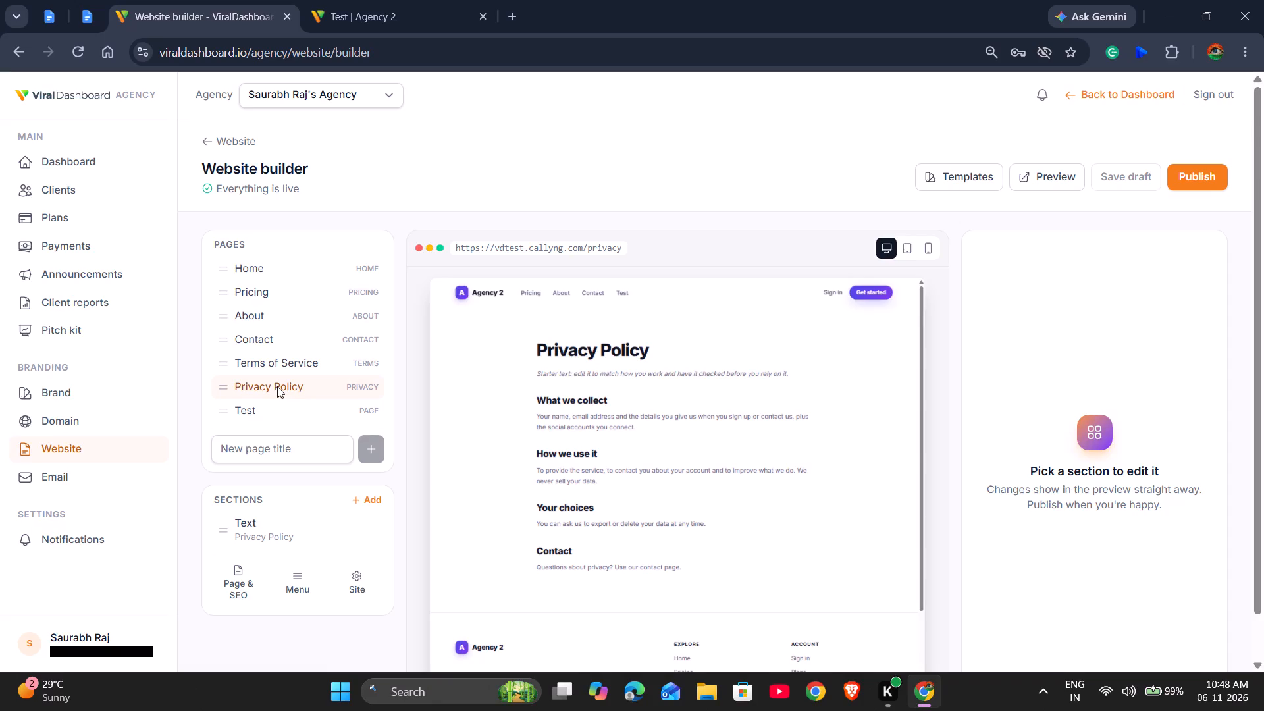
click(305, 363)
scroll(305, 506, down, 1)
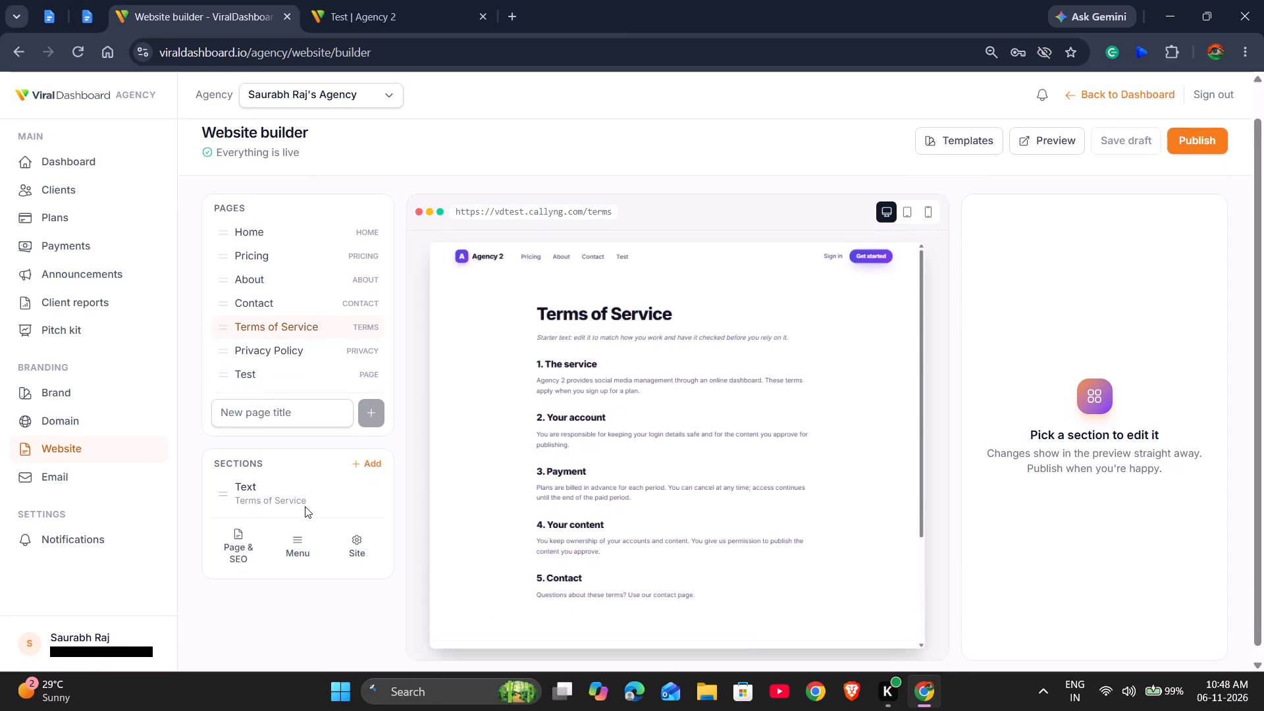
scroll(305, 506, down, 3)
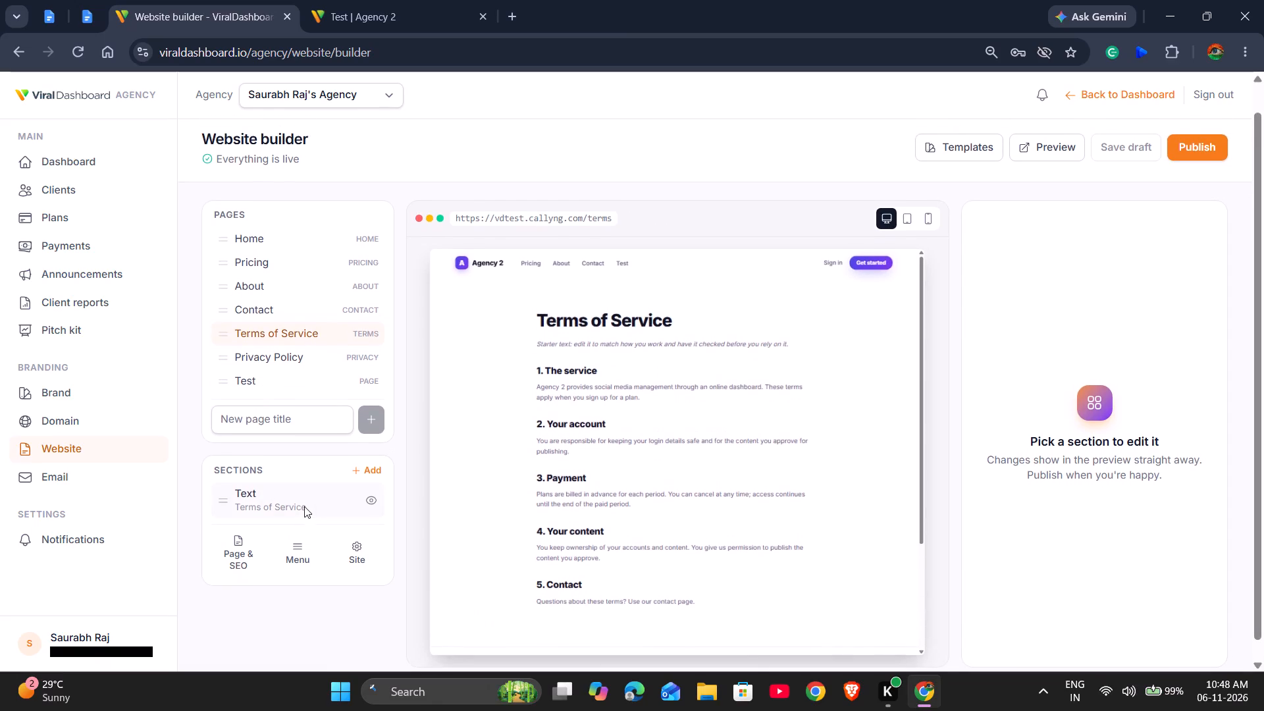
Open the Terms of Service page's Text section and read through its editable heading and text.
click(289, 502)
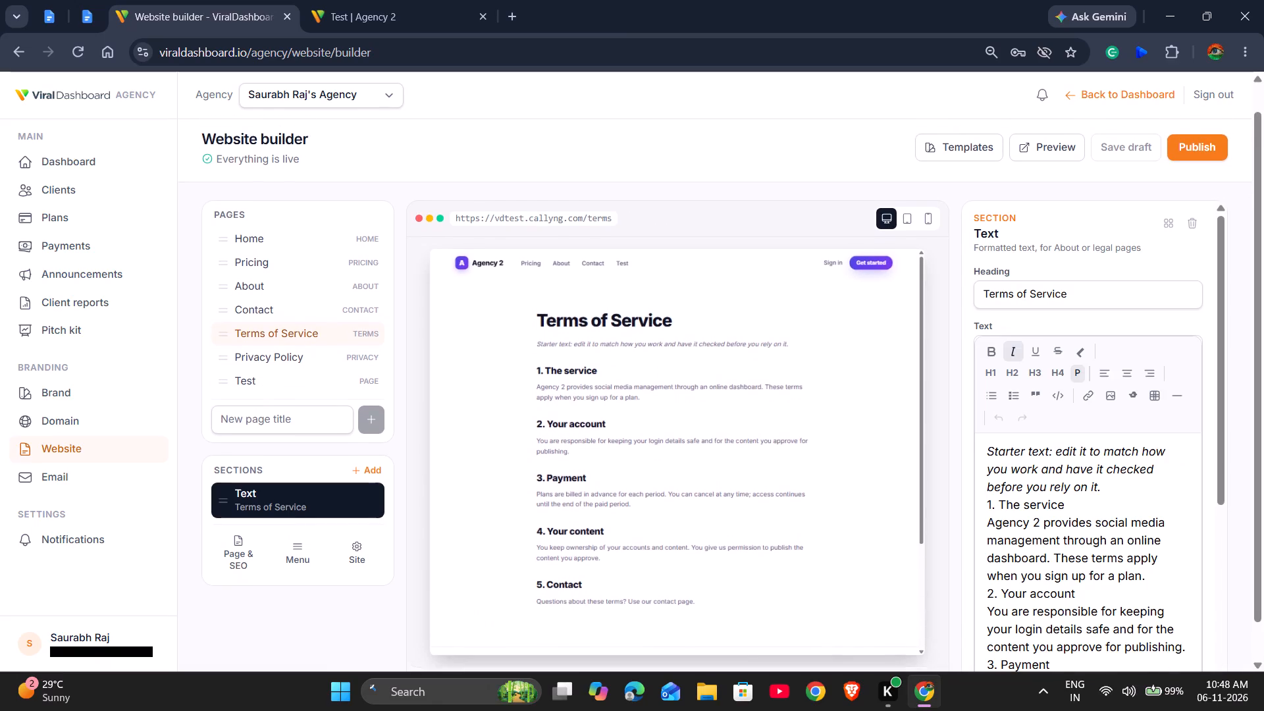
scroll(1075, 519, down, 2)
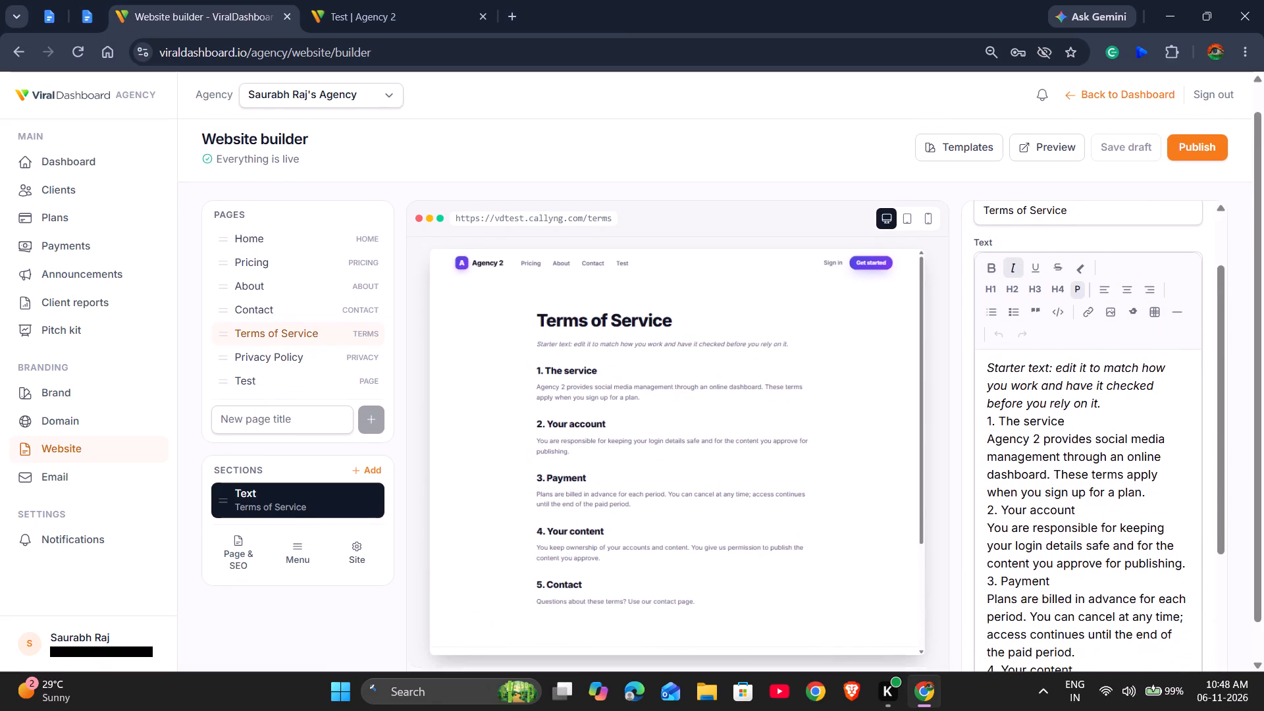
scroll(1075, 519, down, 2)
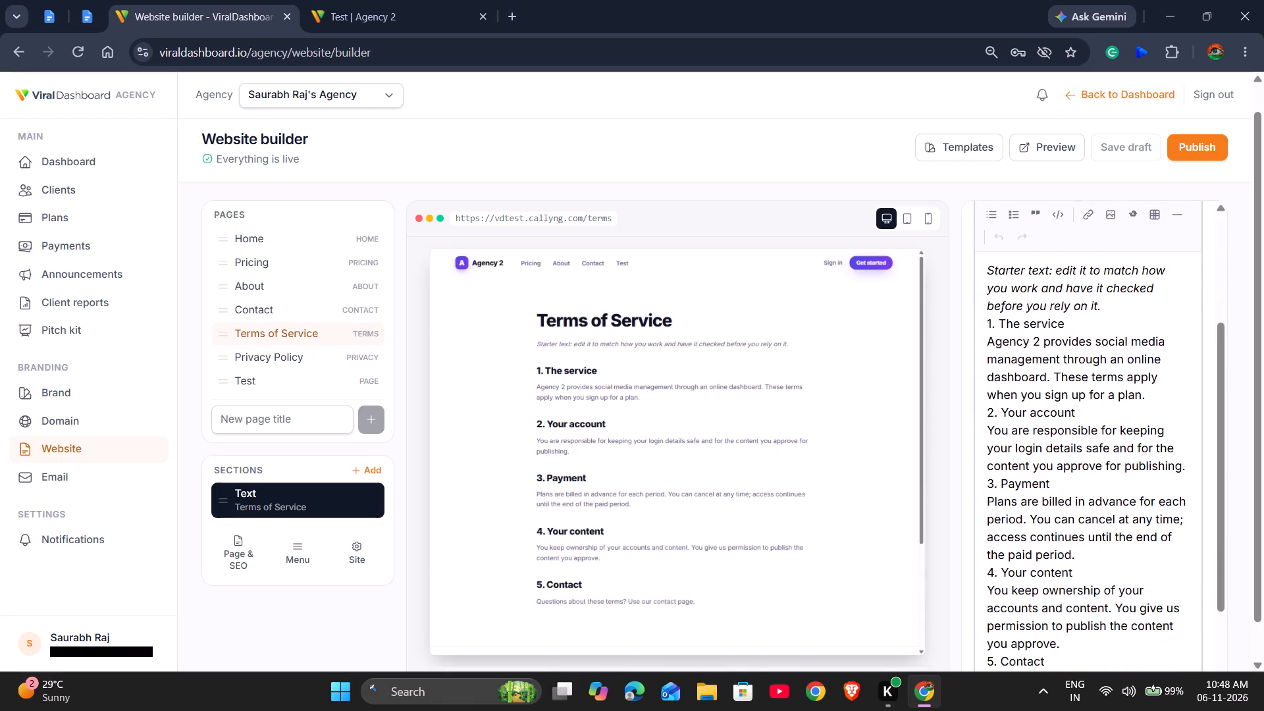
scroll(1075, 519, up, 4)
scroll(1075, 519, down, 3)
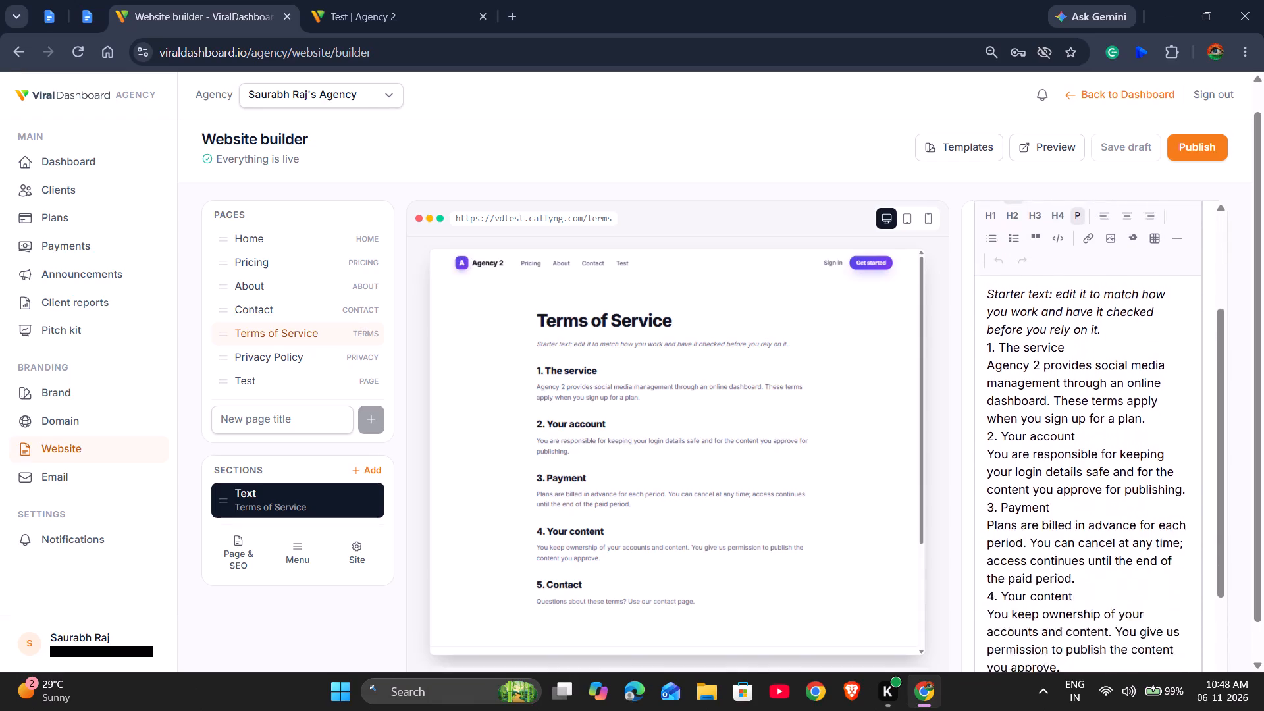
scroll(1075, 519, down, 2)
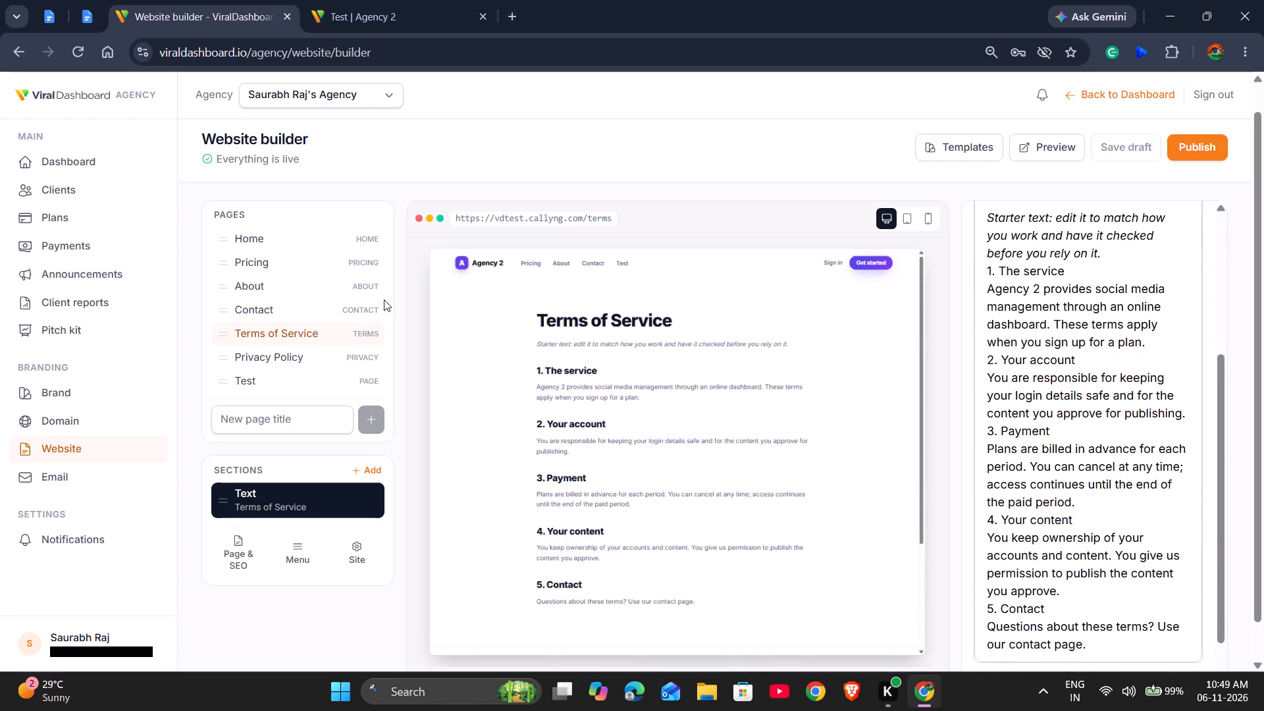
Open the Terms of Service page on the live agency site, read through its sections, and return to the website builder.
click(390, 22)
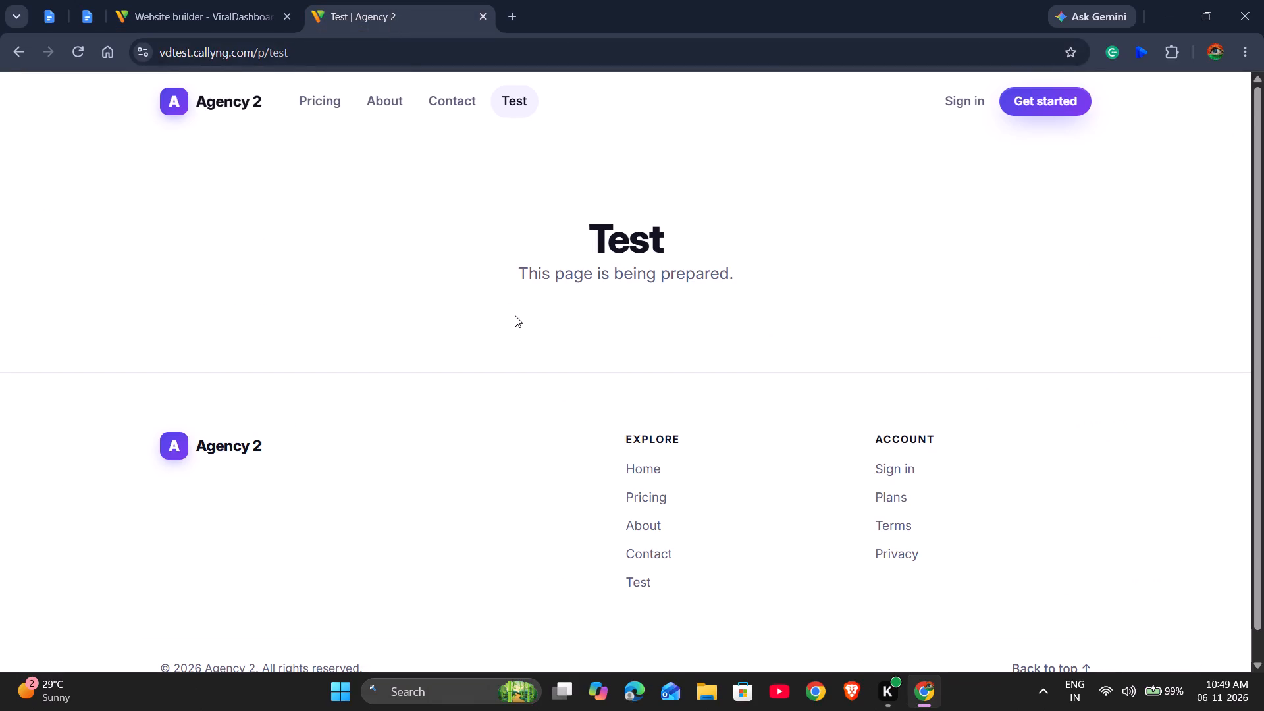
scroll(515, 315, down, 6)
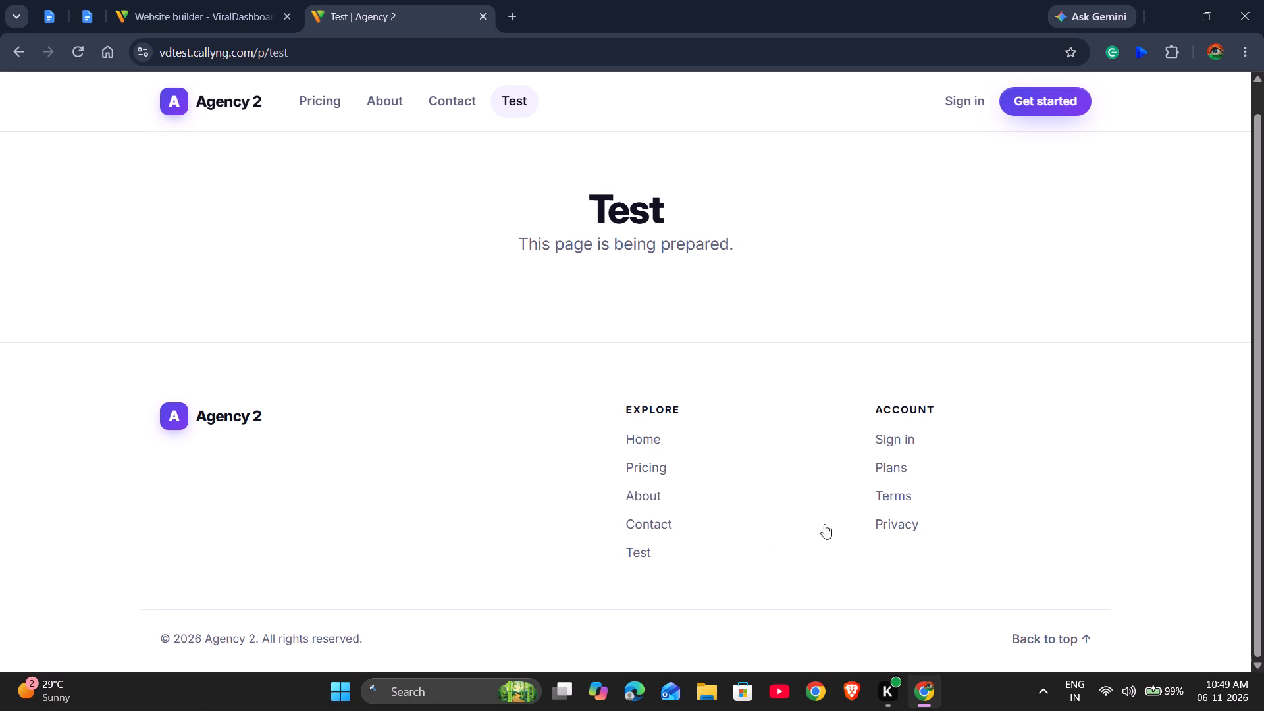
click(882, 488)
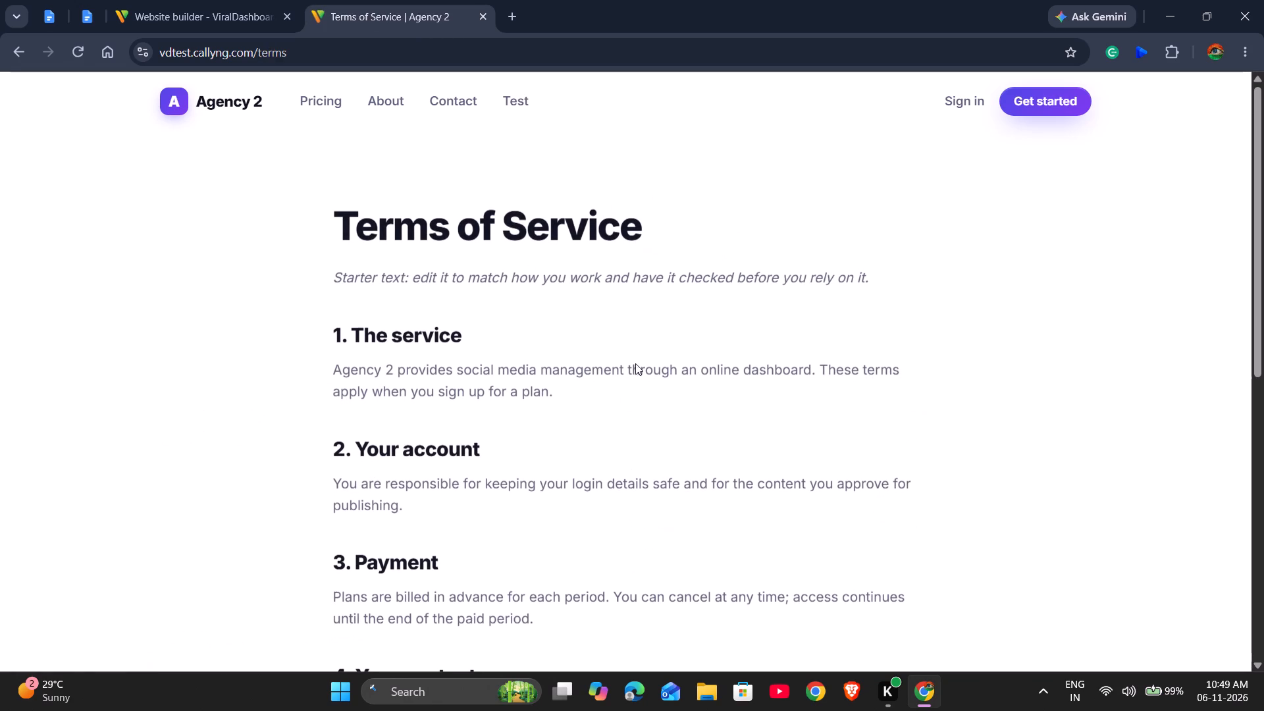
scroll(556, 334, down, 4)
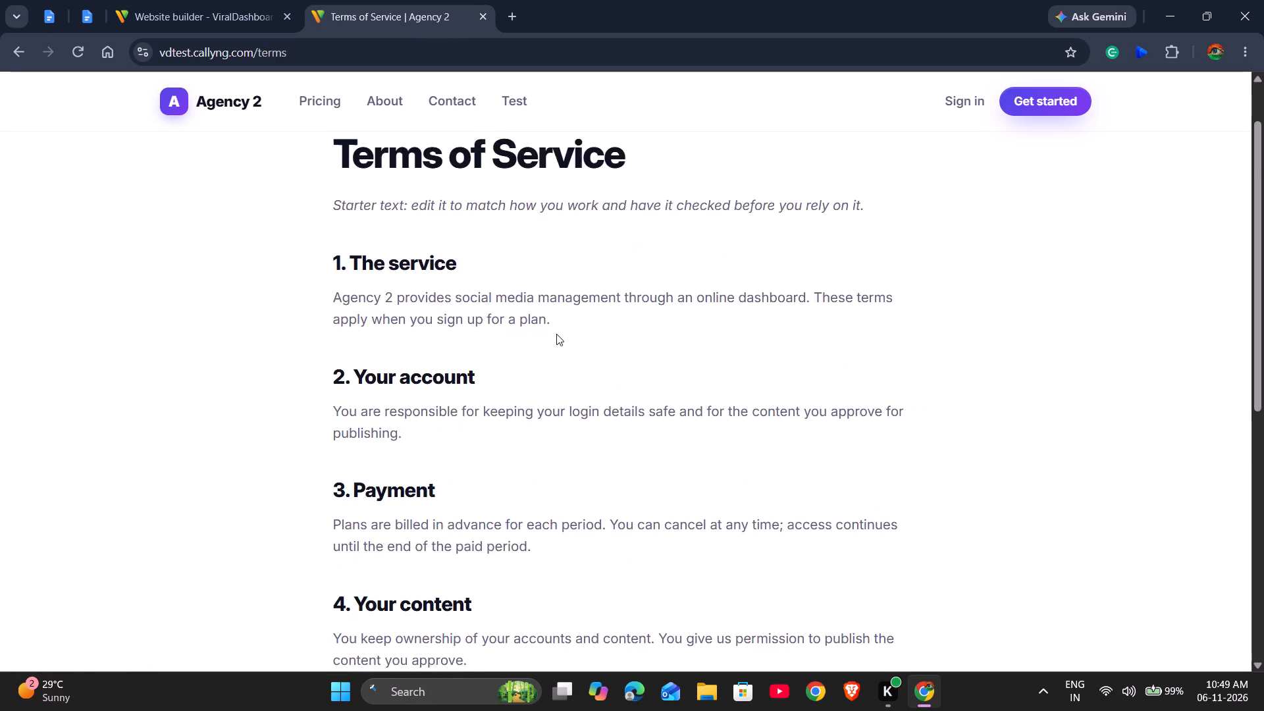
scroll(556, 334, down, 4)
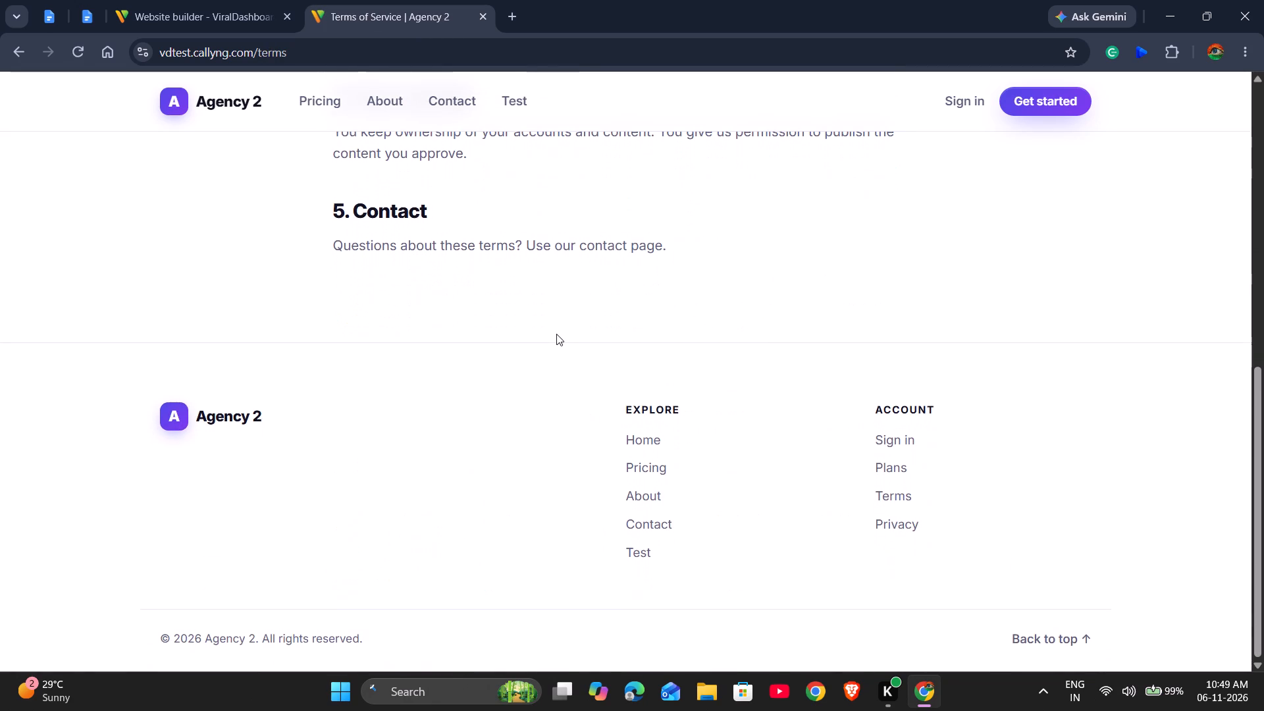
scroll(556, 334, up, 6)
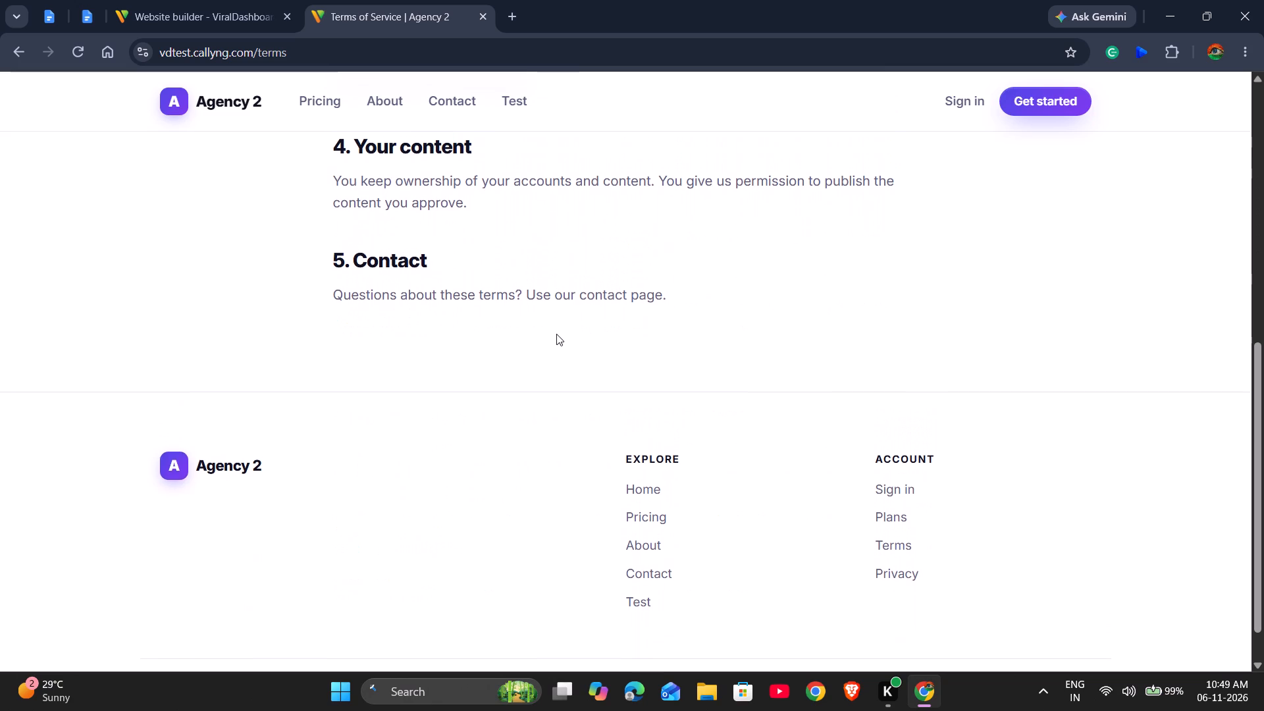
scroll(556, 334, up, 3)
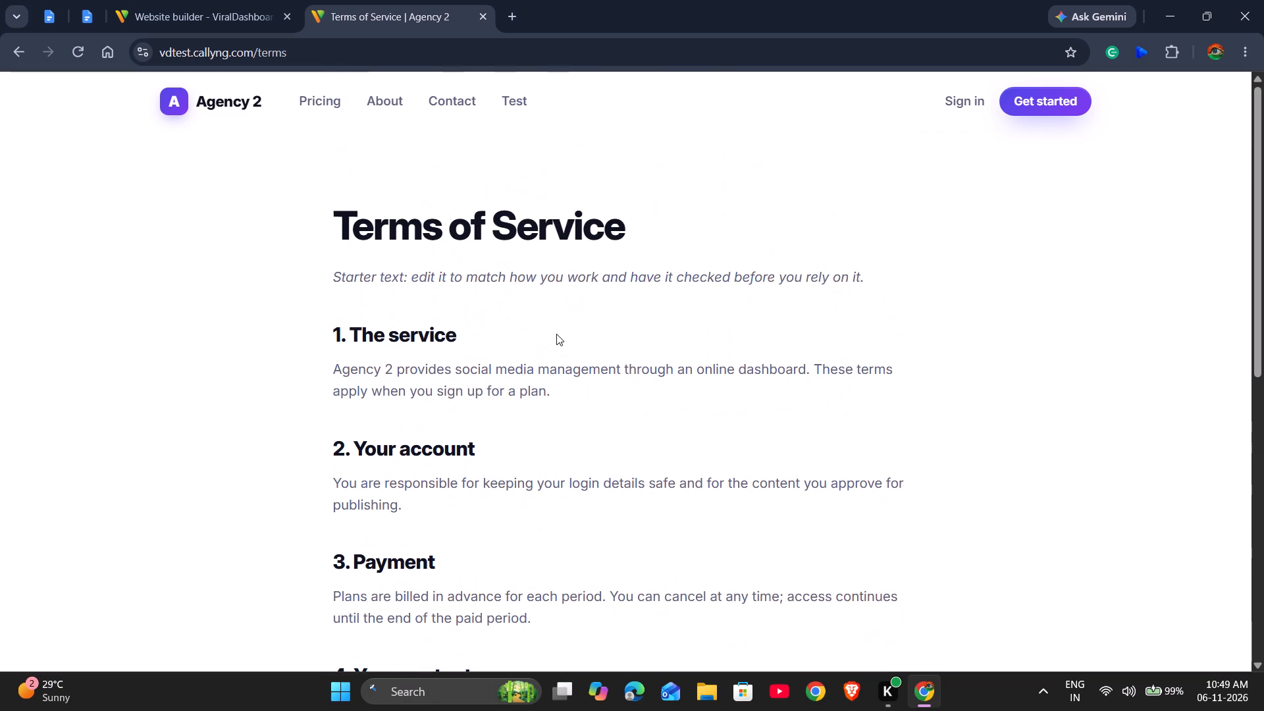
click(180, 0)
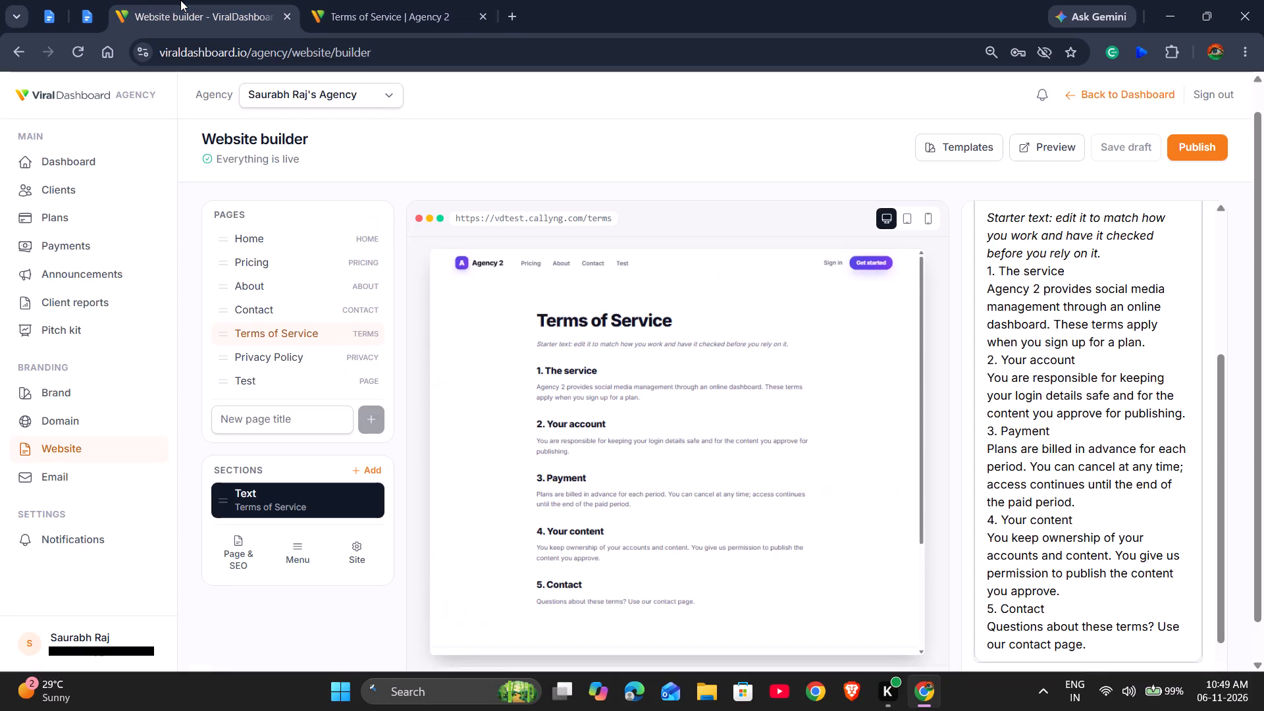
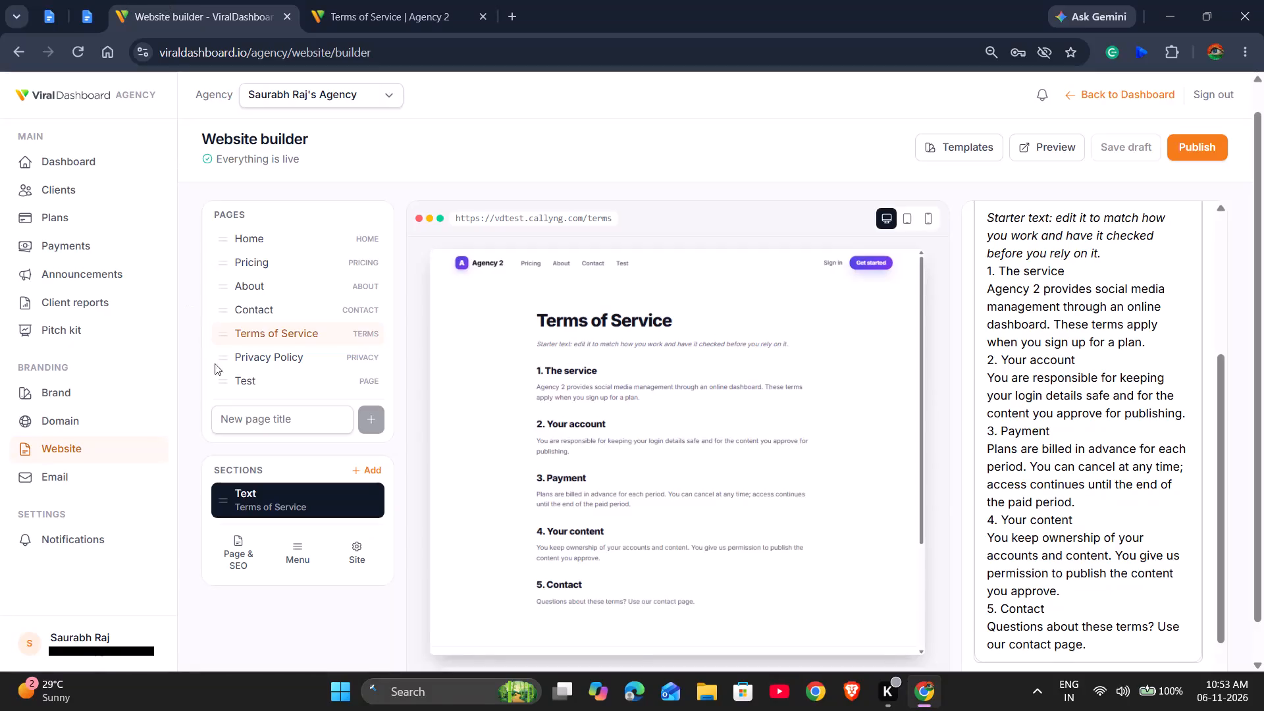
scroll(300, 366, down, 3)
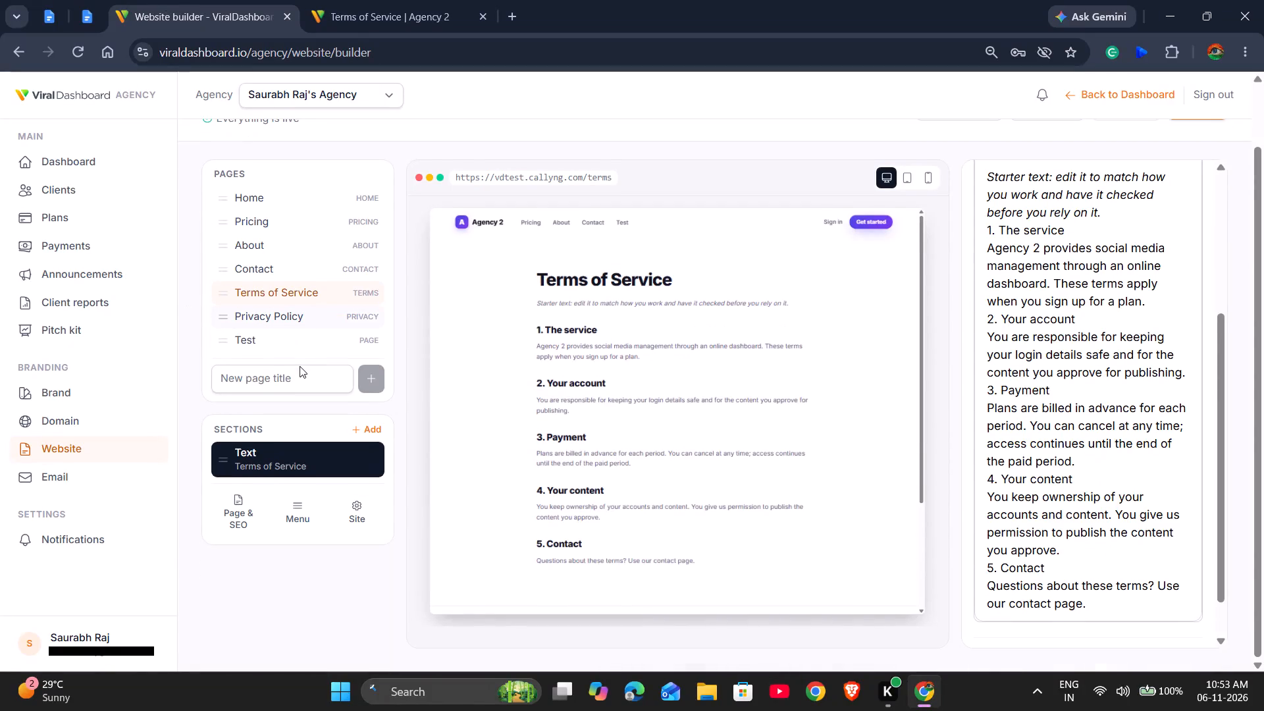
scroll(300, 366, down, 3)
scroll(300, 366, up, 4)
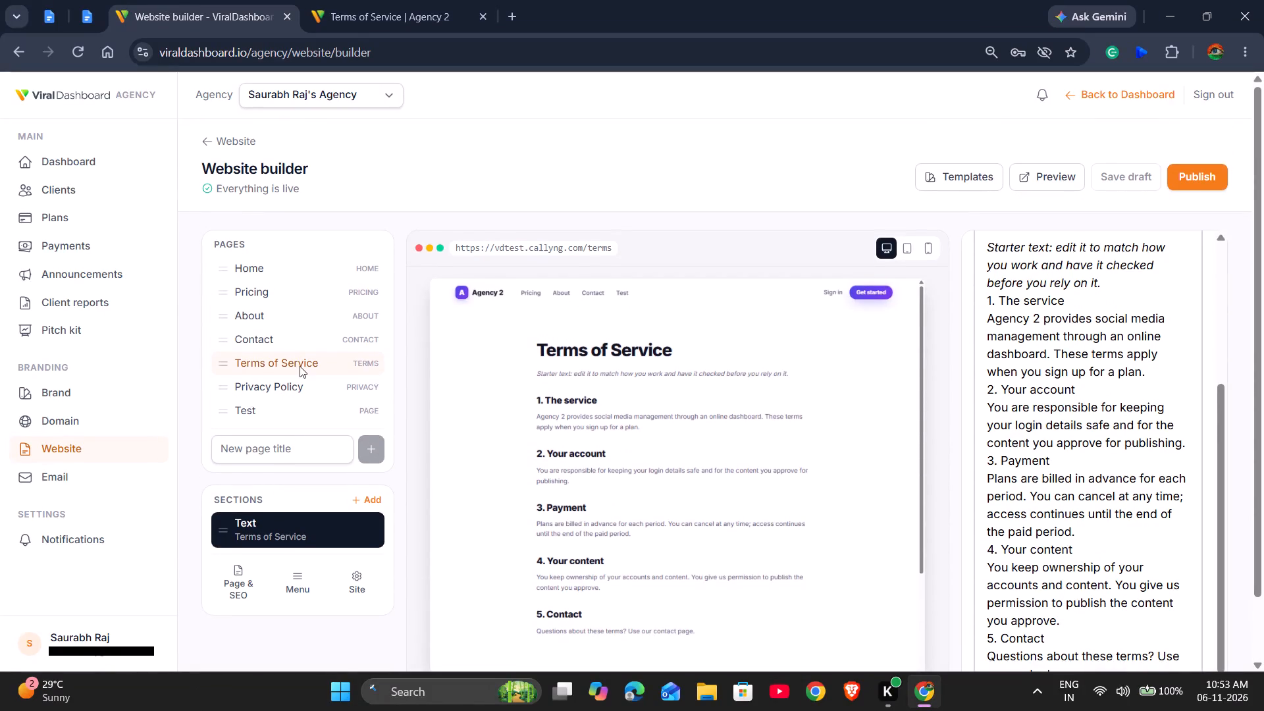
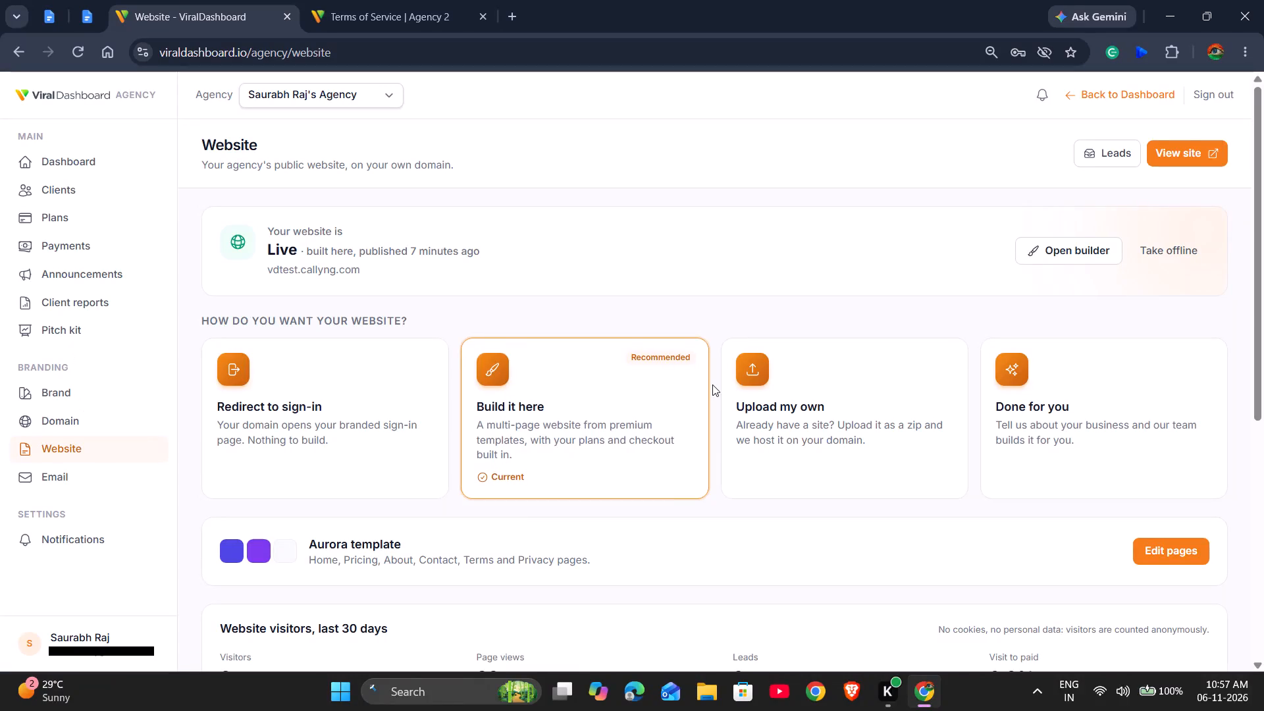
Review the agency website's 30-day visitor statistics, including the traffic chart, funnel and top pages.
scroll(712, 384, down, 3)
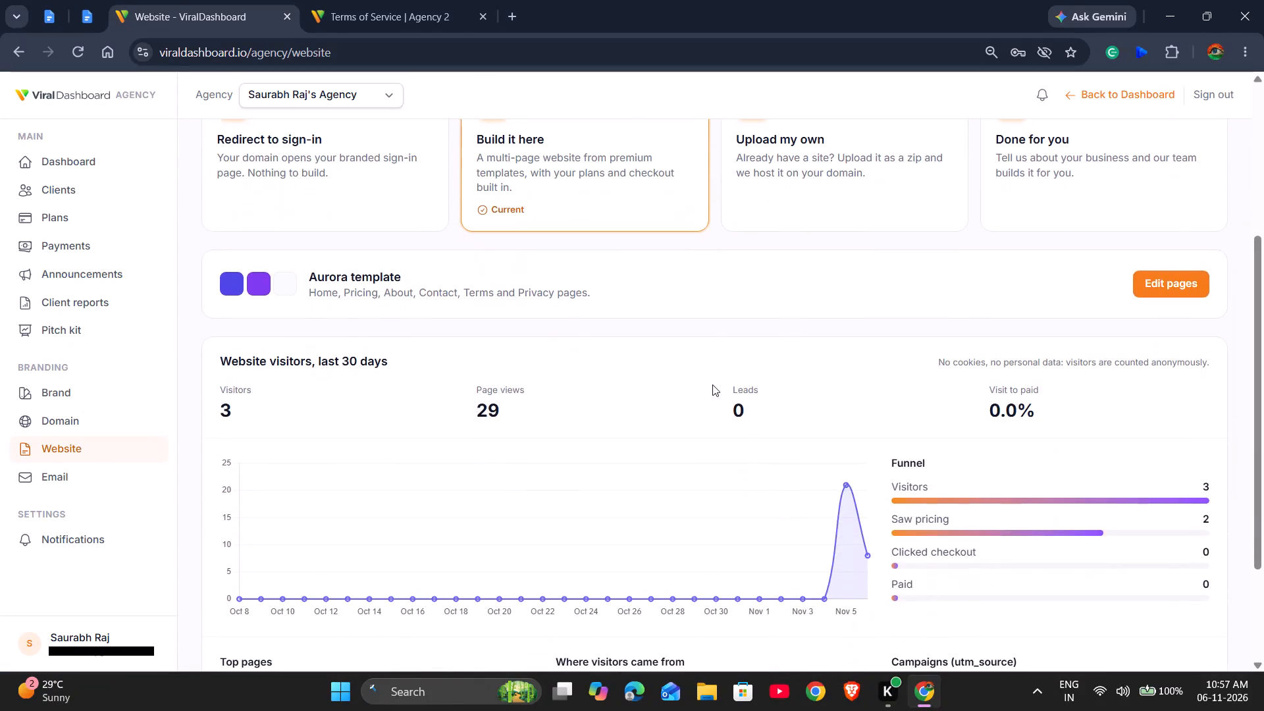
scroll(712, 384, down, 1)
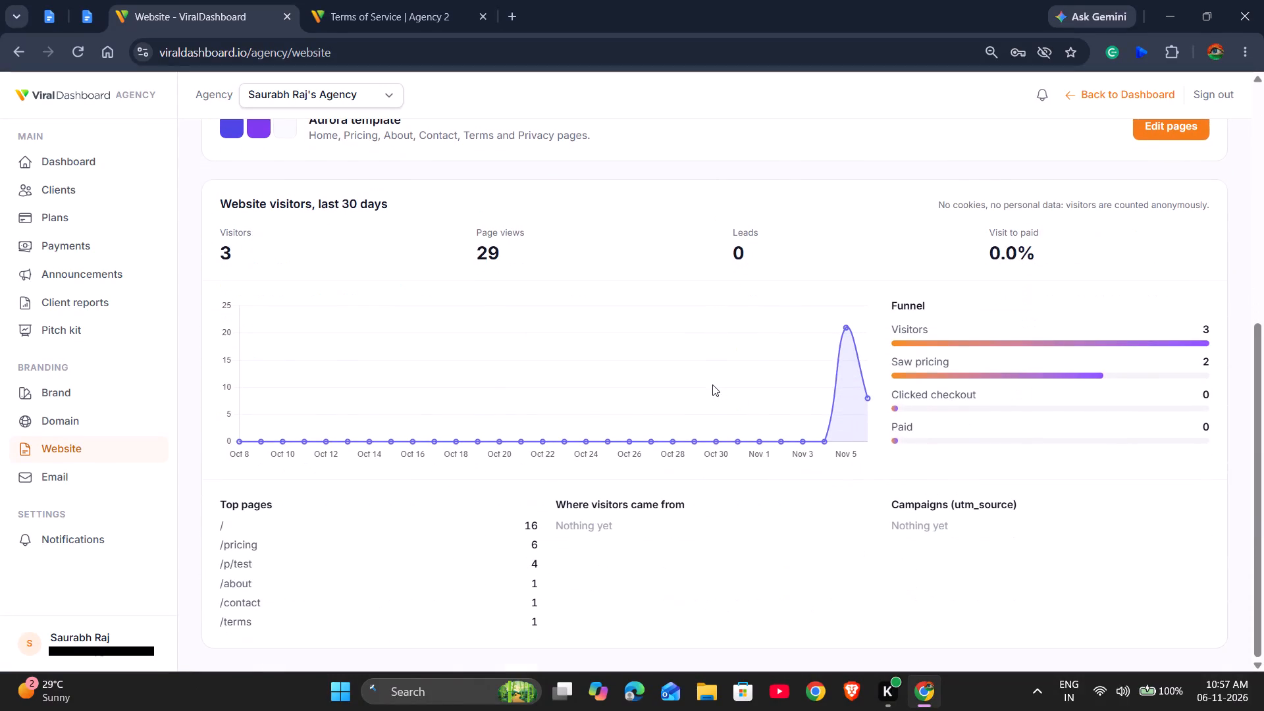
scroll(712, 384, down, 1)
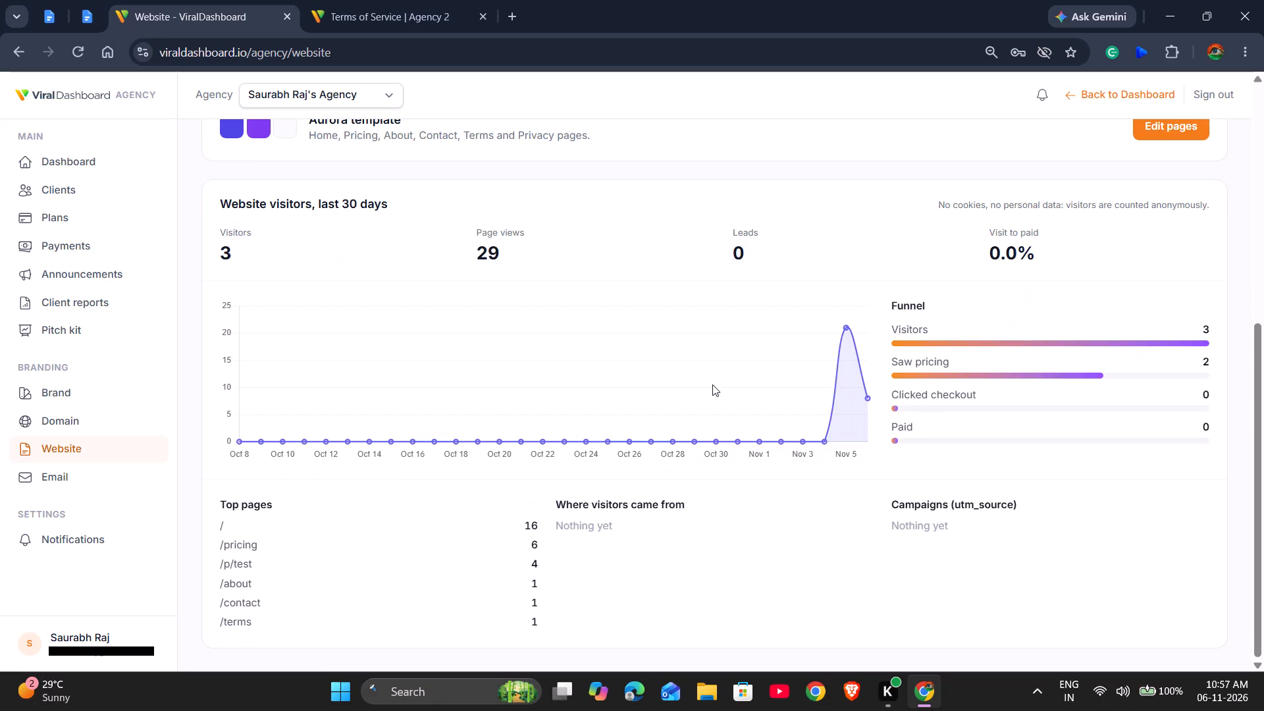
Switch to the live Agency 2 site, open its Pricing page and reload it to check the plan listing.
click(415, 0)
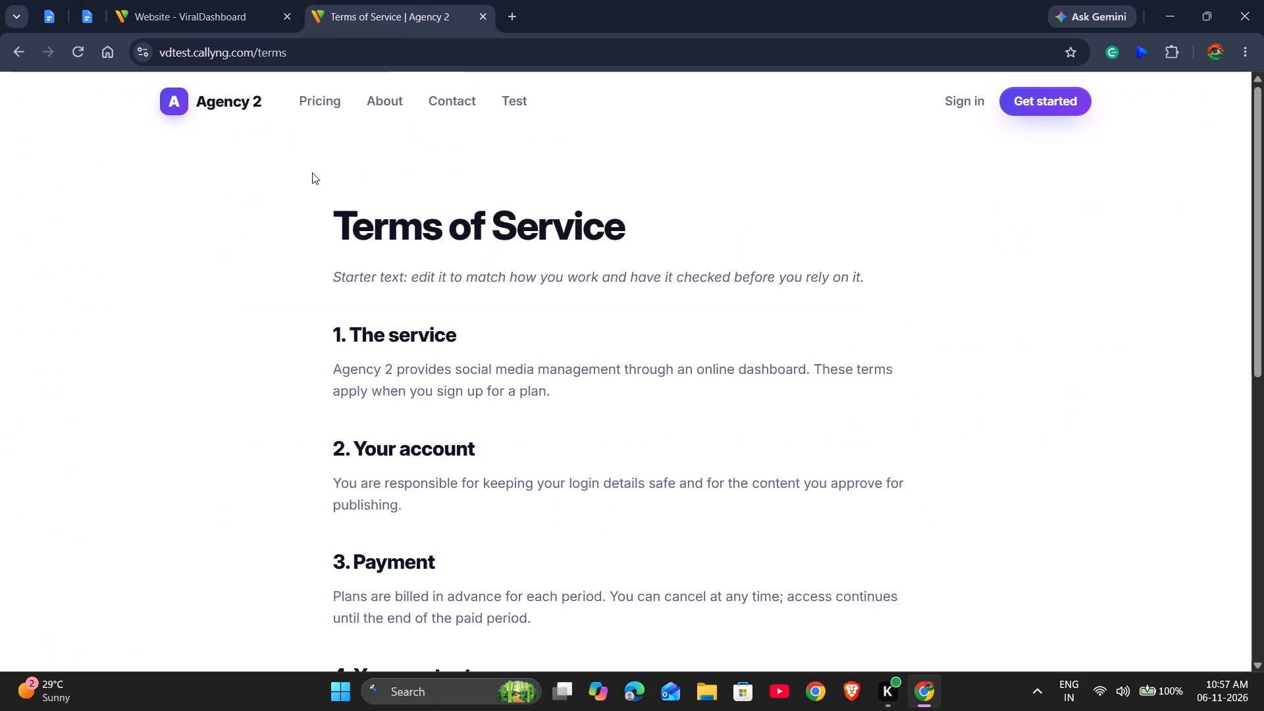
click(325, 100)
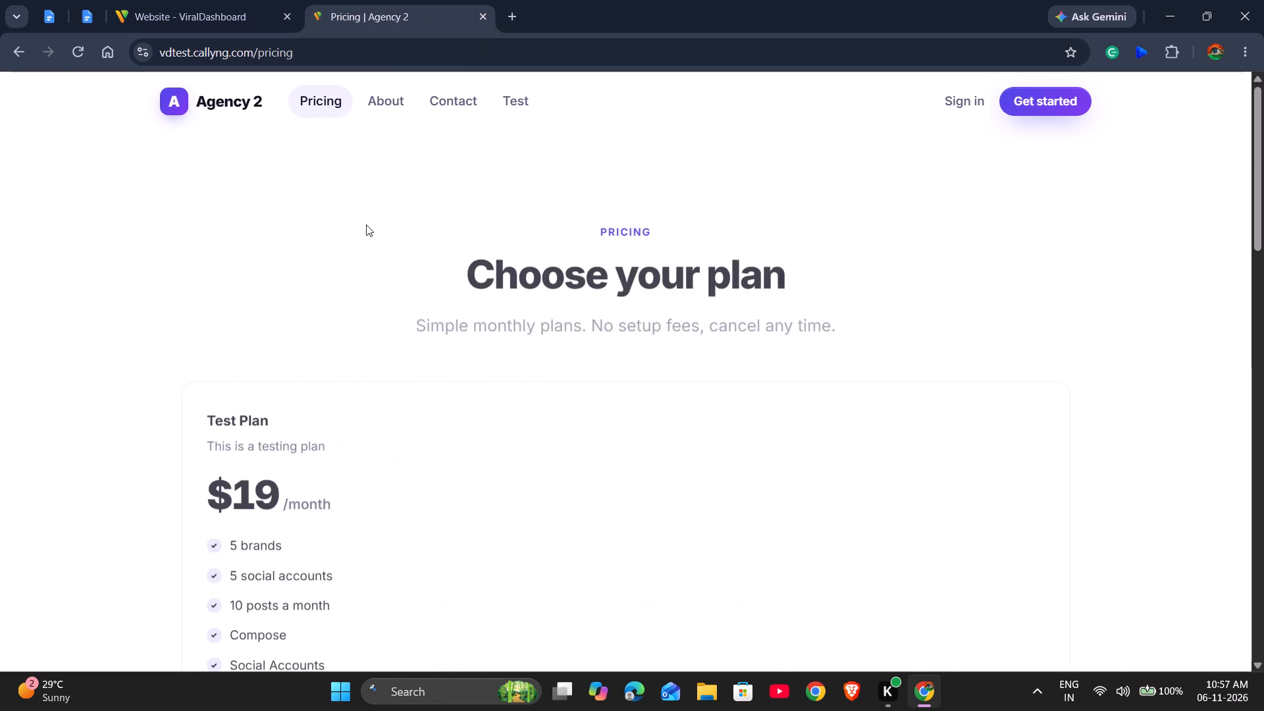
scroll(505, 453, down, 3)
scroll(505, 453, up, 1)
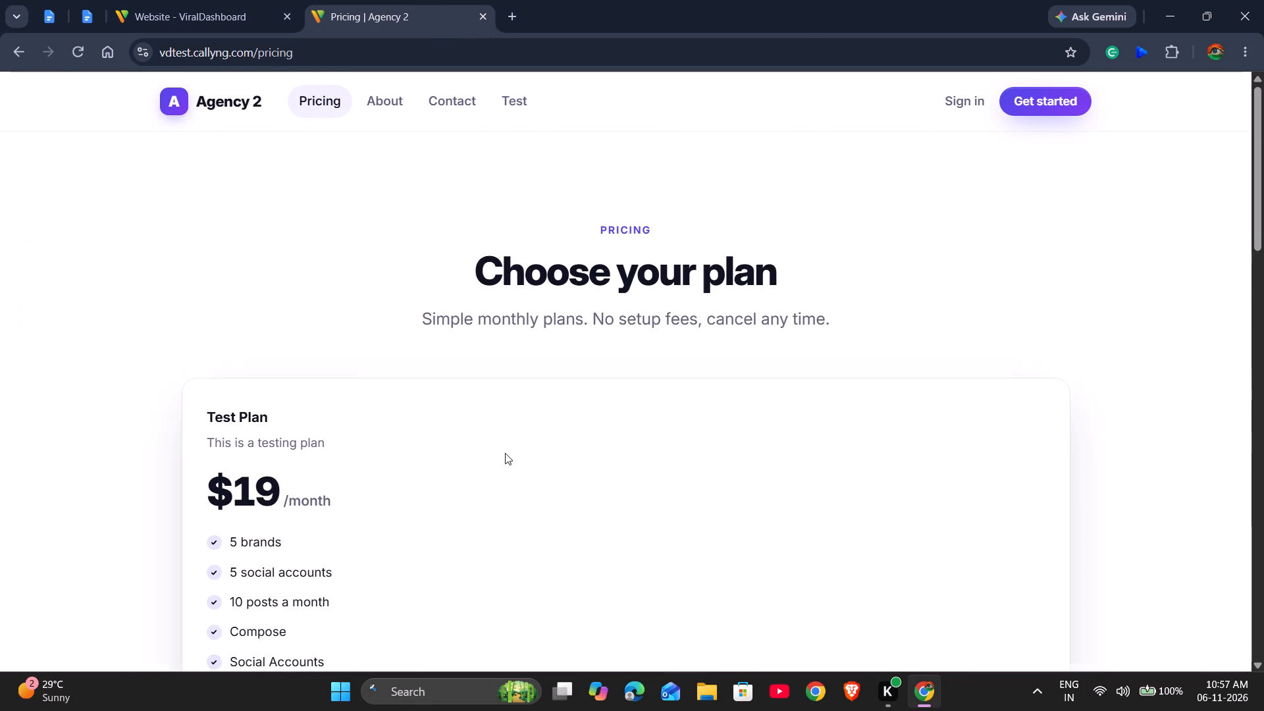
scroll(505, 453, up, 6)
scroll(505, 453, down, 1)
key(ctrl+r)
ctrl+click(505, 453)
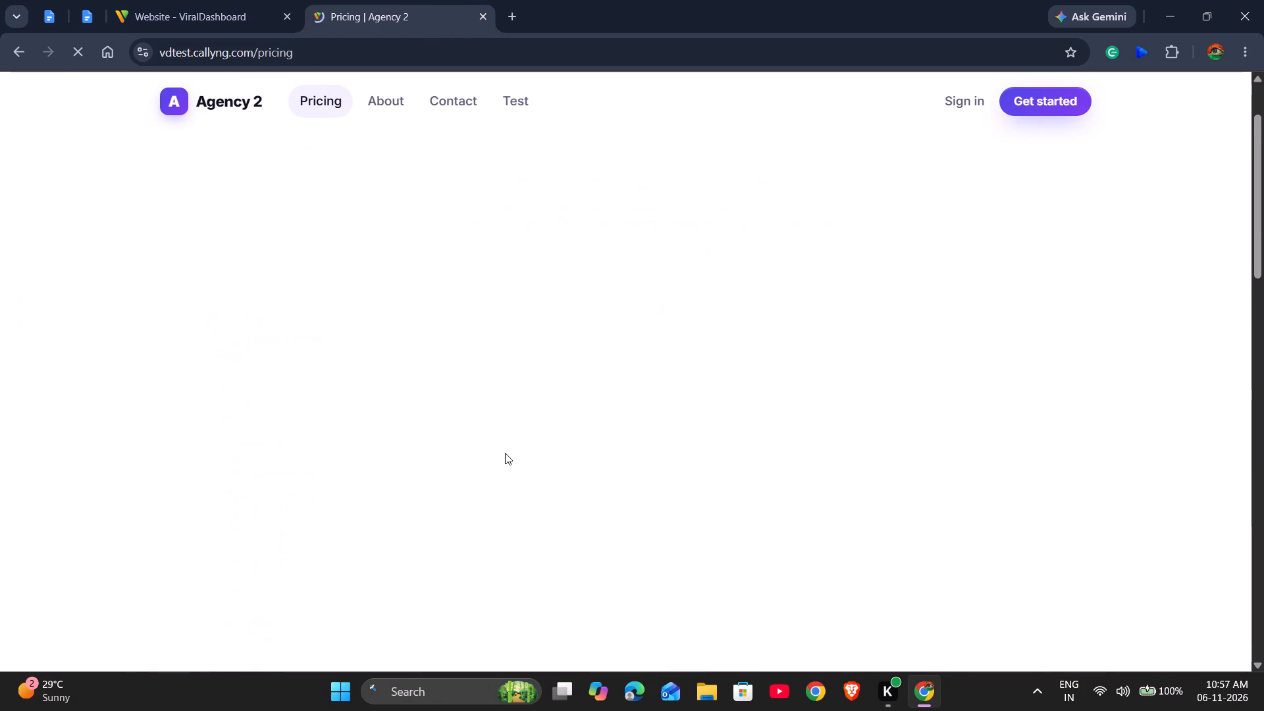
Start the Test Plan checkout from the live Pricing page, and return to the Pricing page.
scroll(505, 453, down, 4)
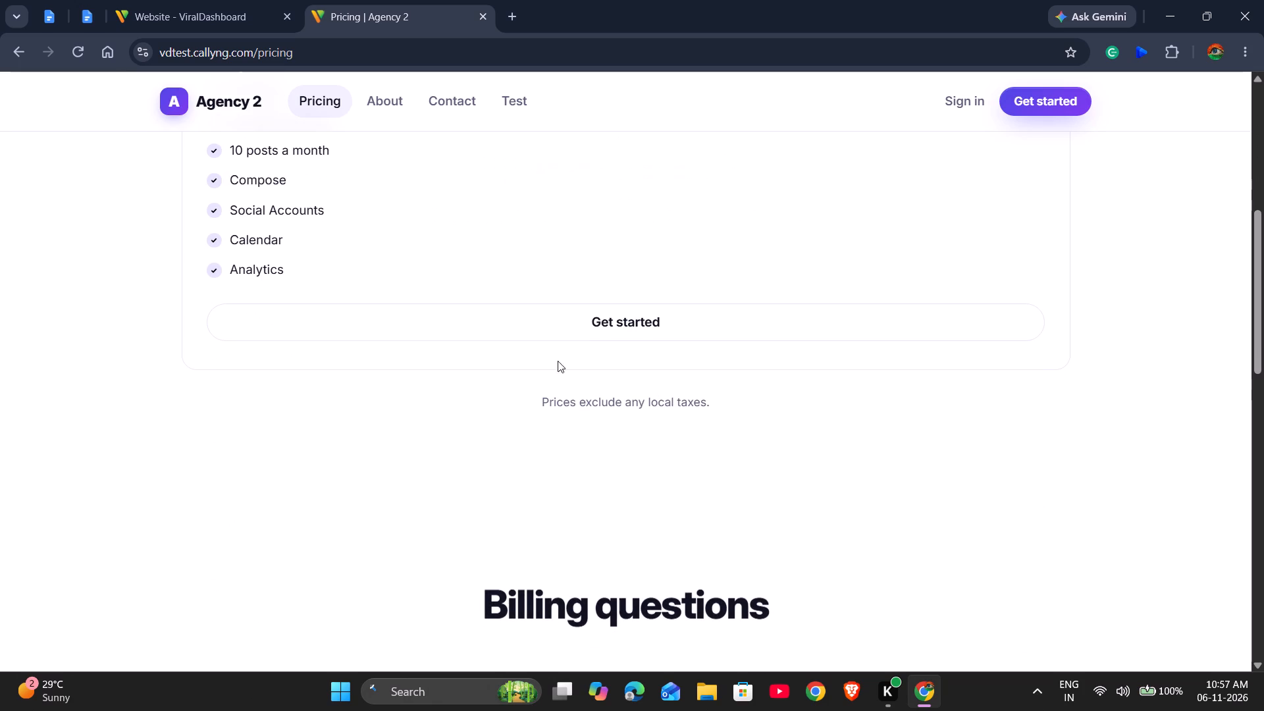
click(642, 332)
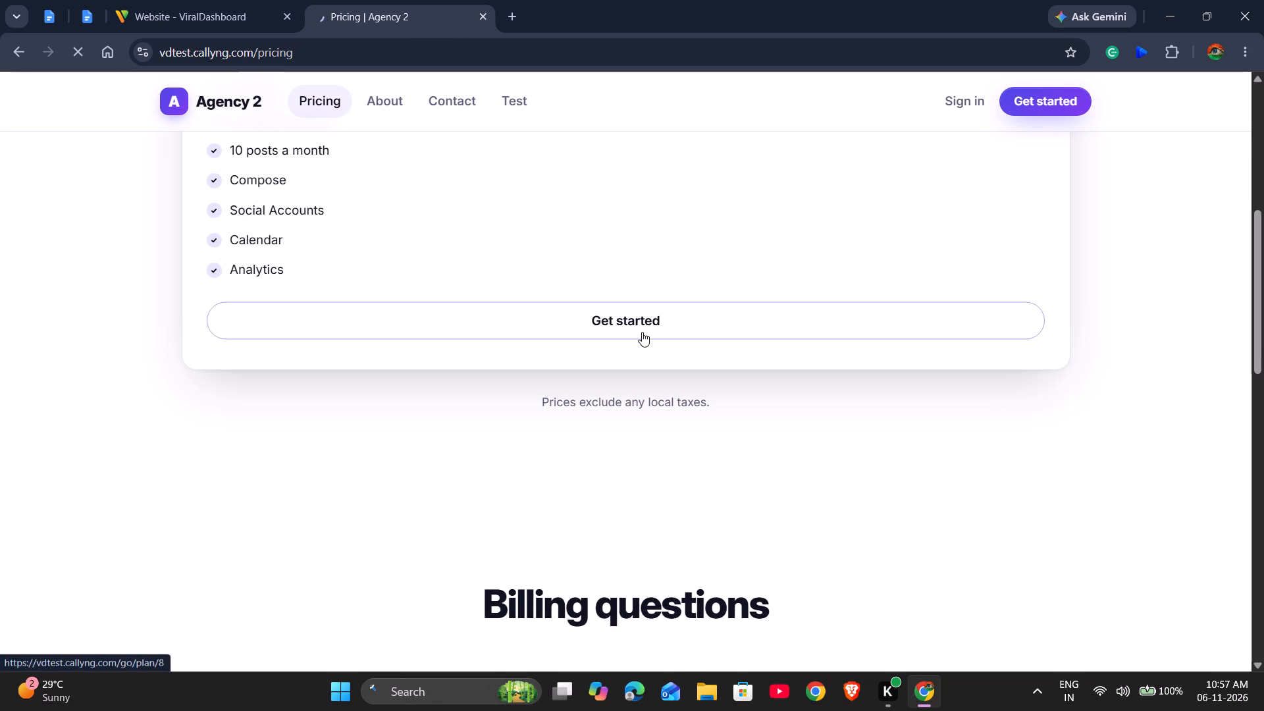
click(22, 61)
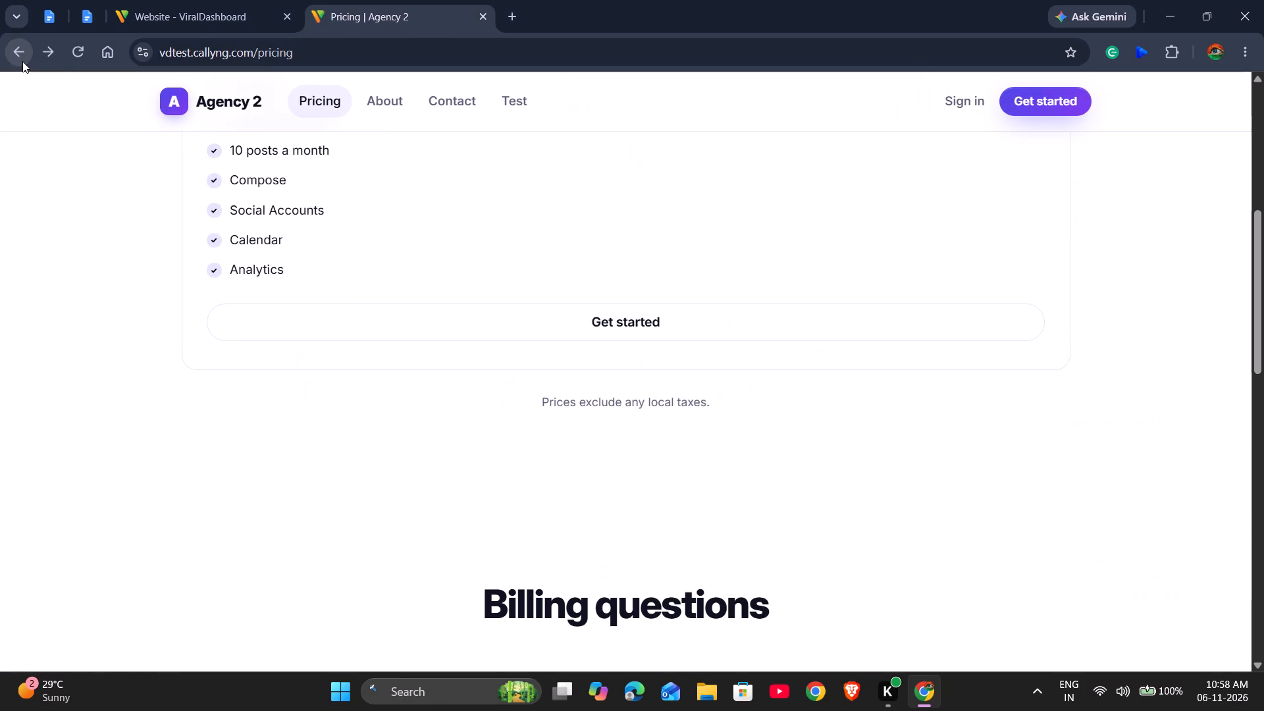
Return to the agency's Website overview, reload it and examine the refreshed visitor statistics, funnel and website options.
click(238, 7)
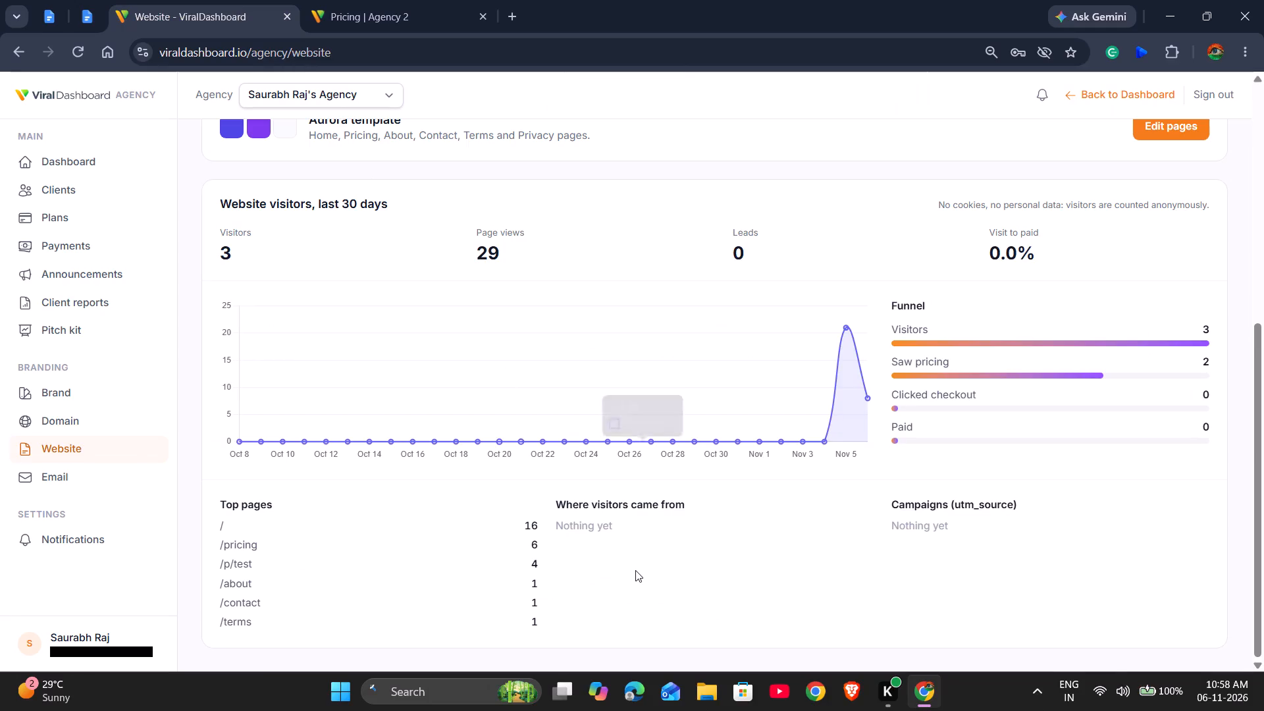
key(ctrl+r)
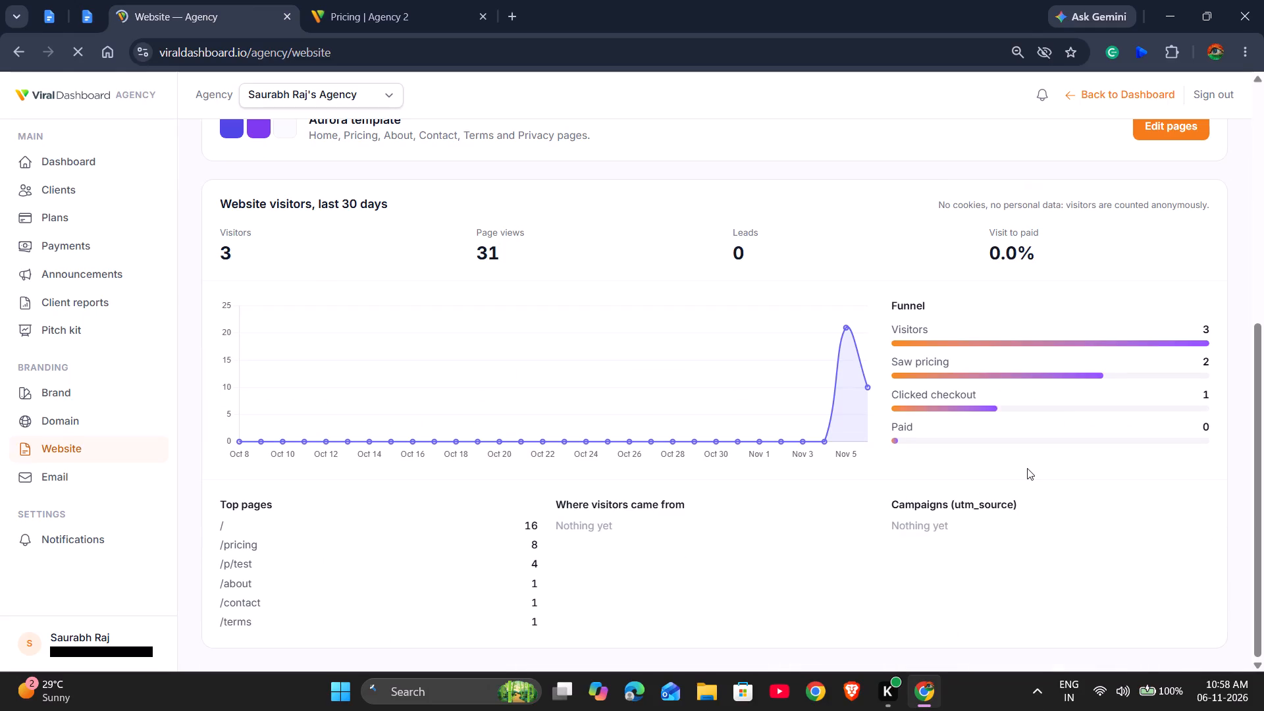
scroll(1027, 468, down, 1)
scroll(827, 487, down, 1)
scroll(827, 487, up, 5)
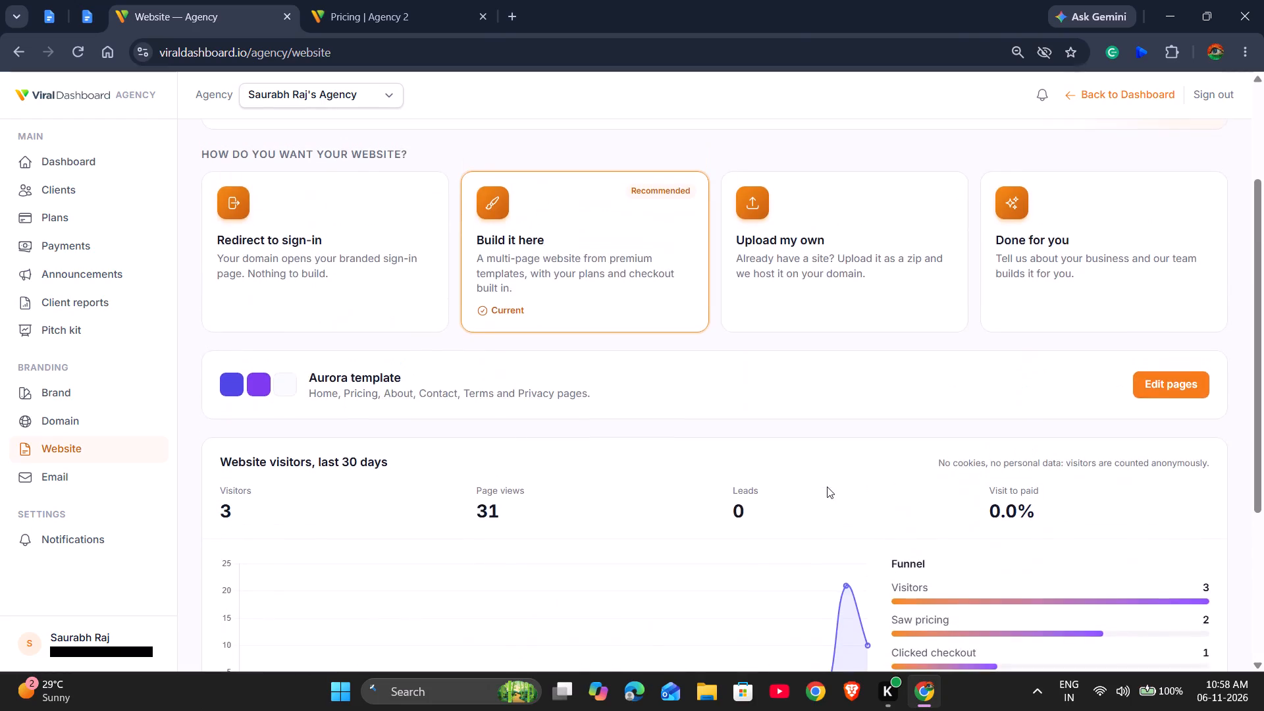
scroll(827, 487, up, 1)
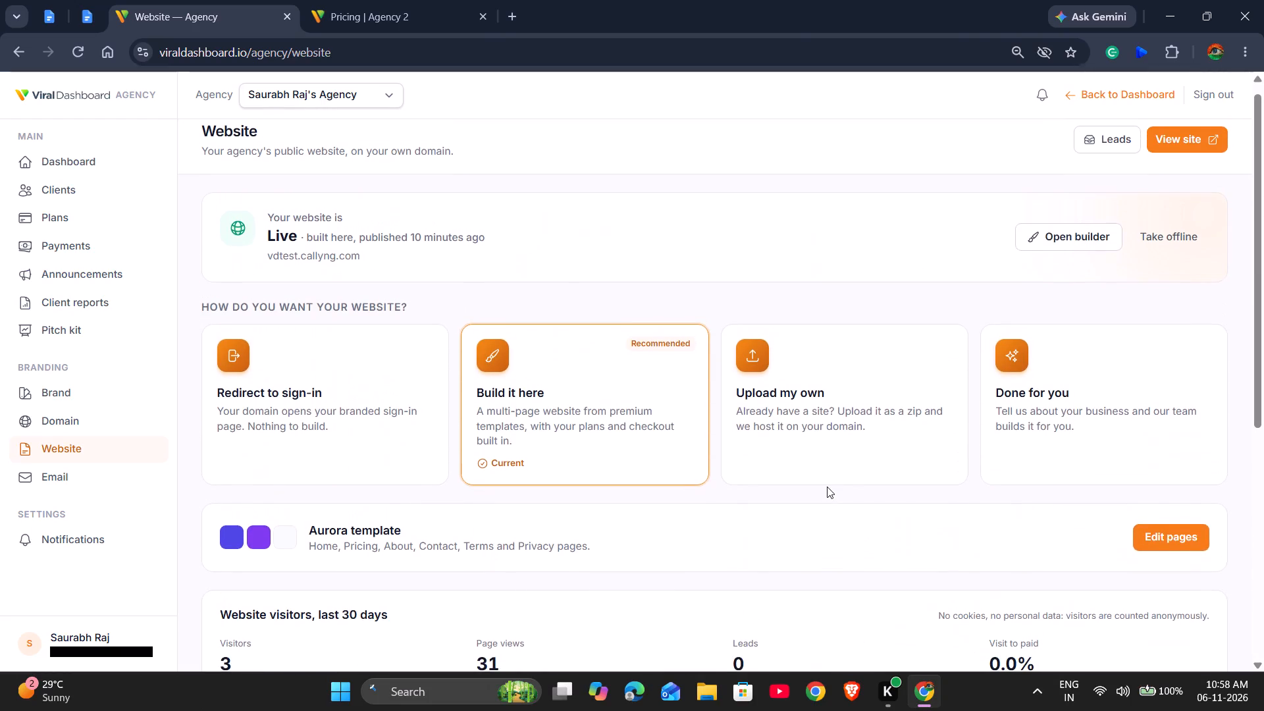
scroll(827, 487, down, 1)
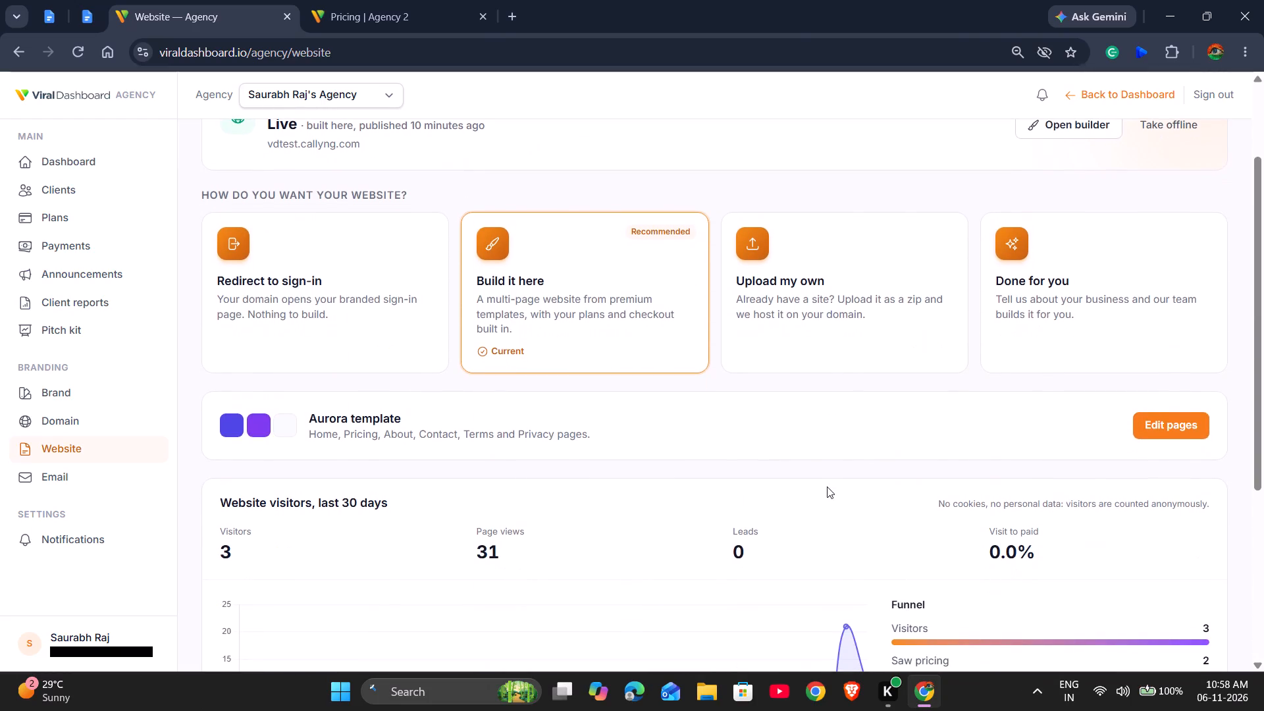
scroll(827, 487, down, 2)
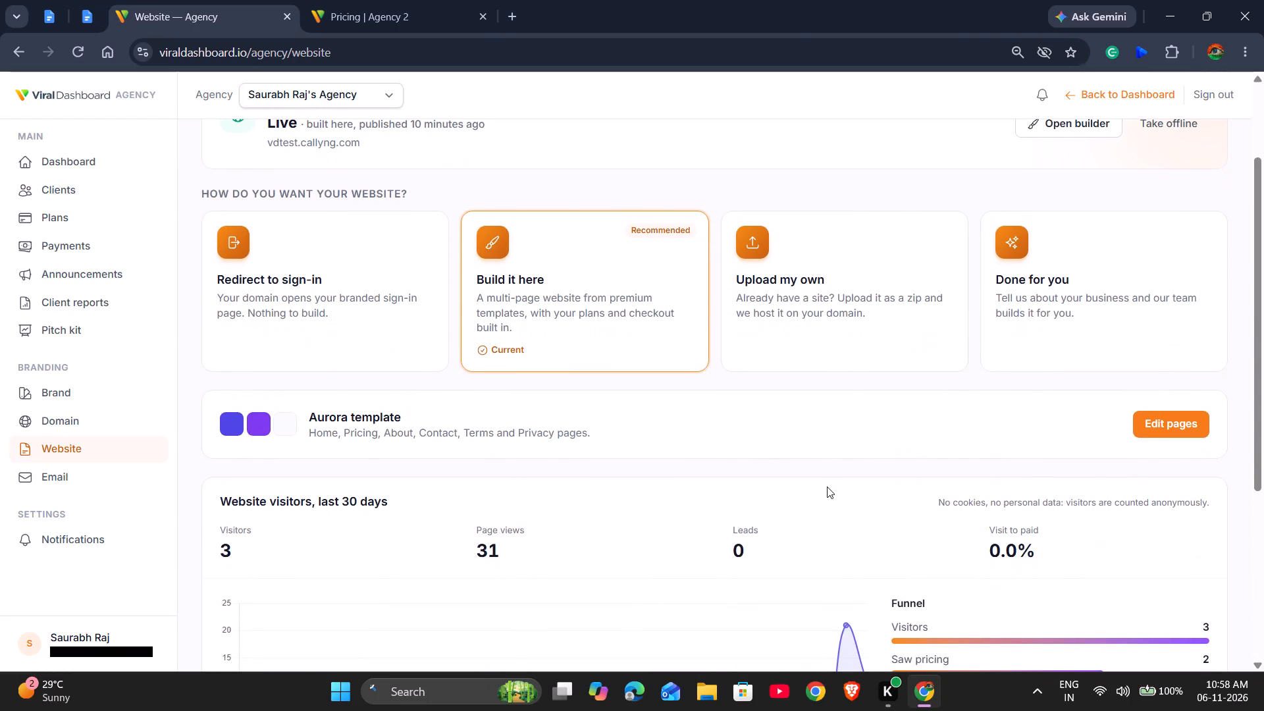
scroll(827, 487, down, 2)
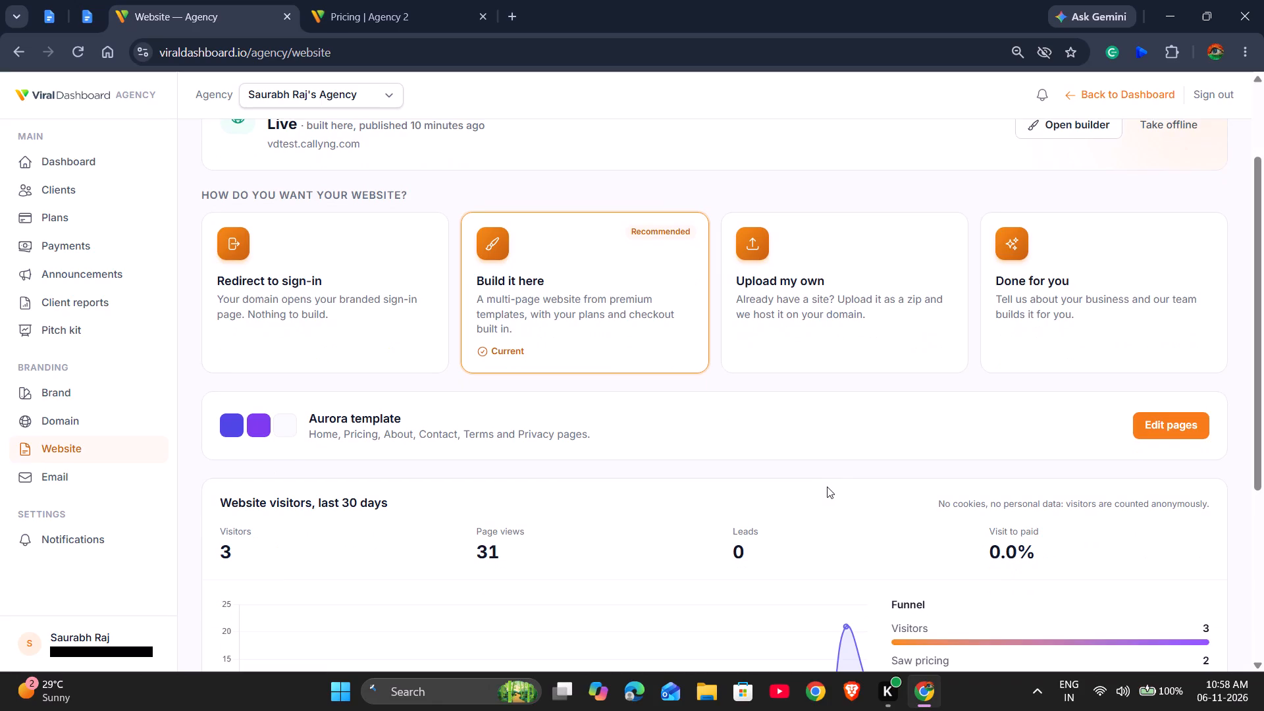
scroll(827, 487, down, 1)
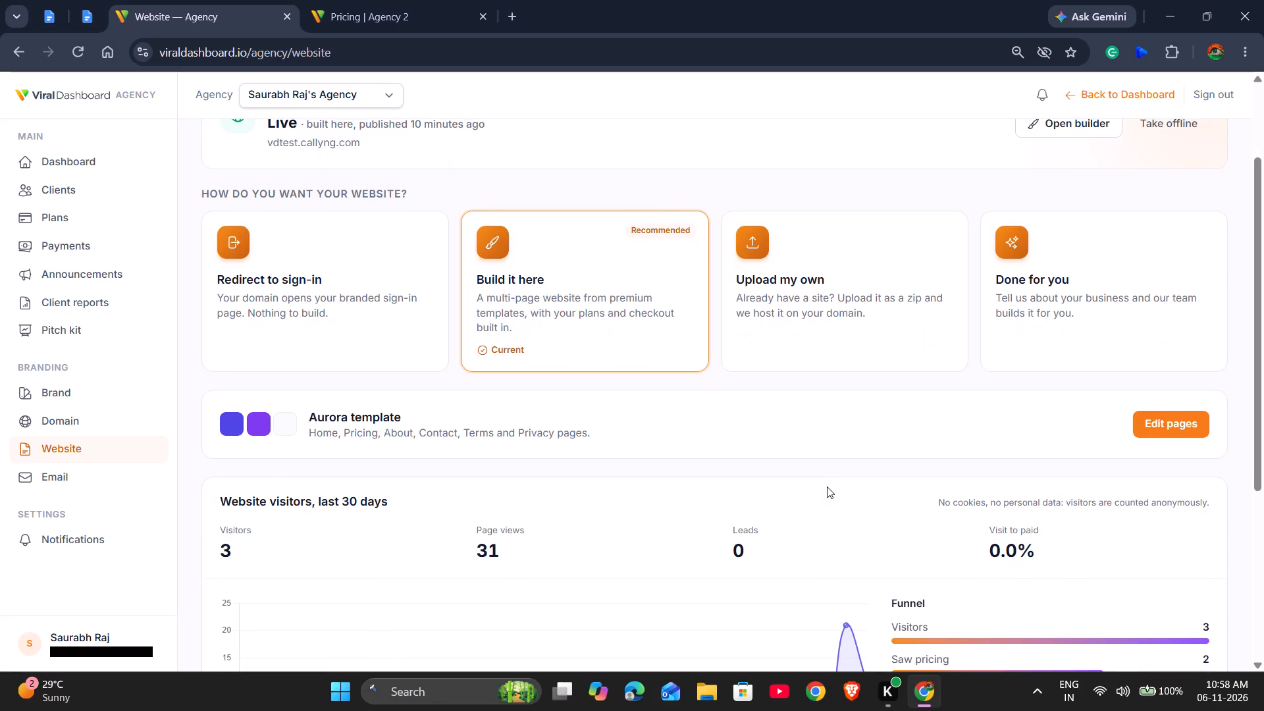
scroll(827, 487, down, 1)
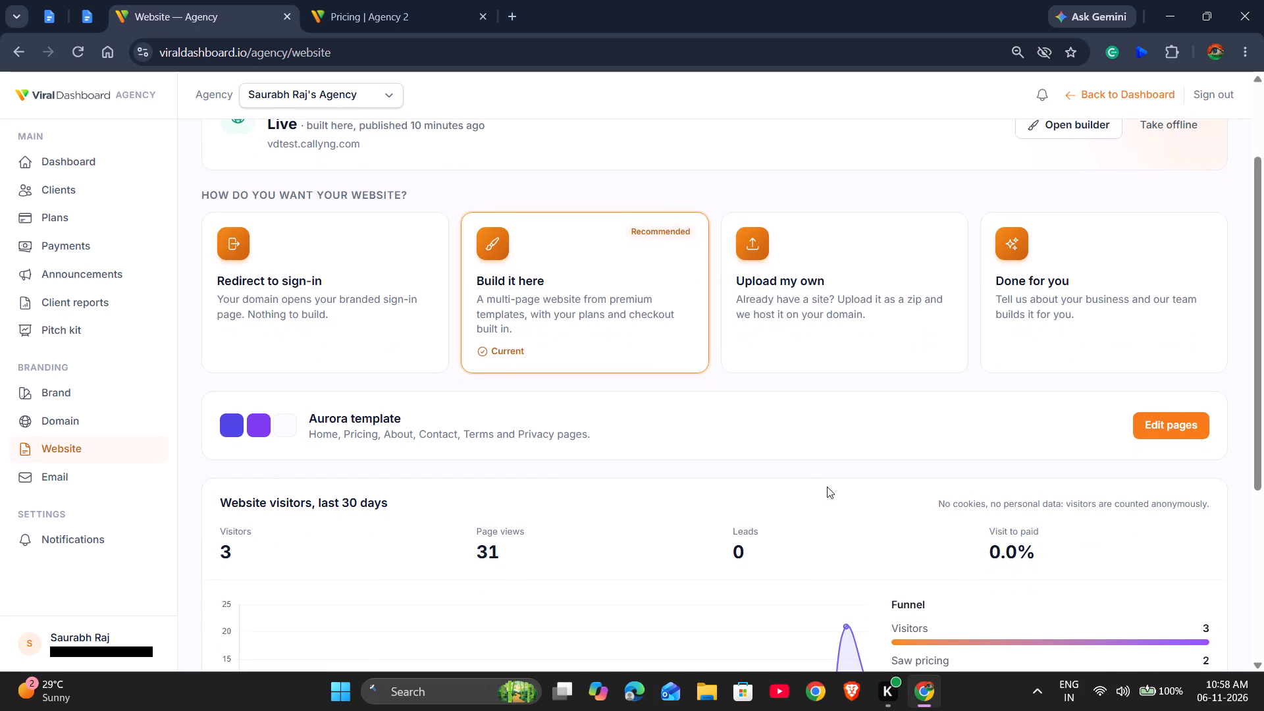
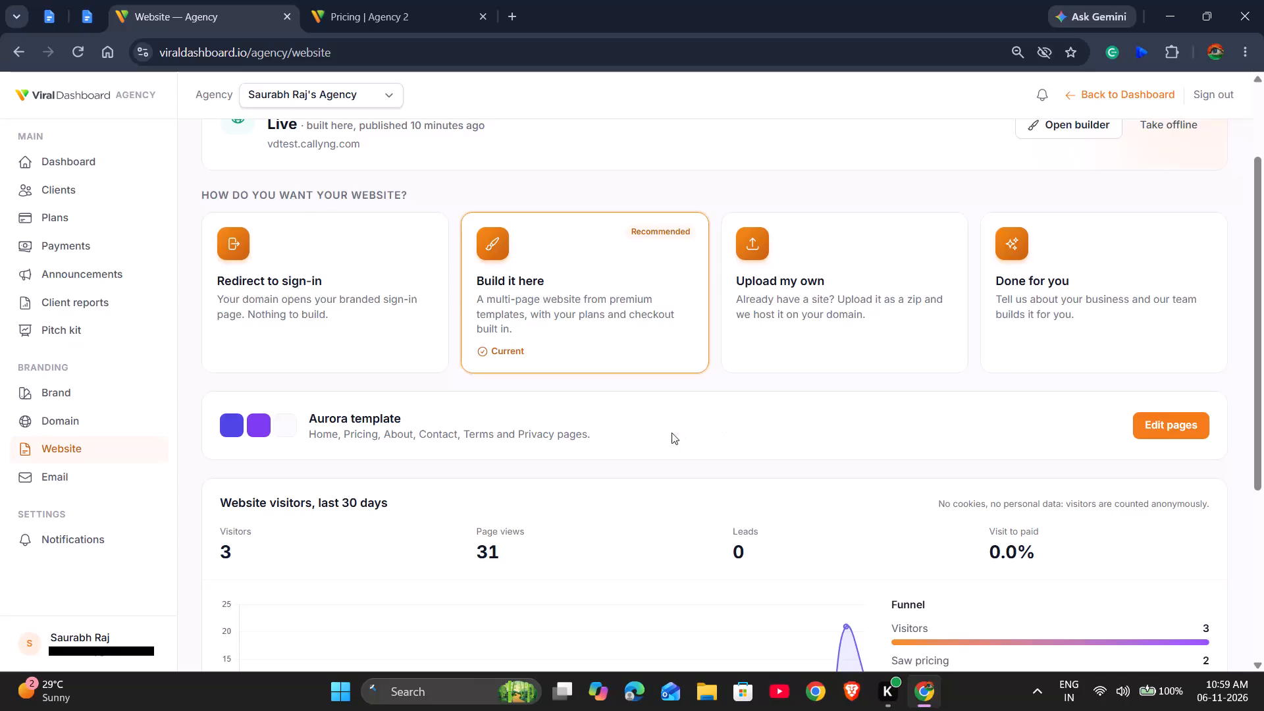
Examine the 30-day website visitor statistics again, covering the traffic chart, checkout funnel, top pages, visitor sources and campaigns.
scroll(610, 454, down, 1)
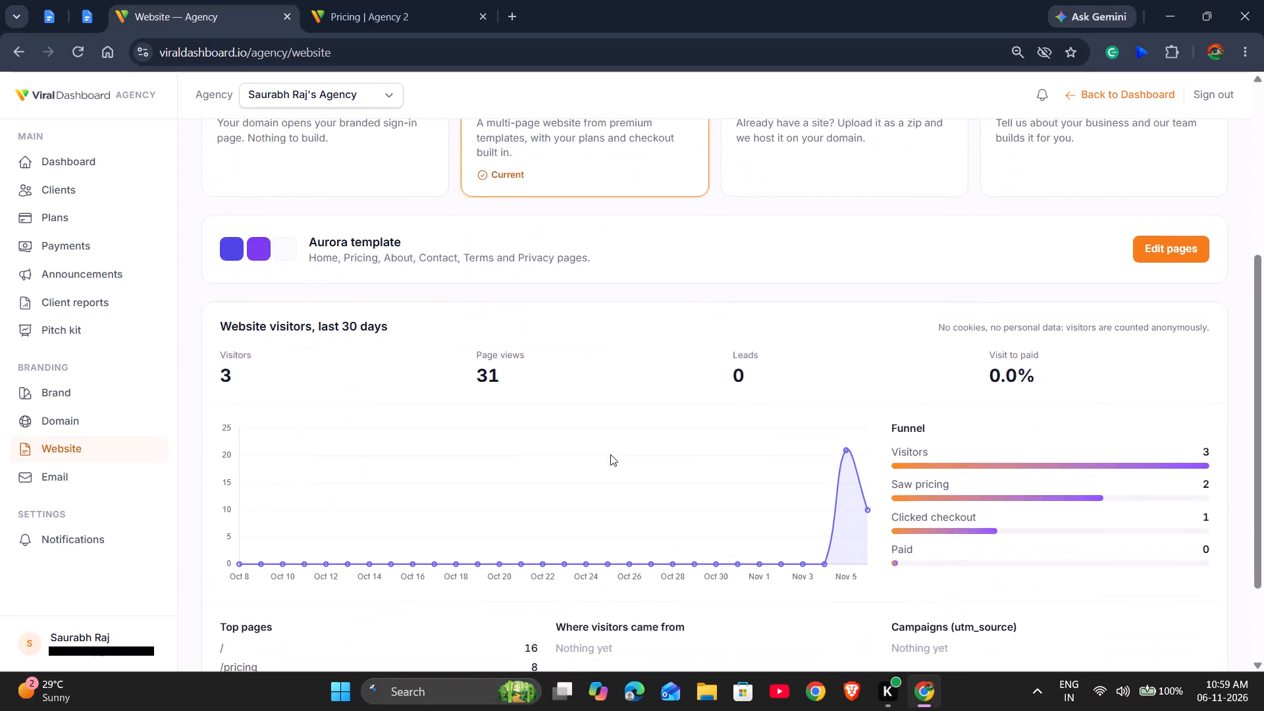
scroll(610, 454, down, 2)
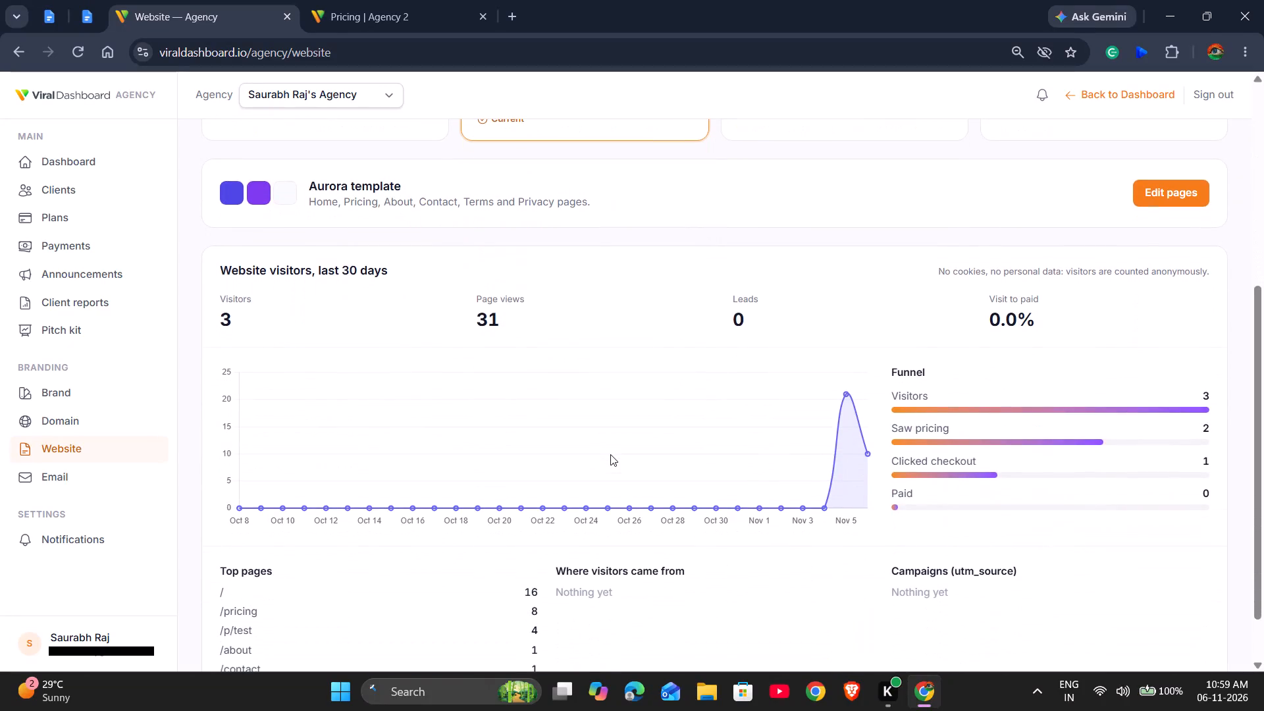
scroll(610, 454, down, 2)
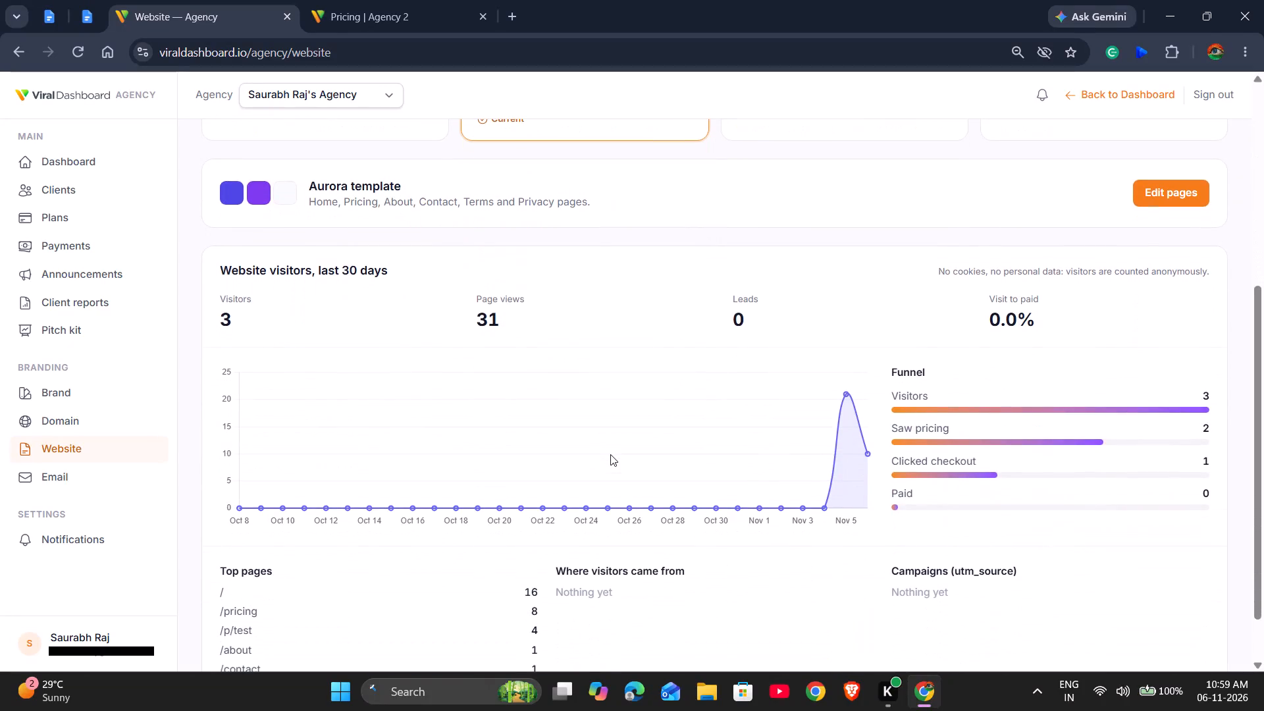
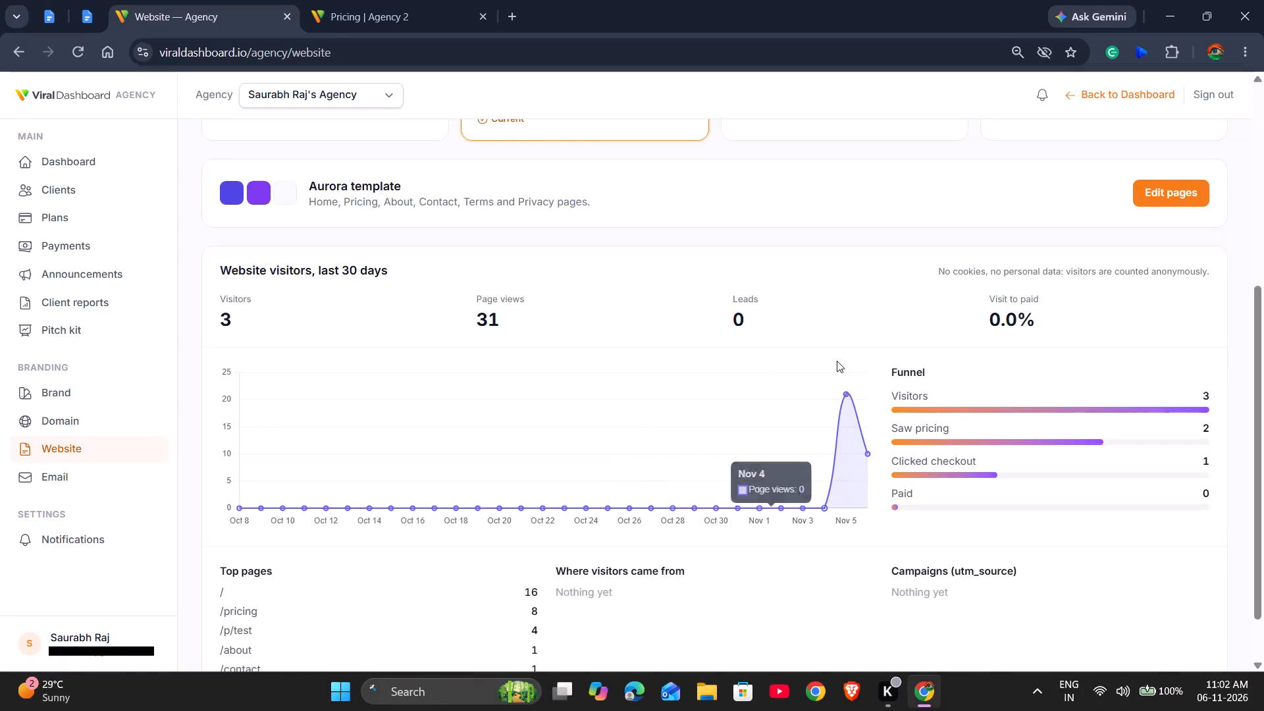
Open the website builder for the live agency site.
scroll(837, 361, up, 5)
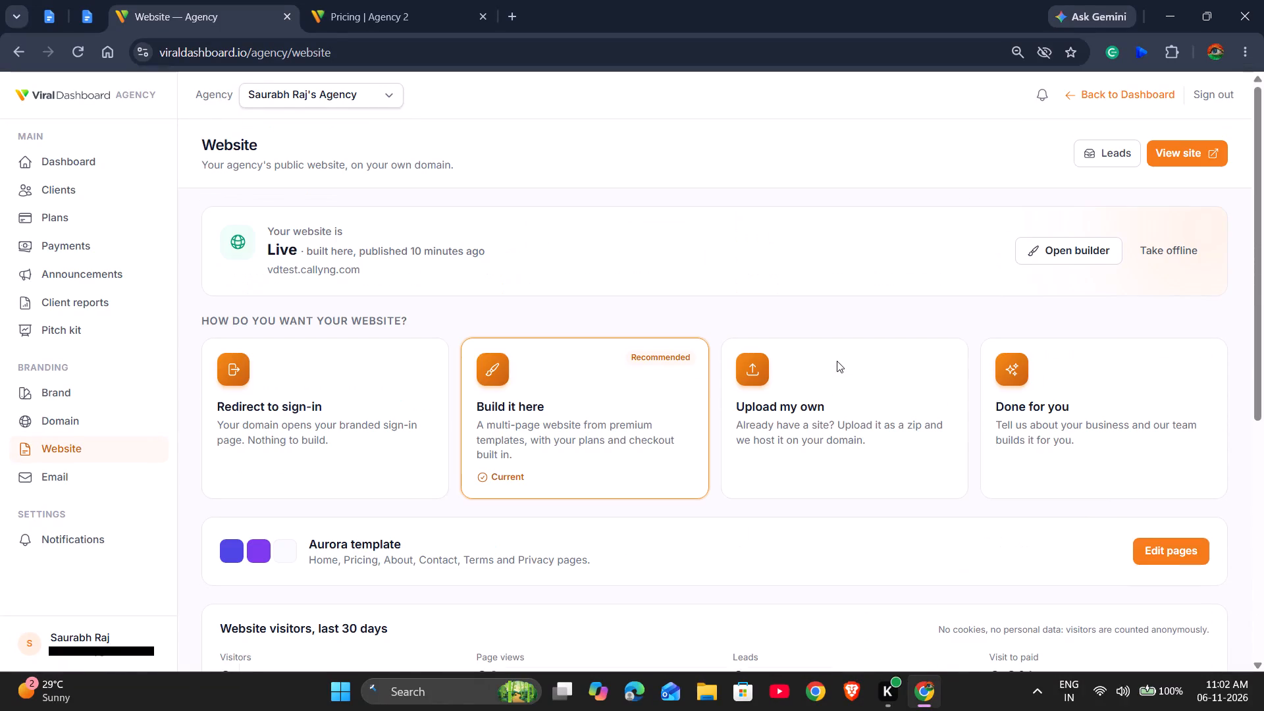
scroll(837, 361, up, 1)
click(1059, 240)
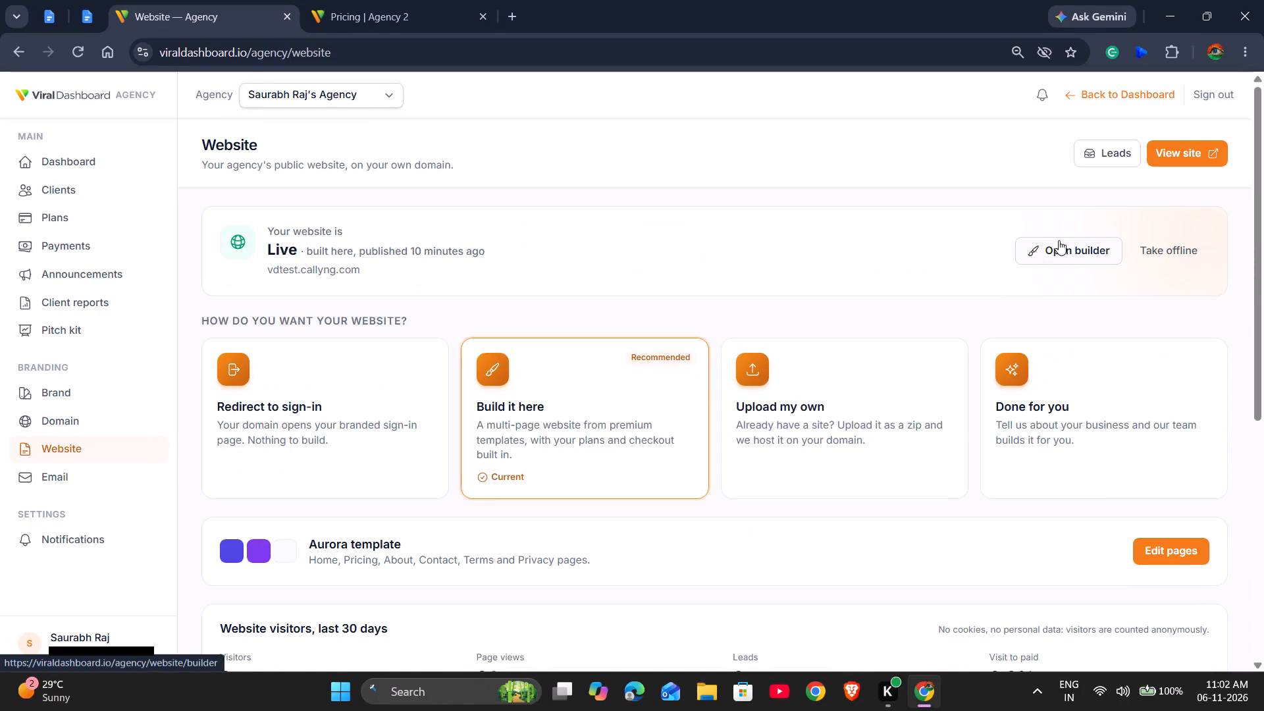
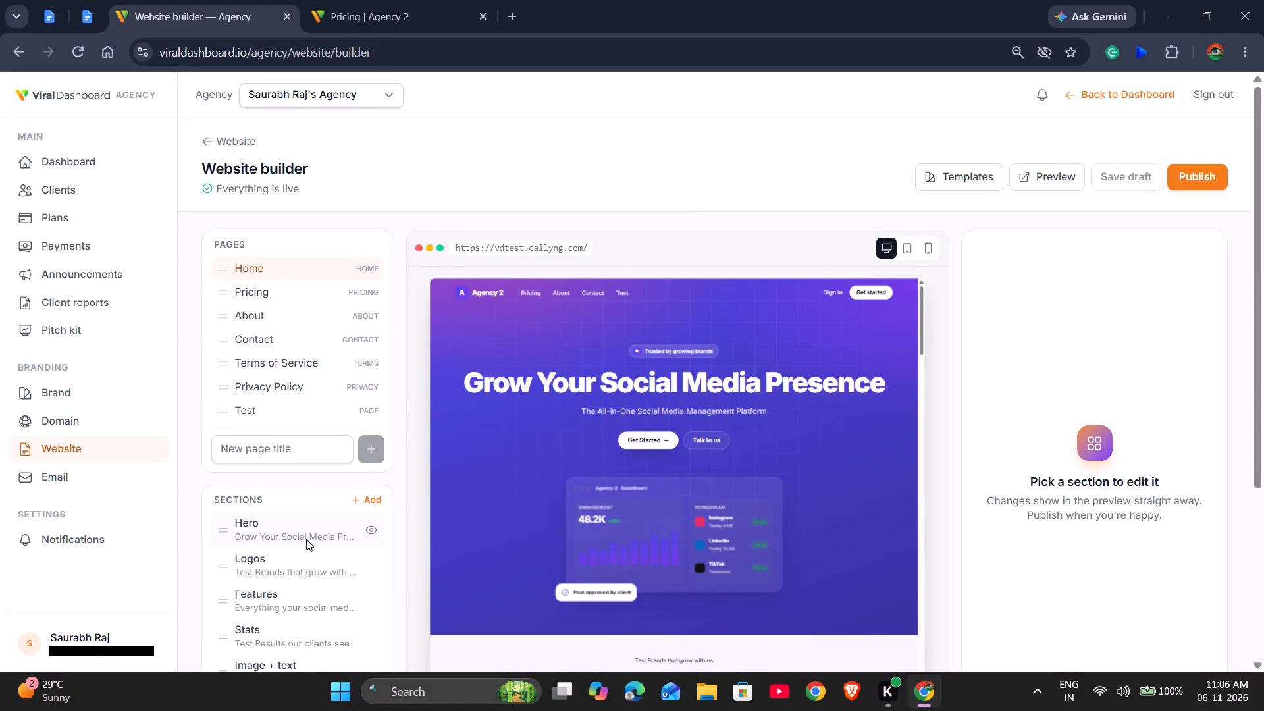
Examine the editing options of the Home page's Logos, Features and Stats sections, including the details of the Create Multiple Brands feature.
scroll(306, 539, down, 2)
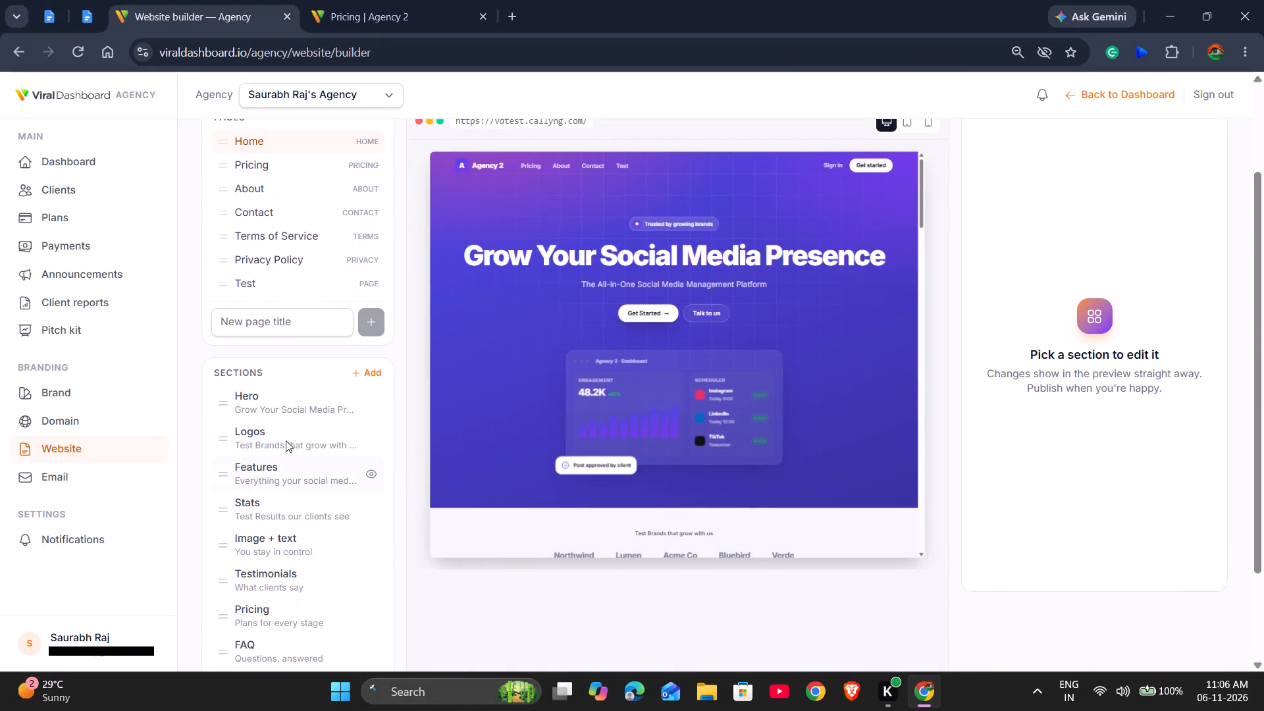
click(284, 433)
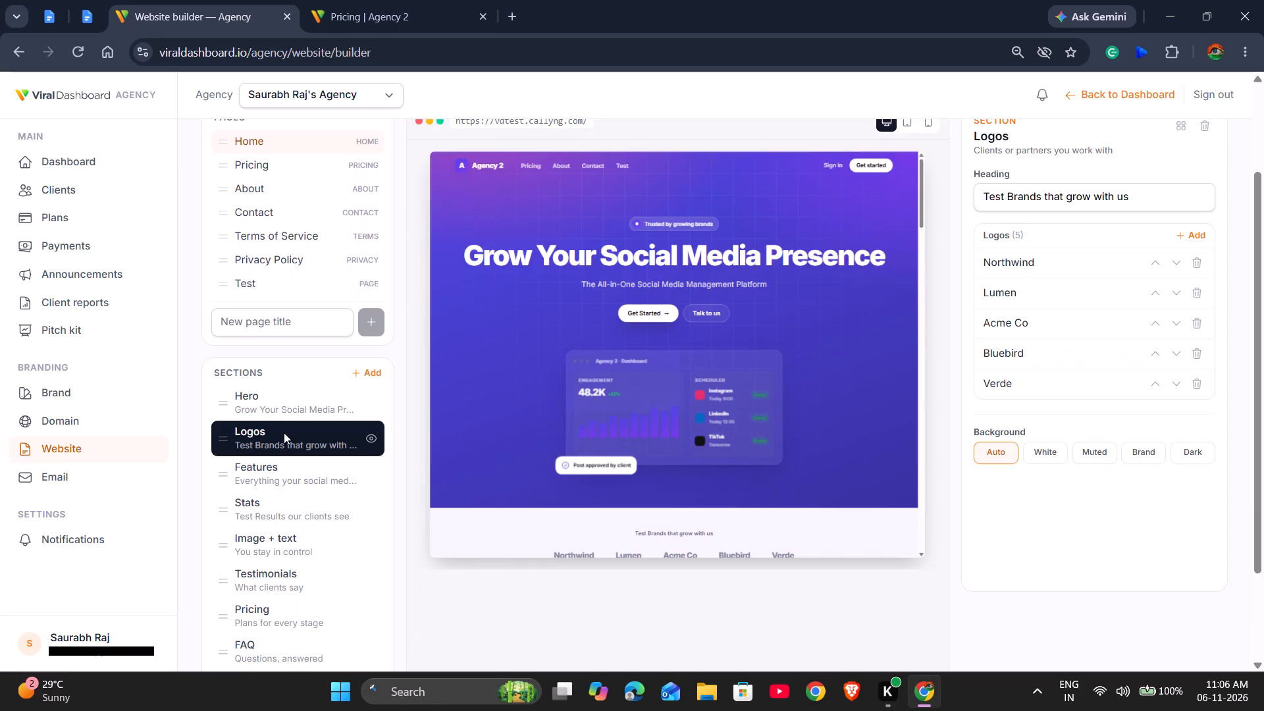
click(284, 471)
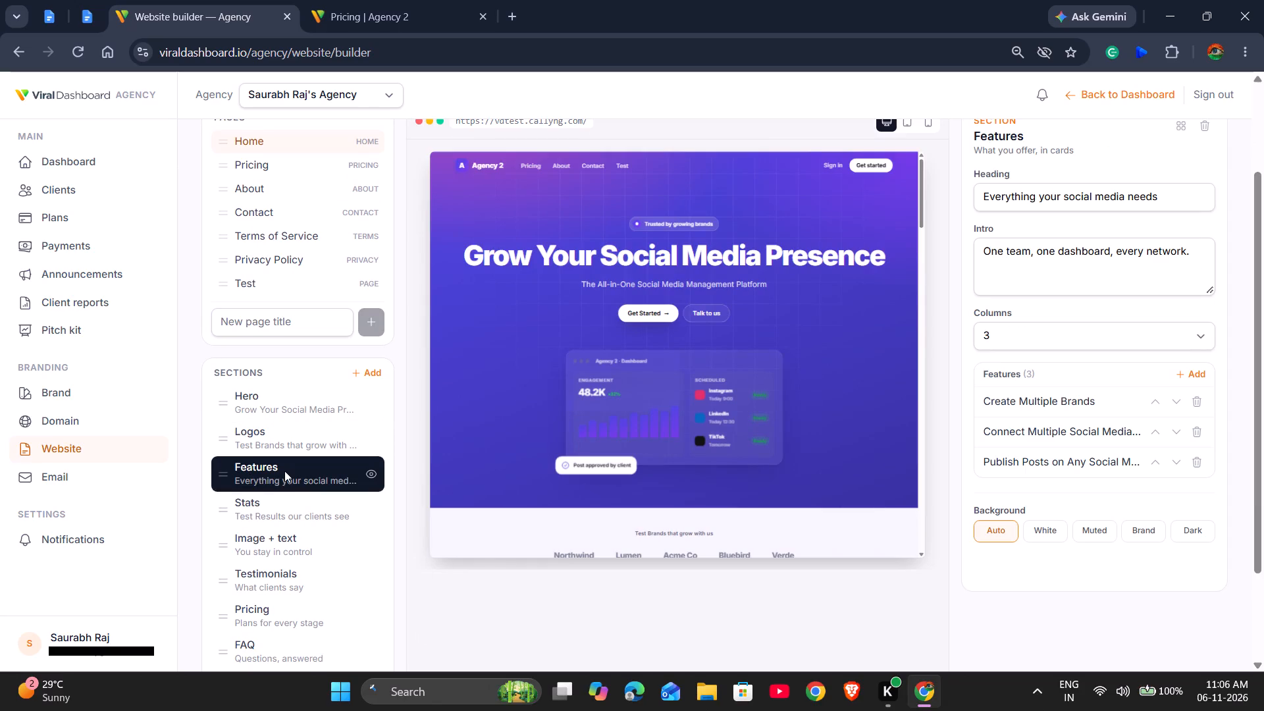
click(1022, 406)
scroll(1025, 472, down, 1)
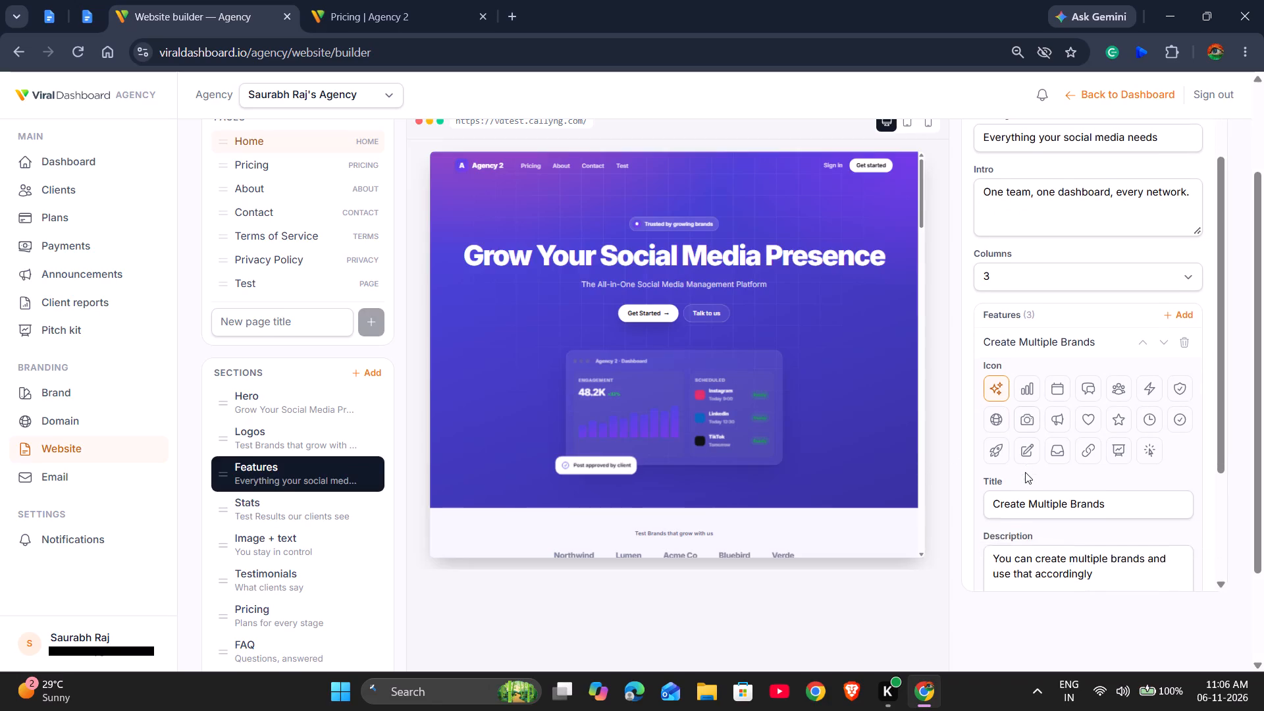
scroll(1025, 472, down, 5)
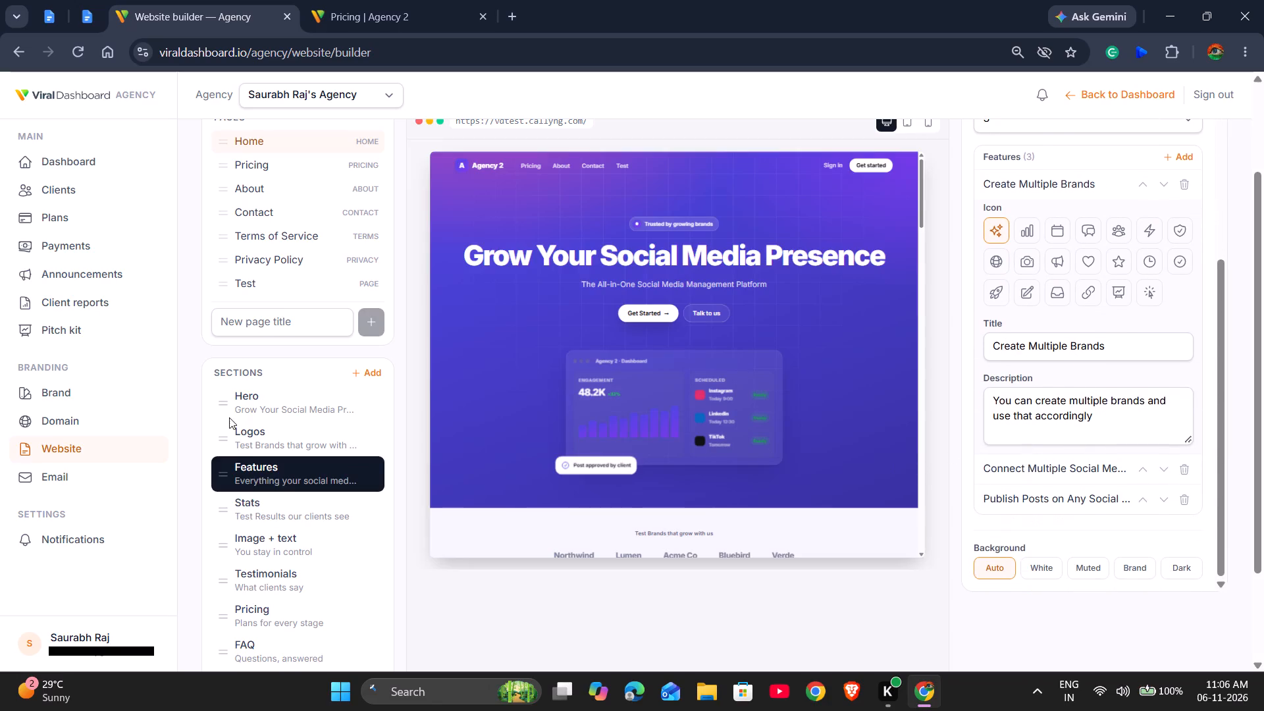
click(277, 508)
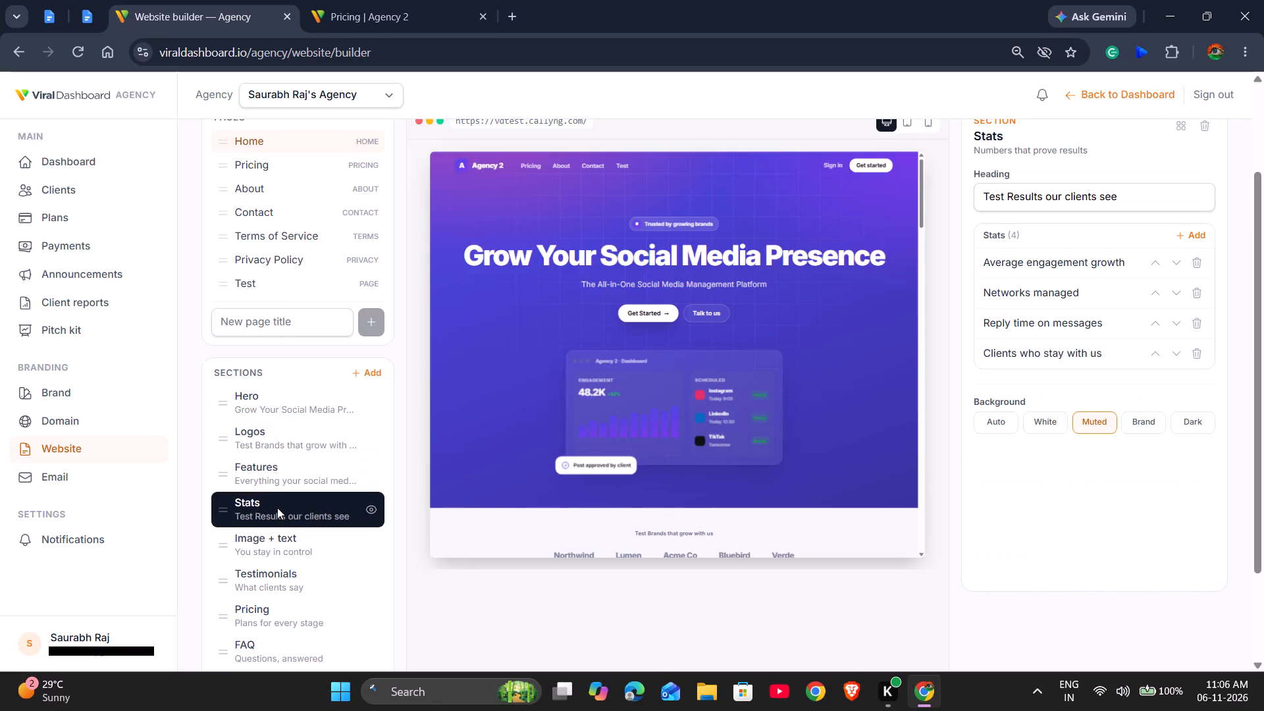
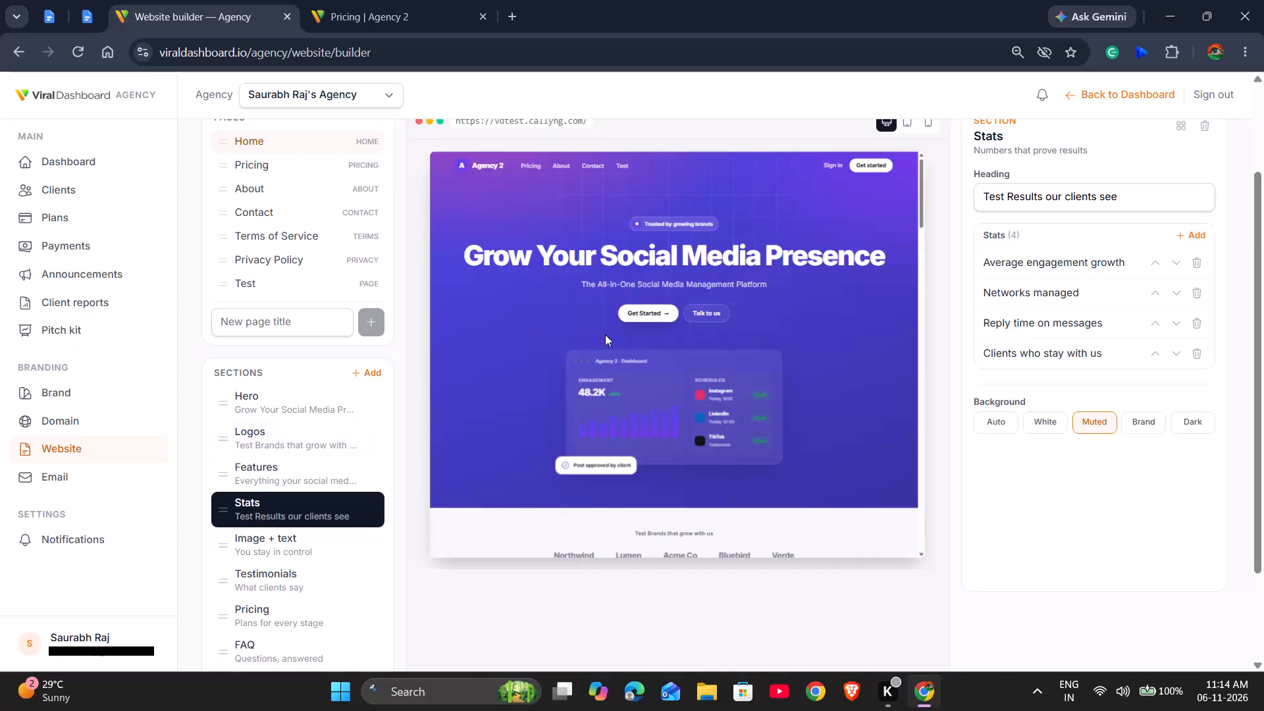
Open the Home page's Image + text section to examine its editing options.
scroll(605, 334, up, 2)
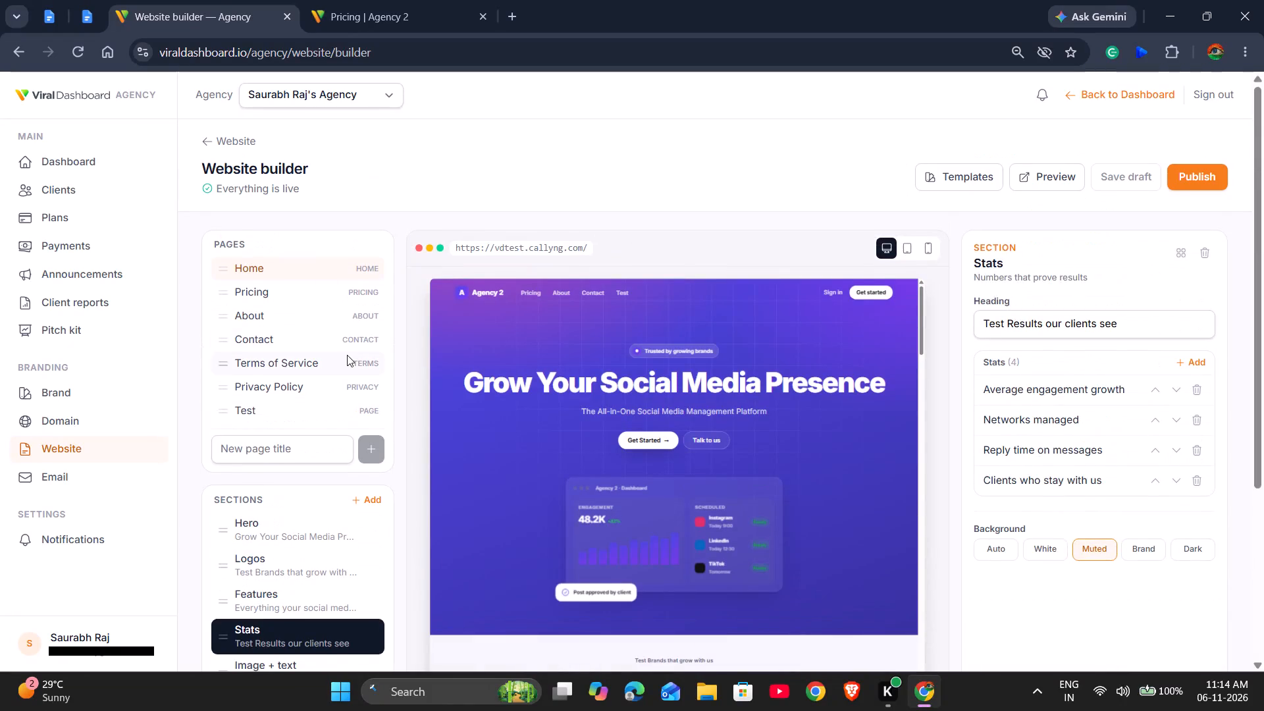
scroll(347, 355, down, 2)
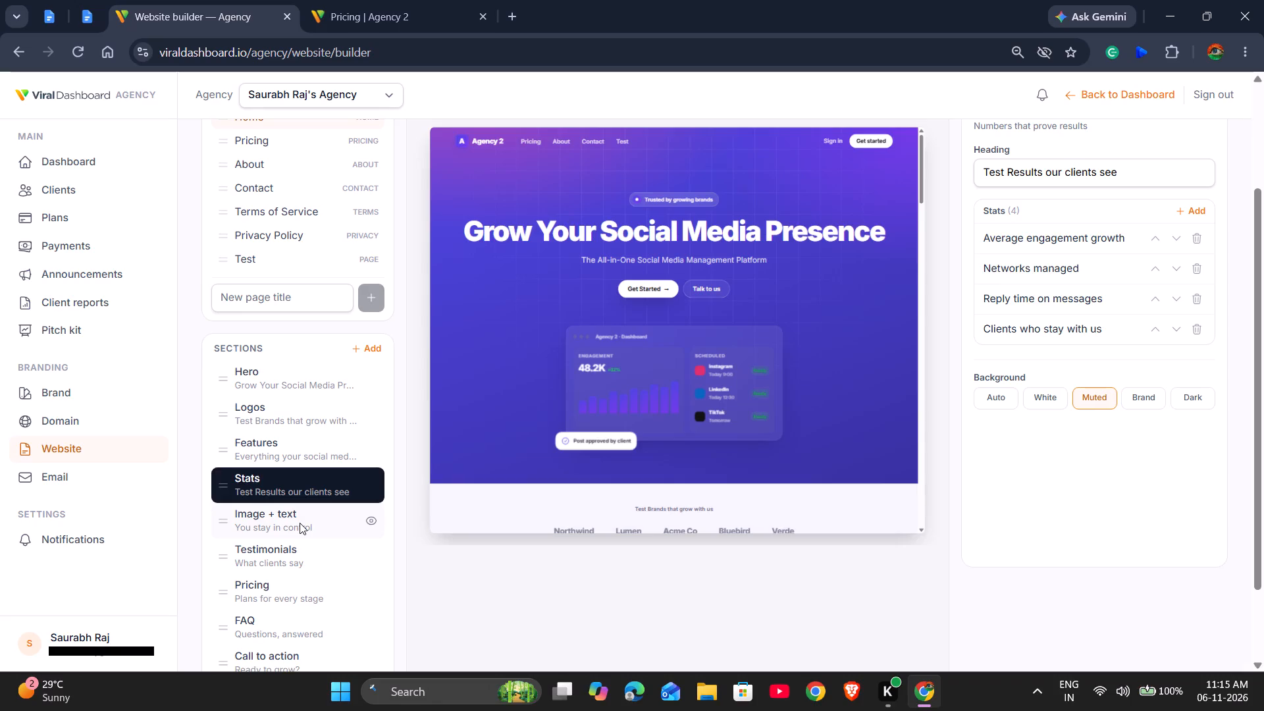
click(300, 523)
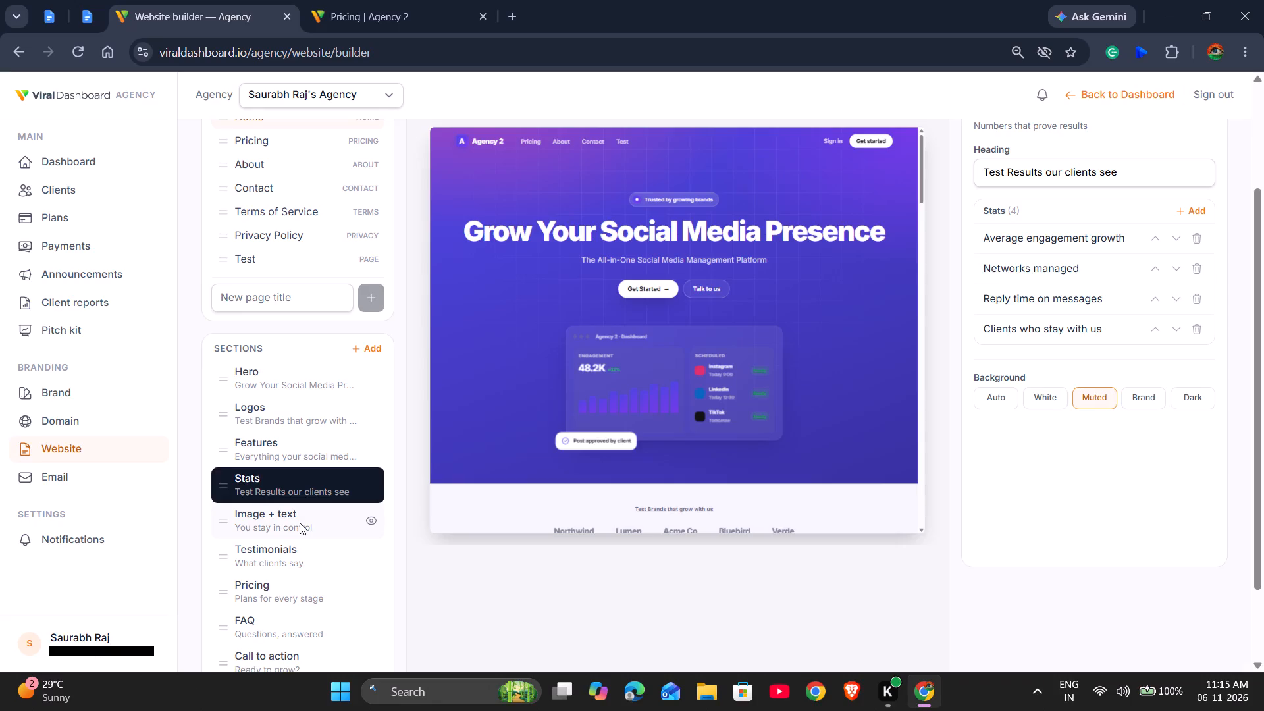
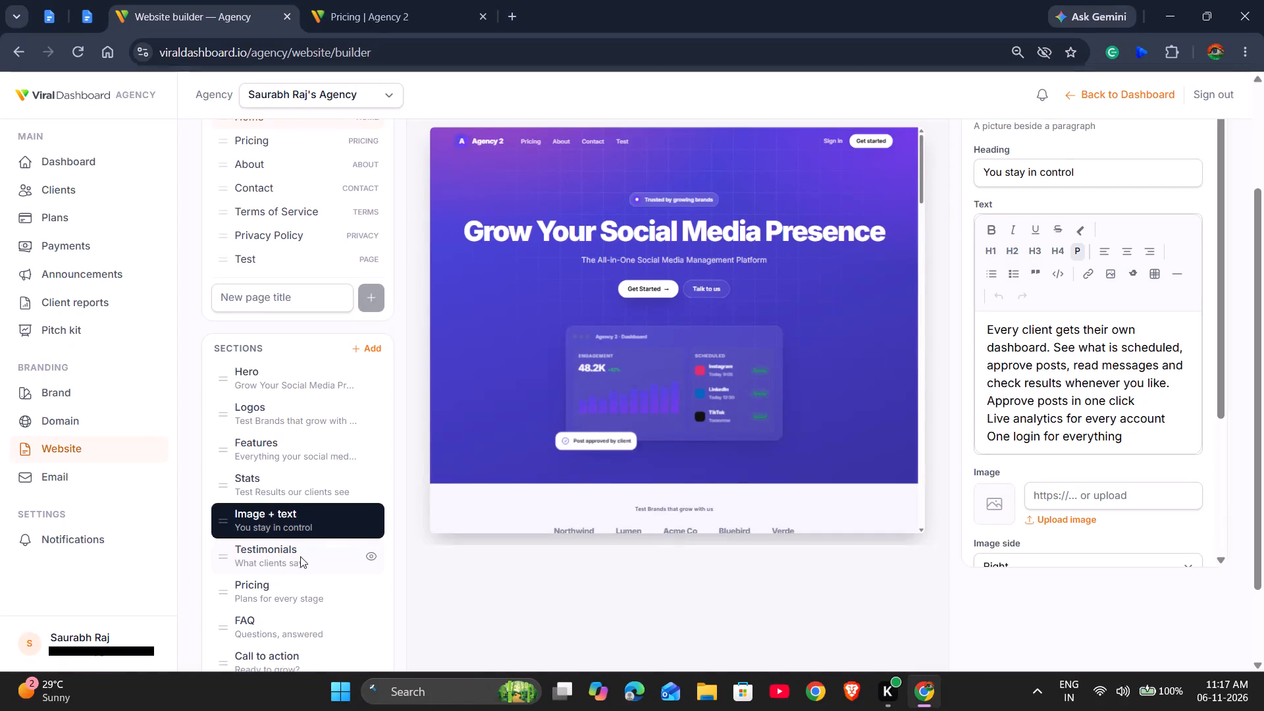
Examine the Image + text section's image, button and background options alongside its "You stay in control" block in the page preview.
scroll(1047, 425, down, 2)
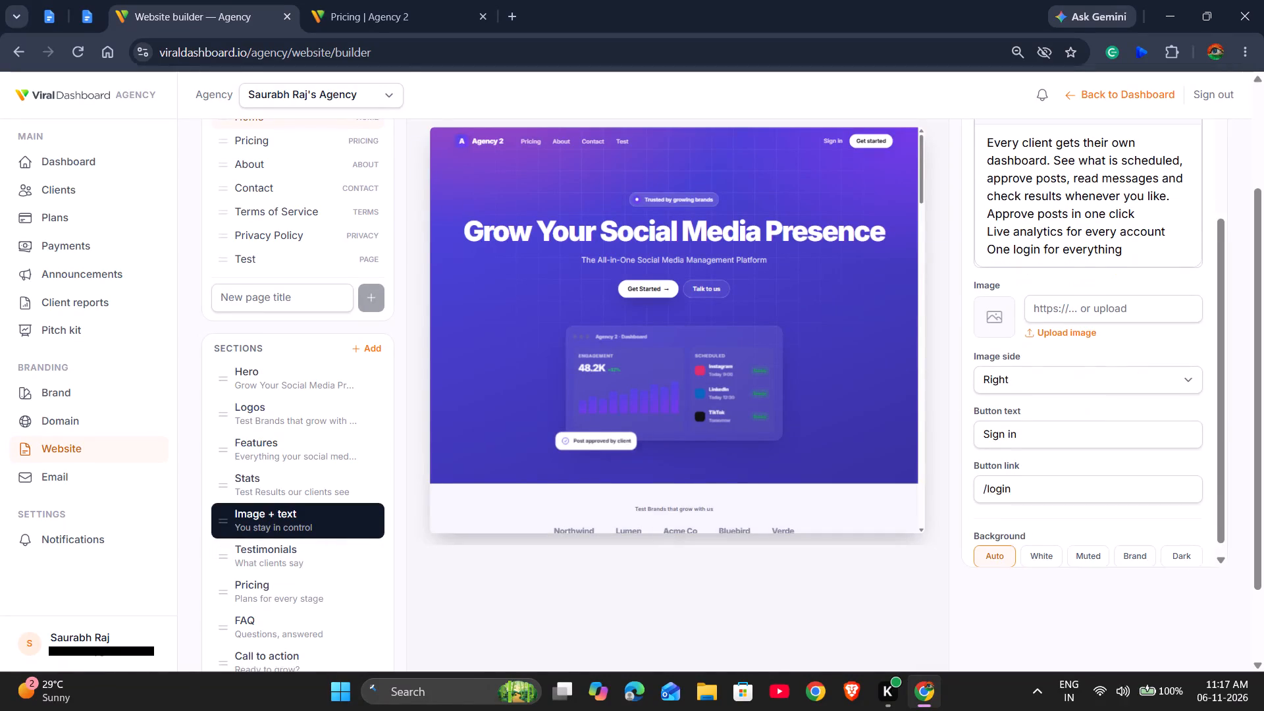
scroll(1047, 425, down, 3)
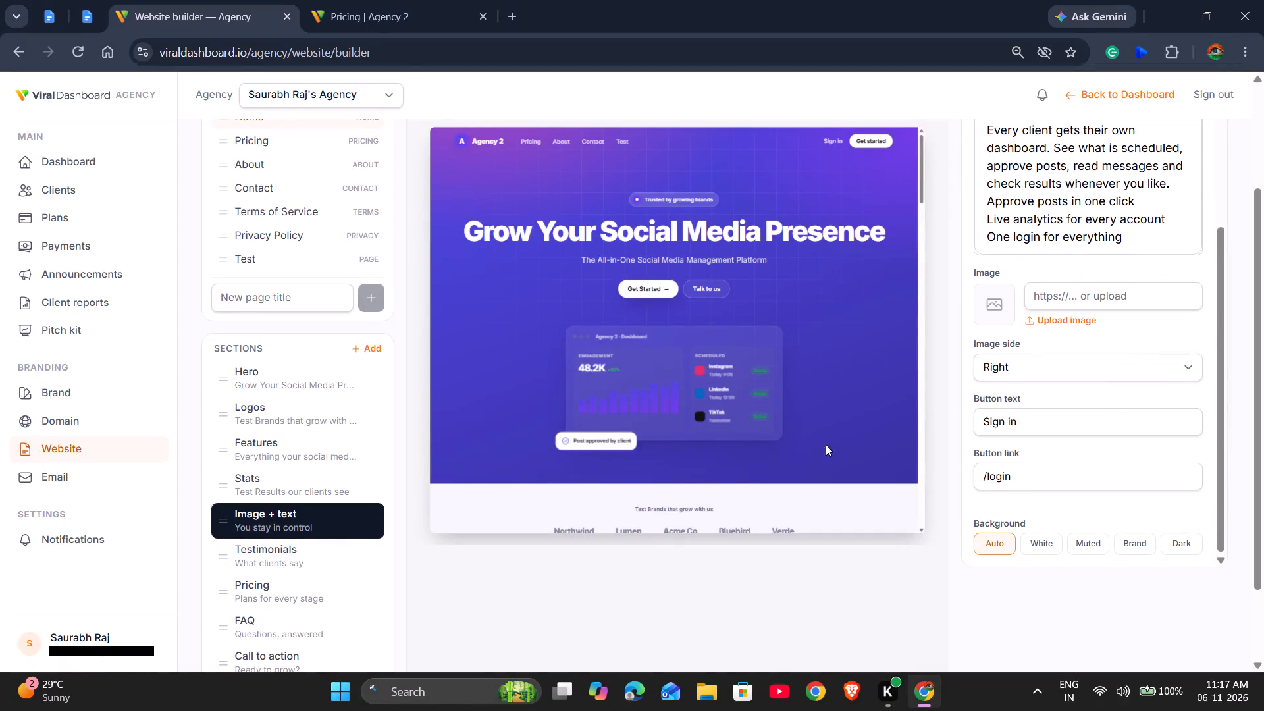
scroll(808, 438, down, 3)
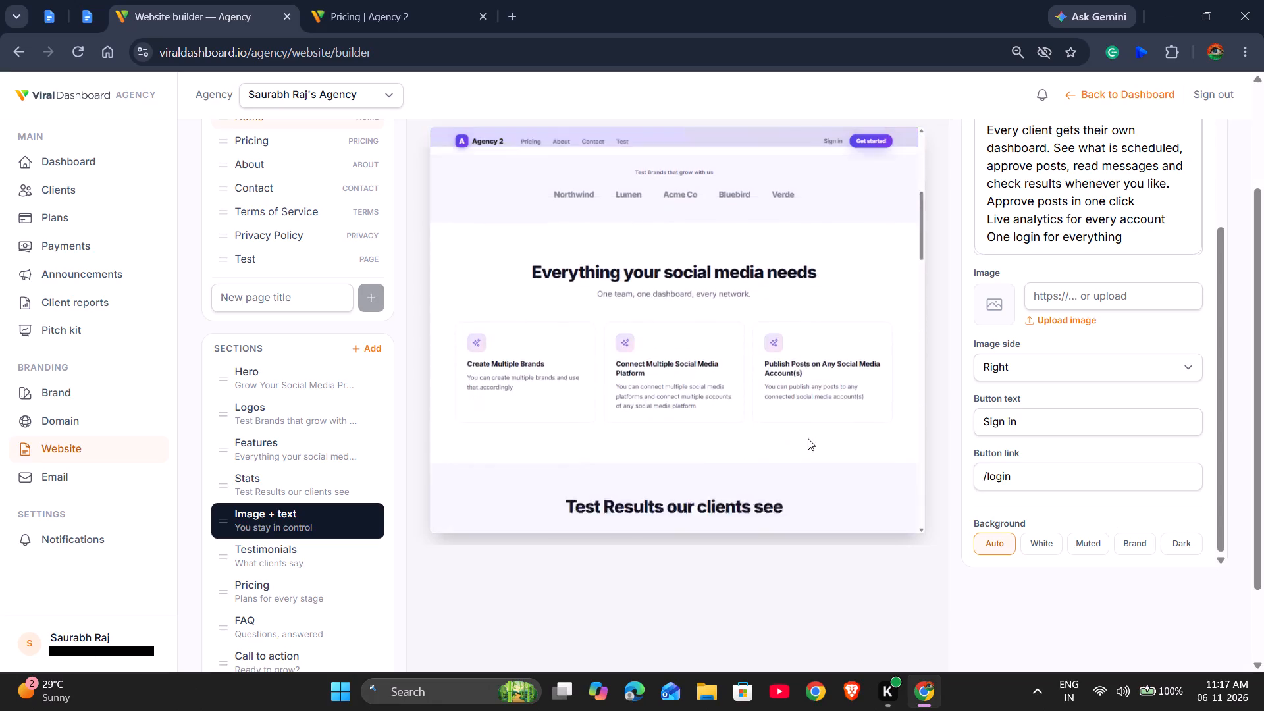
scroll(808, 438, down, 4)
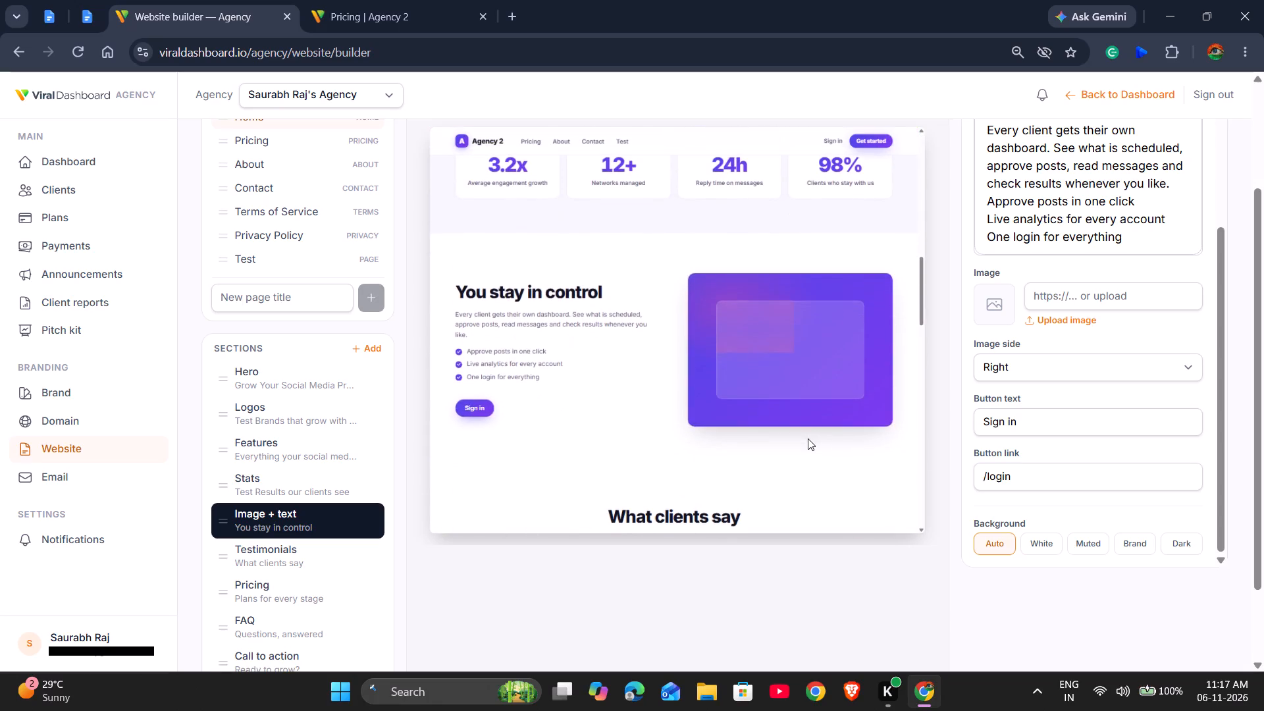
scroll(808, 438, down, 1)
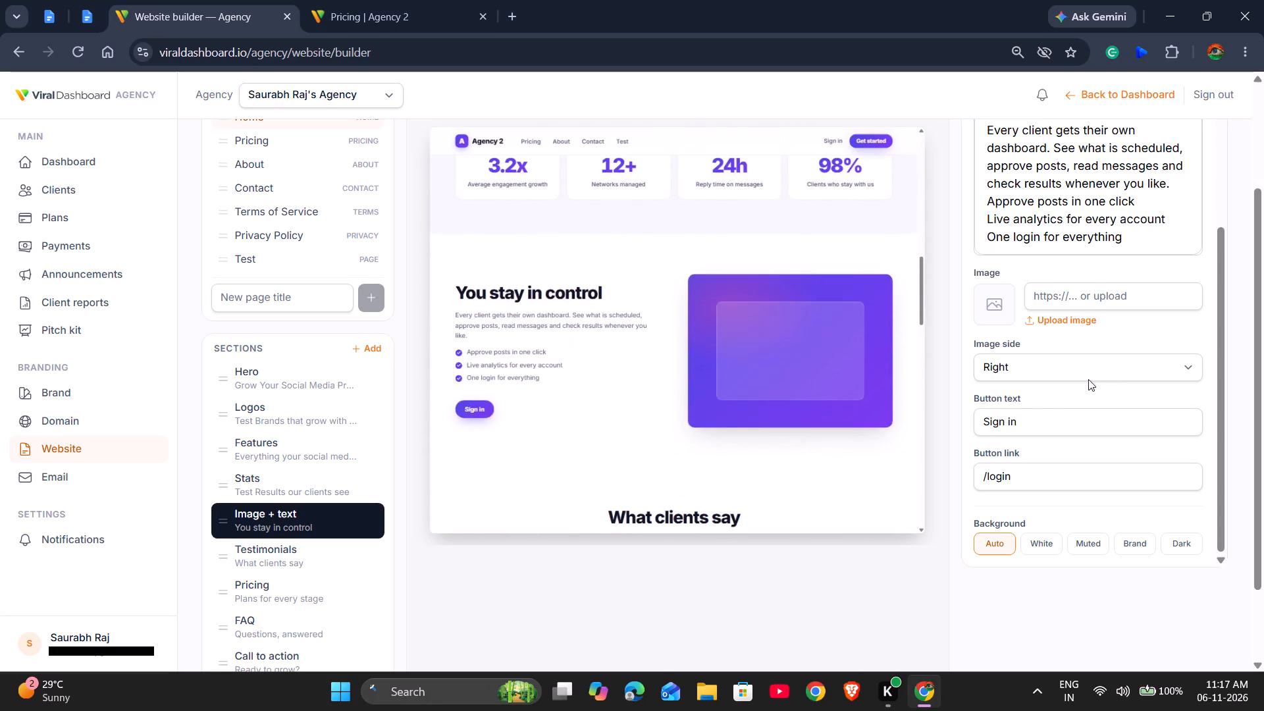
Insert "Test" before "Every client gets their own dashboard" in the section's body text and check that block in the preview.
scroll(1109, 376, up, 2)
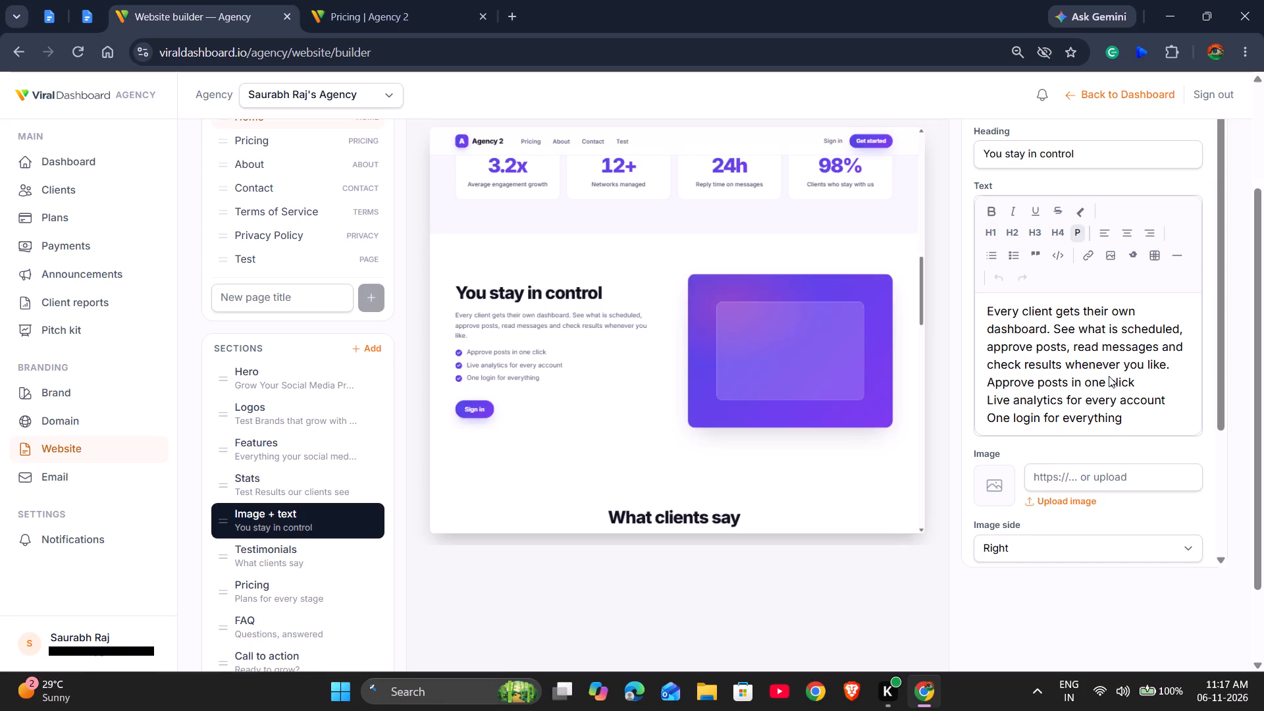
scroll(1109, 376, up, 1)
click(989, 313)
text(Test)
key(space)
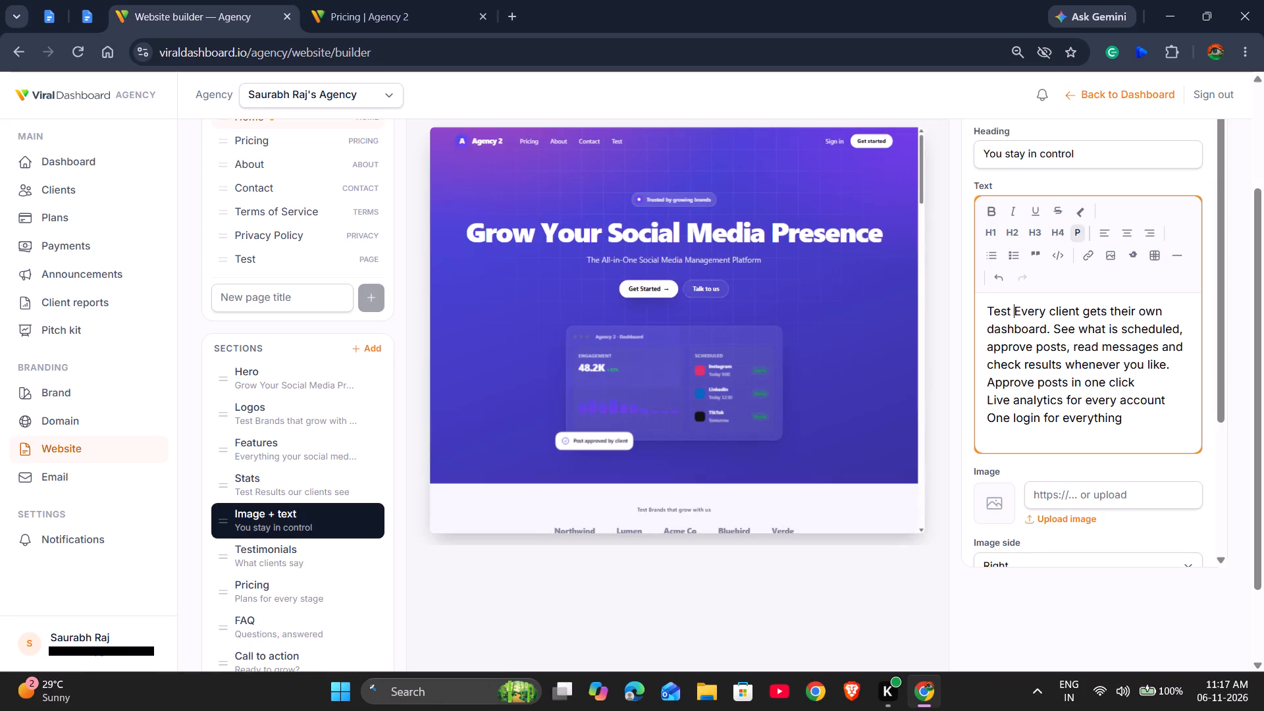
scroll(749, 345, down, 3)
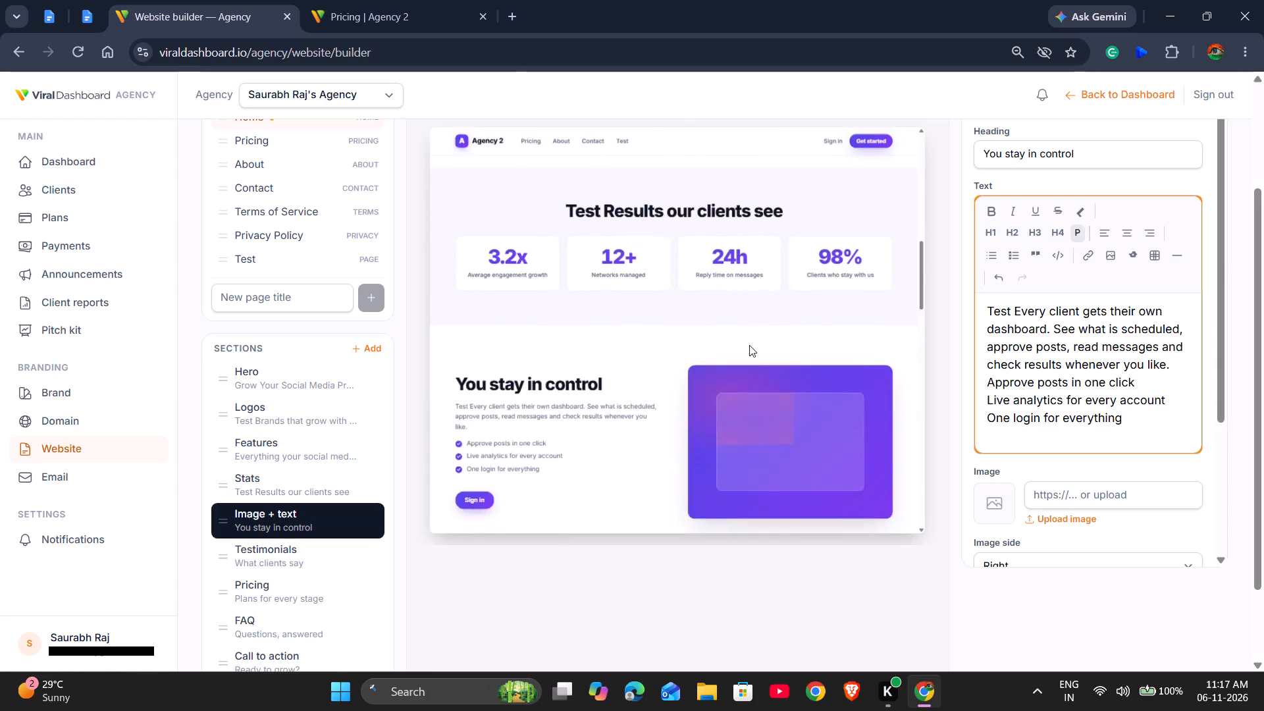
scroll(749, 345, down, 3)
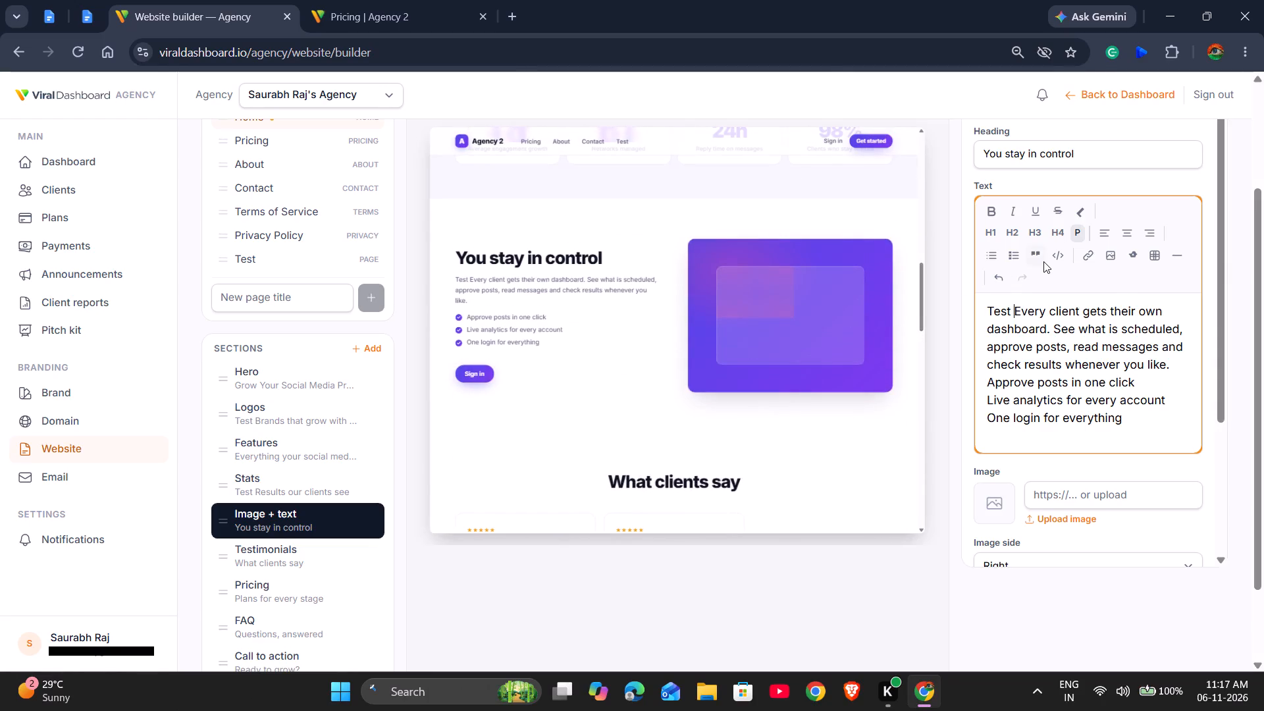
Start uploading an image for the Image + text section.
scroll(1025, 392, down, 1)
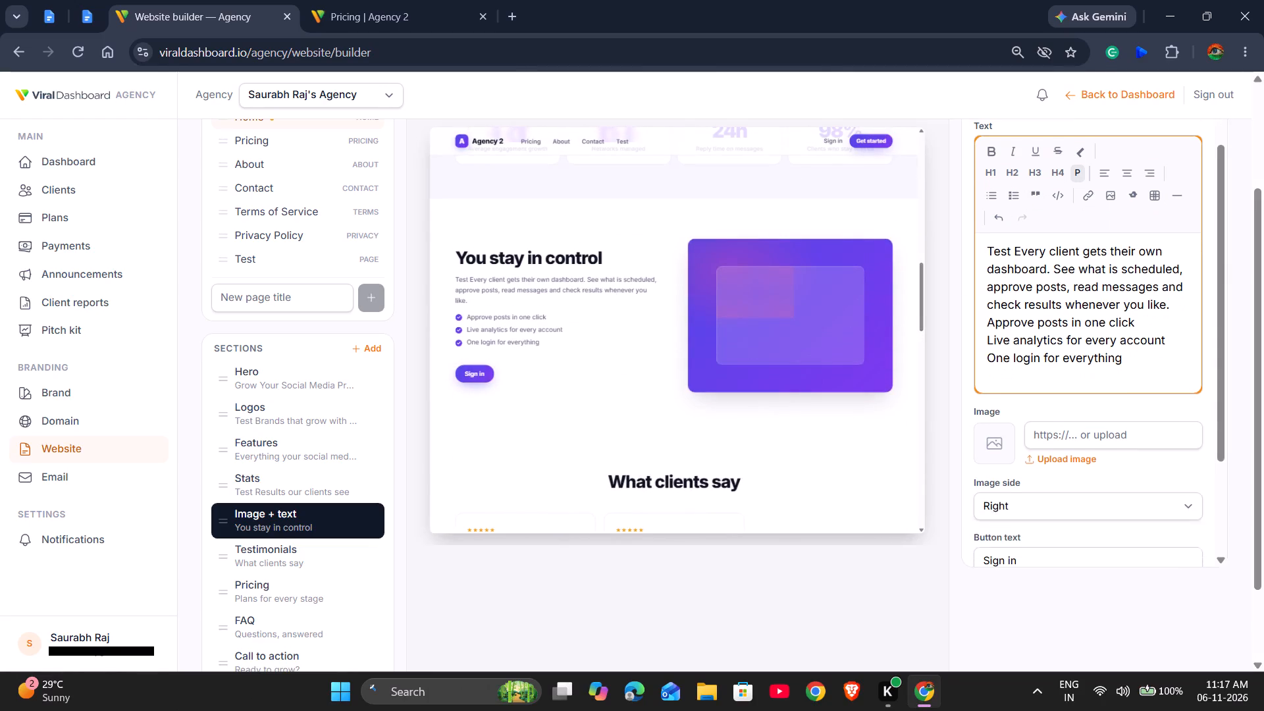
scroll(1025, 392, down, 1)
click(1052, 445)
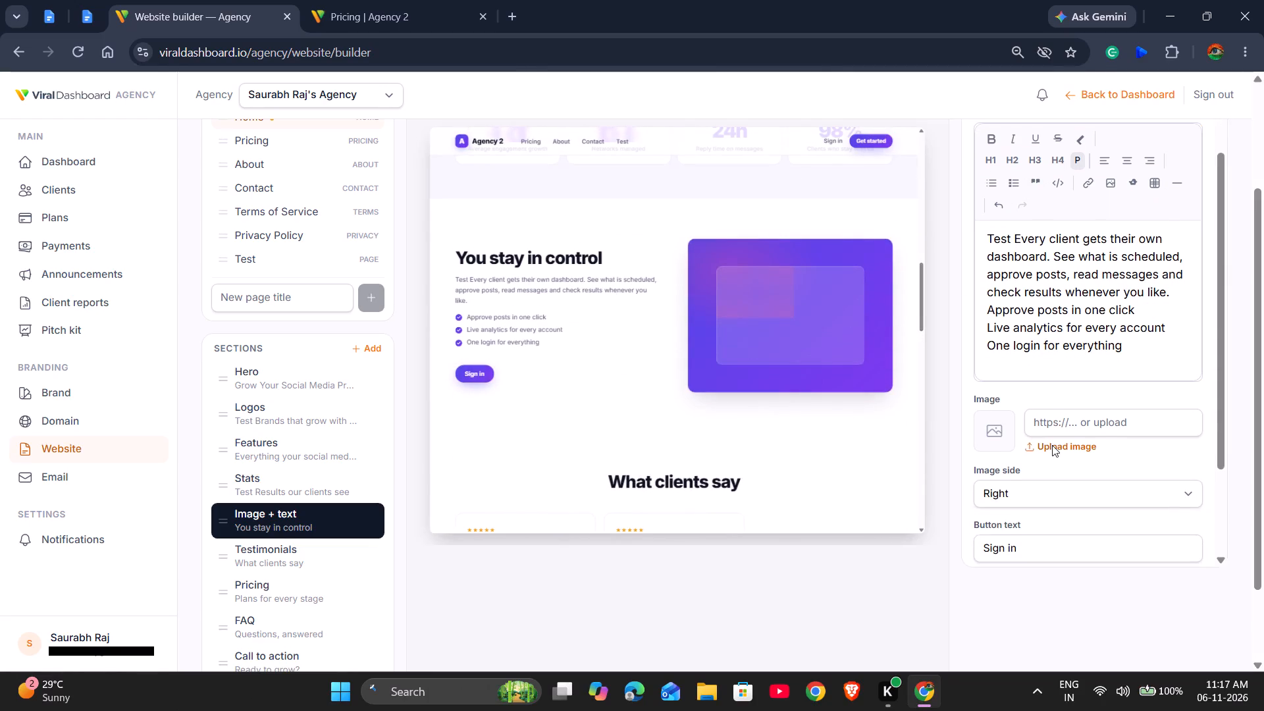
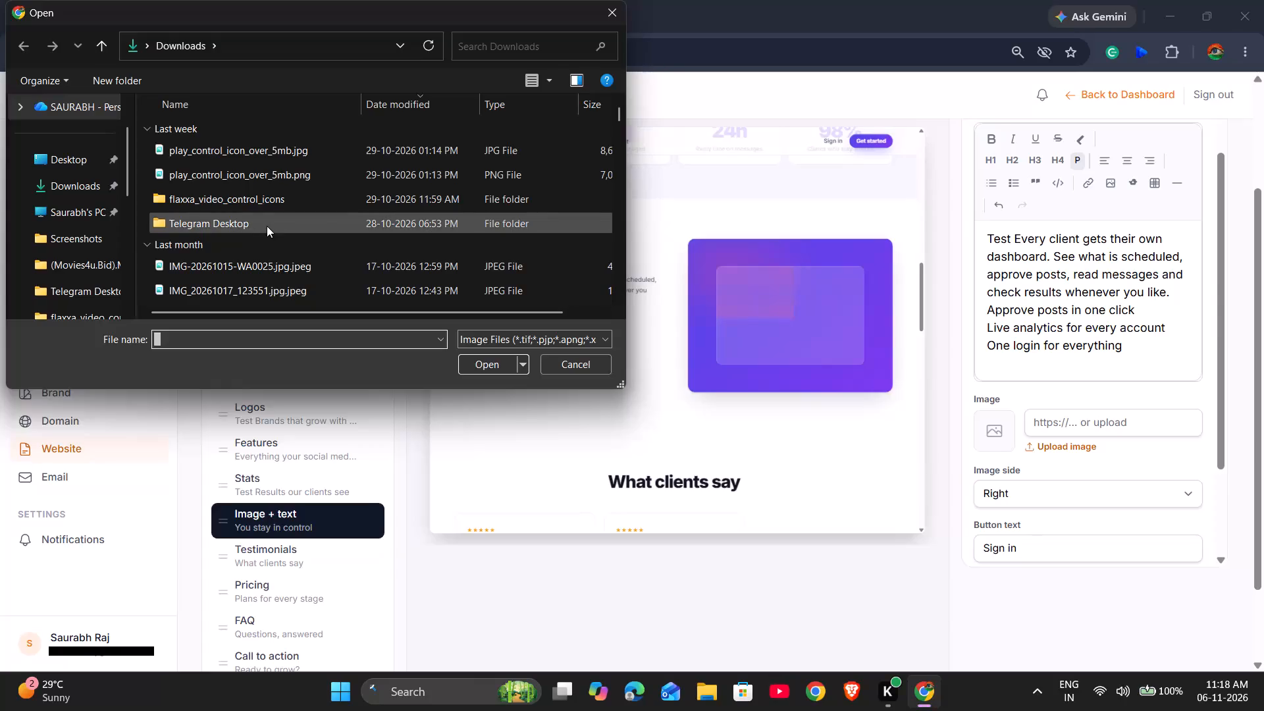
Browse Downloads and the Gallery for an image to upload to the Image + text section.
scroll(267, 226, down, 1)
scroll(89, 161, up, 5)
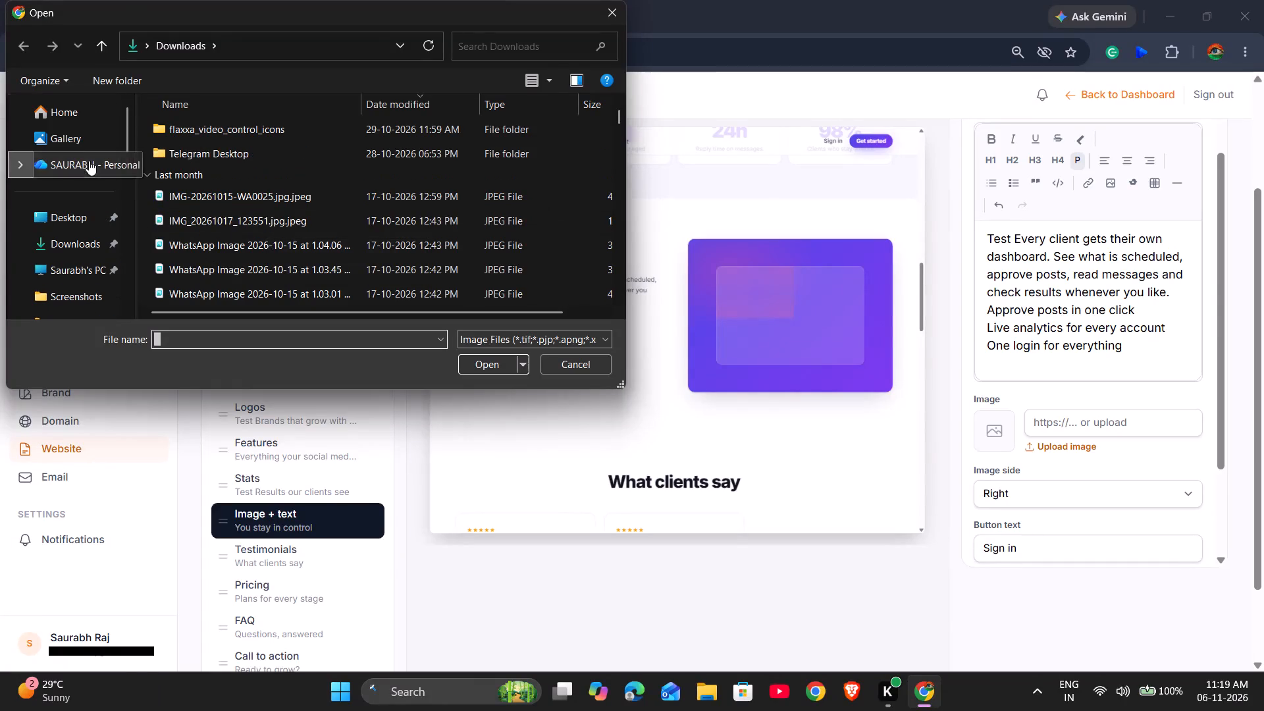
click(68, 139)
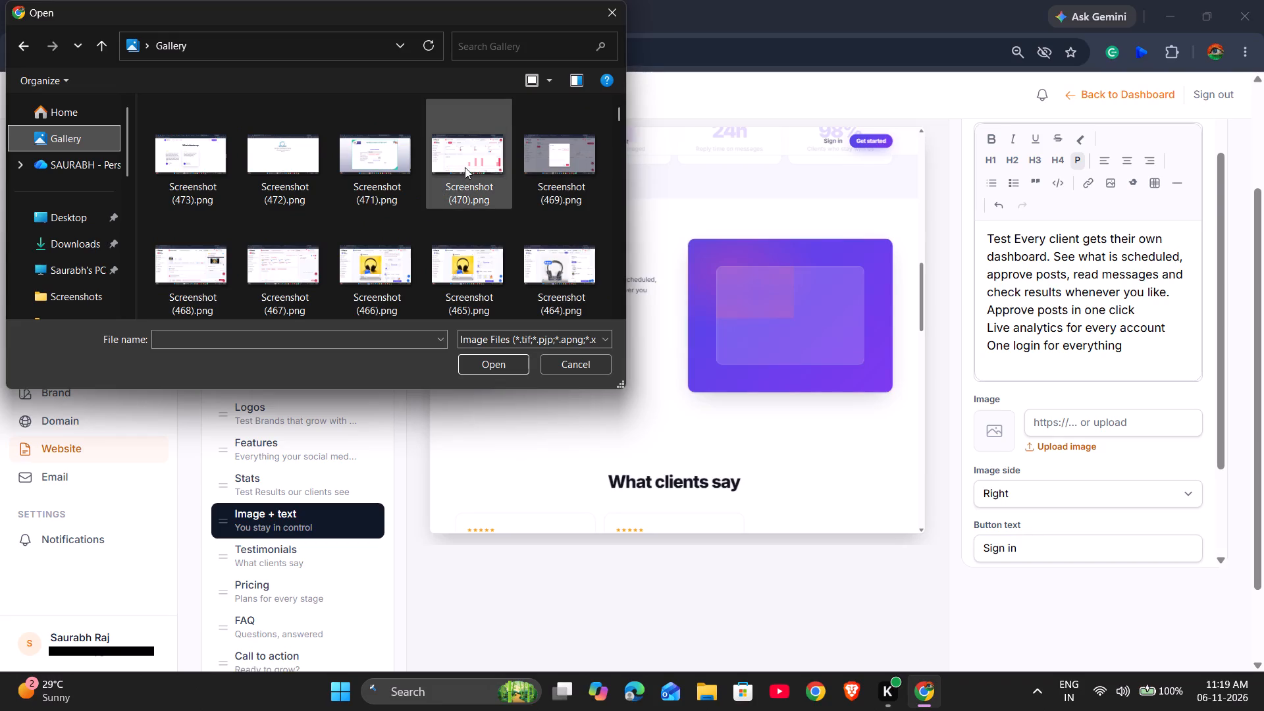
scroll(410, 230, down, 1)
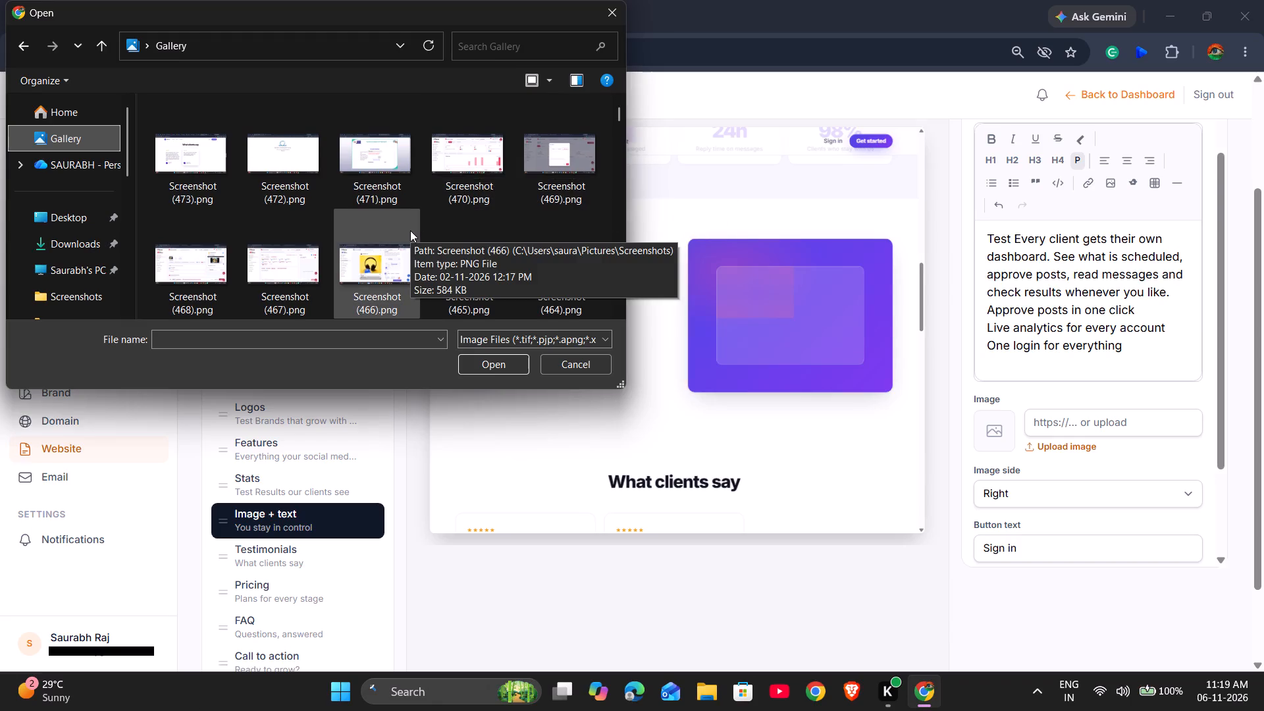
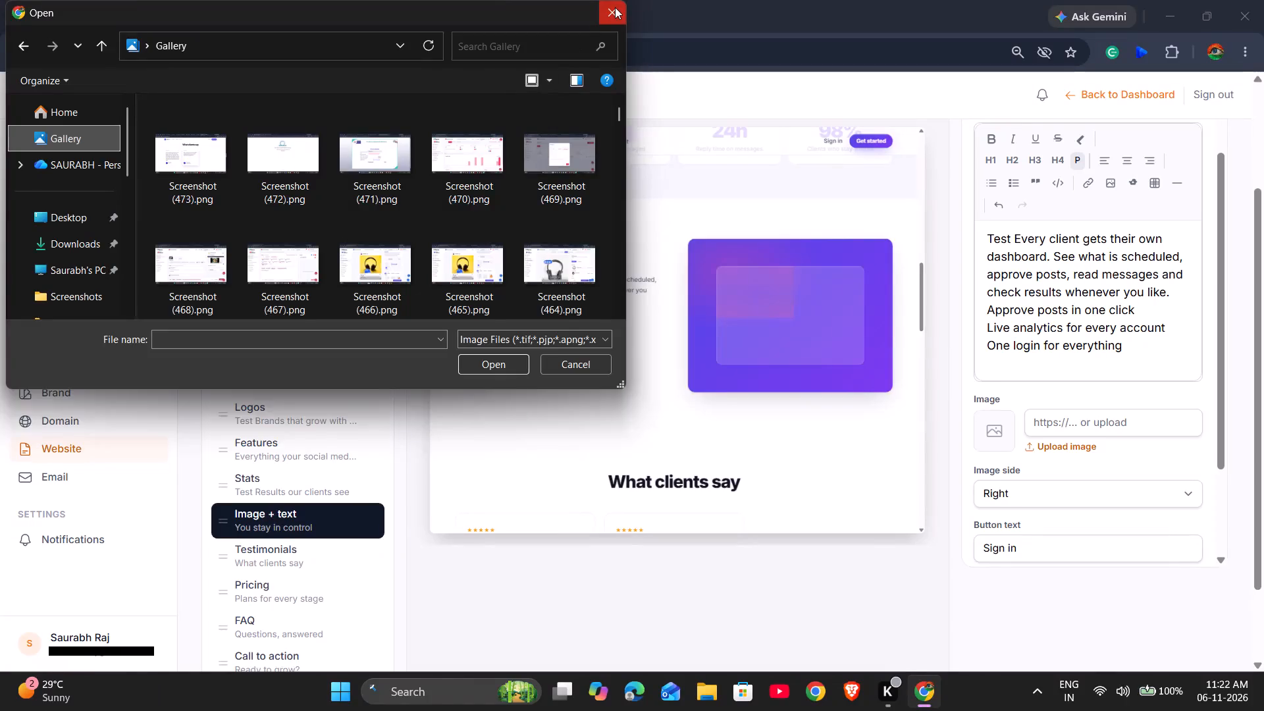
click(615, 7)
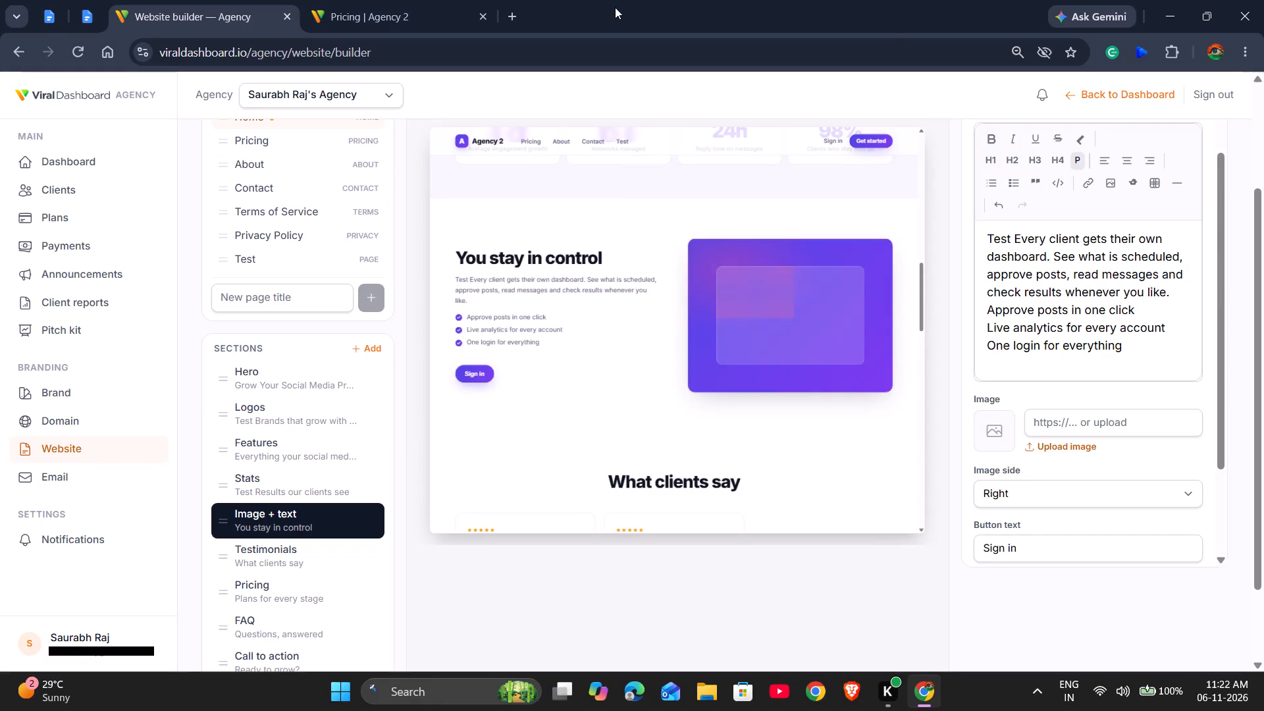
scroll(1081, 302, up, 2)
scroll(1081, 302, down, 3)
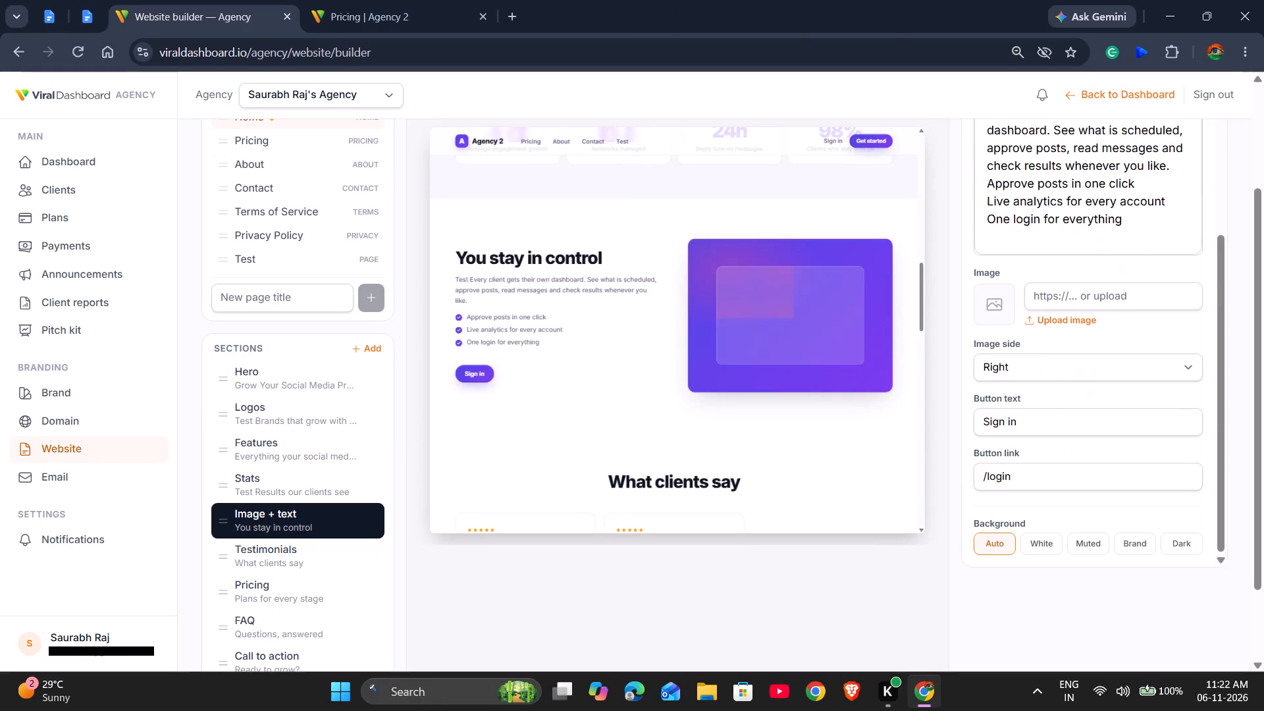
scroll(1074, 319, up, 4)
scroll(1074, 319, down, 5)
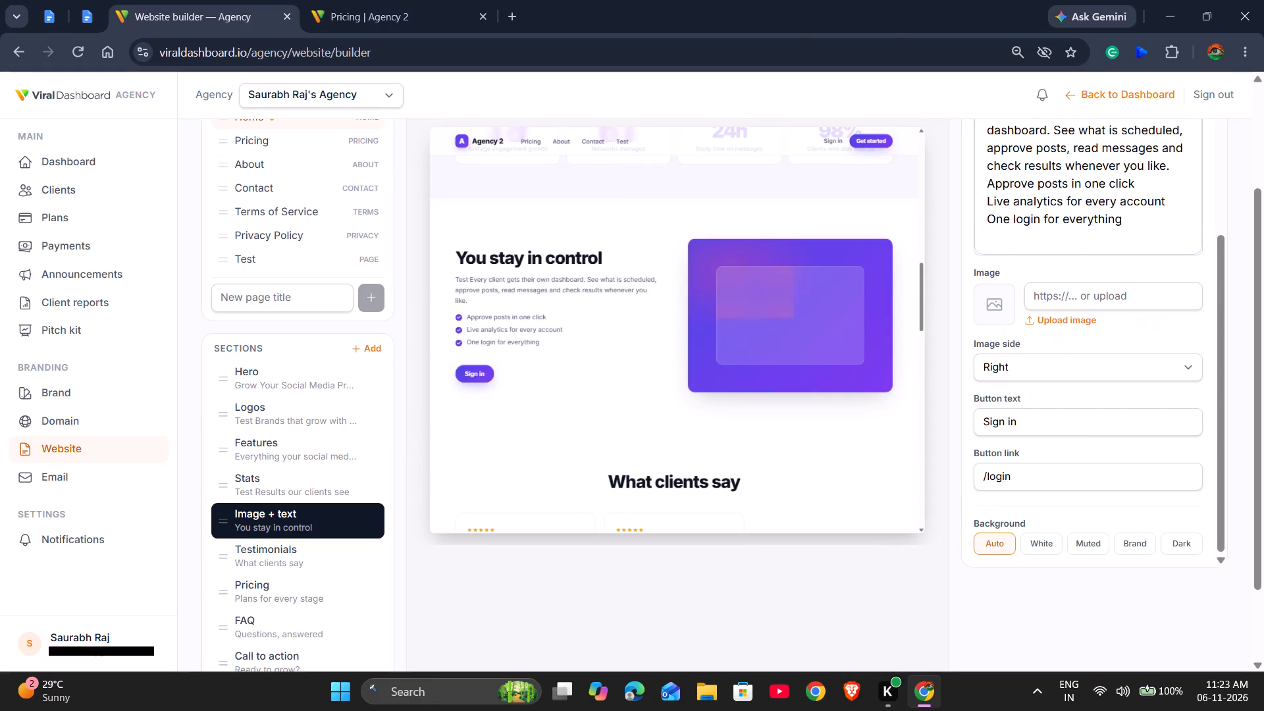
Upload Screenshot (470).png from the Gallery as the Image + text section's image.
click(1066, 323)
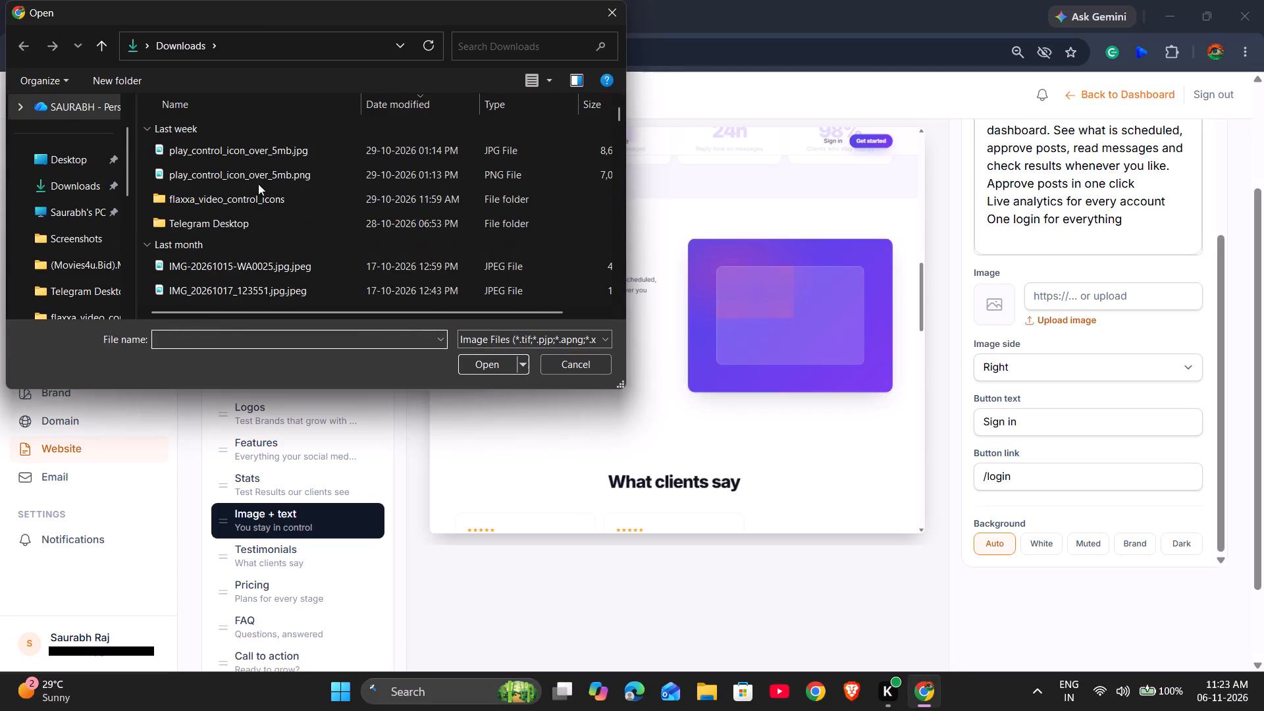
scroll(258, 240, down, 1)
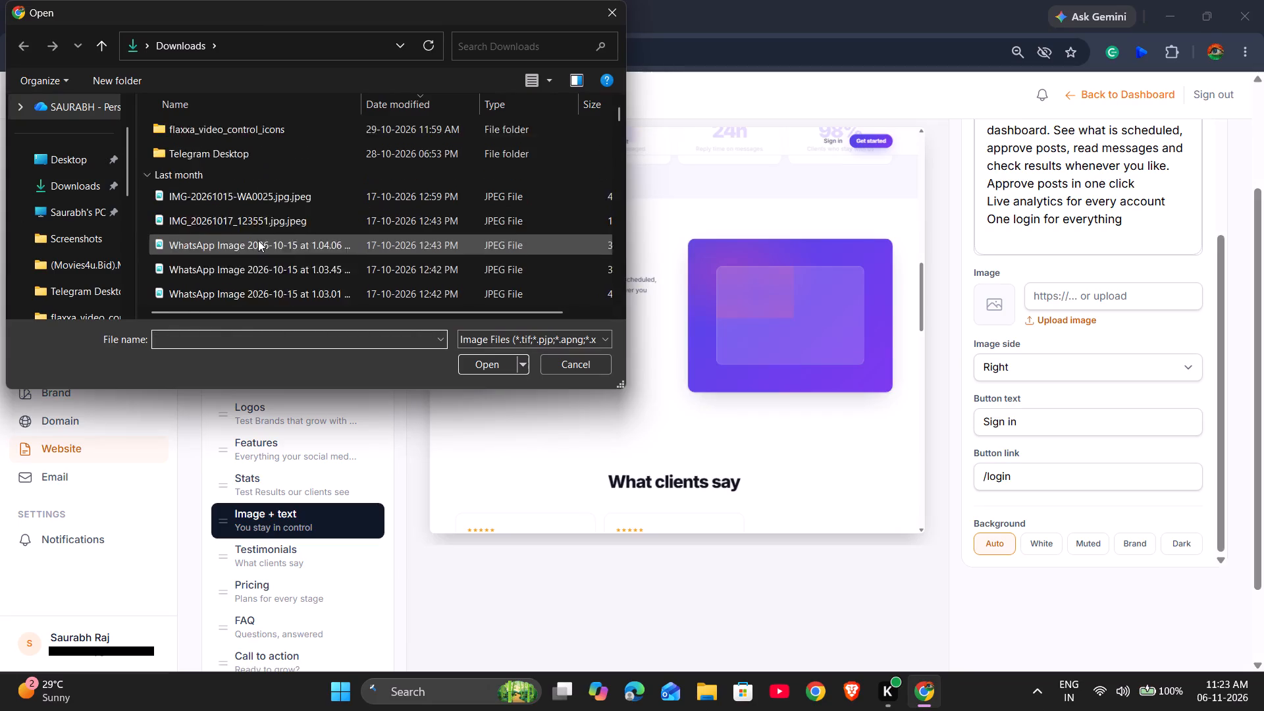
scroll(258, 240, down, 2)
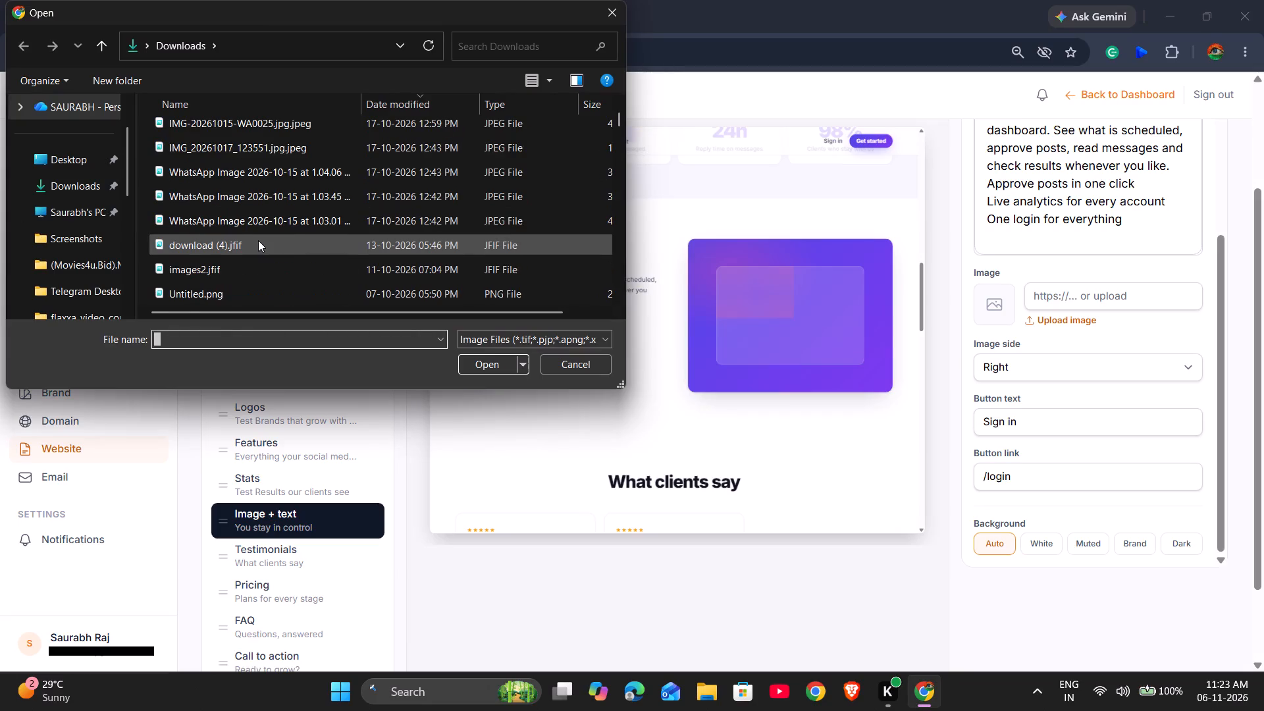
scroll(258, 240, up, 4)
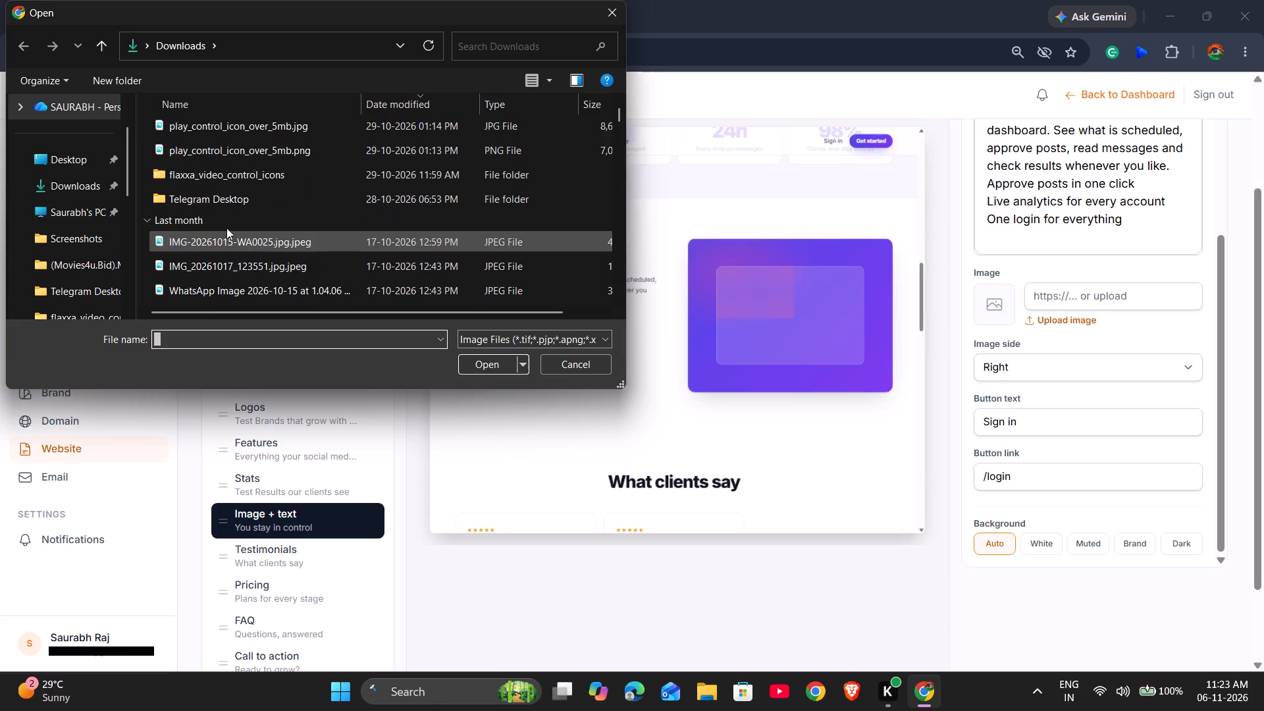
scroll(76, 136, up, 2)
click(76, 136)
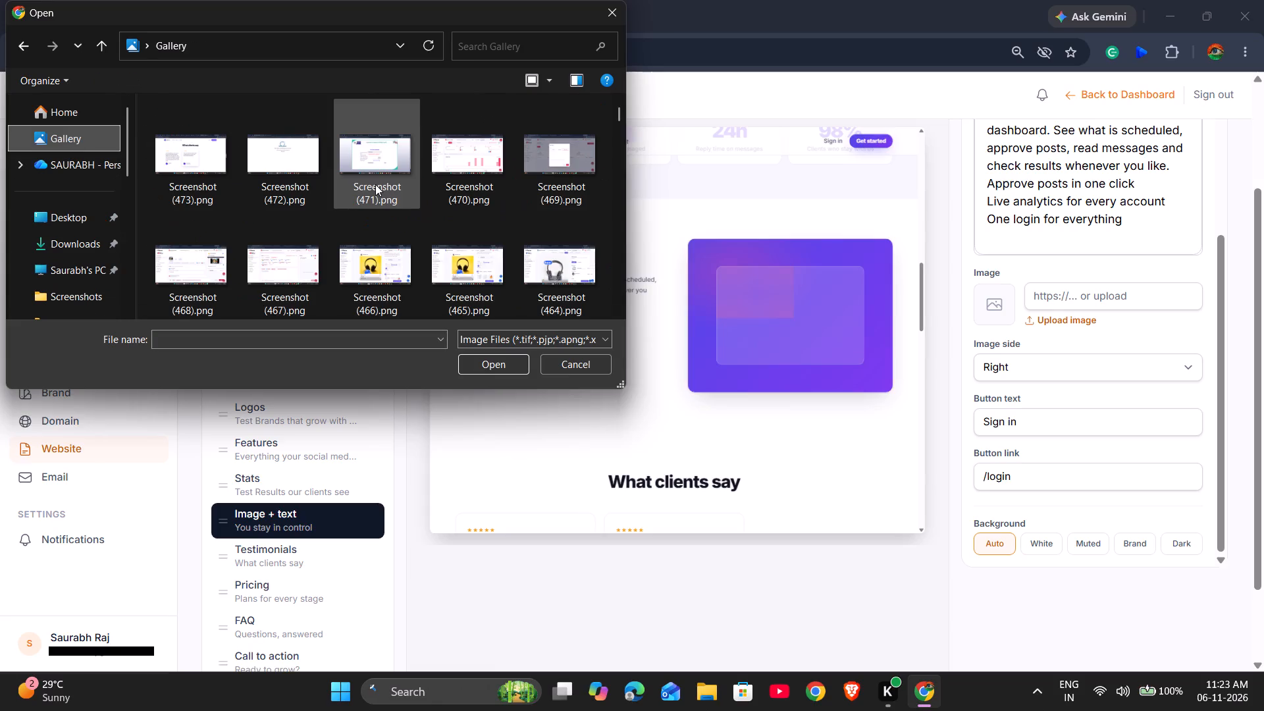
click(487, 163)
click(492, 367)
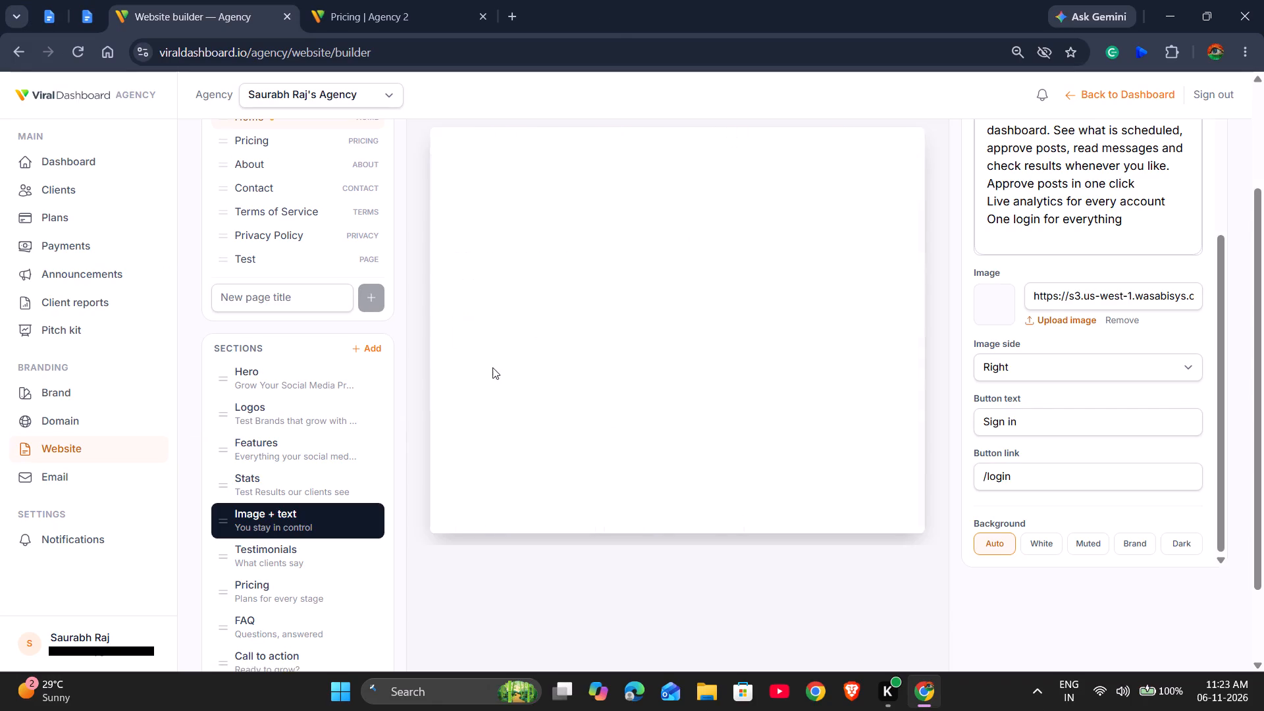
Look through the page preview and check the uploaded image beside the "You stay in control" text.
scroll(687, 379, down, 2)
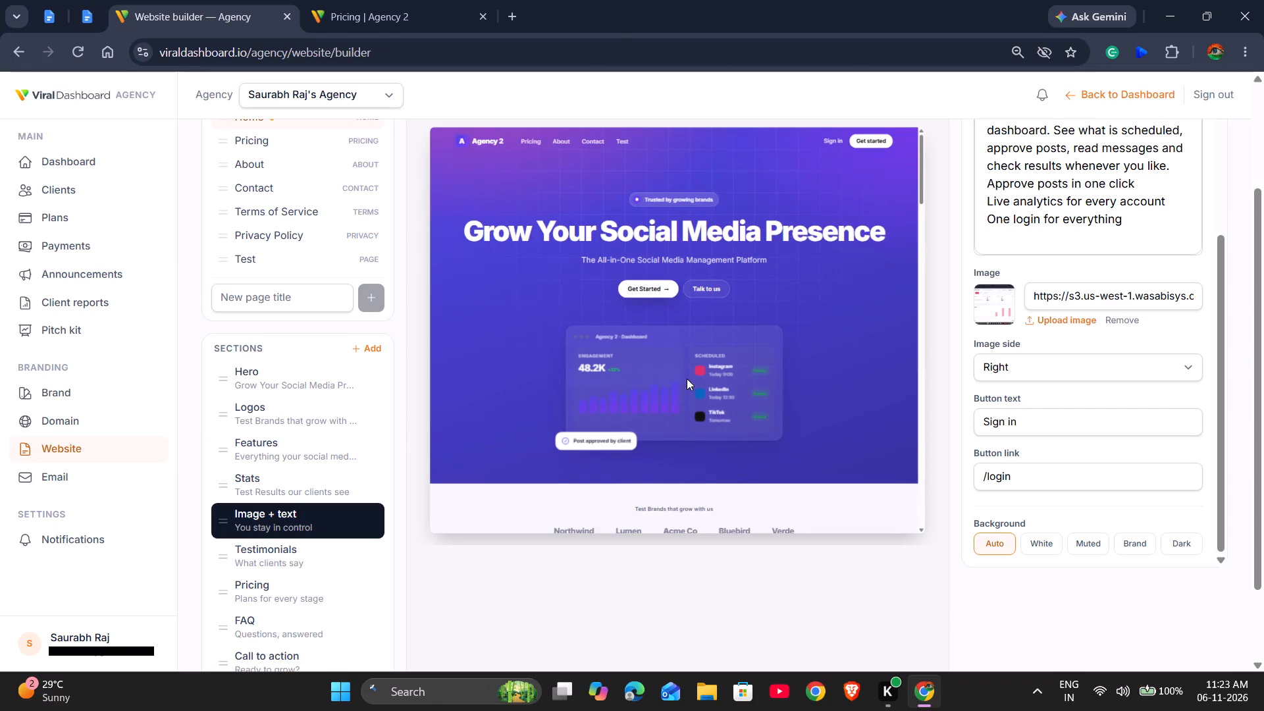
scroll(687, 379, down, 8)
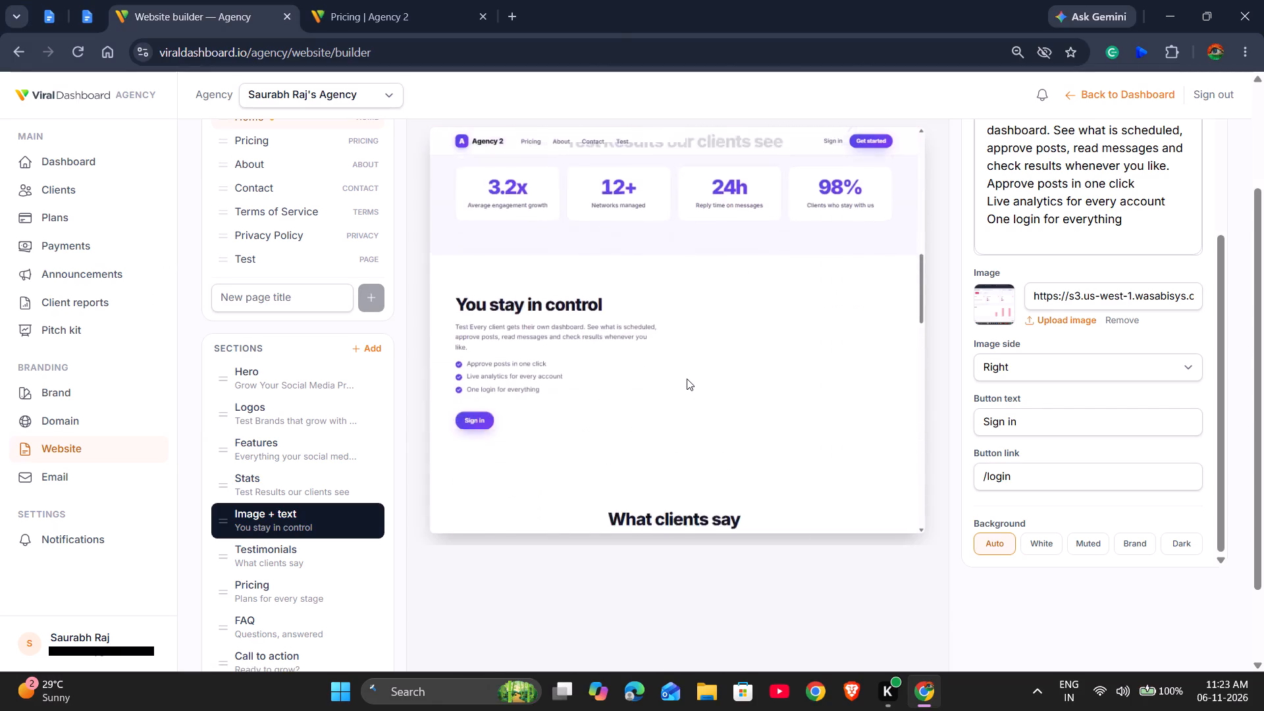
scroll(687, 379, down, 7)
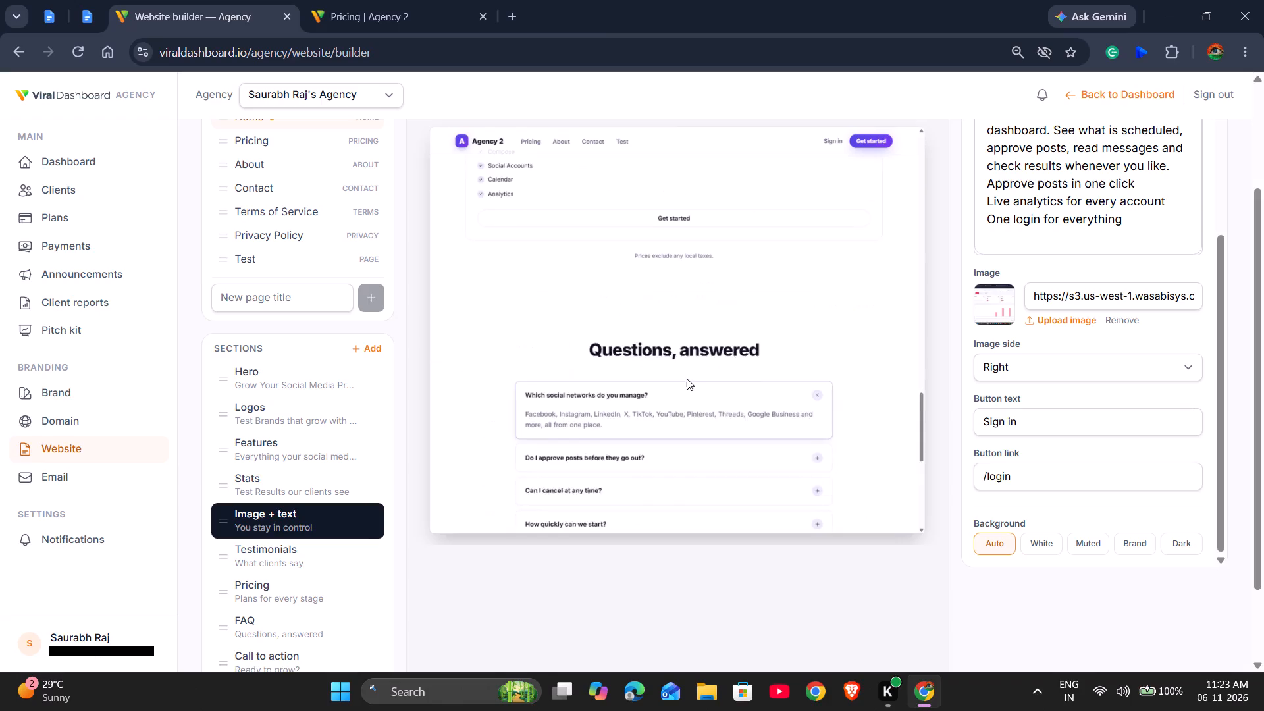
scroll(687, 379, down, 6)
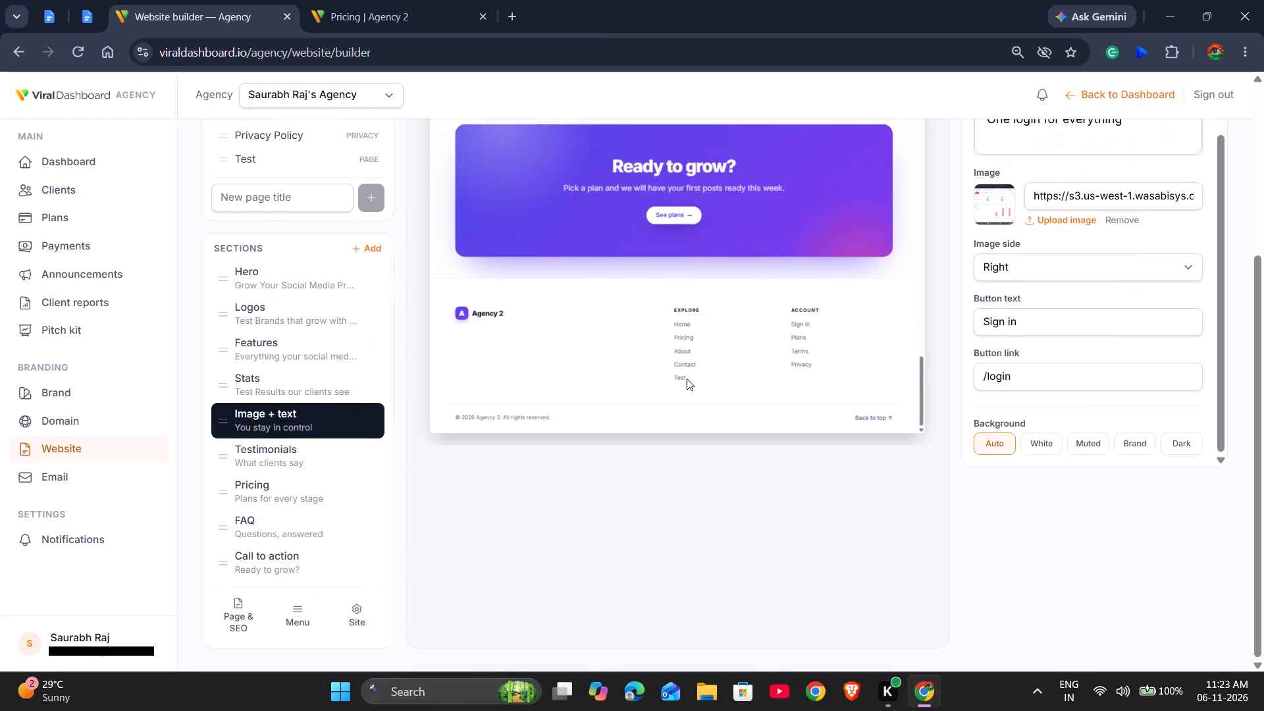
scroll(687, 379, up, 8)
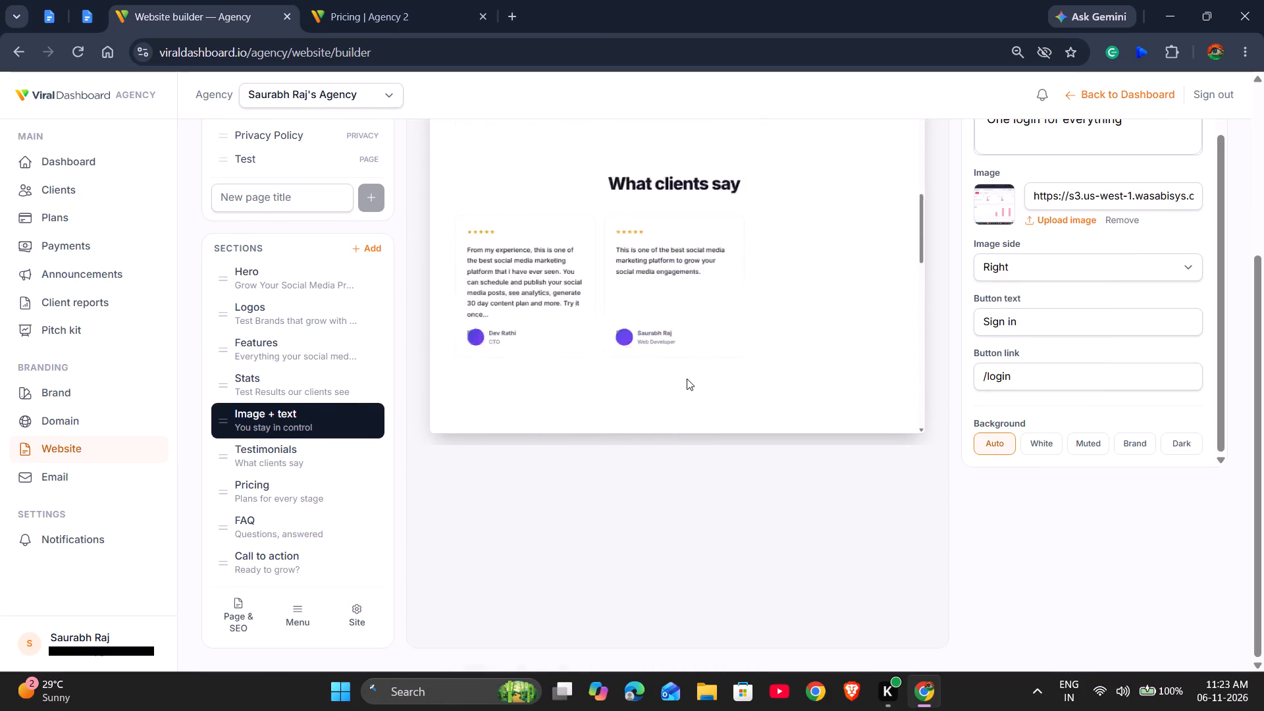
scroll(687, 379, up, 5)
scroll(687, 379, down, 2)
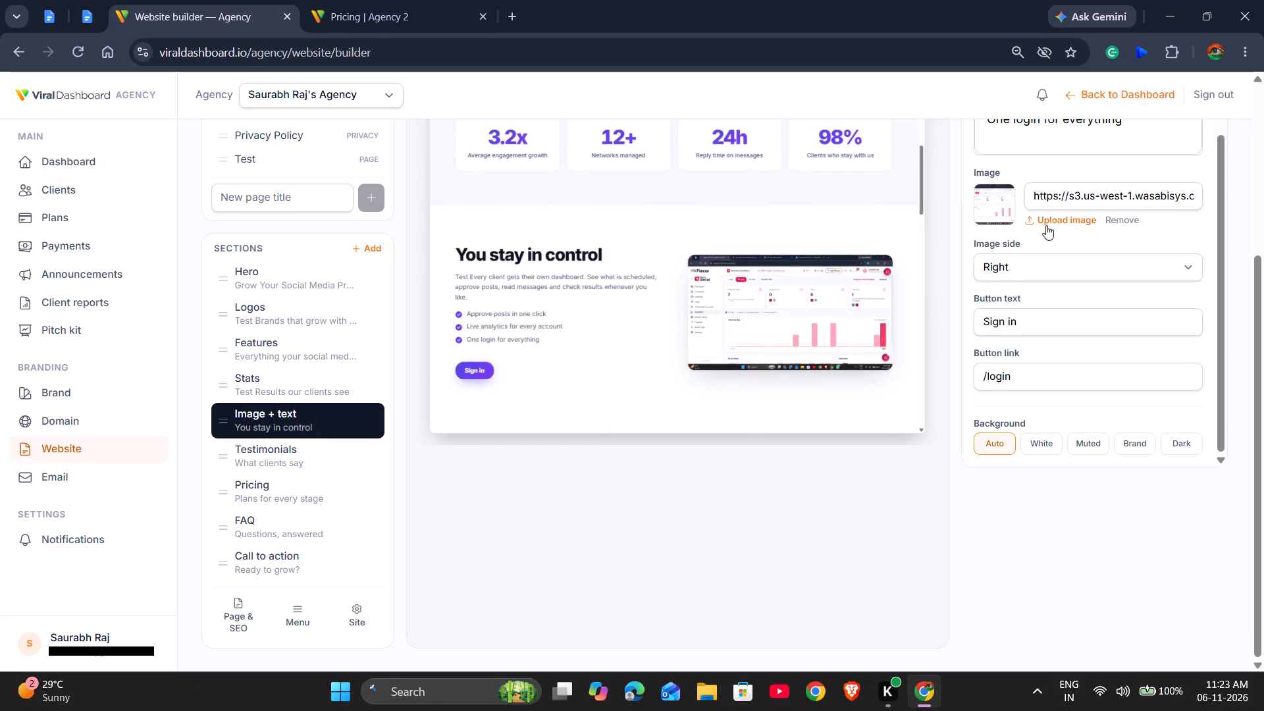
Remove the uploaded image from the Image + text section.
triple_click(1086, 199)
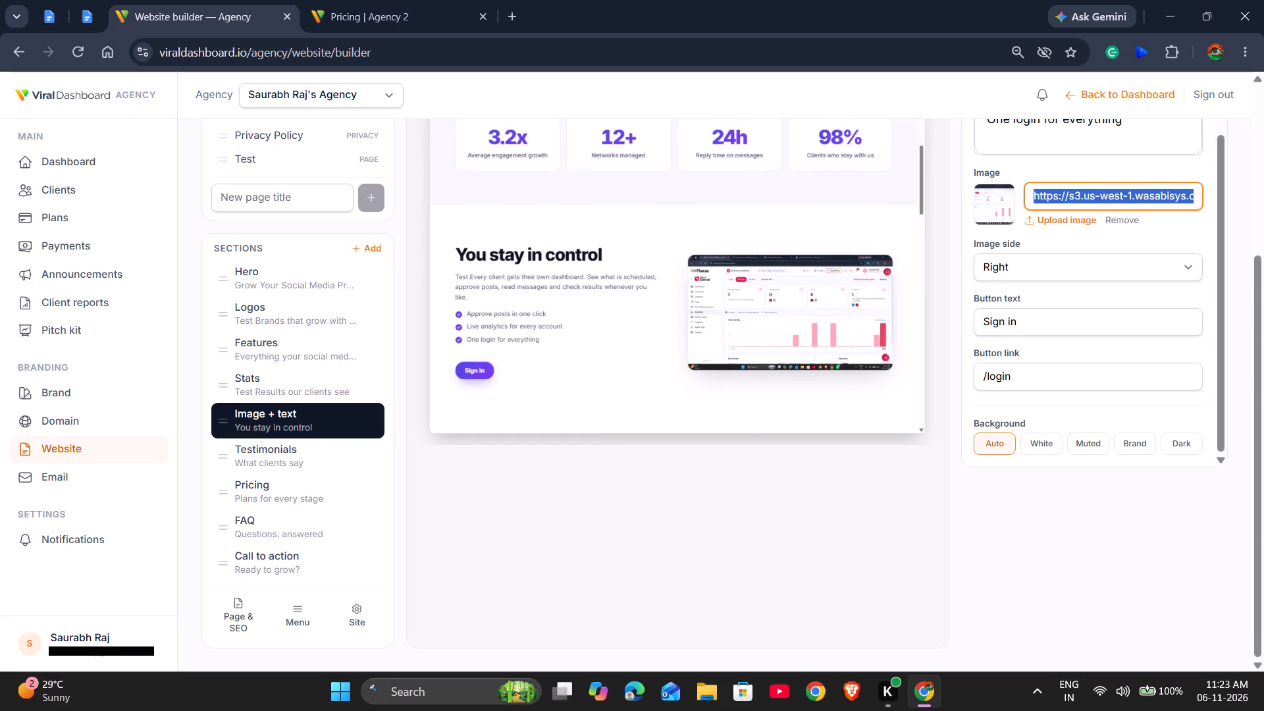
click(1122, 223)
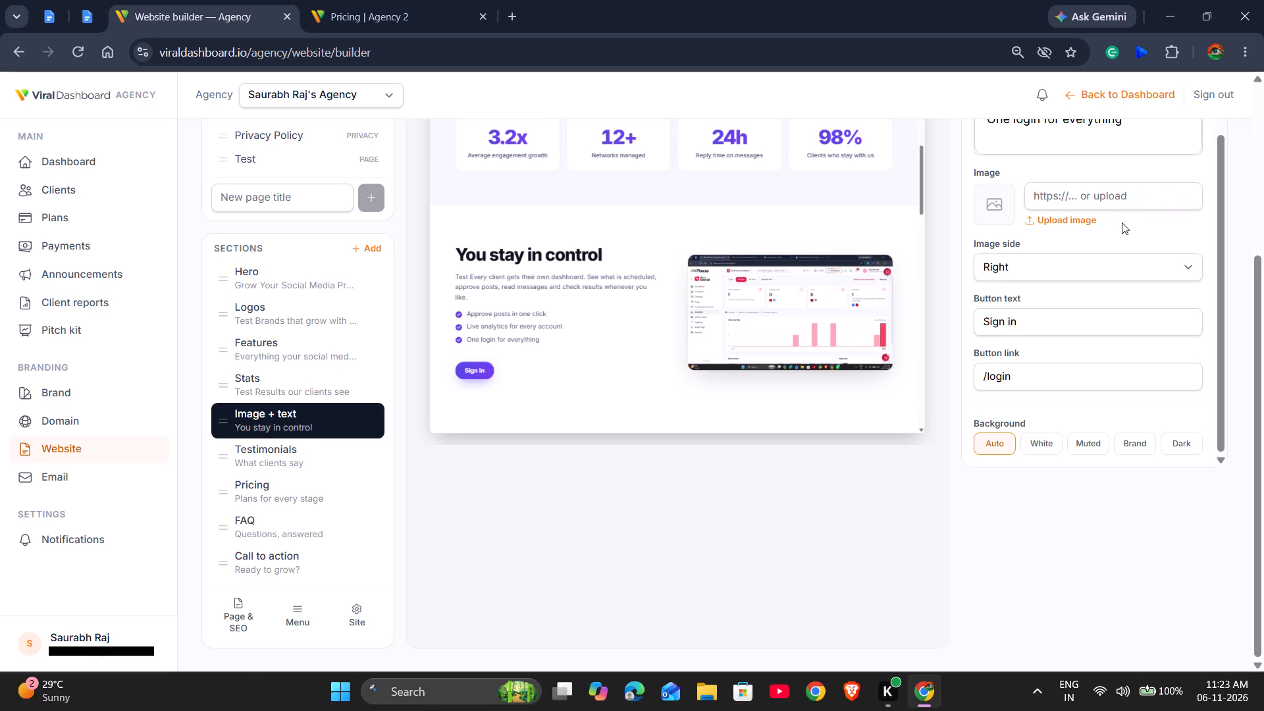
Search Google for "images" in a new tab and copy the image address of the WWF orangutan picture.
click(506, 16)
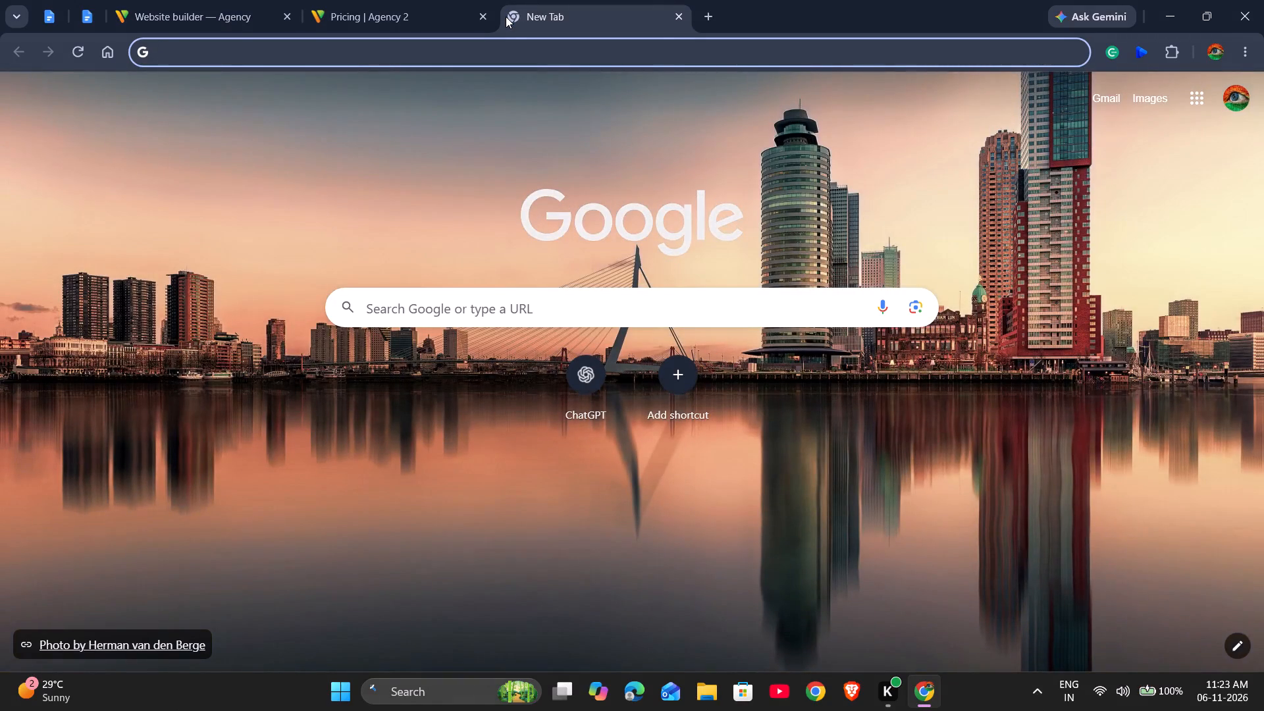
text(images)
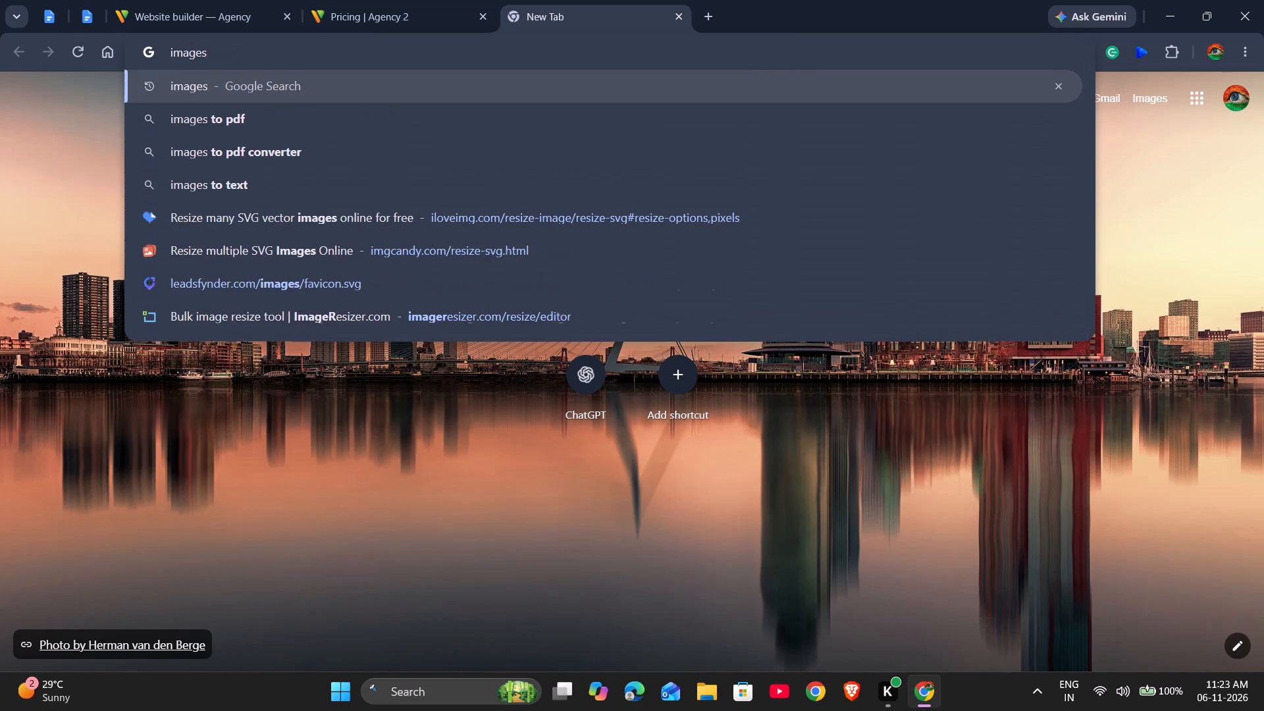
key(Return)
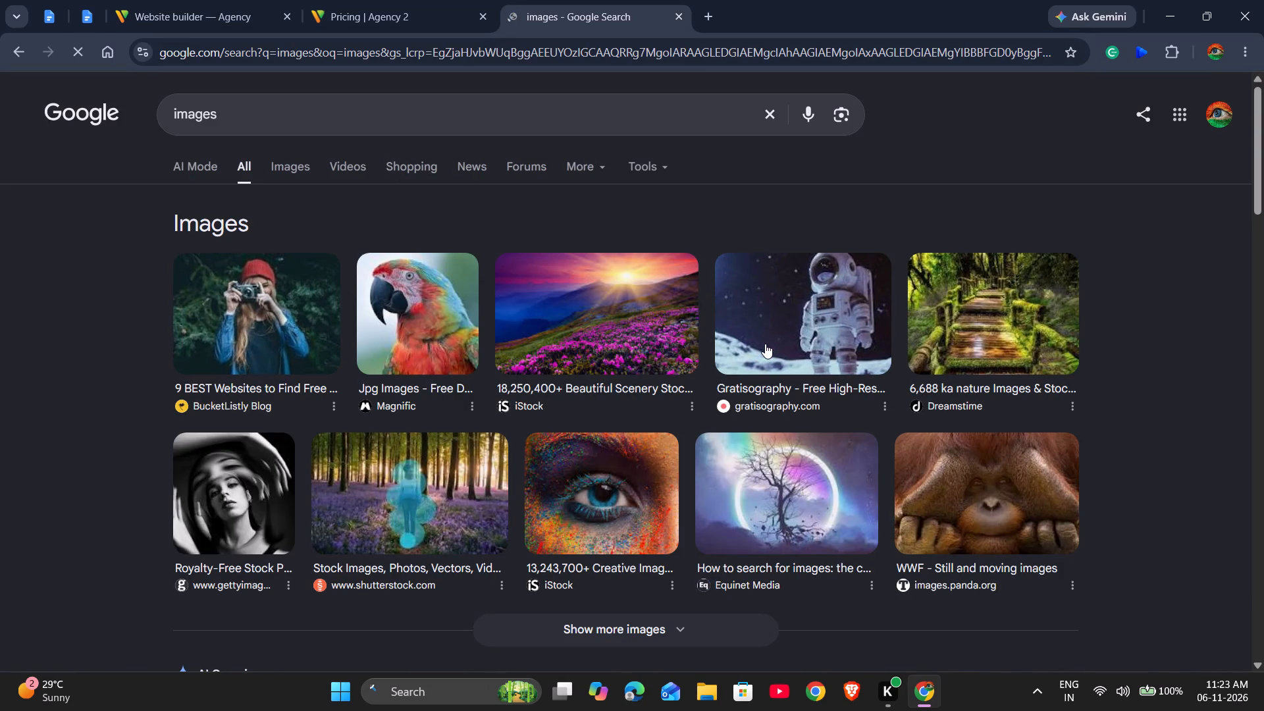
right_click(1001, 506)
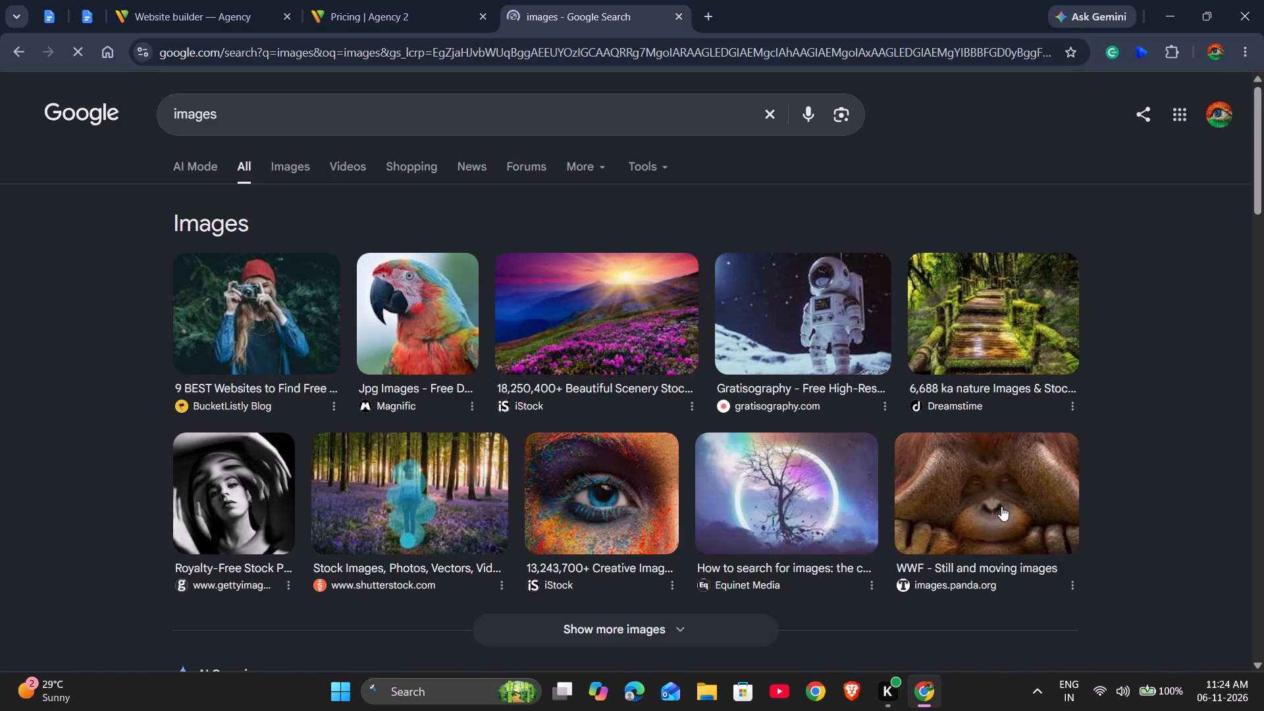
click(963, 463)
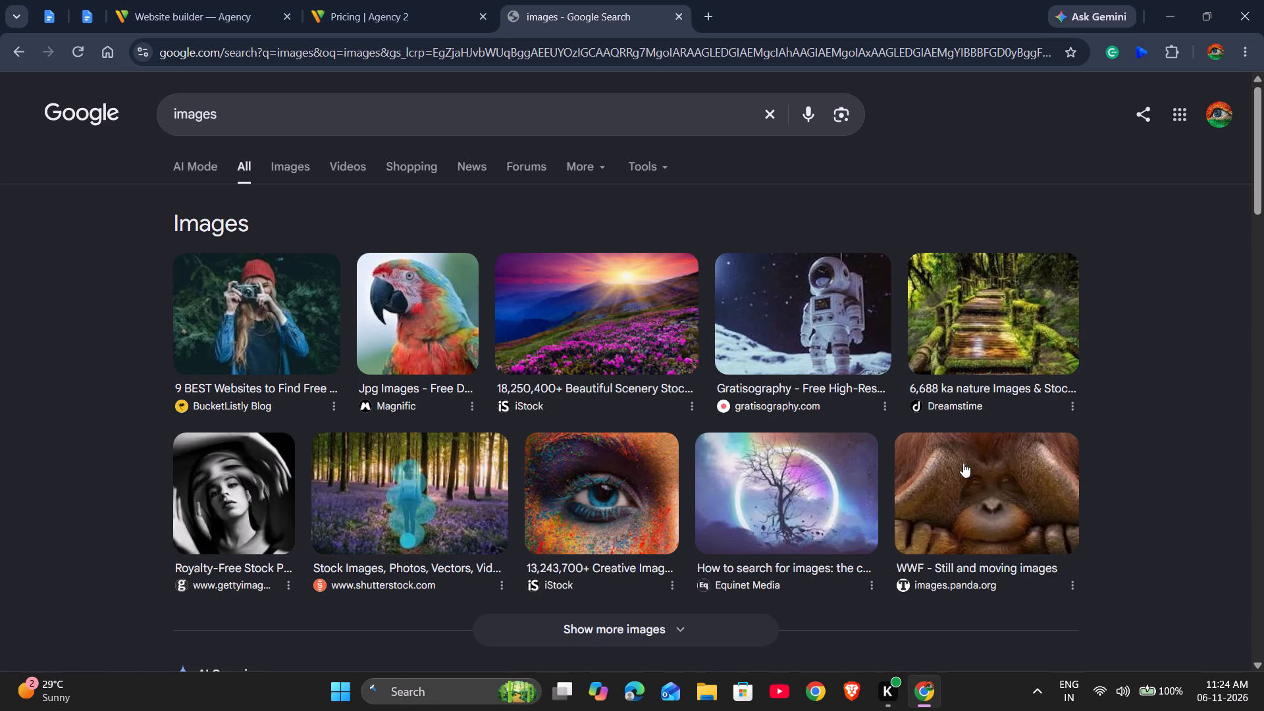
right_click(963, 463)
click(1037, 547)
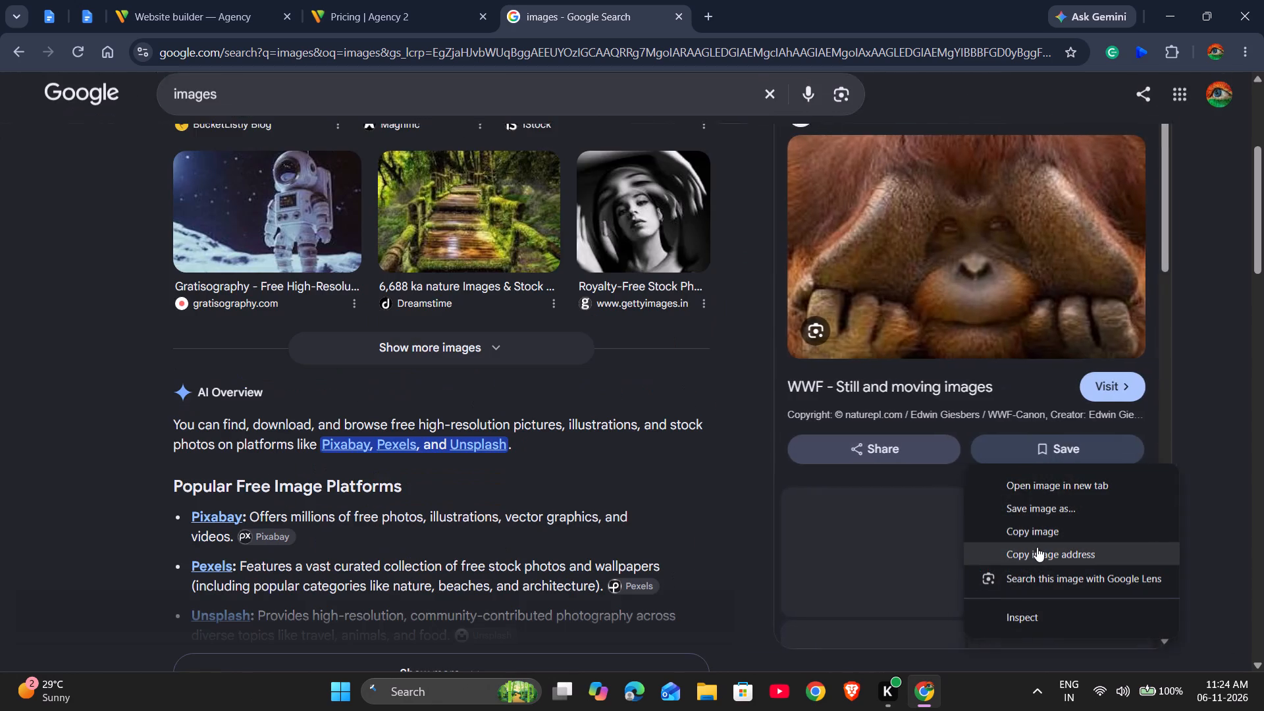
right_click(960, 221)
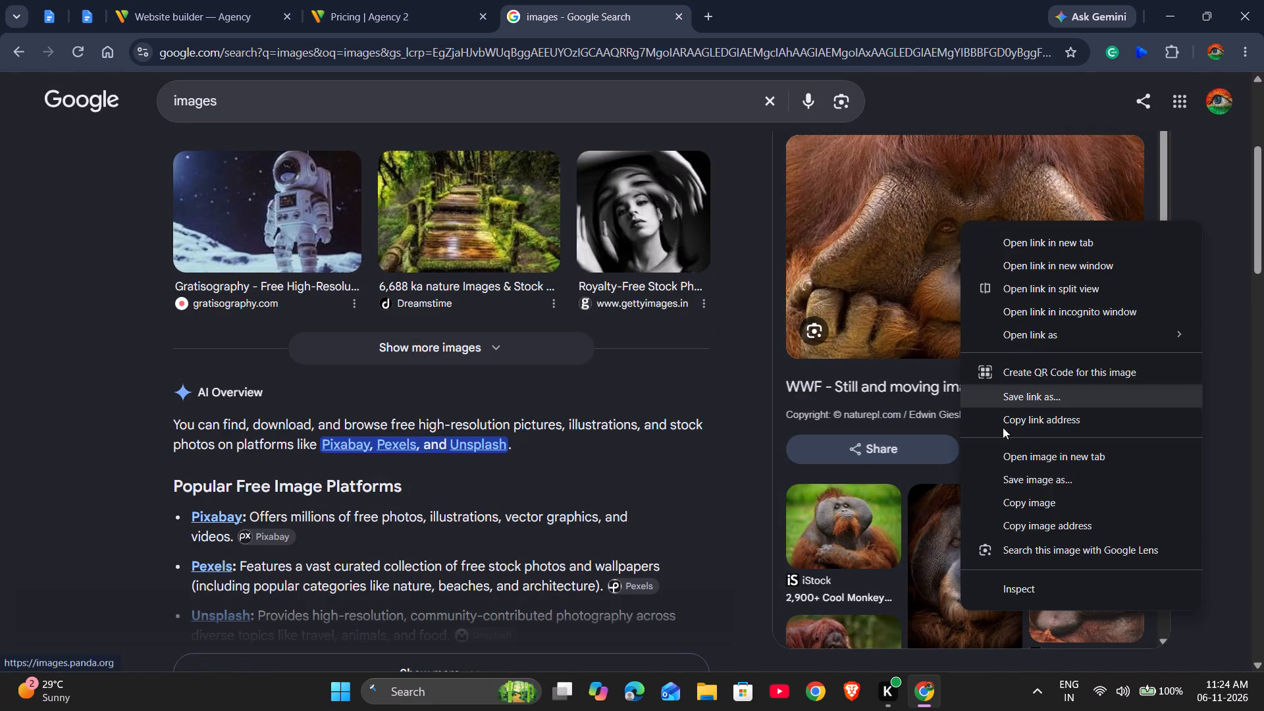
click(1040, 526)
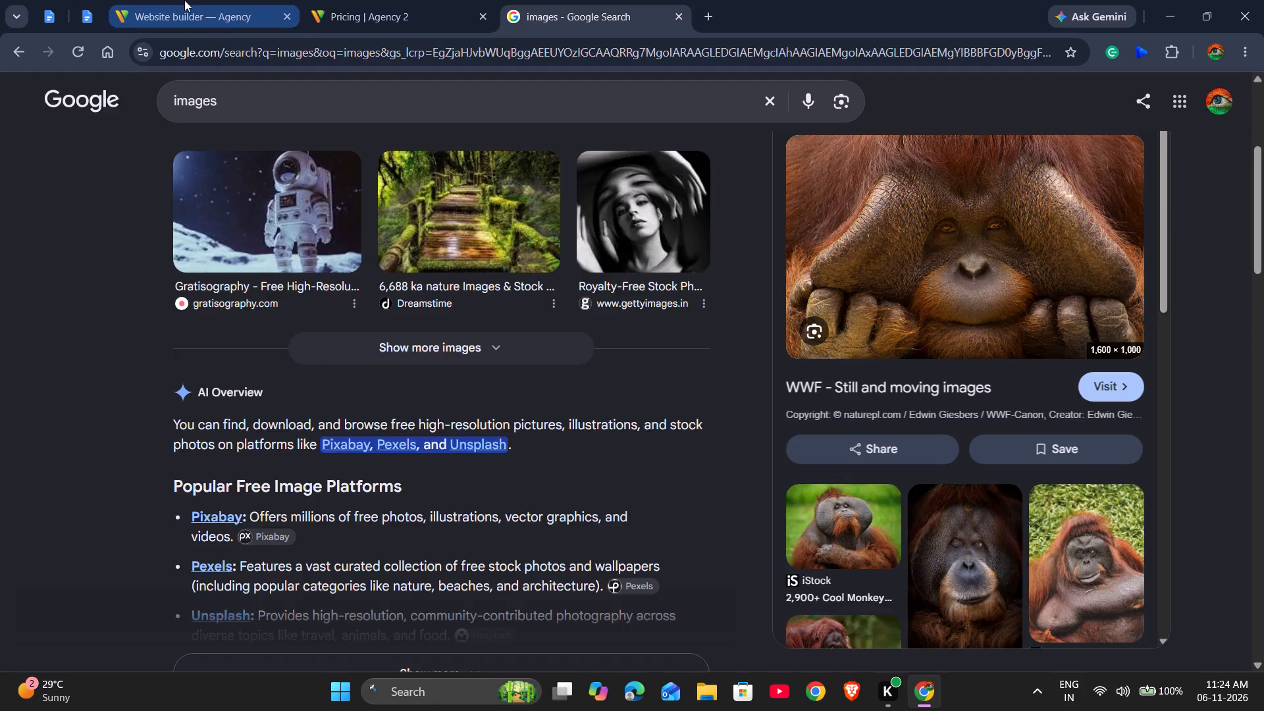
Set the Image + text section's image to the copied orangutan picture address in the website builder and check it in the preview.
click(184, 0)
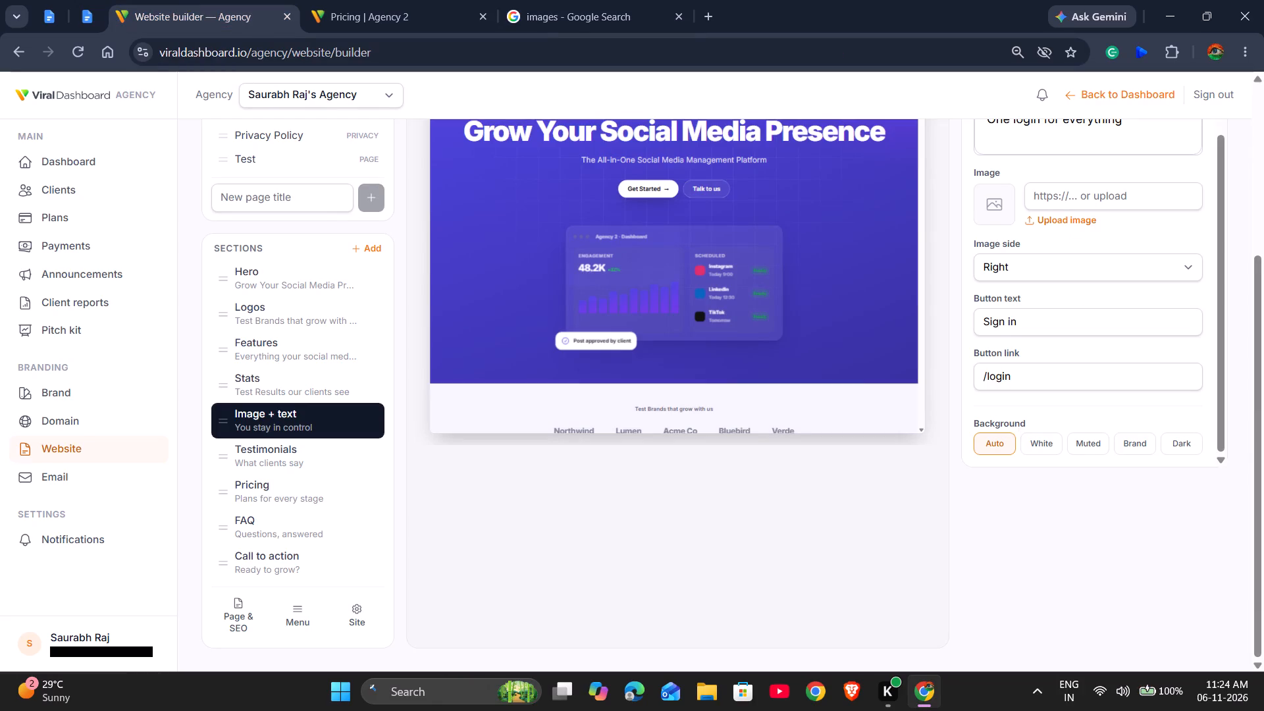
click(1095, 190)
key(ctrl+v)
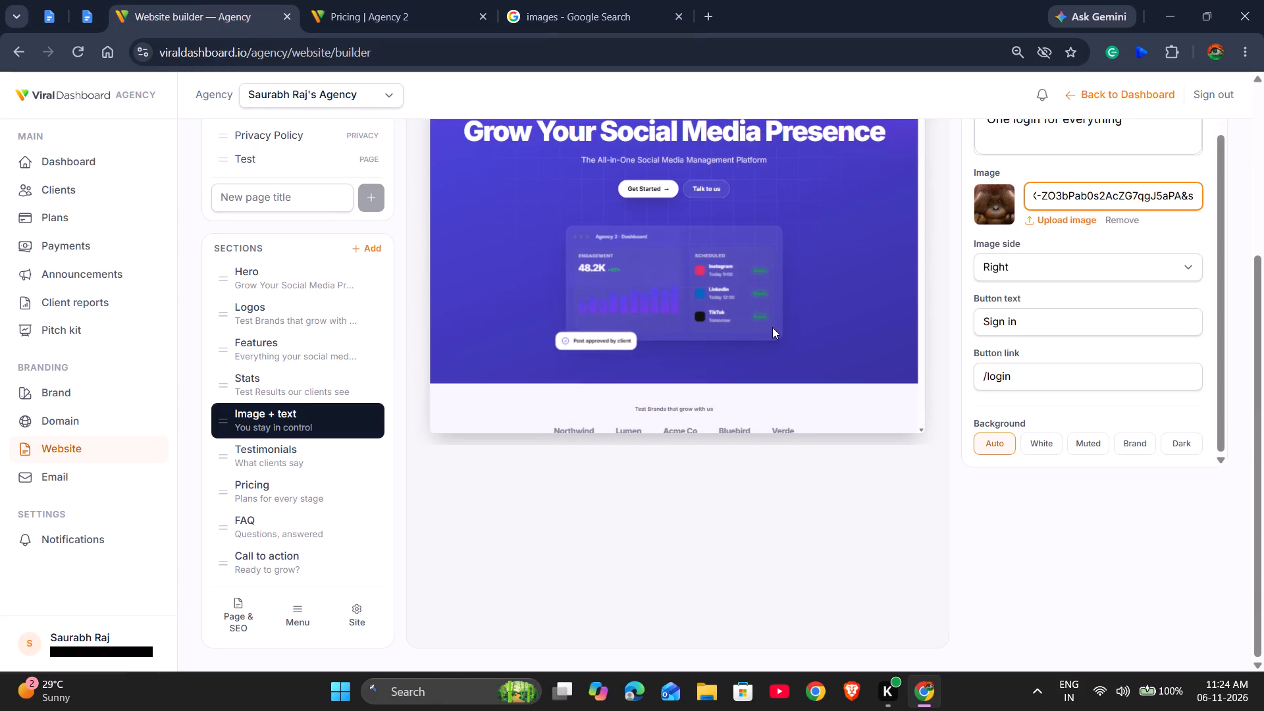
scroll(772, 327, down, 7)
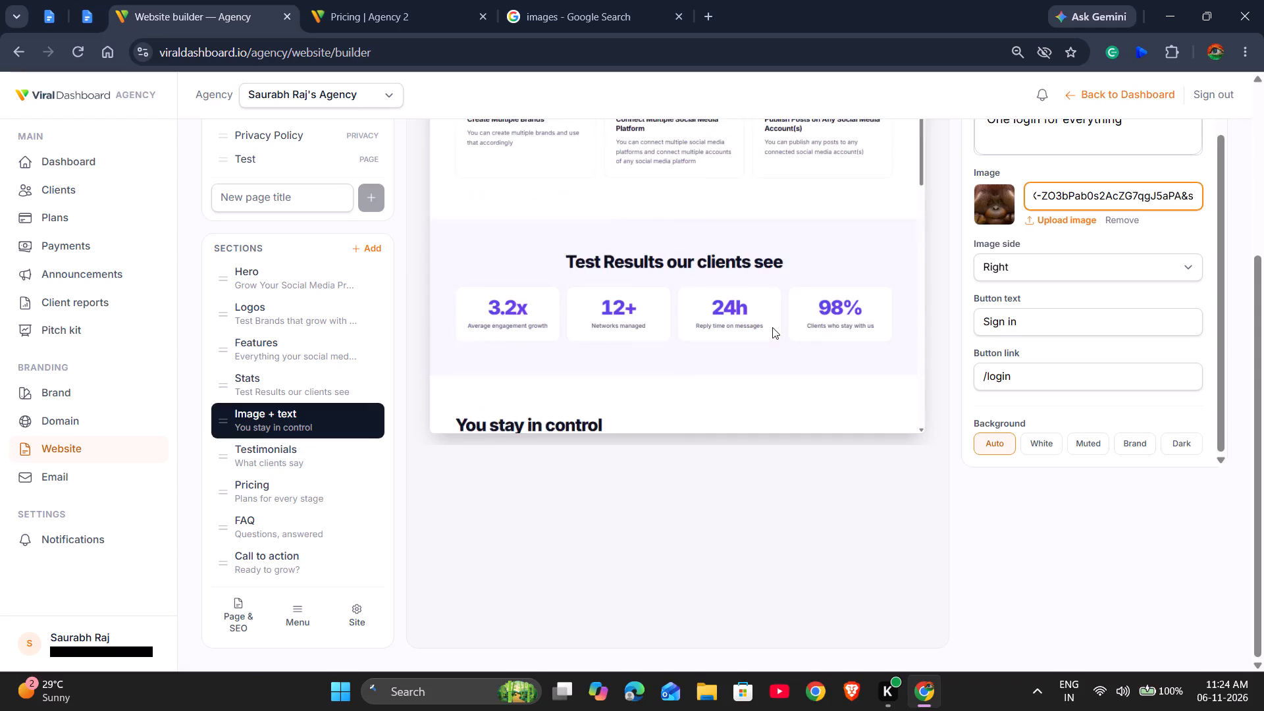
scroll(772, 327, down, 4)
scroll(772, 327, up, 1)
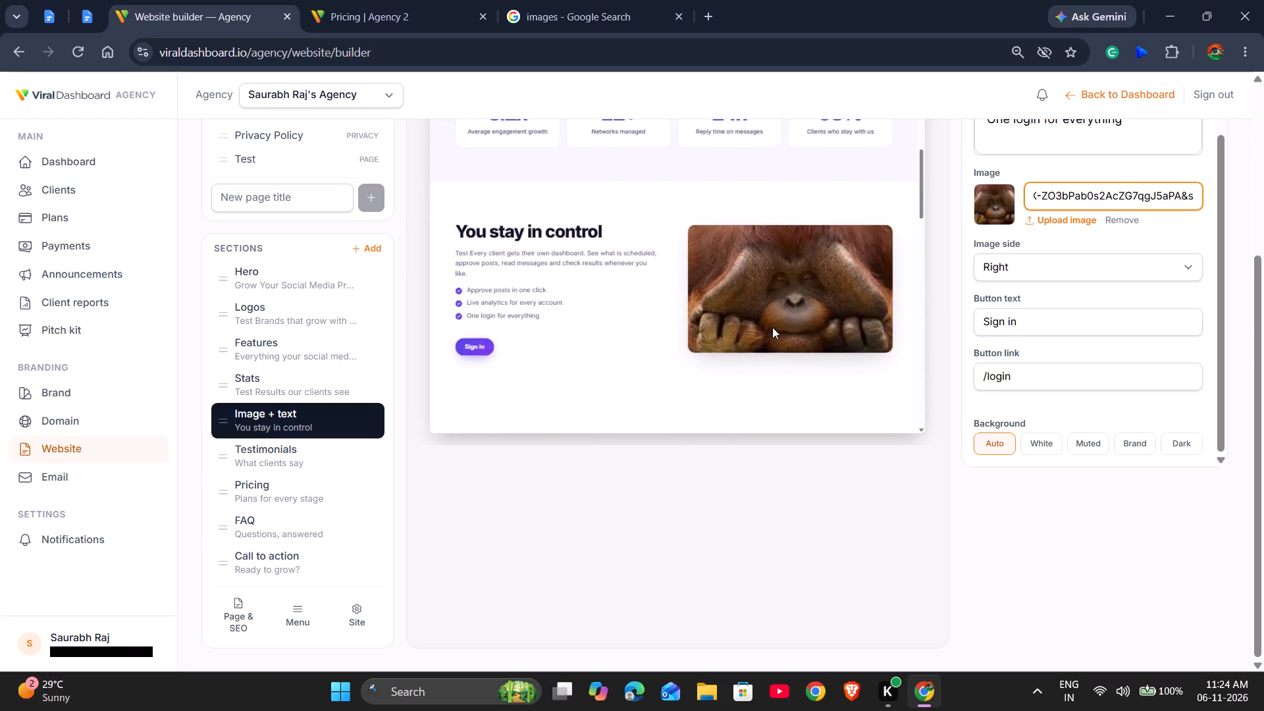
scroll(772, 327, up, 1)
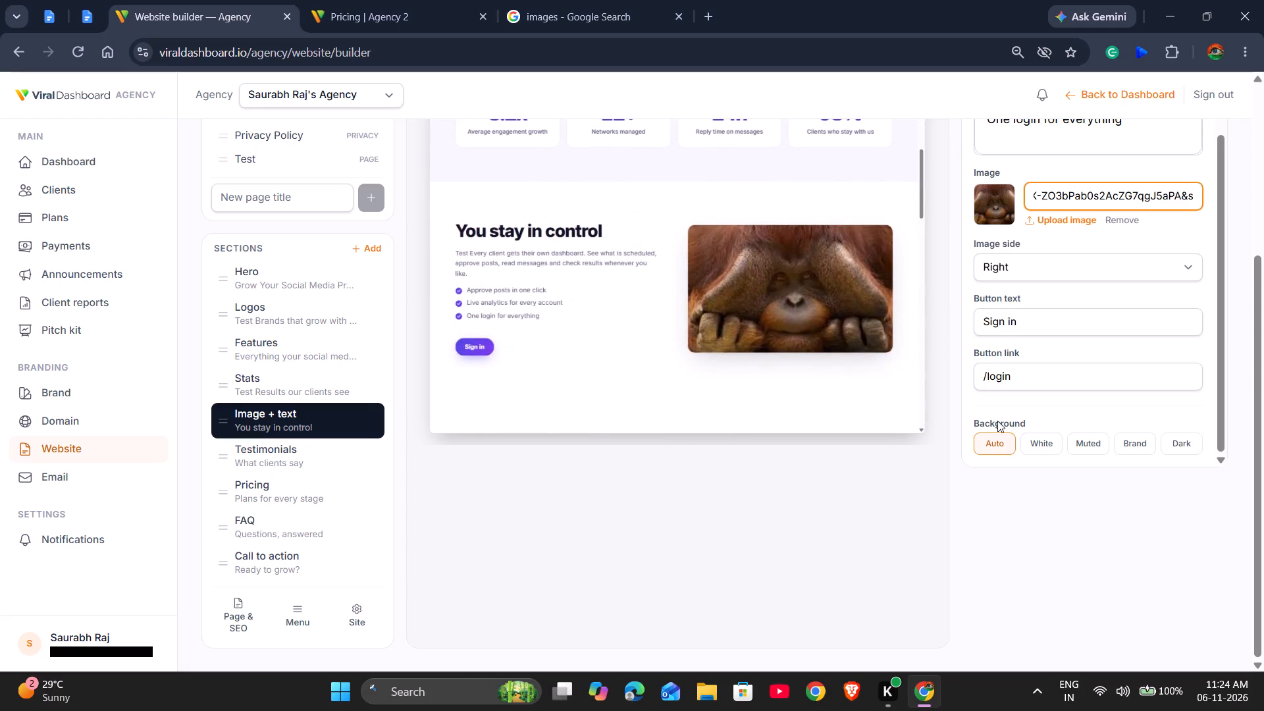
Publish the website with the Image + text section's changes.
scroll(1055, 337, up, 4)
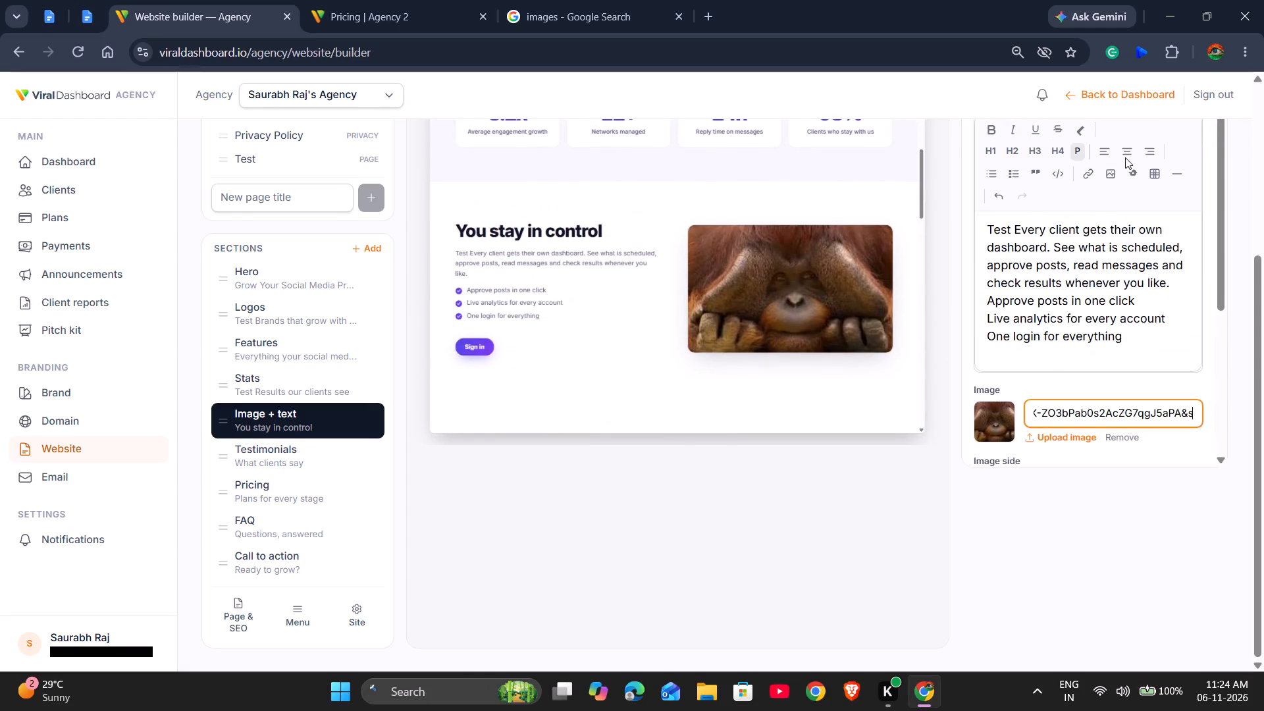
scroll(1142, 151, up, 2)
click(1196, 124)
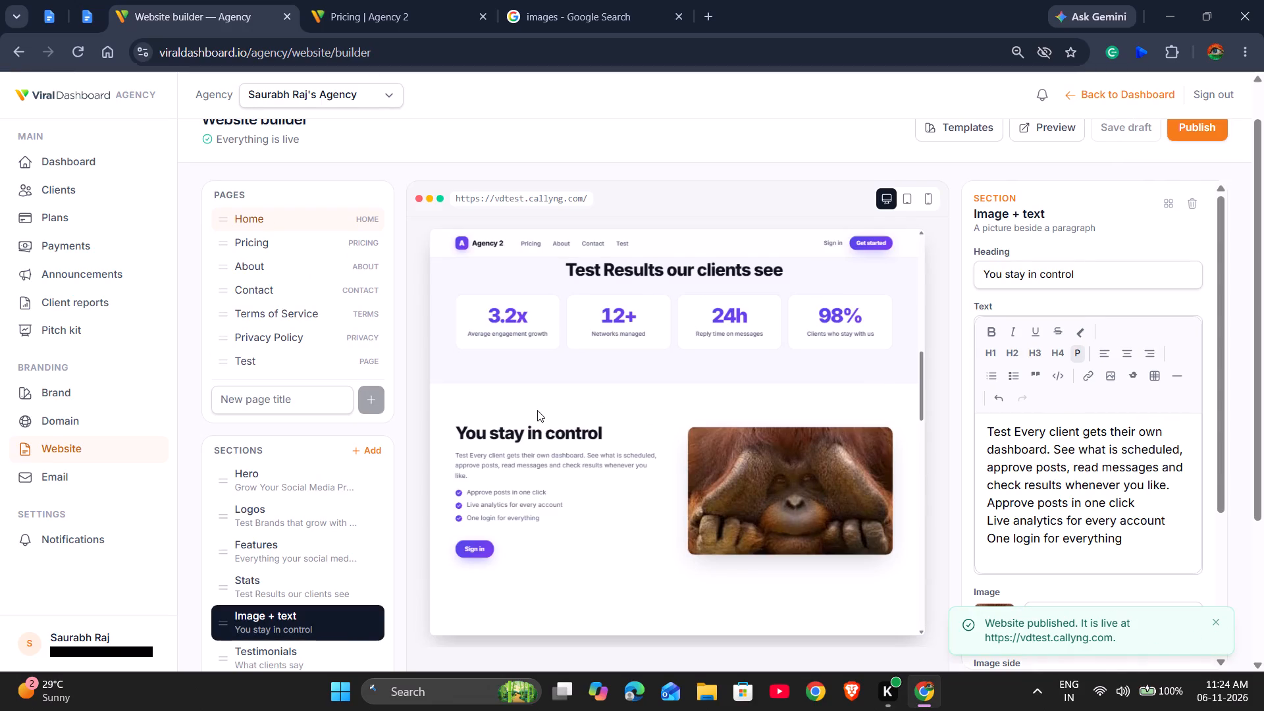
Reload the live agency site and examine the Image + text section's picture on its home page.
click(395, 0)
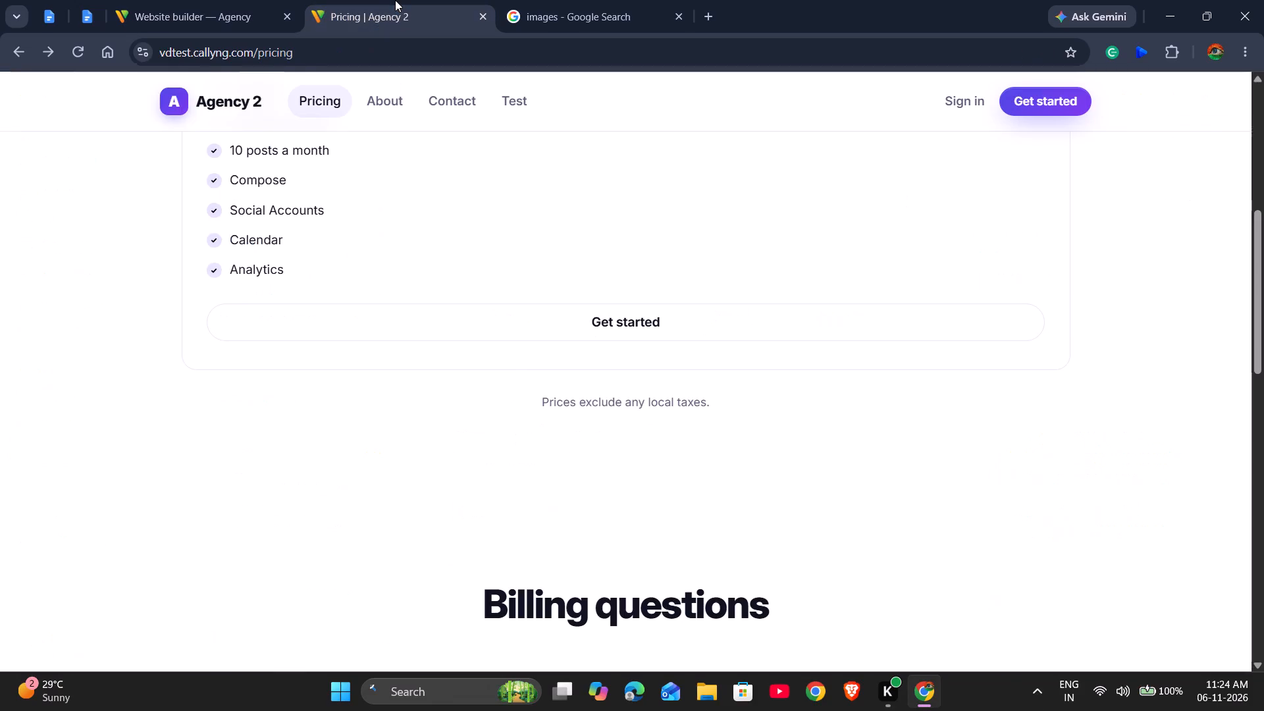
key(ctrl+r)
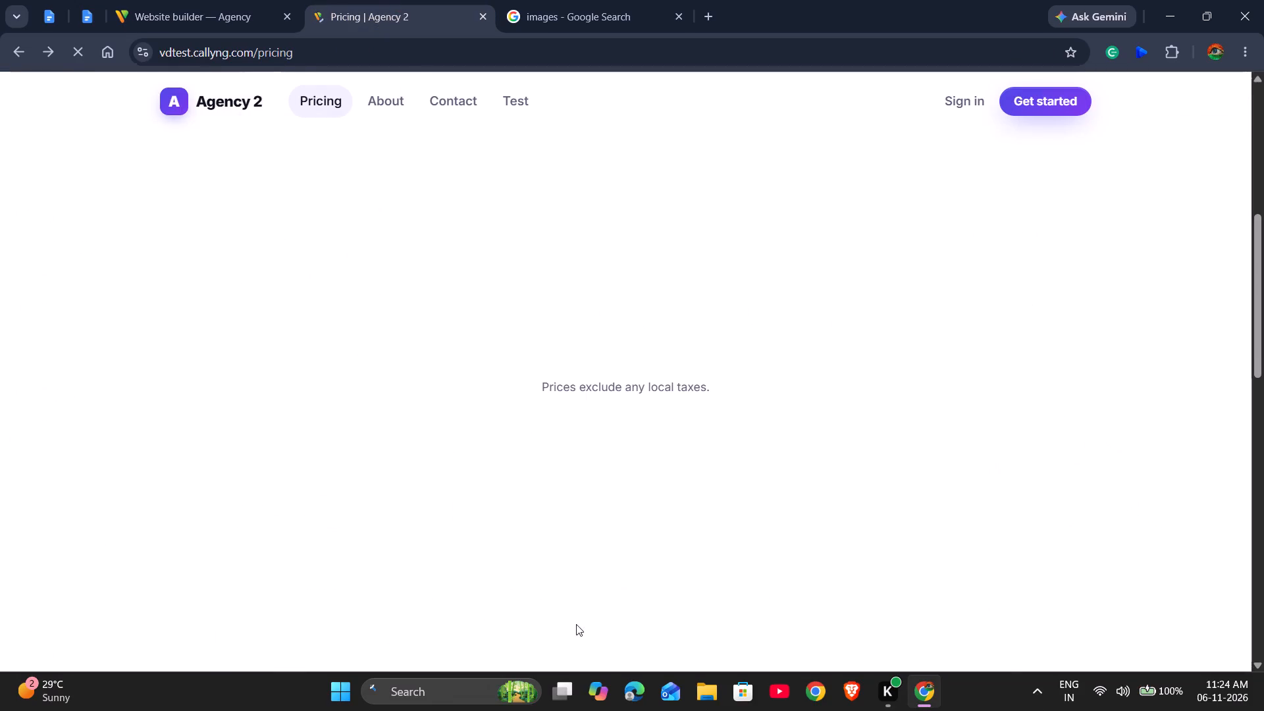
scroll(553, 510, up, 5)
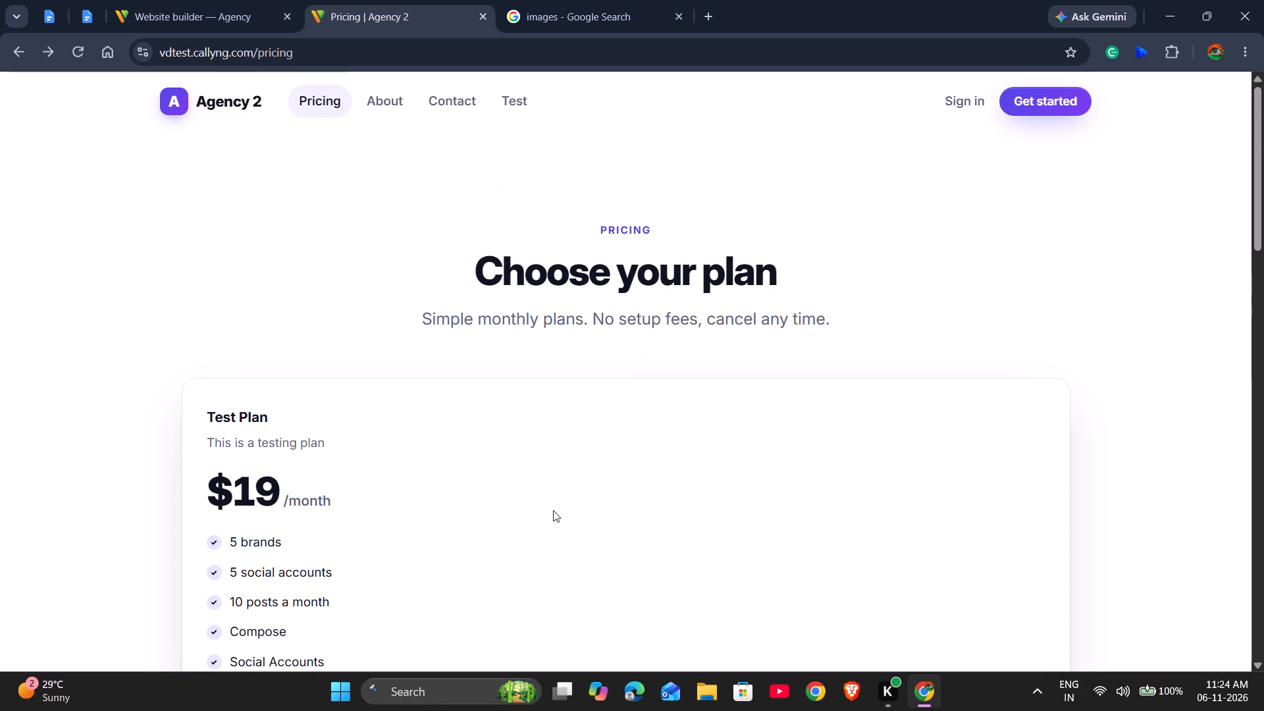
scroll(553, 510, up, 2)
click(232, 105)
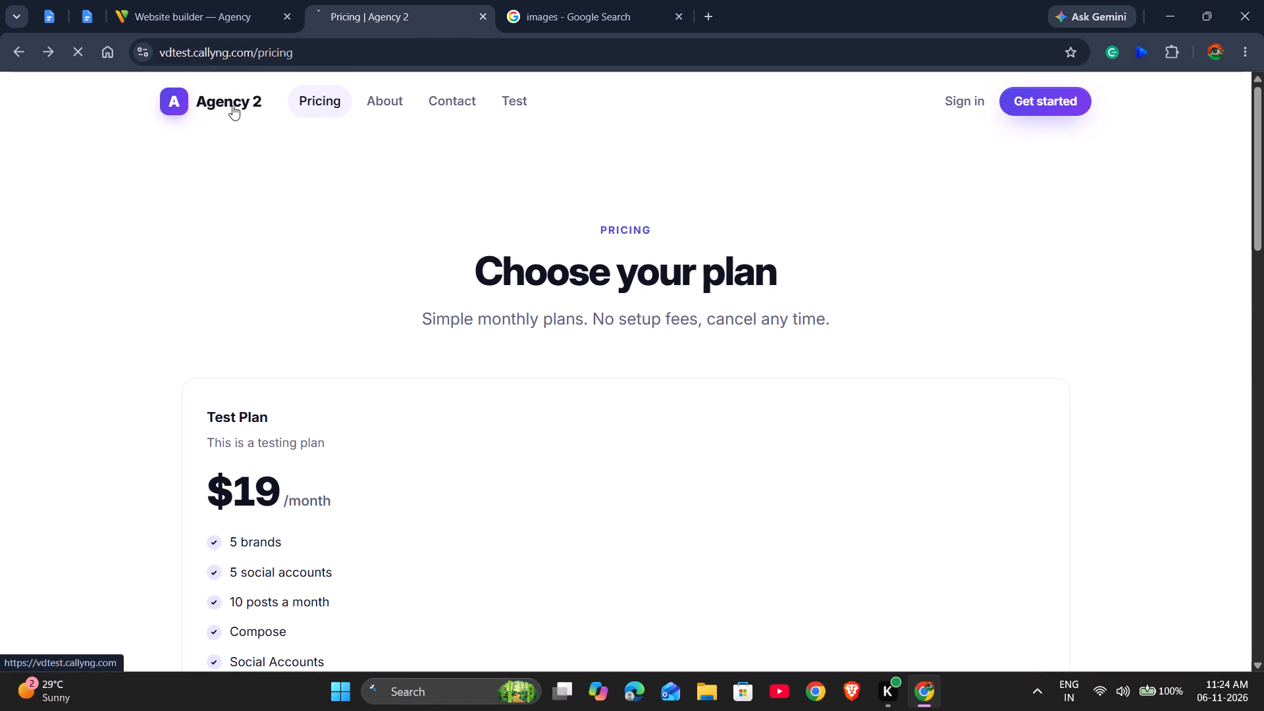
scroll(580, 460, down, 7)
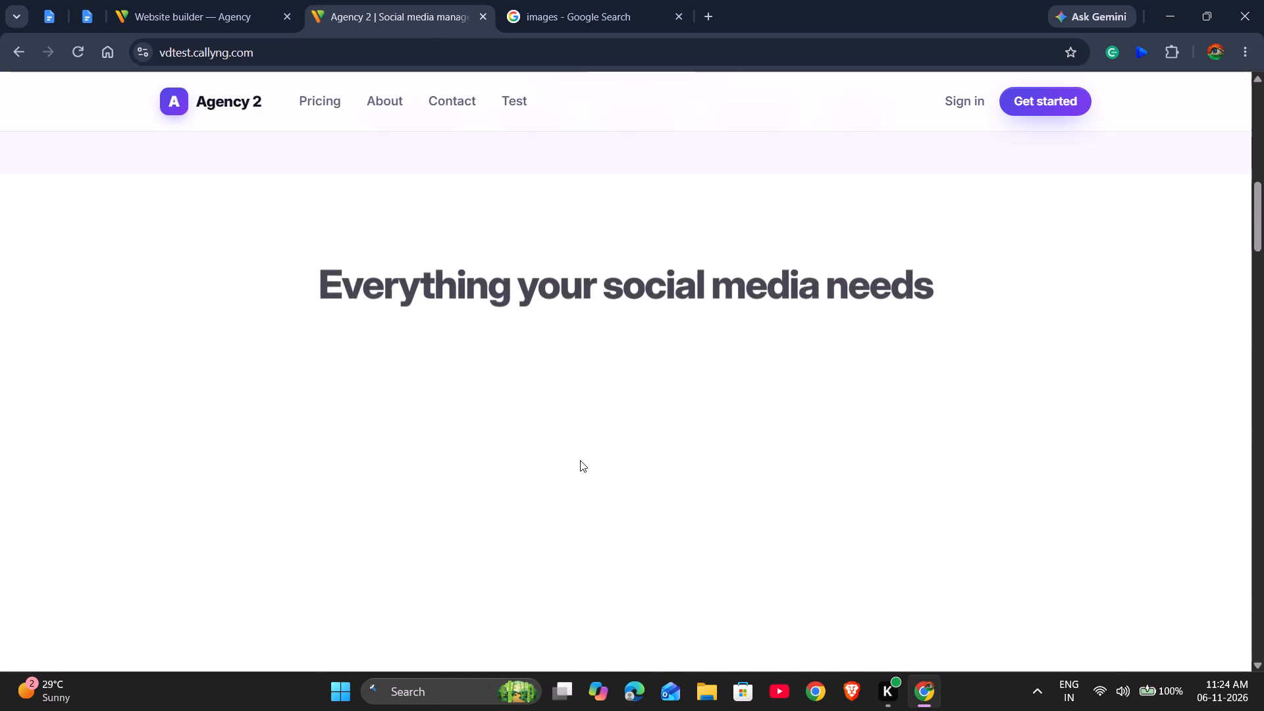
scroll(580, 460, down, 6)
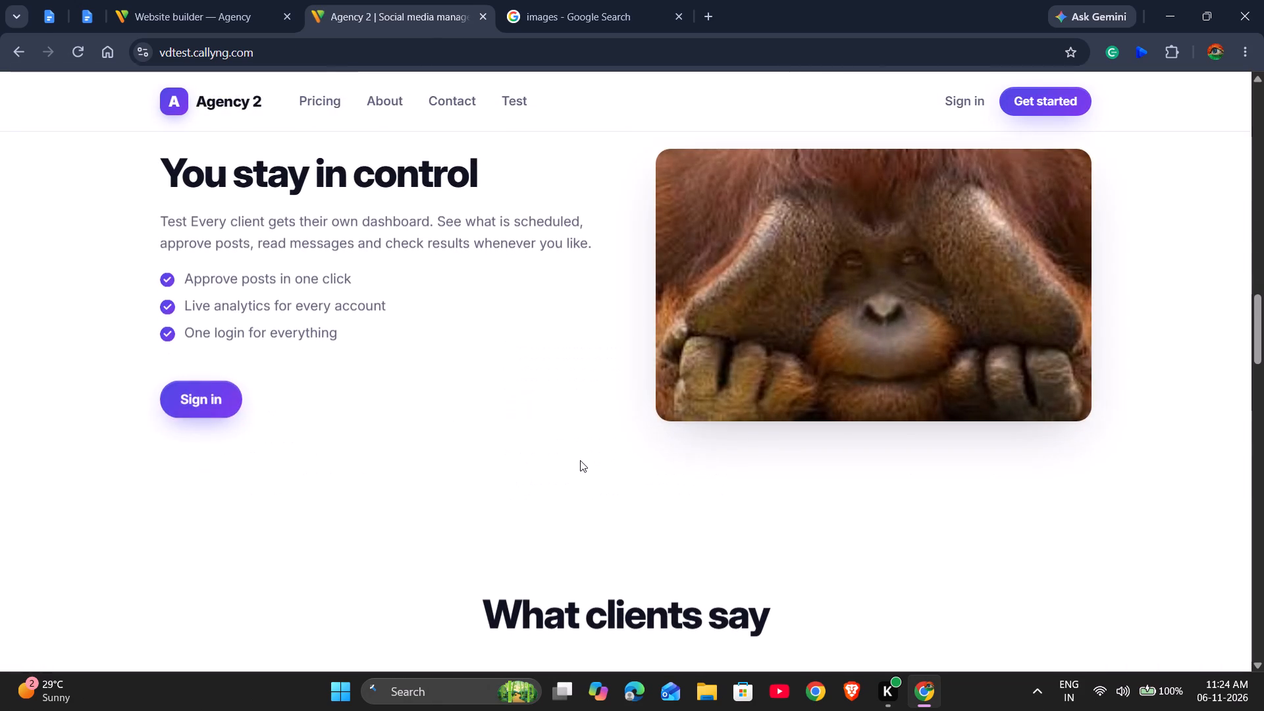
In the website builder, replace the Image + text section's orangutan picture with Screenshot (433).png from the Gallery.
click(225, 0)
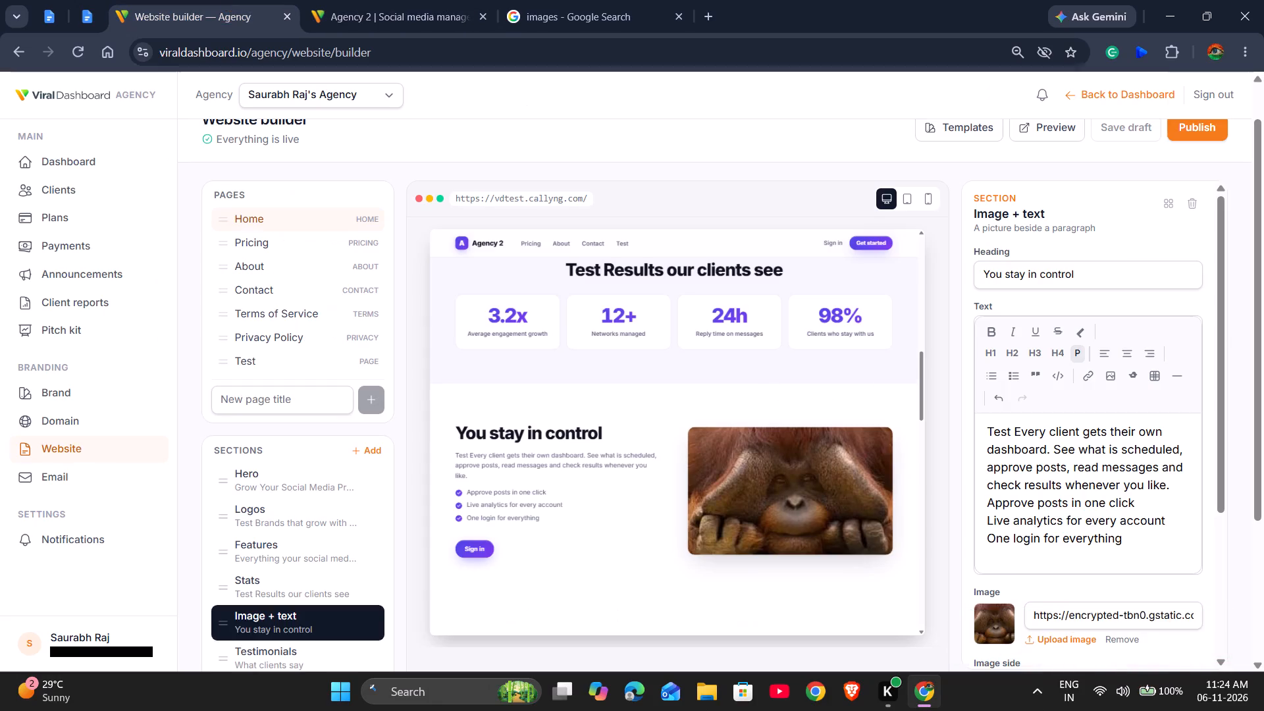
scroll(1103, 510, down, 3)
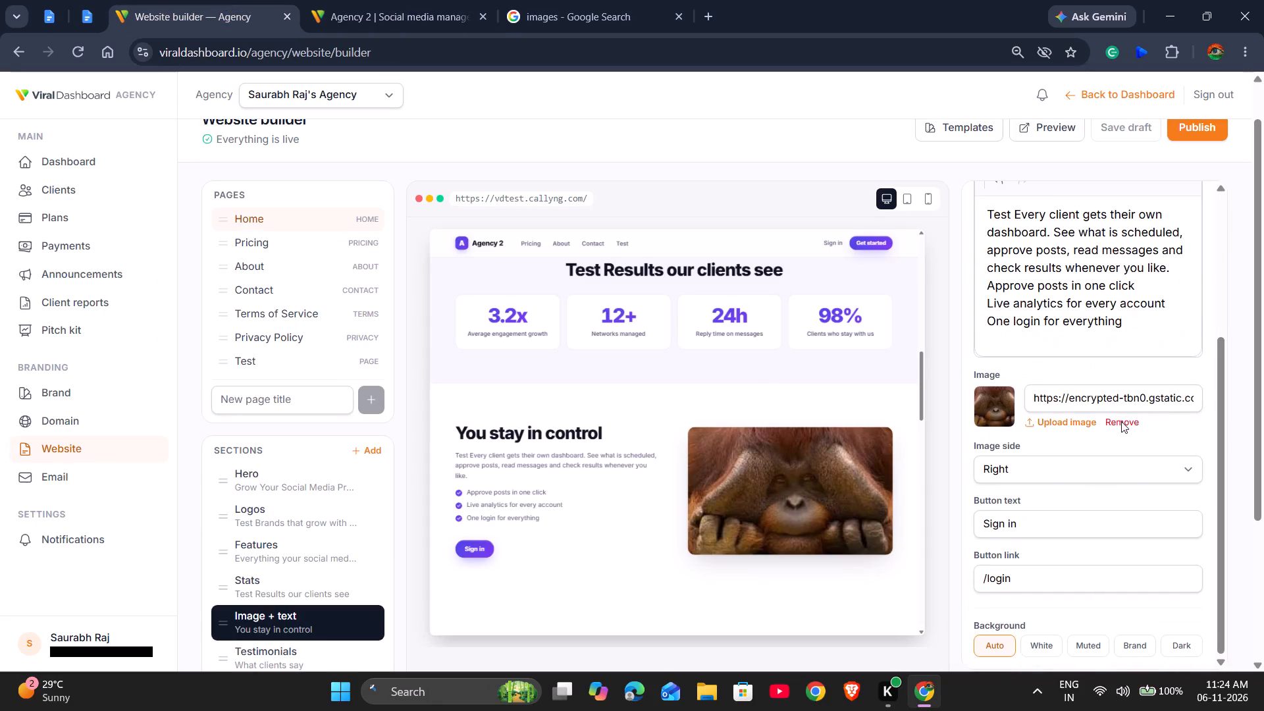
click(1121, 422)
click(1044, 425)
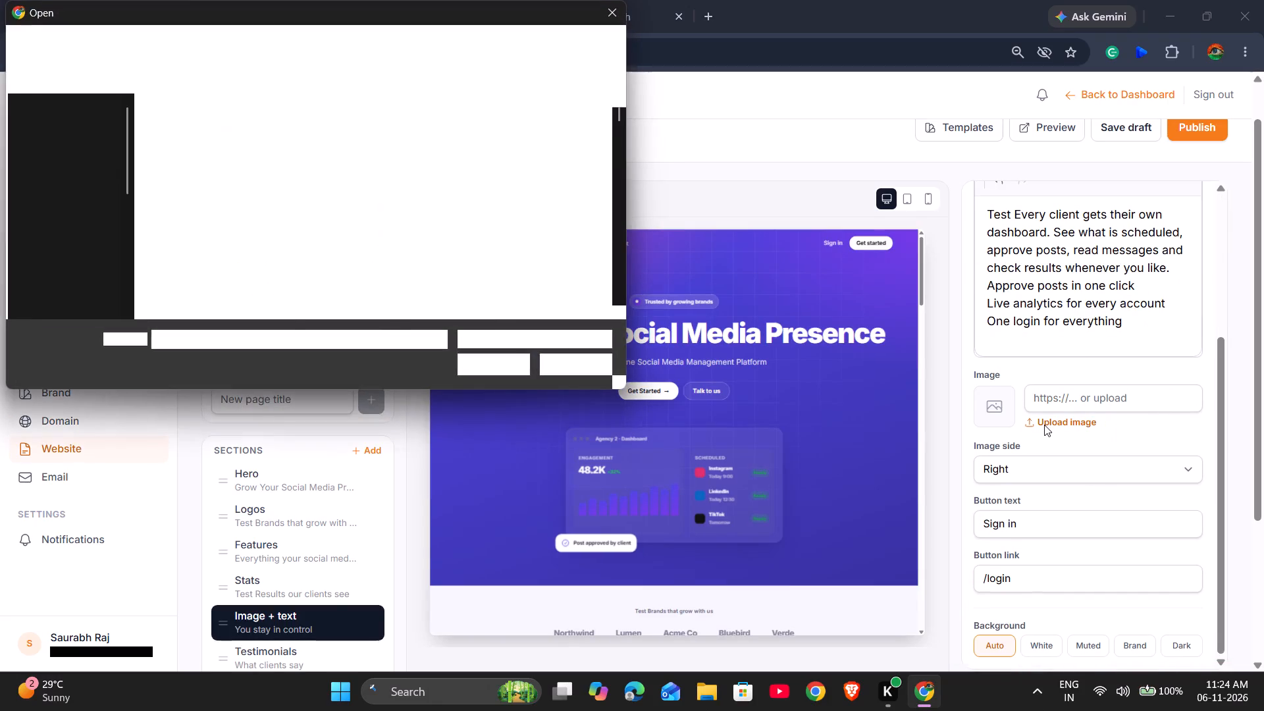
scroll(70, 200, up, 4)
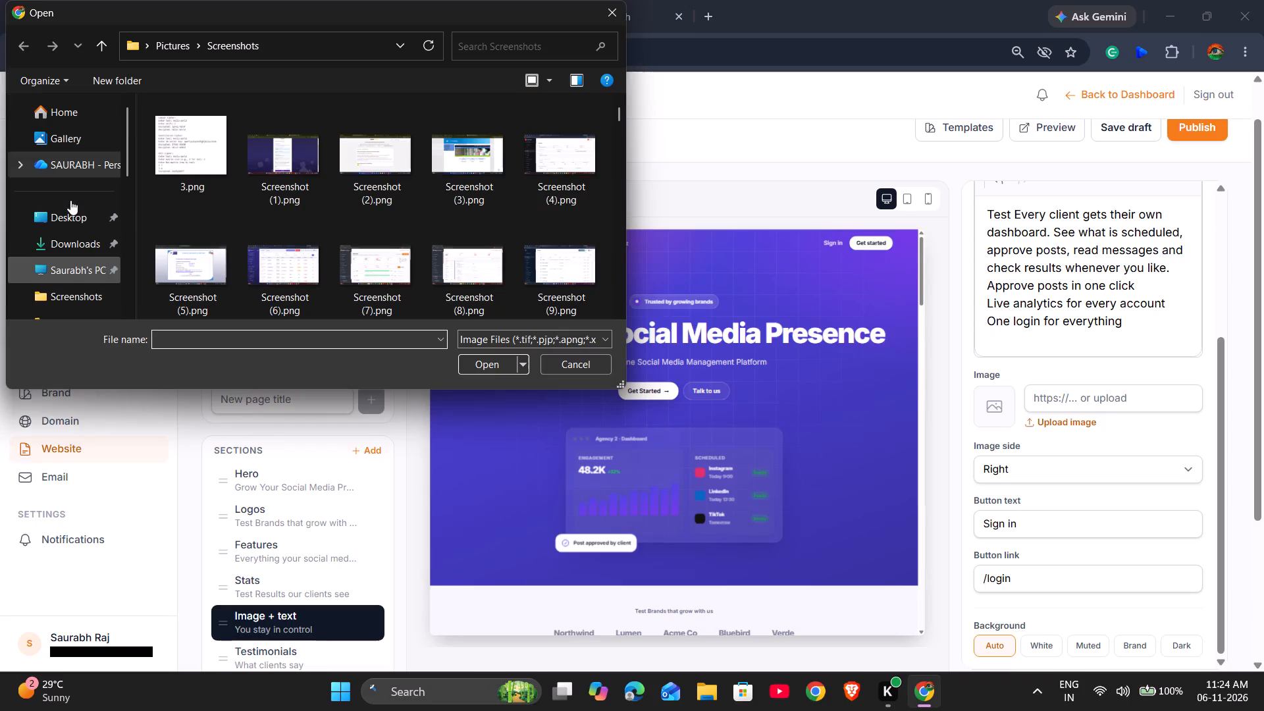
click(73, 140)
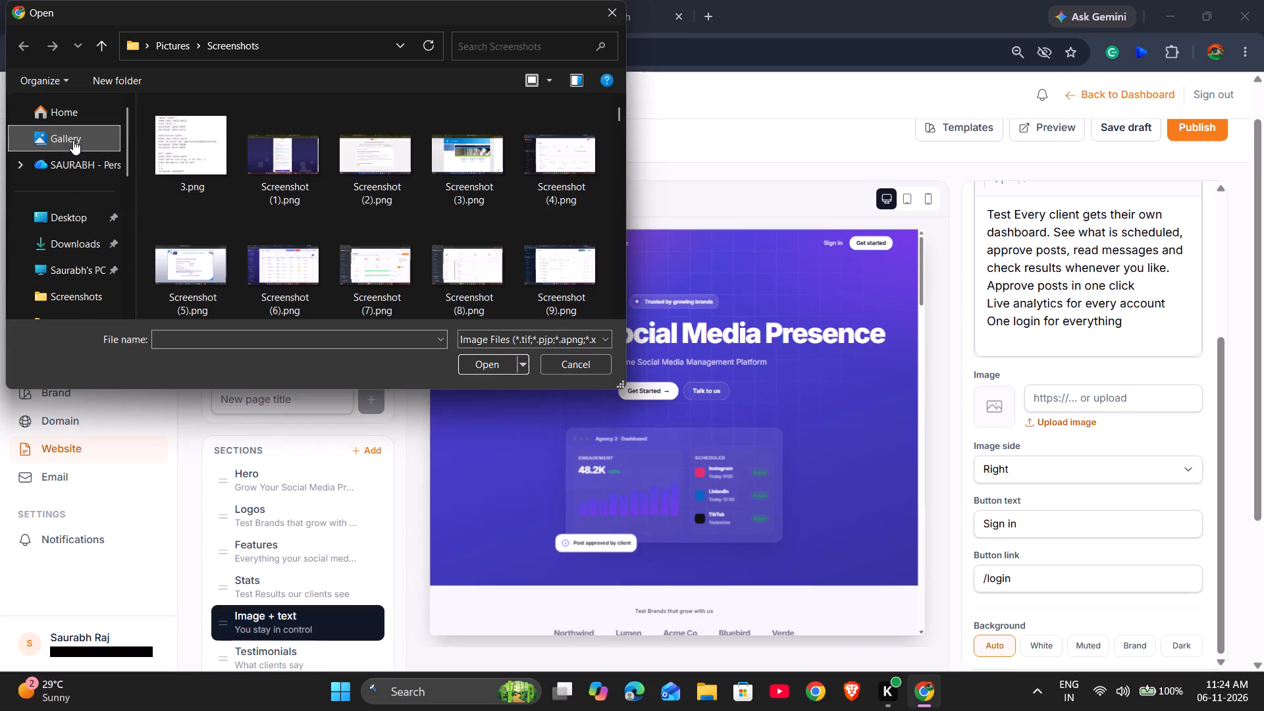
click(481, 159)
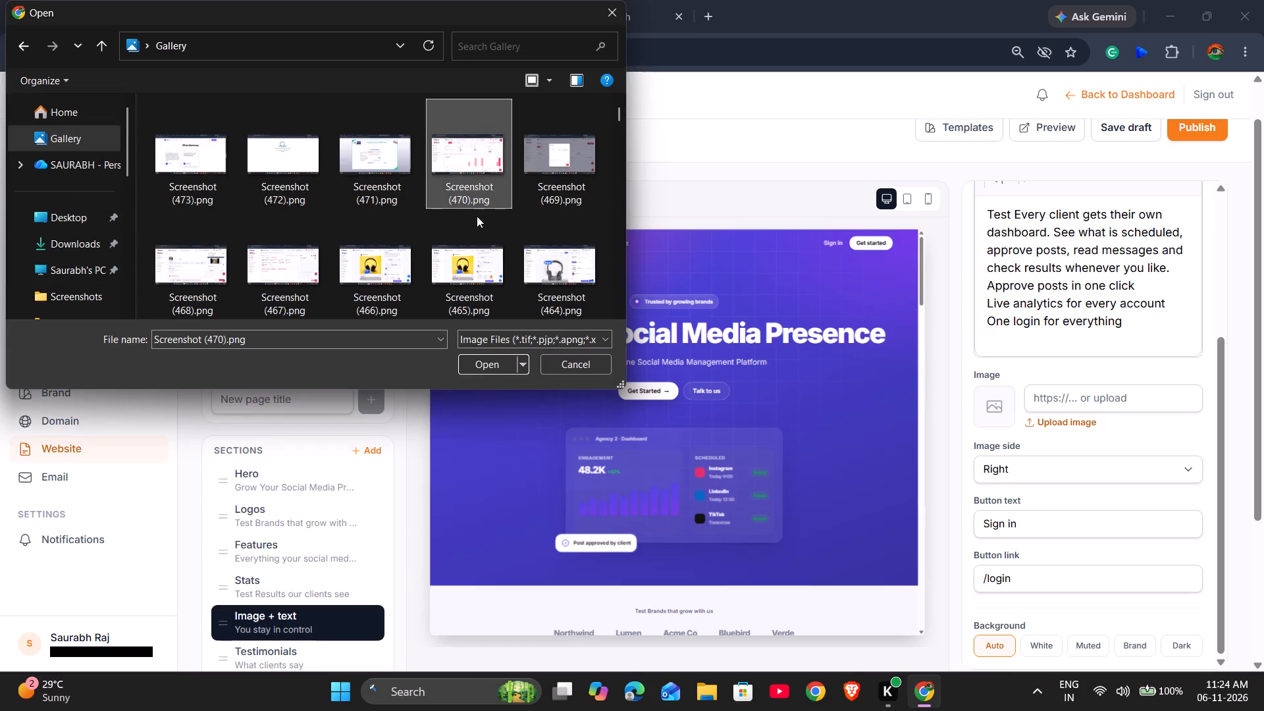
scroll(373, 244, down, 1)
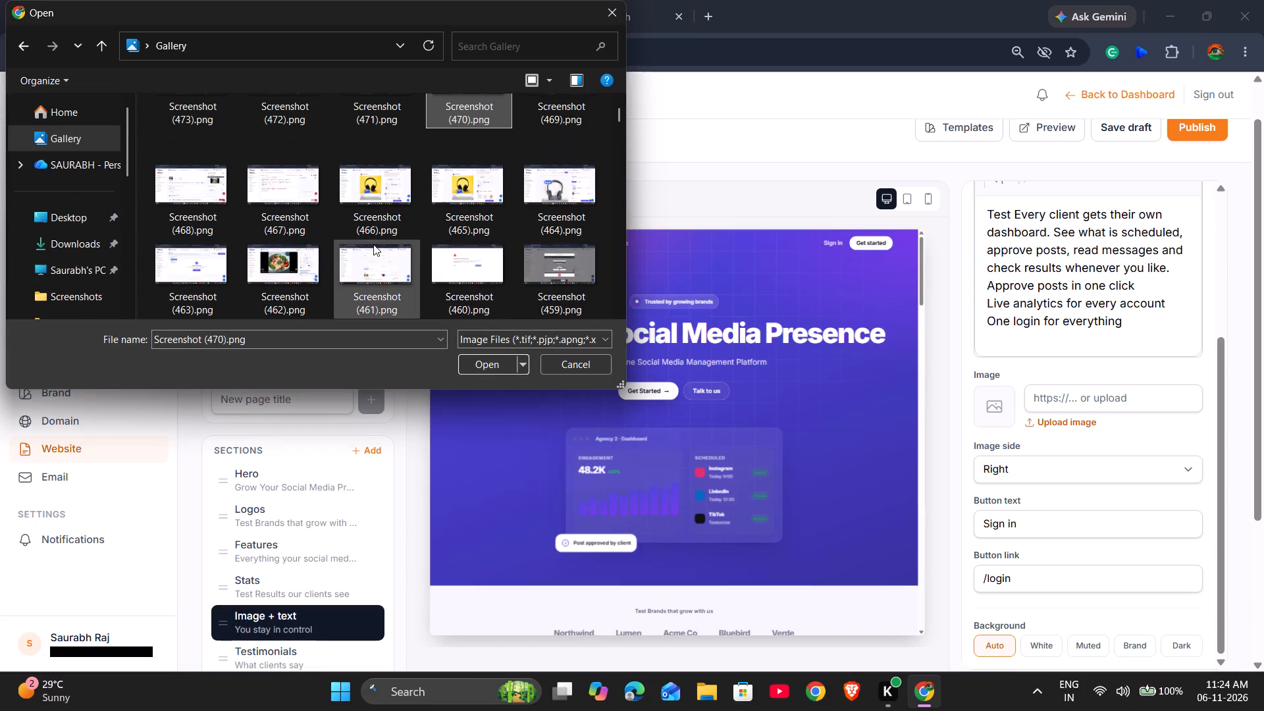
scroll(373, 244, down, 1)
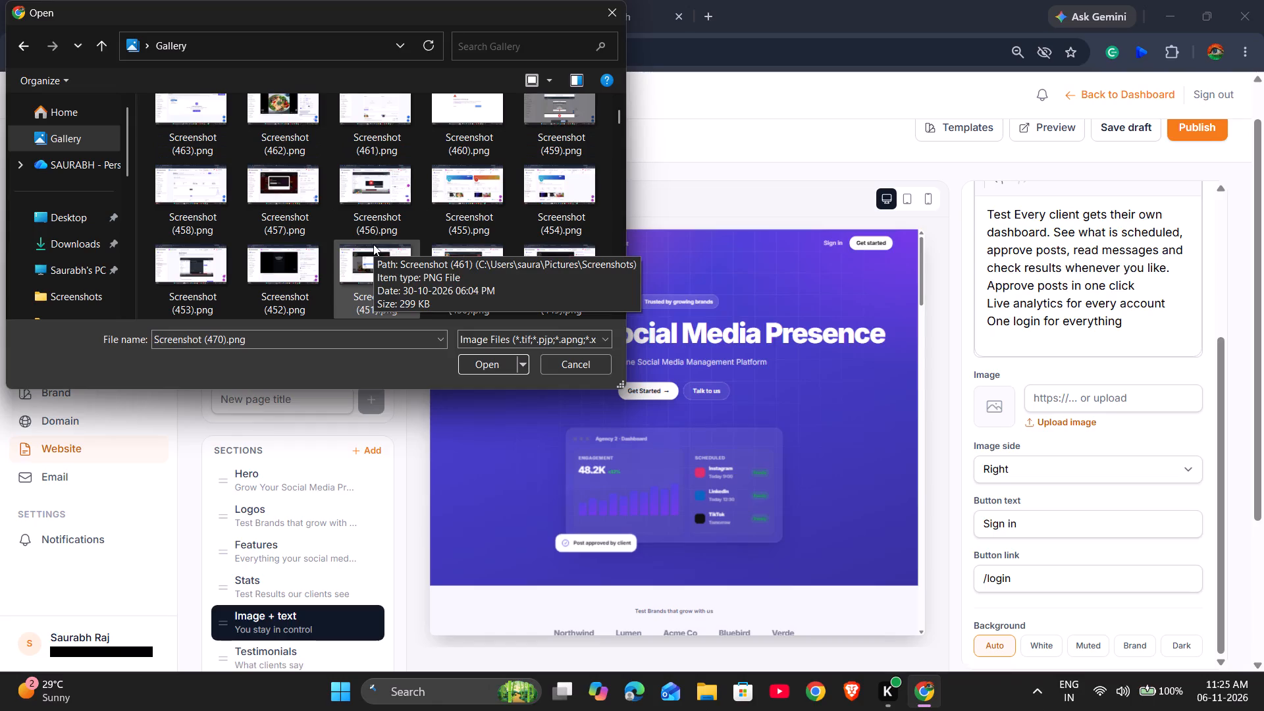
scroll(464, 197, down, 1)
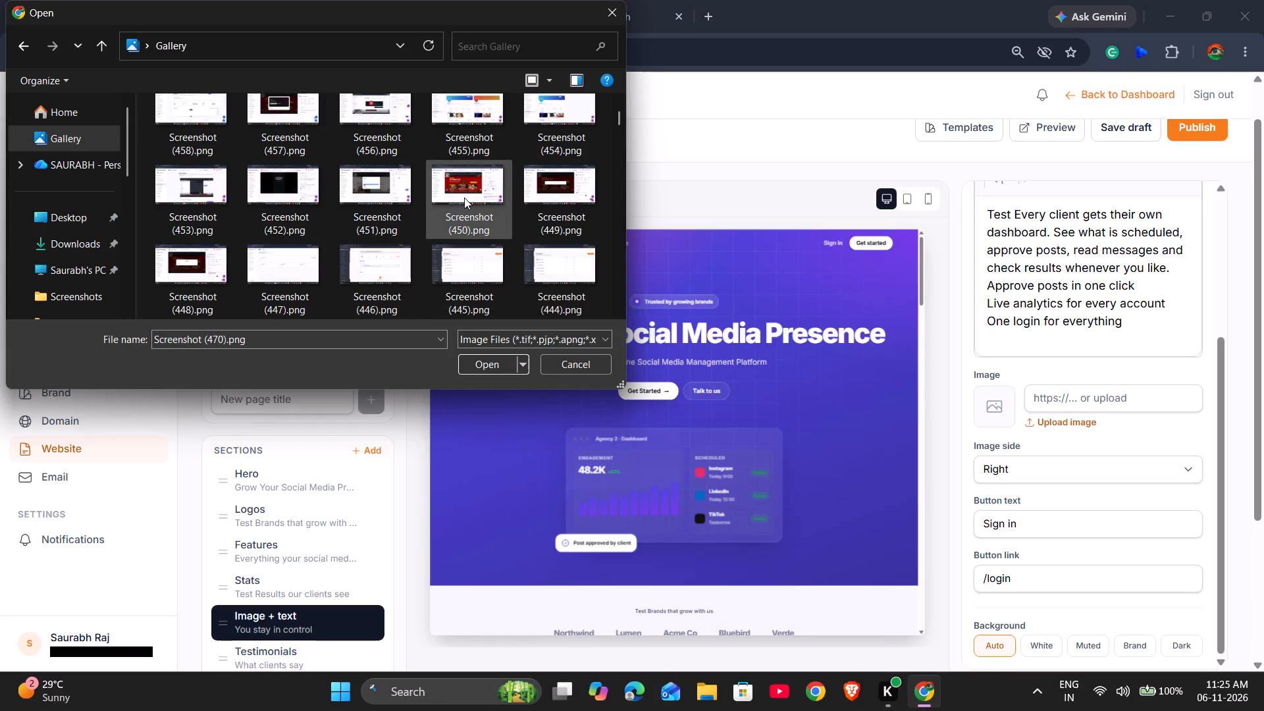
scroll(464, 197, down, 1)
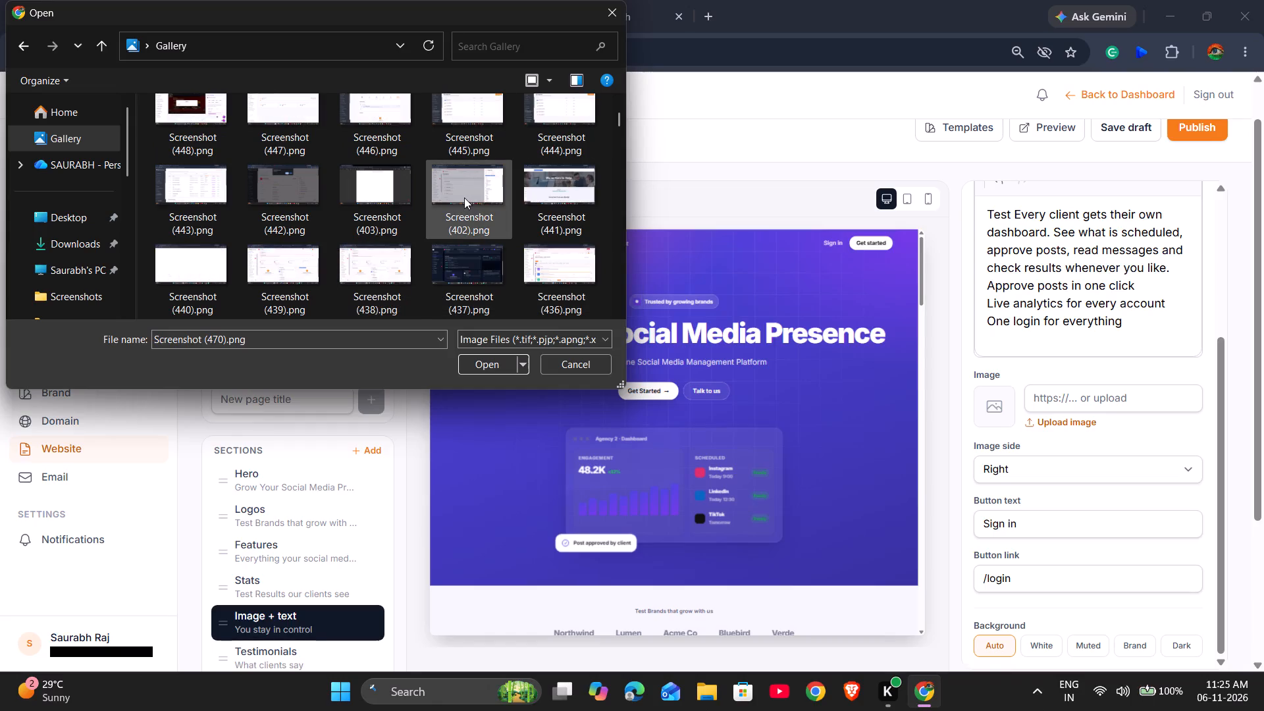
scroll(357, 221, up, 1)
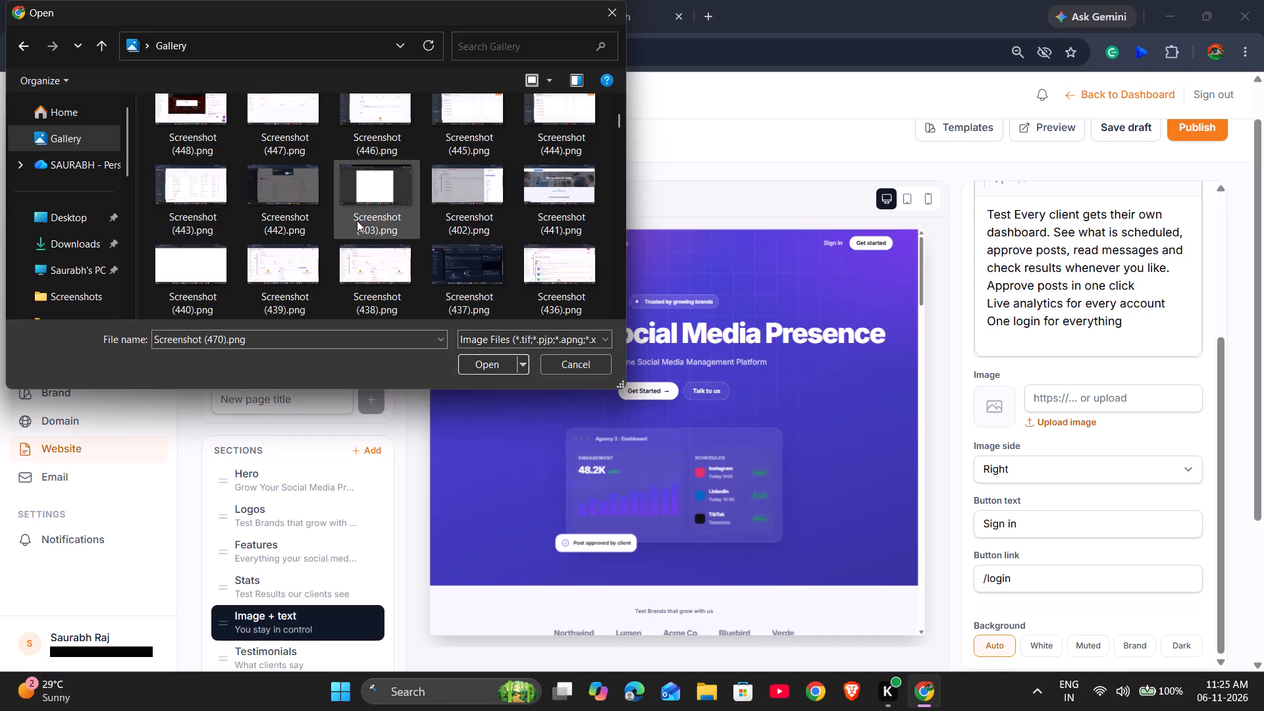
scroll(357, 221, up, 1)
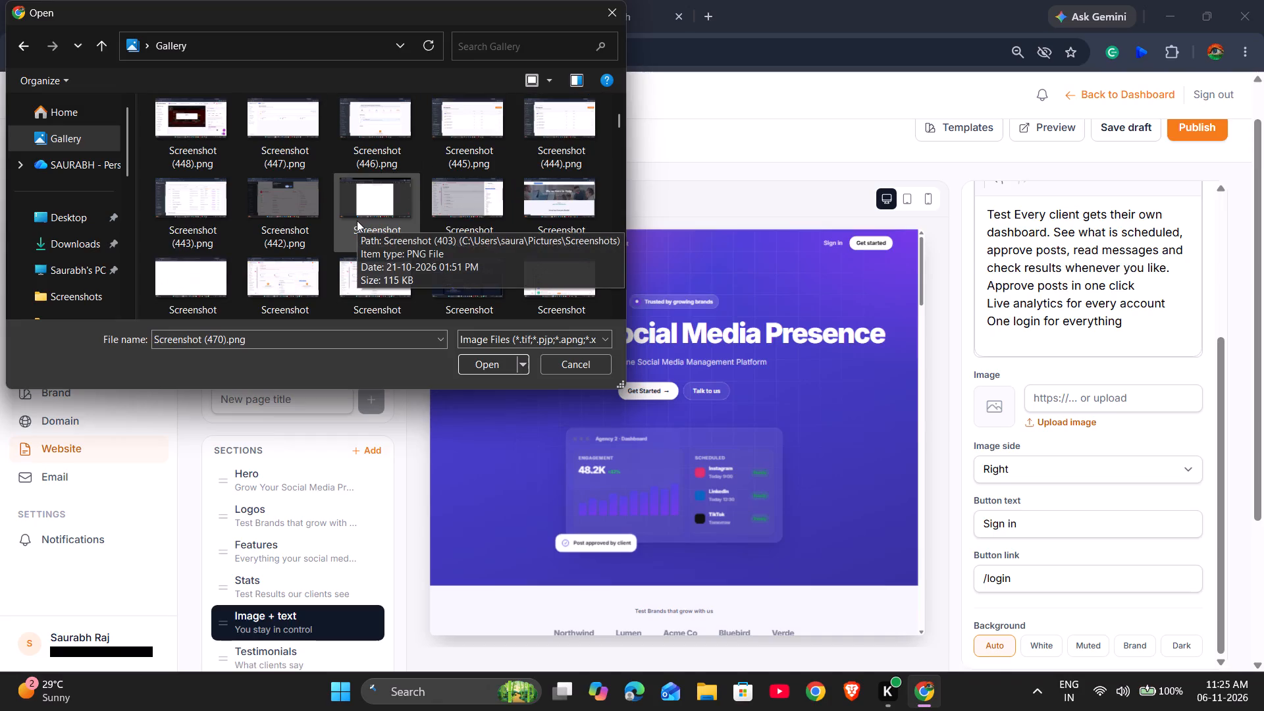
scroll(357, 221, down, 1)
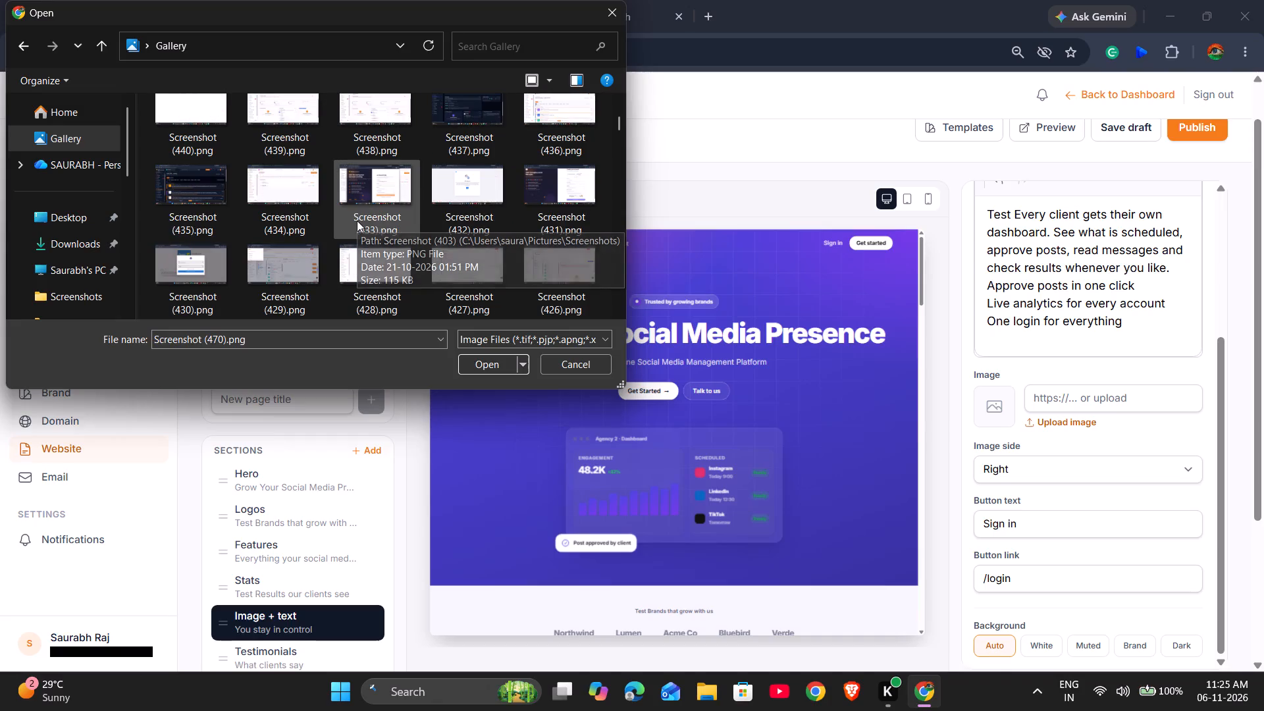
scroll(357, 221, down, 1)
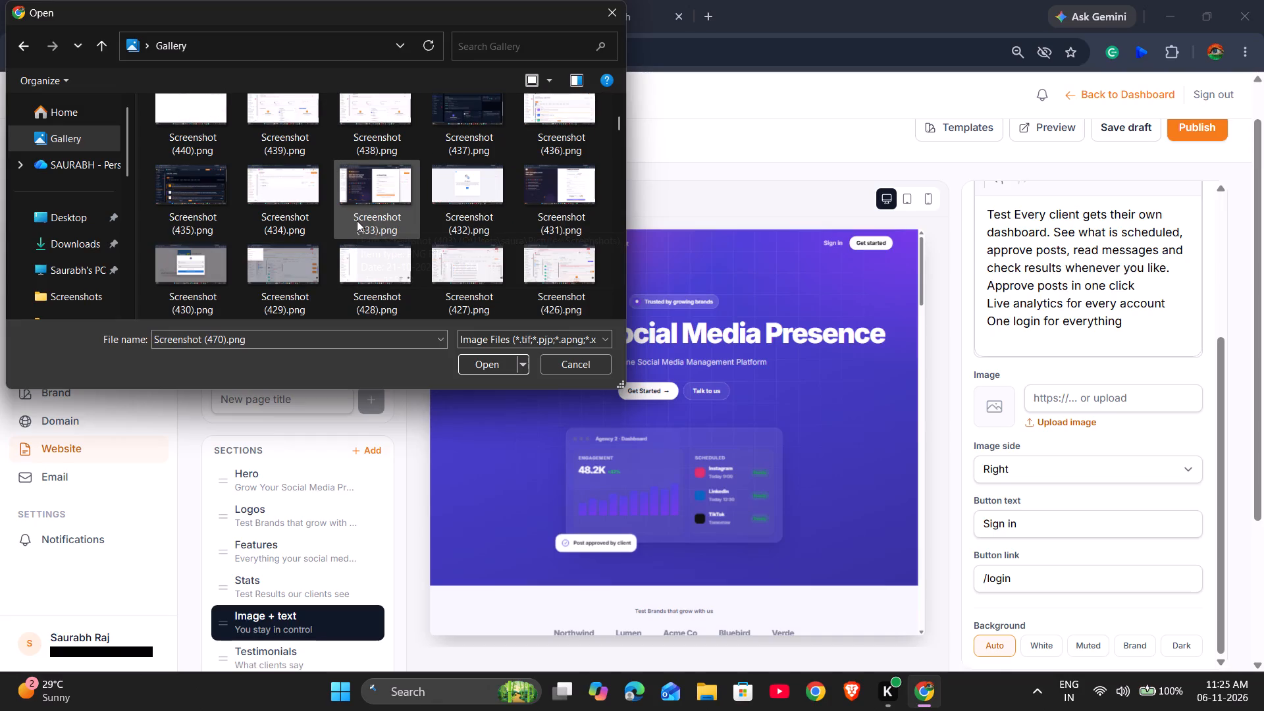
click(376, 176)
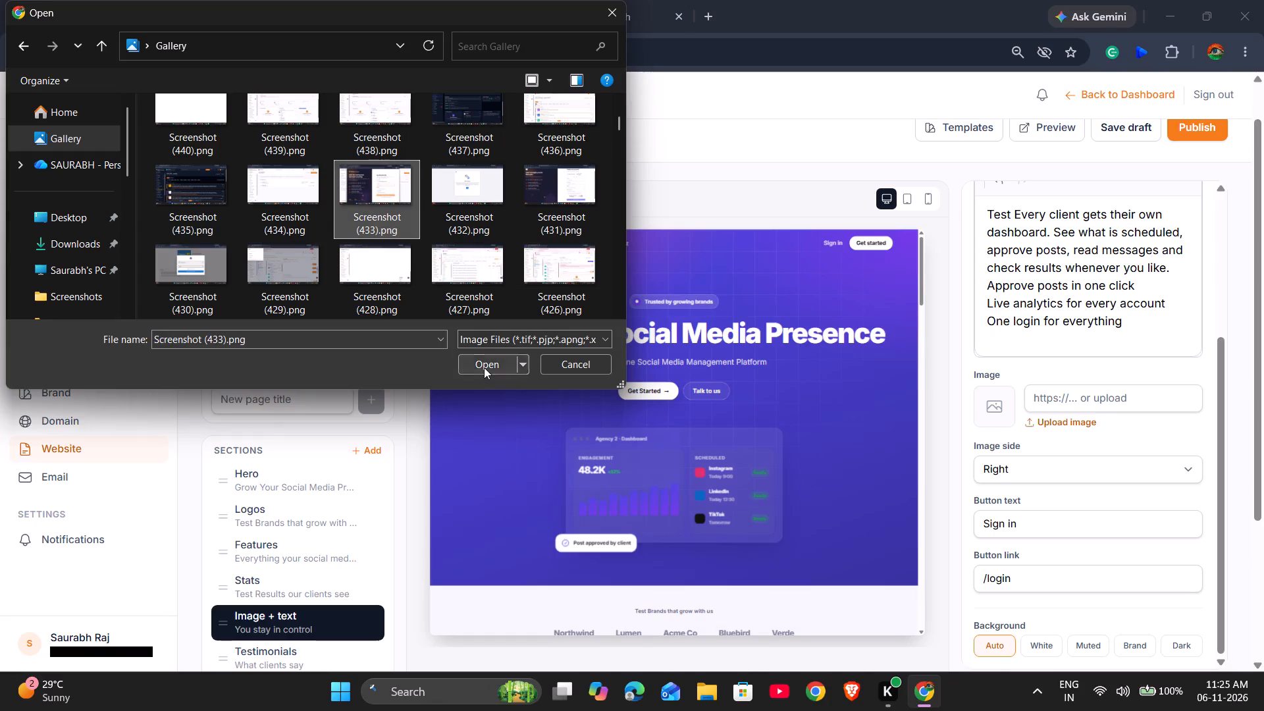
click(484, 365)
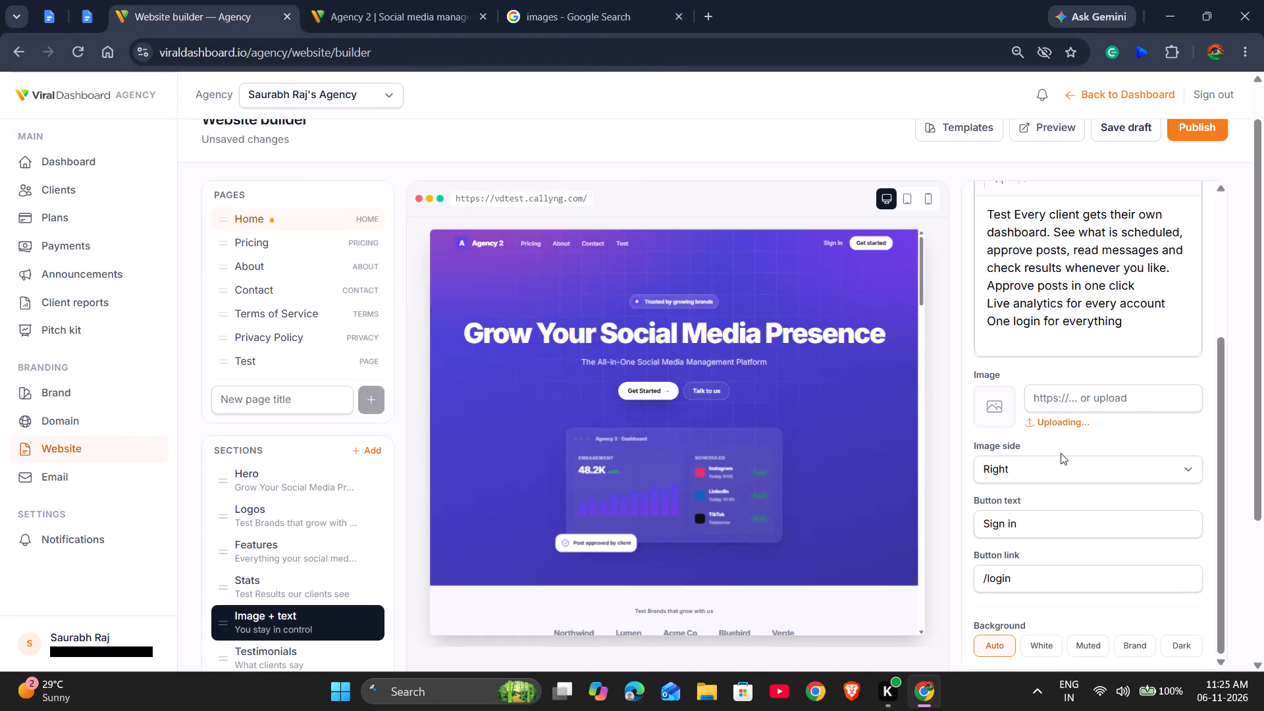
Publish the website and check the Image + text section's uploaded screenshot on the reloaded live home page.
click(1189, 134)
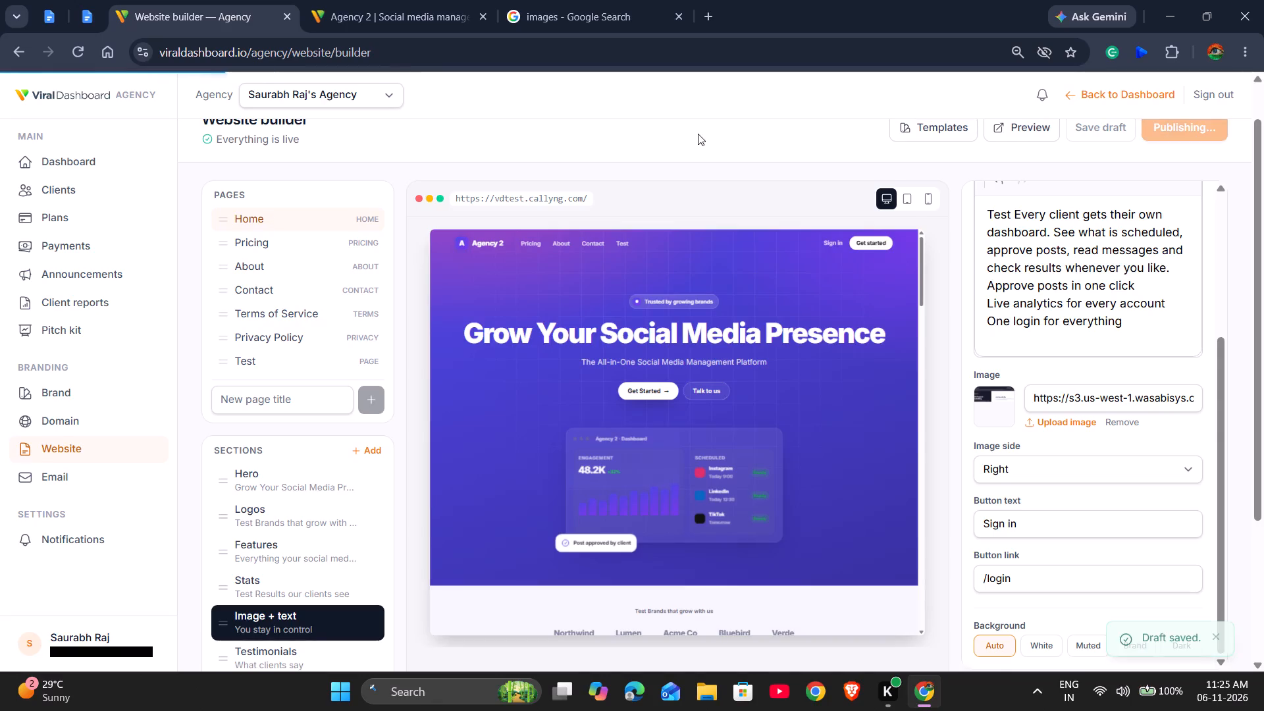
click(372, 0)
key(ctrl+r)
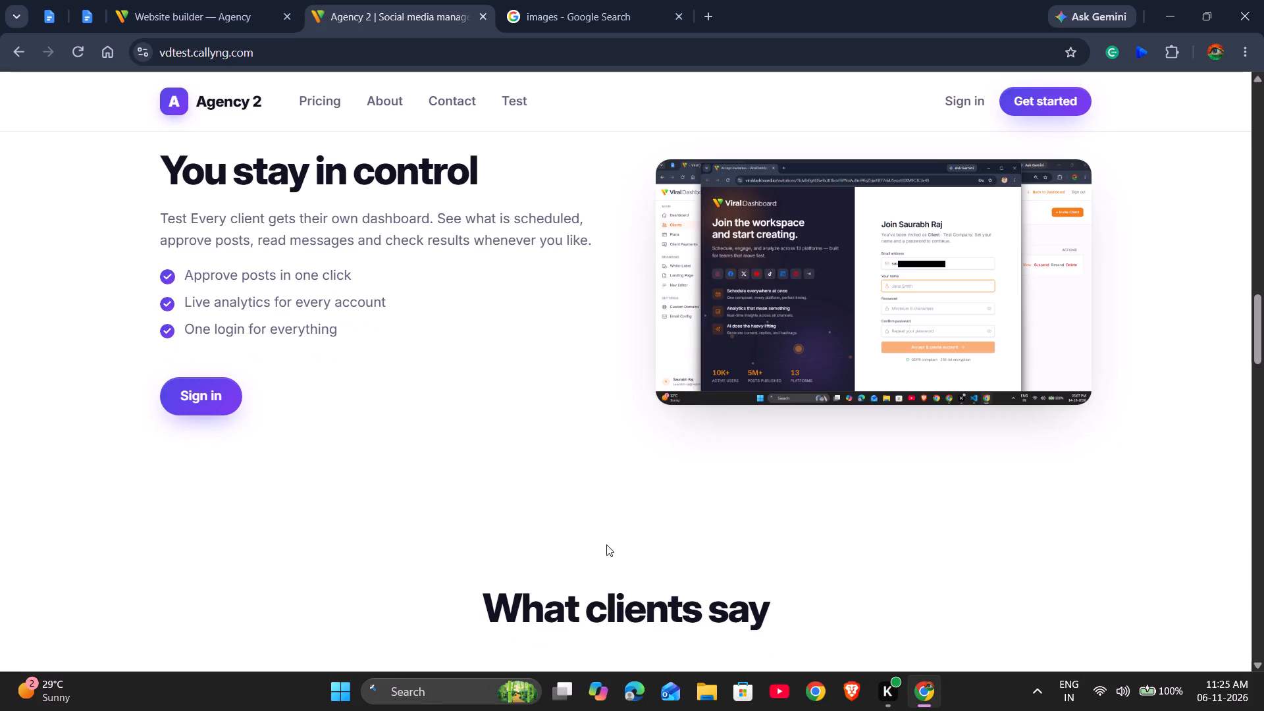
Remove the uploaded screenshot from the Image + text section in the website builder and publish the website.
click(196, 1)
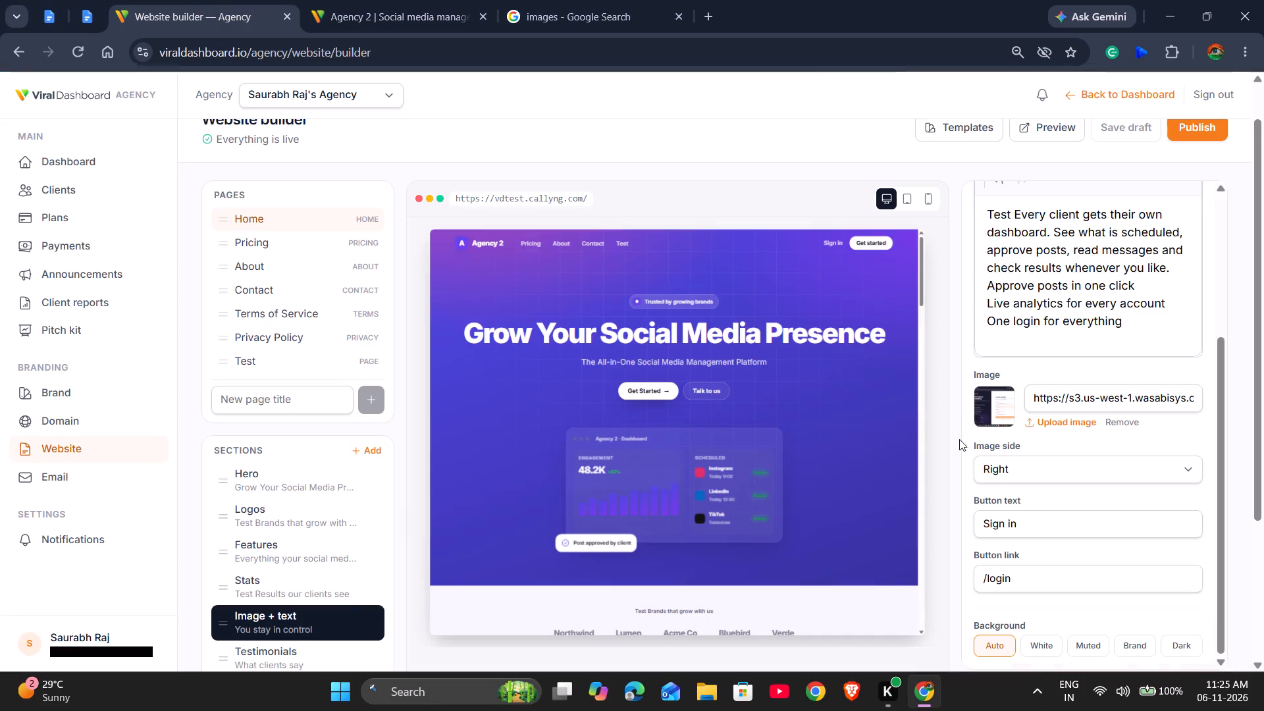
scroll(1060, 465, down, 1)
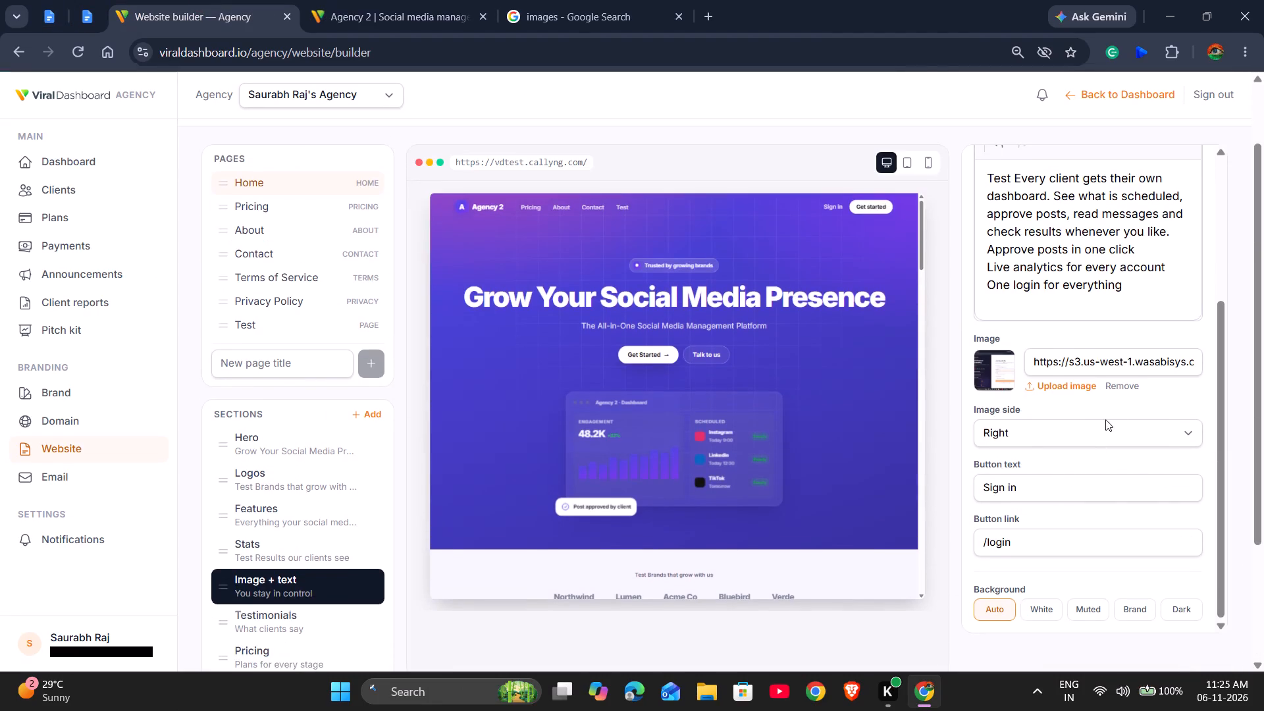
click(1126, 386)
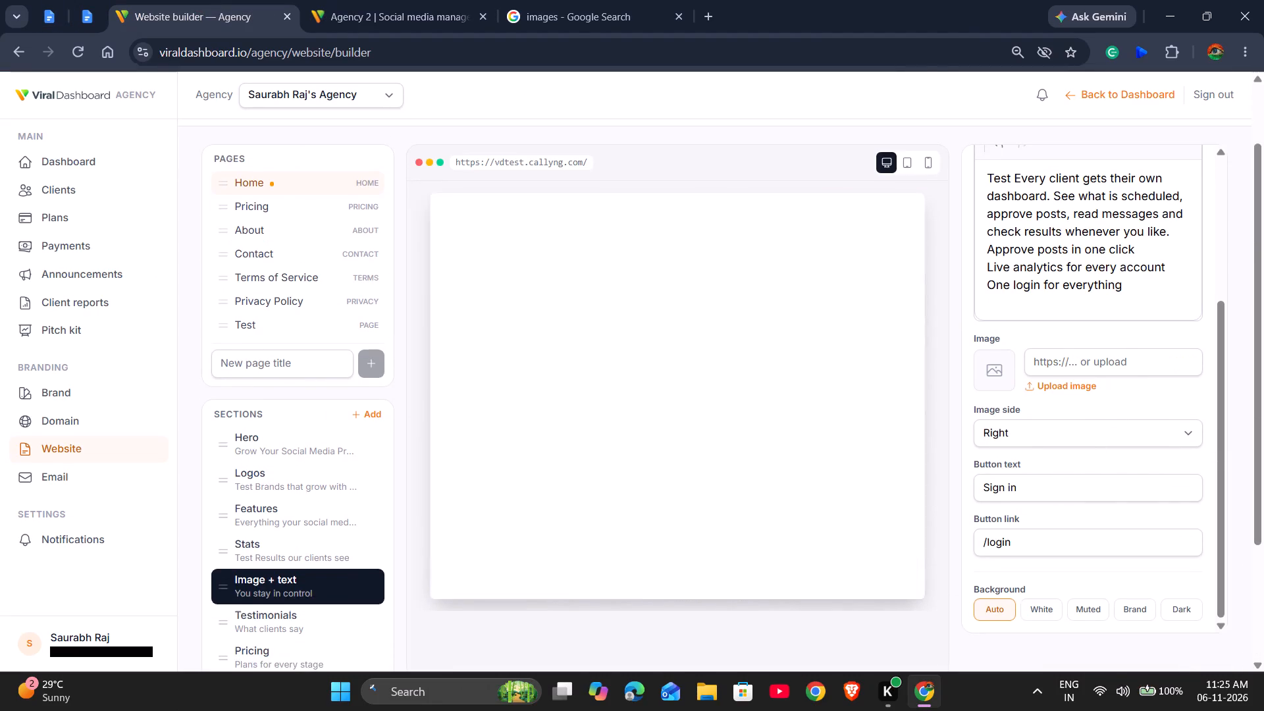
scroll(1096, 305, up, 5)
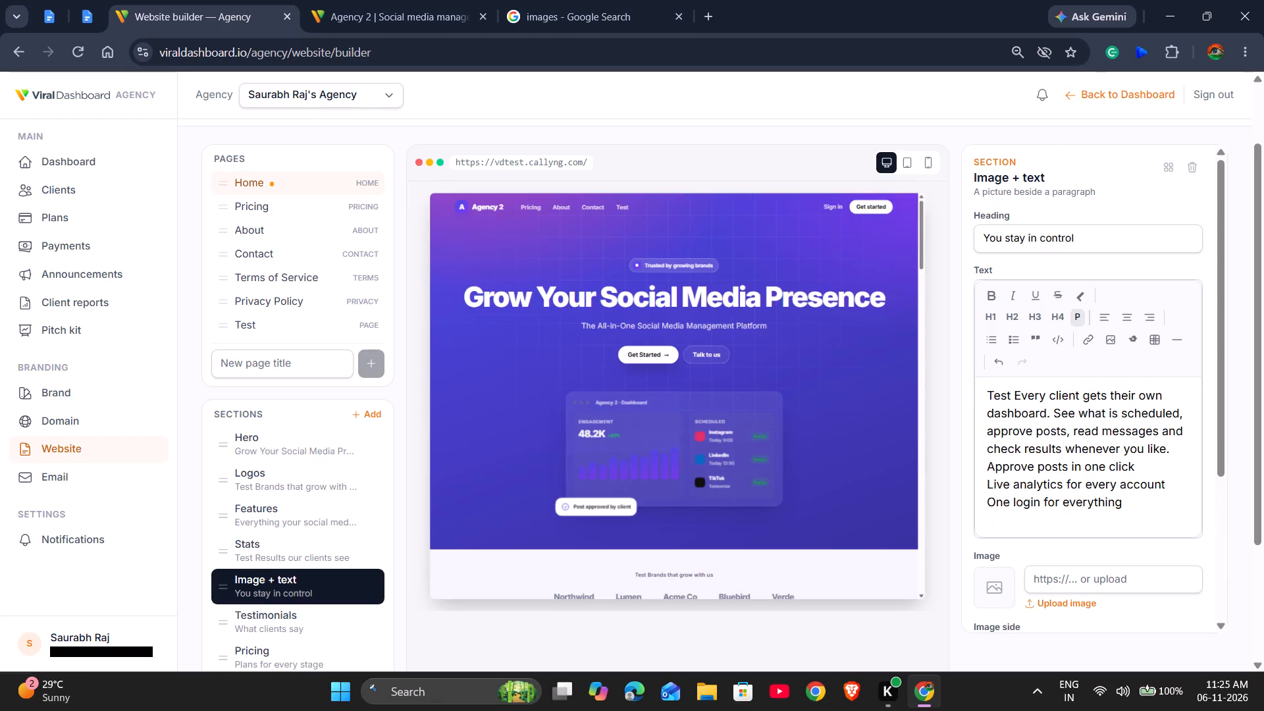
scroll(1096, 305, up, 1)
click(1194, 180)
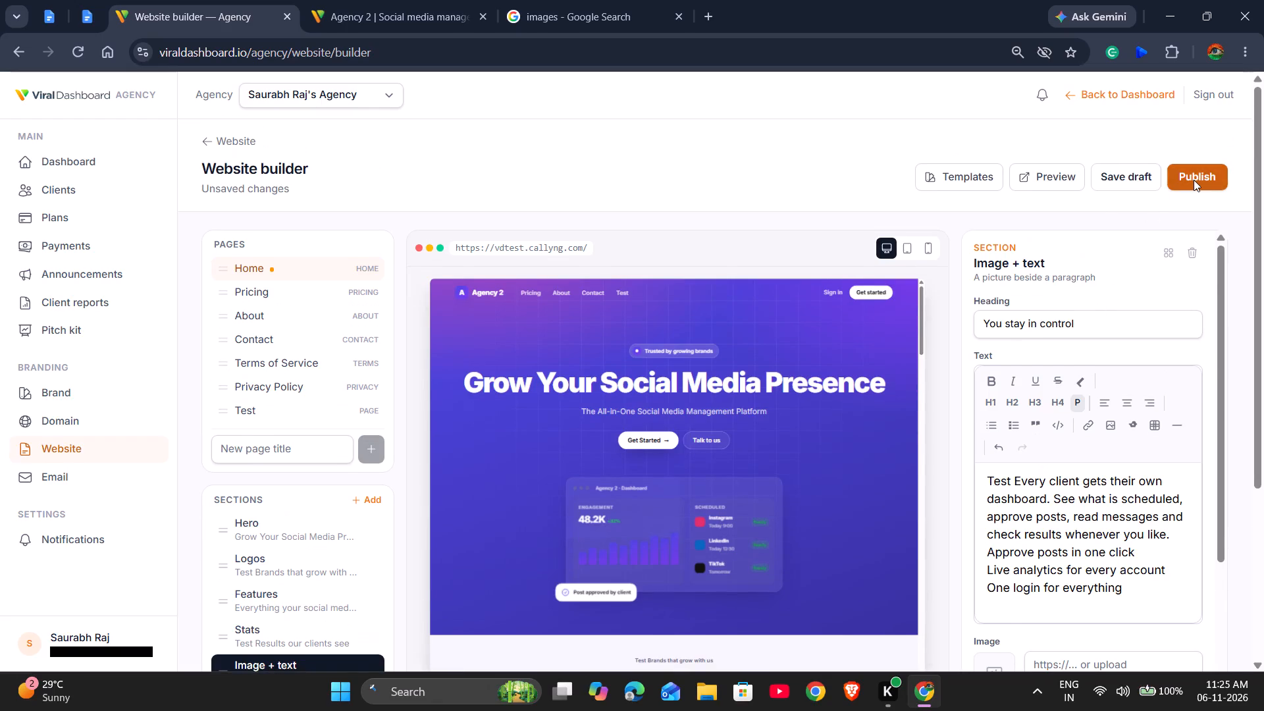
Set the Image + text section's background to Dark, review it in the page preview, and publish the website.
scroll(1076, 431, down, 1)
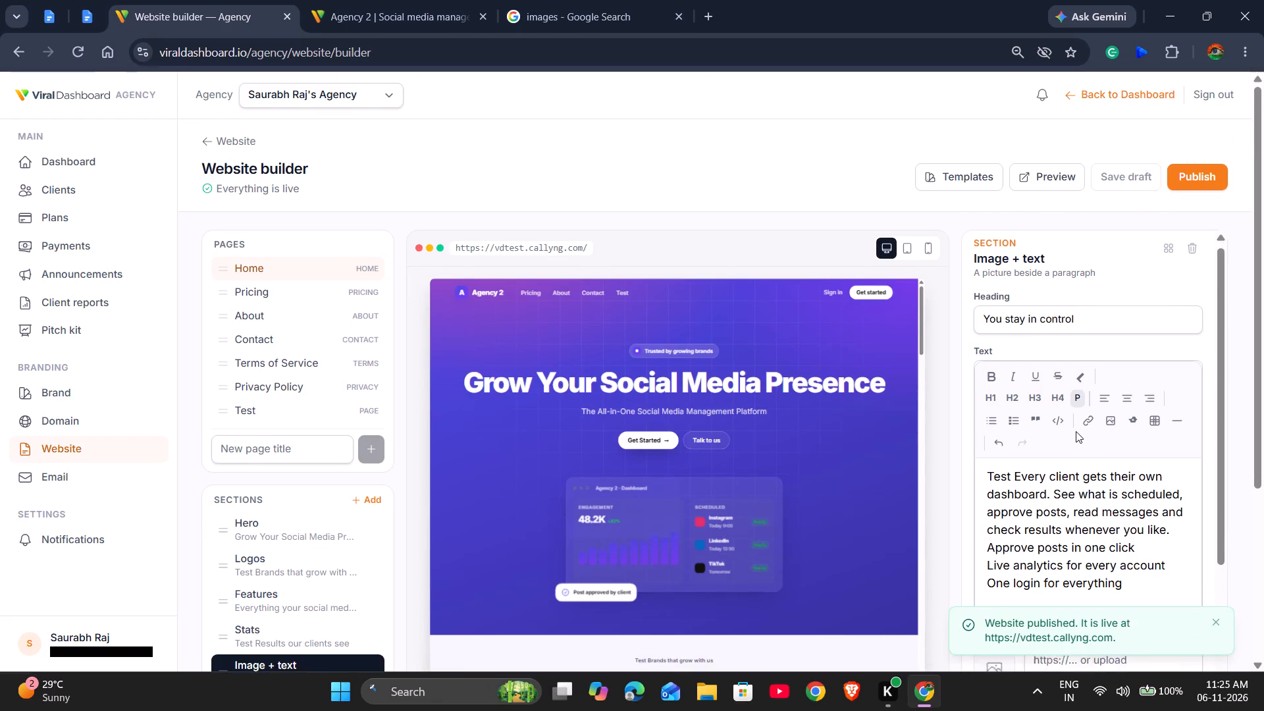
scroll(1076, 431, down, 7)
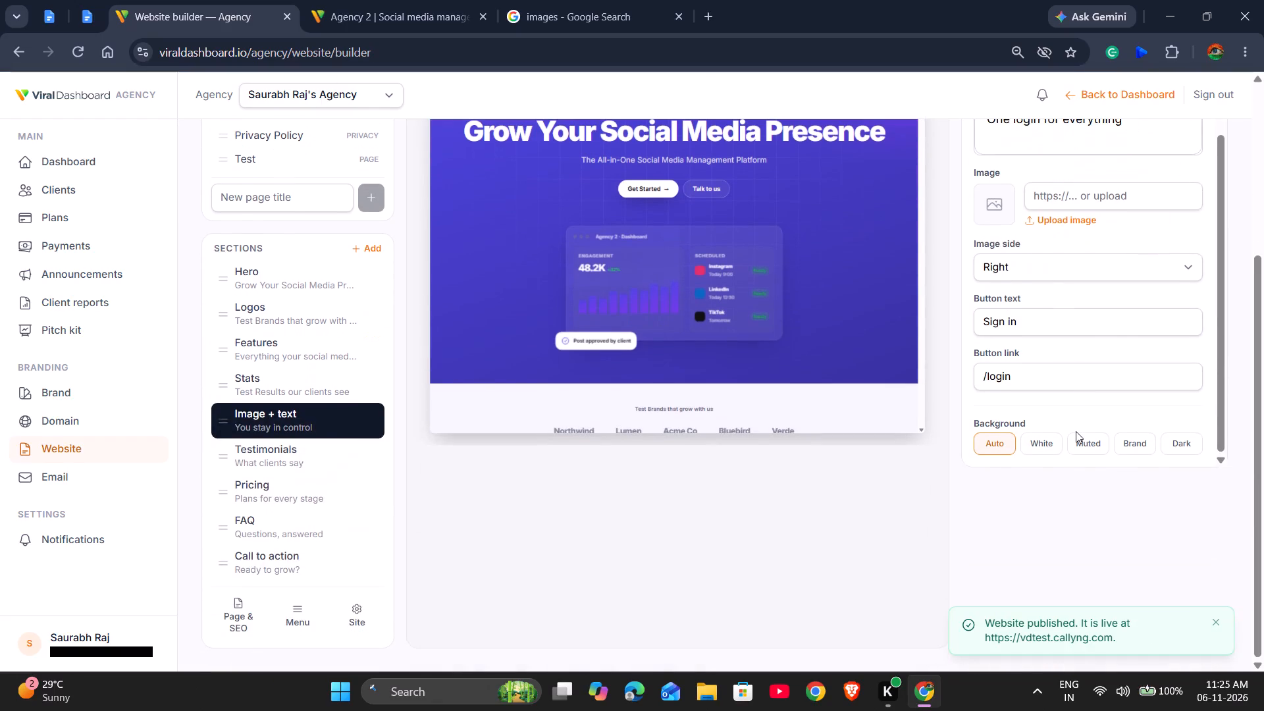
click(1186, 446)
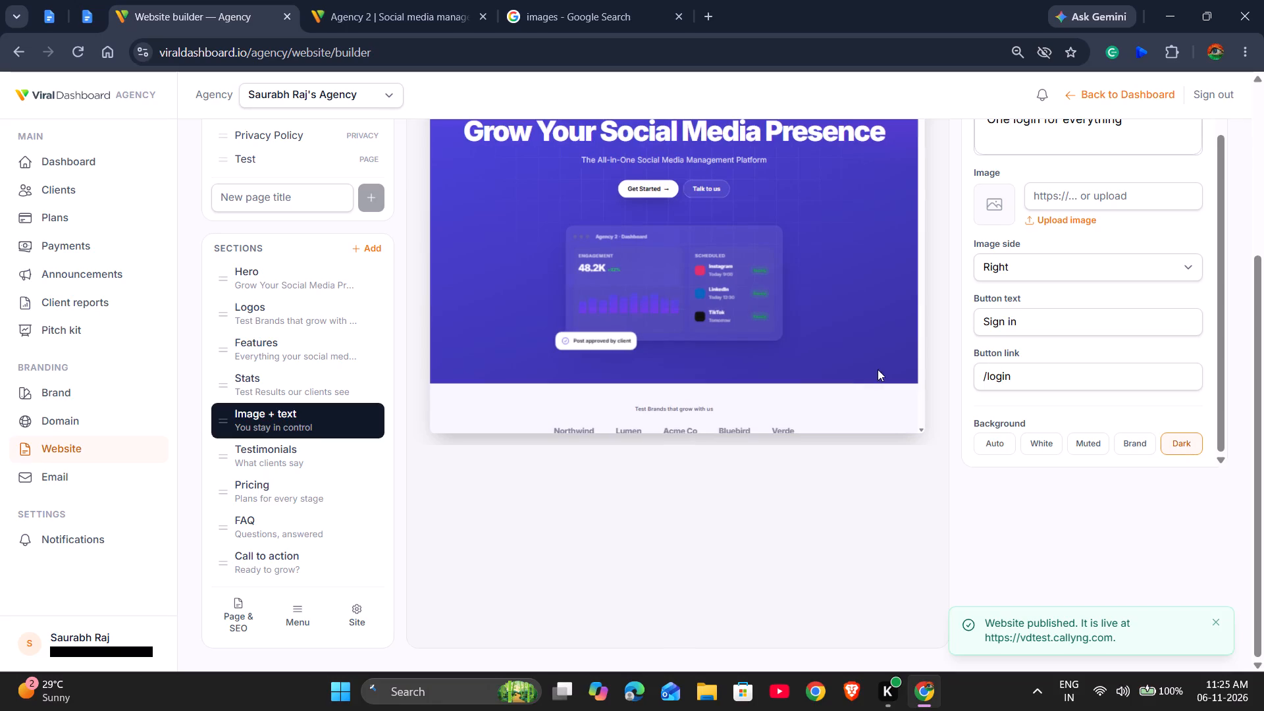
scroll(1020, 293, up, 4)
scroll(679, 305, down, 2)
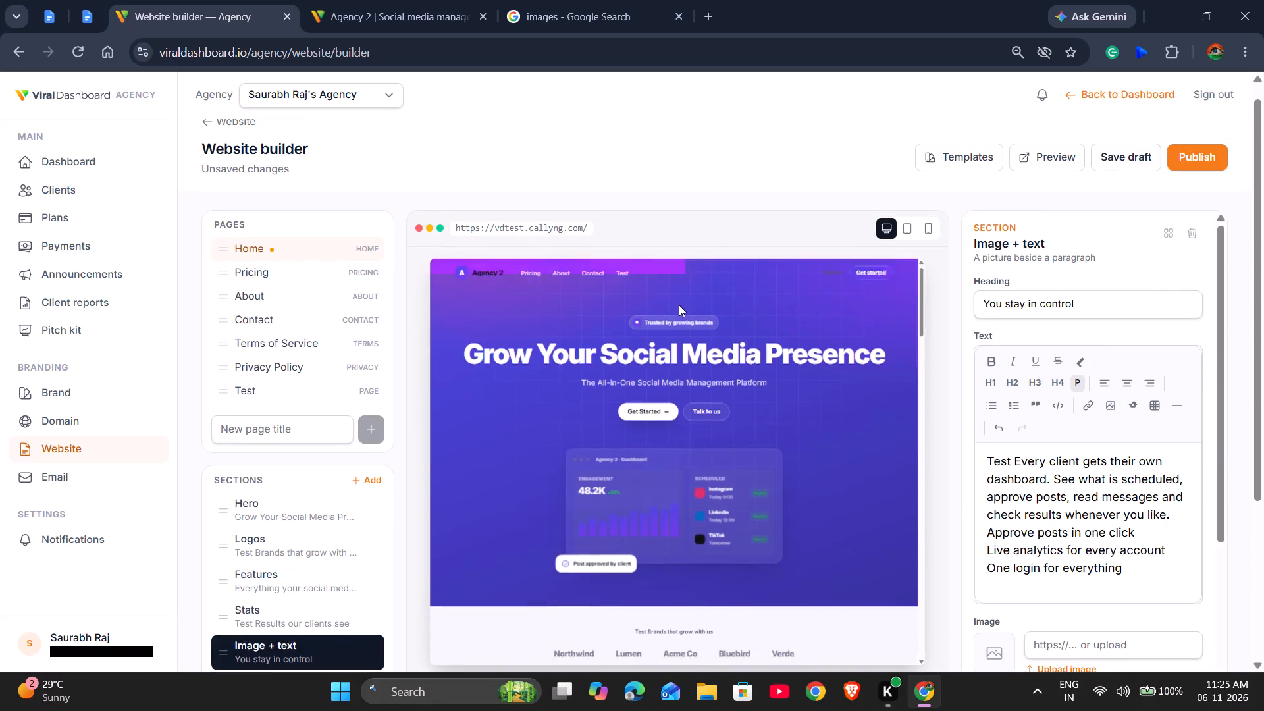
scroll(679, 305, down, 2)
scroll(719, 452, down, 6)
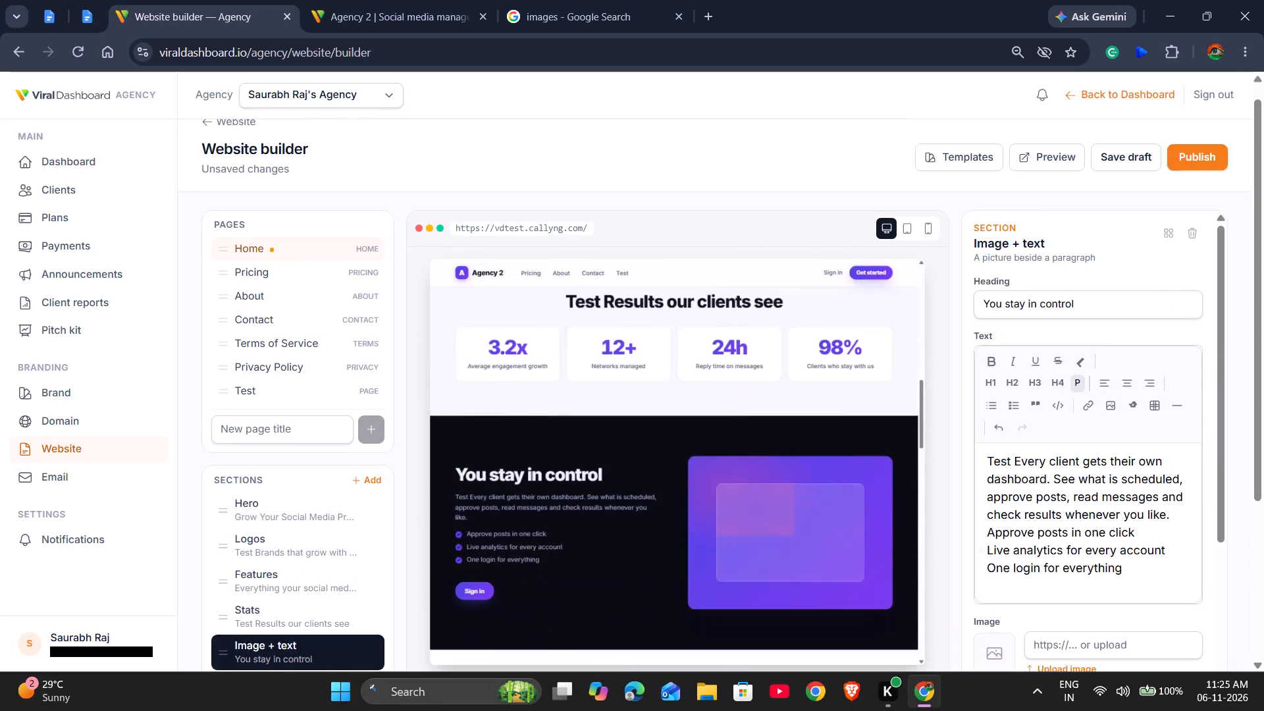
scroll(719, 452, down, 1)
click(1203, 150)
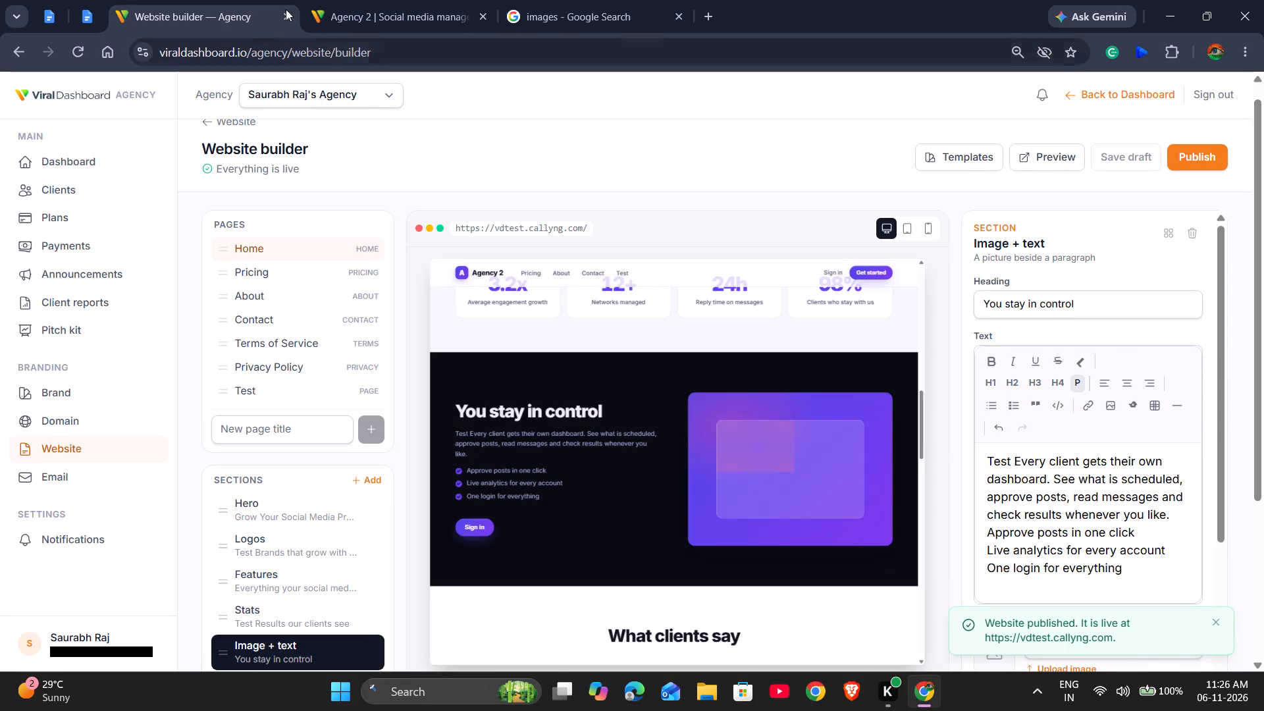
Reload the live home page and check the Image + text section's dark background.
click(380, 7)
key(ctrl+r)
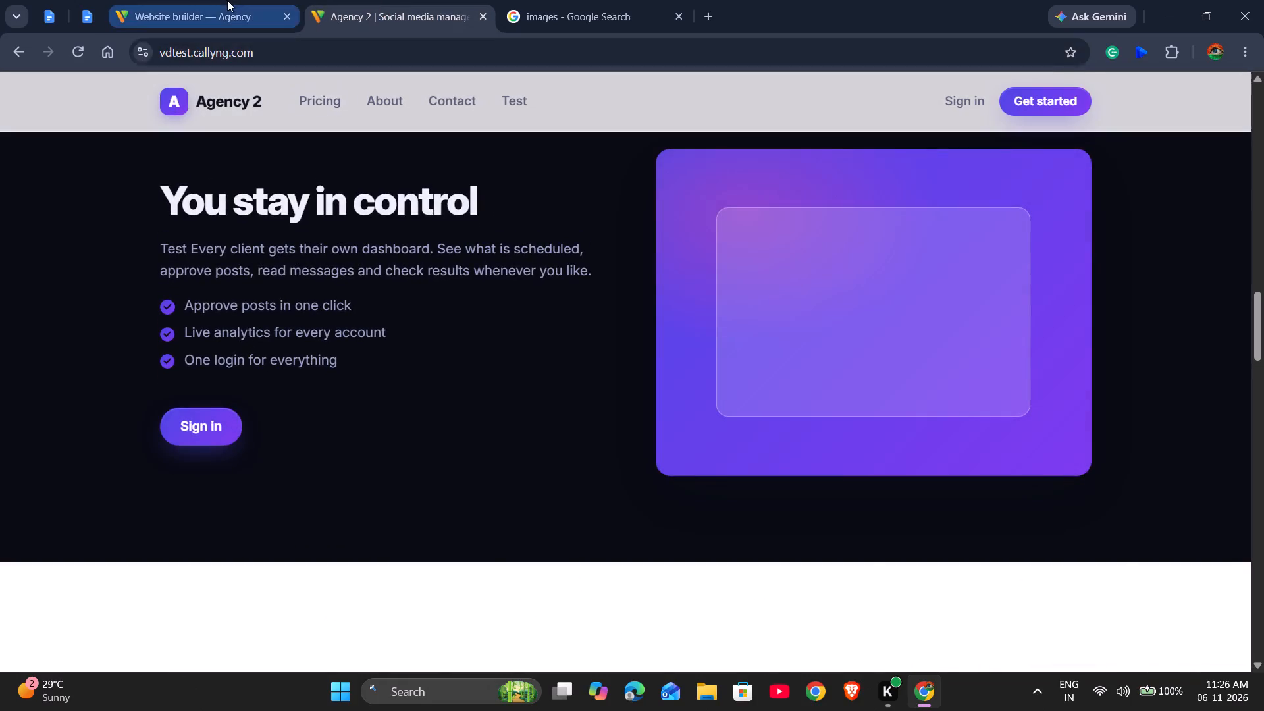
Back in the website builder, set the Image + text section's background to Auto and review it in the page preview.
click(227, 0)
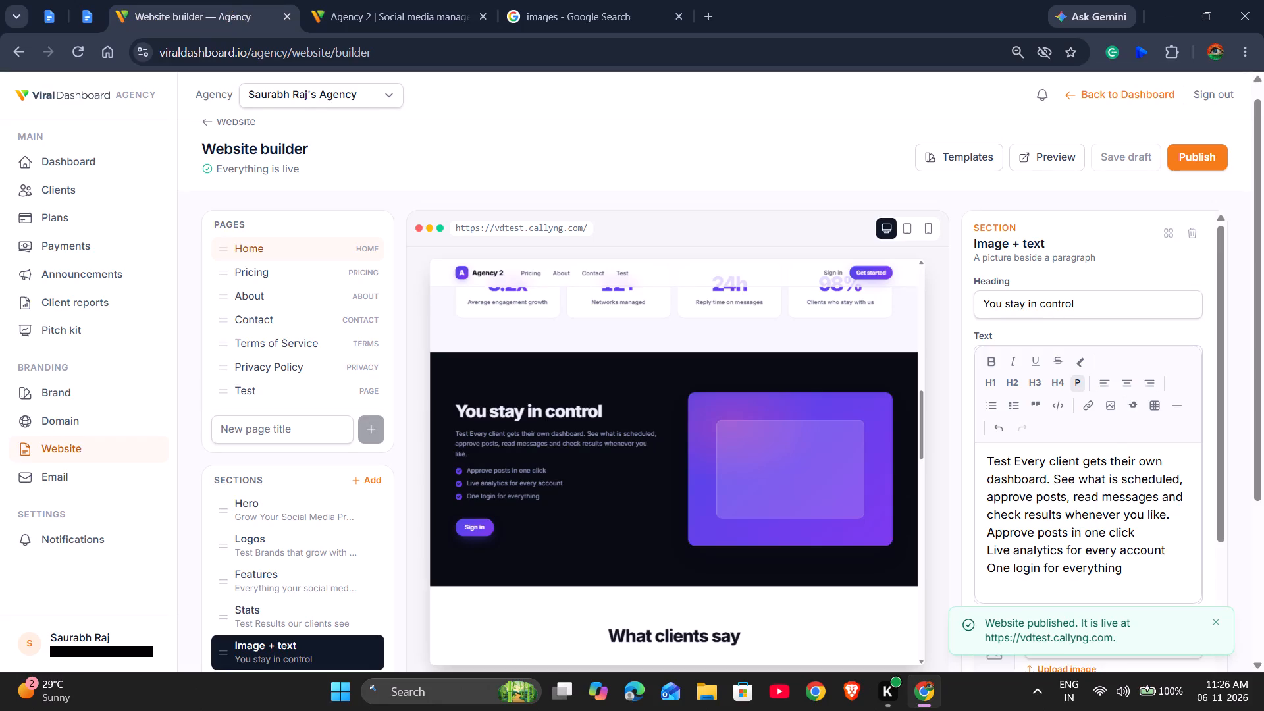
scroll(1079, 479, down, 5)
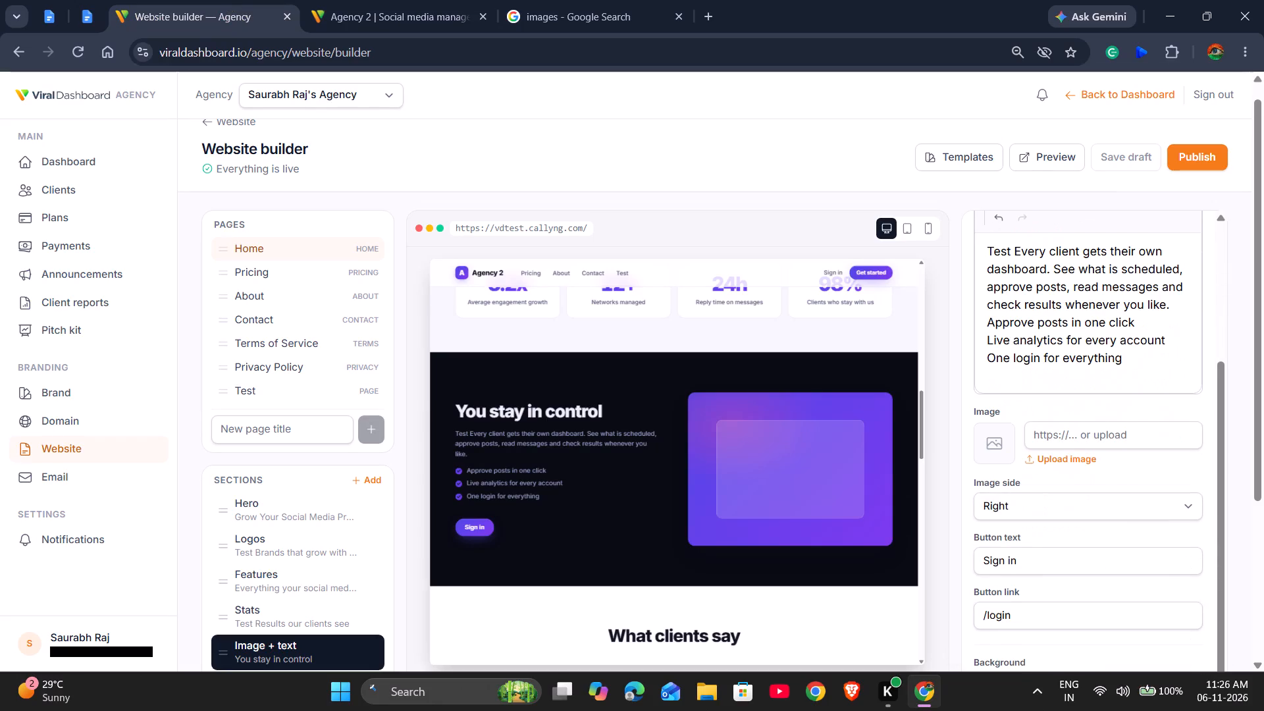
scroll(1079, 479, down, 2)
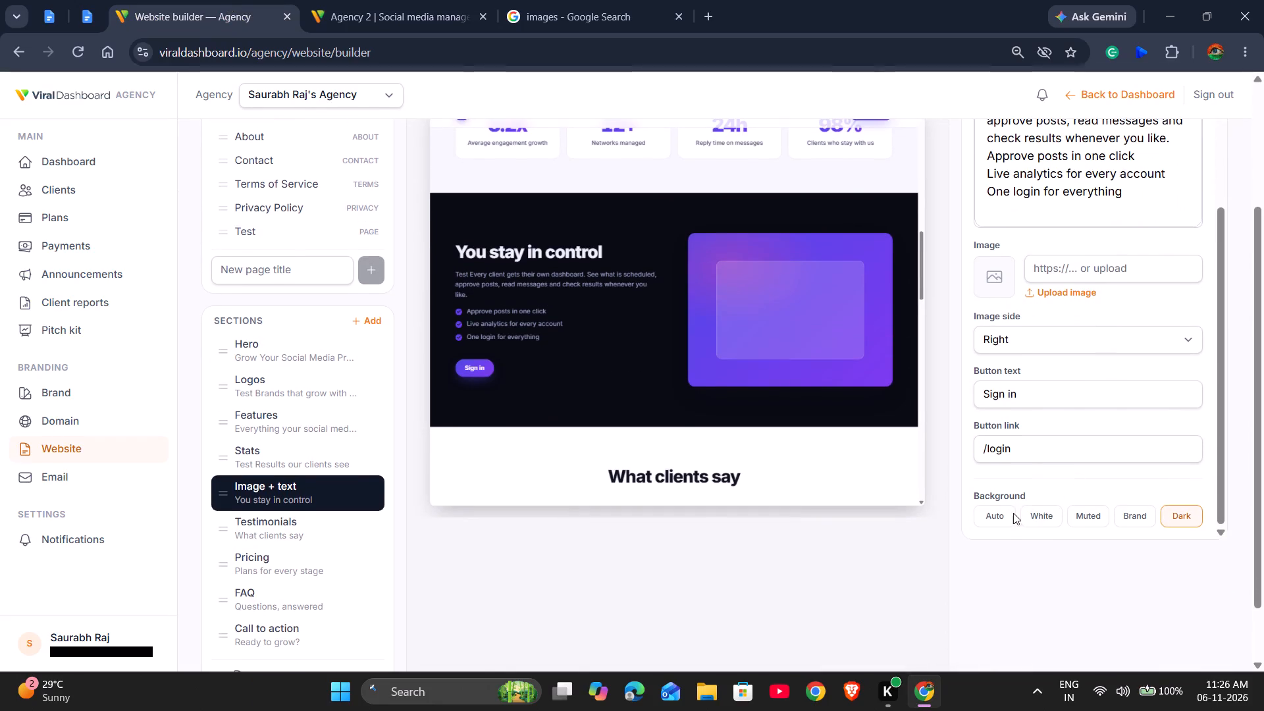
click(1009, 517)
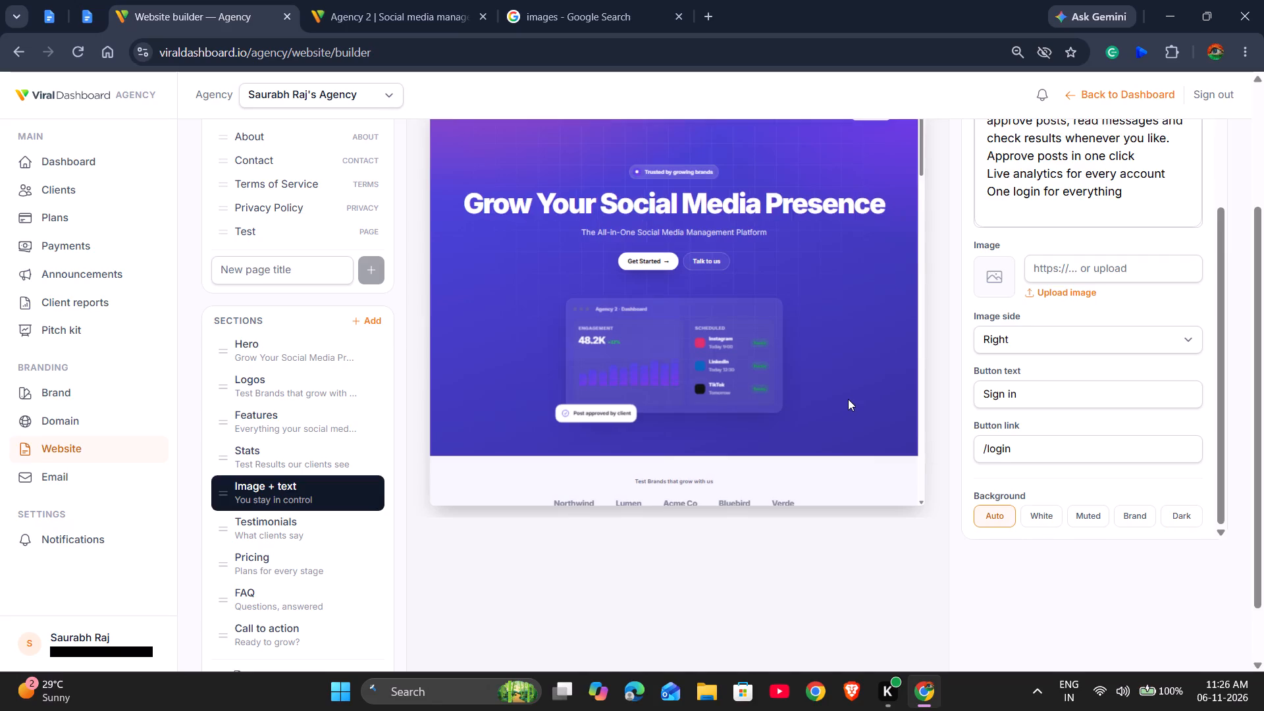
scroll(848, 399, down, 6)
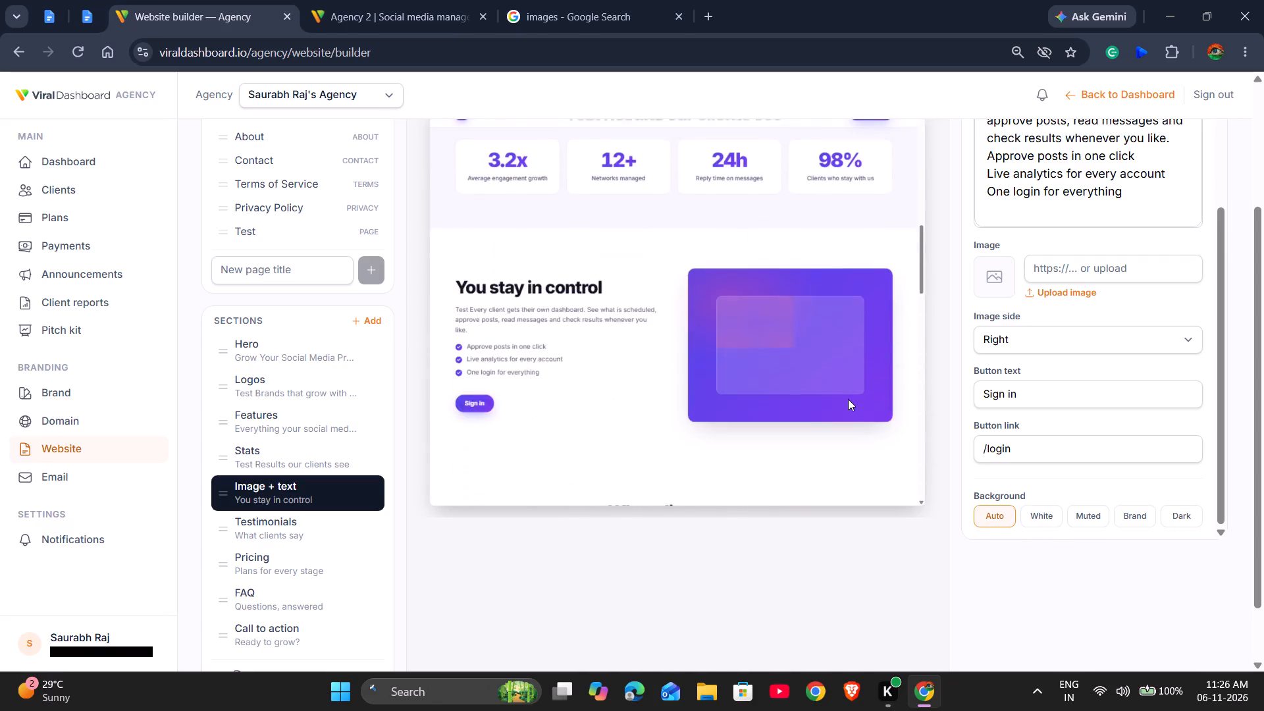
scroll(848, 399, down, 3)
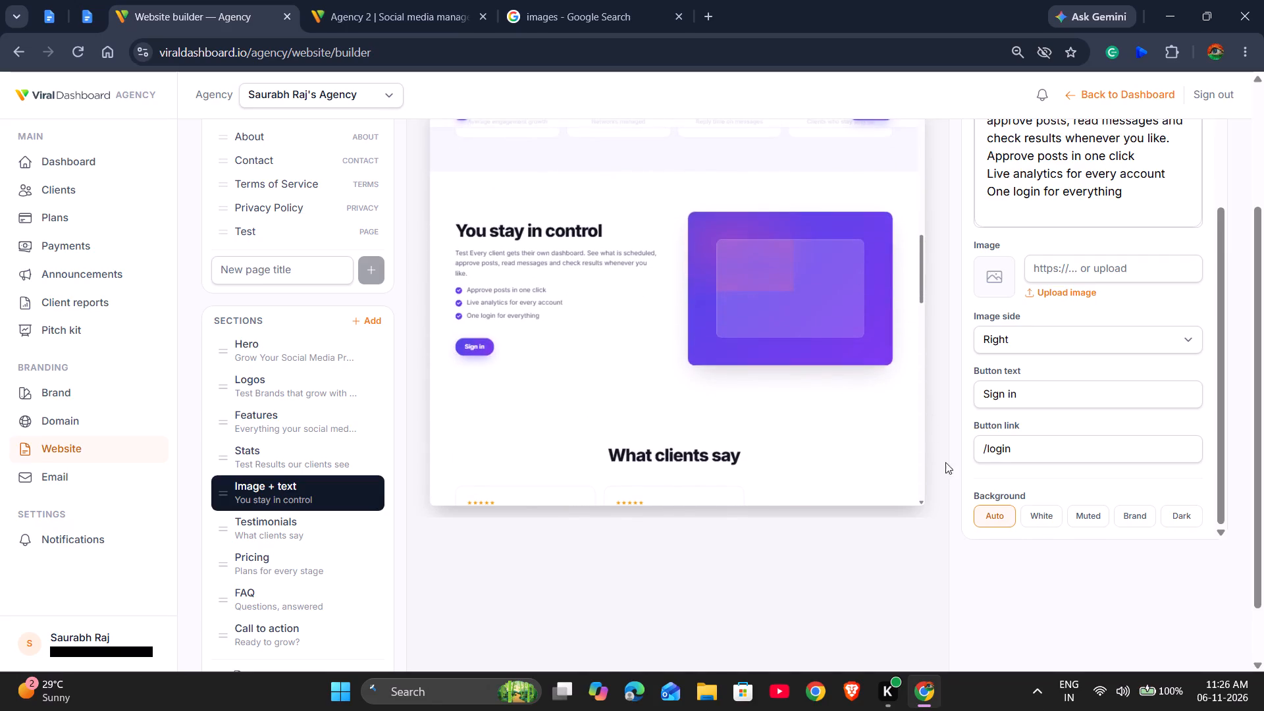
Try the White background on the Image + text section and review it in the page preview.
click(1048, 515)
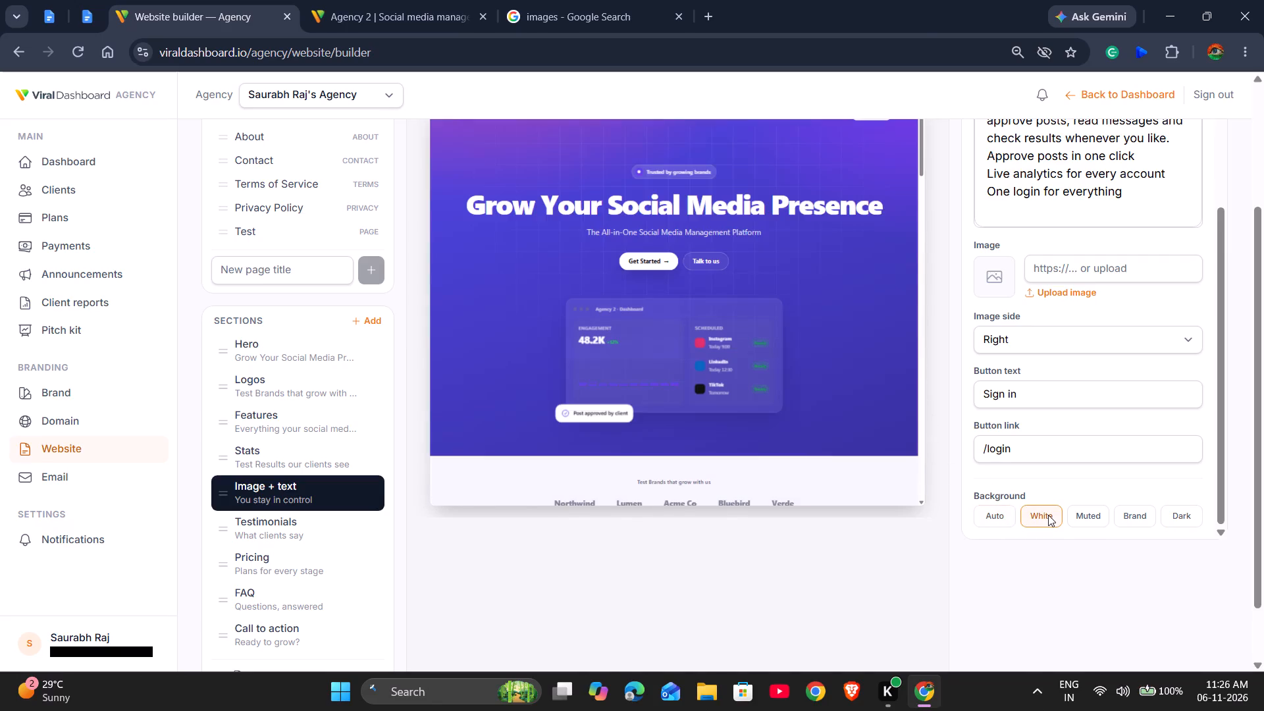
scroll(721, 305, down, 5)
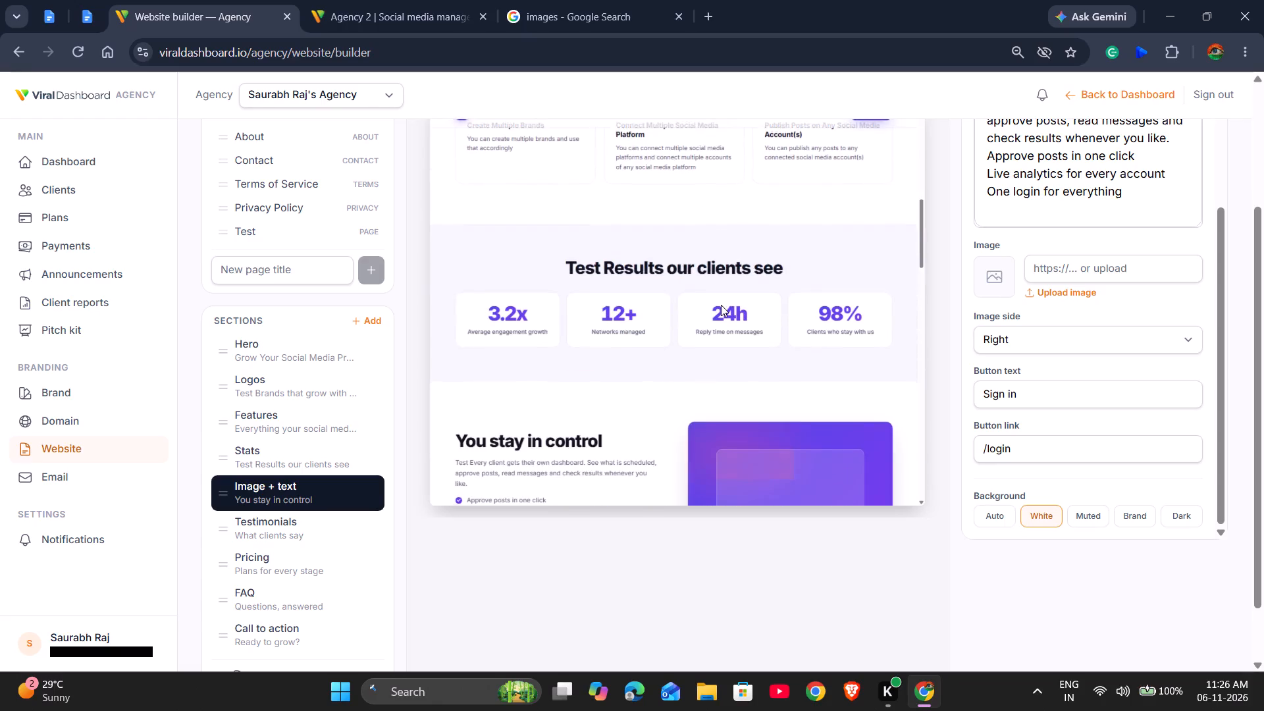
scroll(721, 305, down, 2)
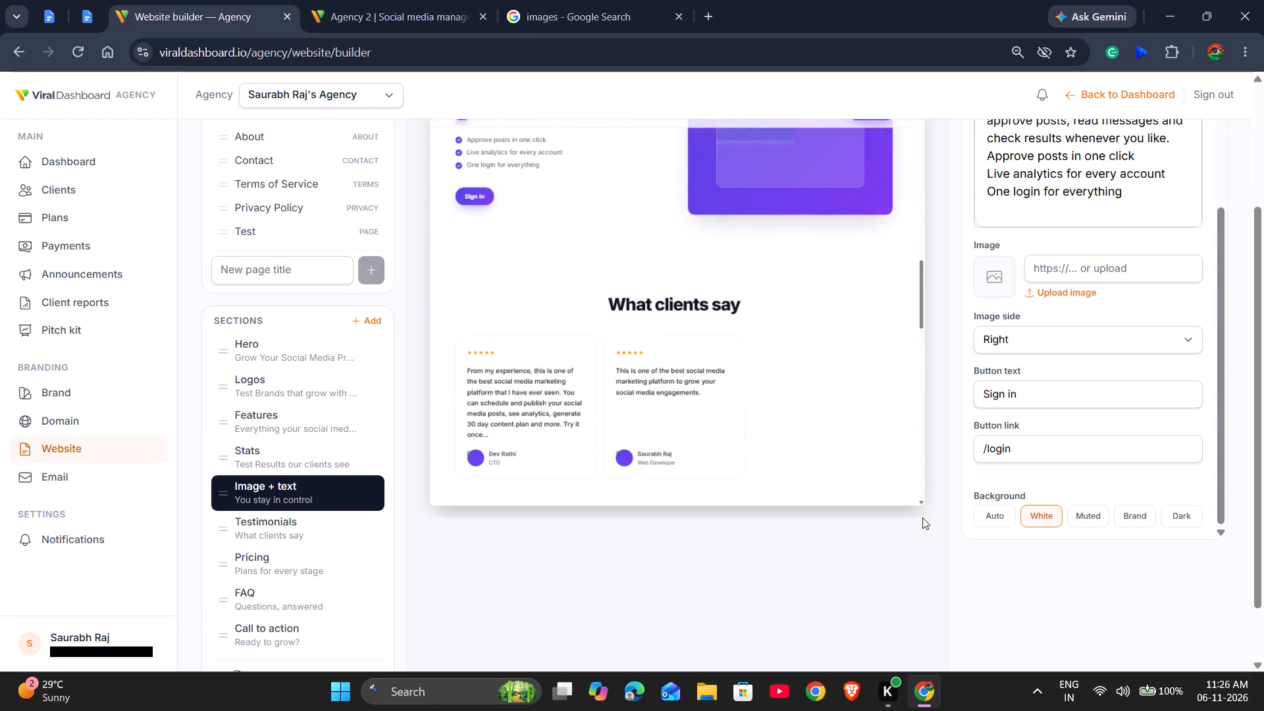
Set the Image + text section's background to Auto and publish the website.
click(986, 515)
scroll(1051, 359, up, 3)
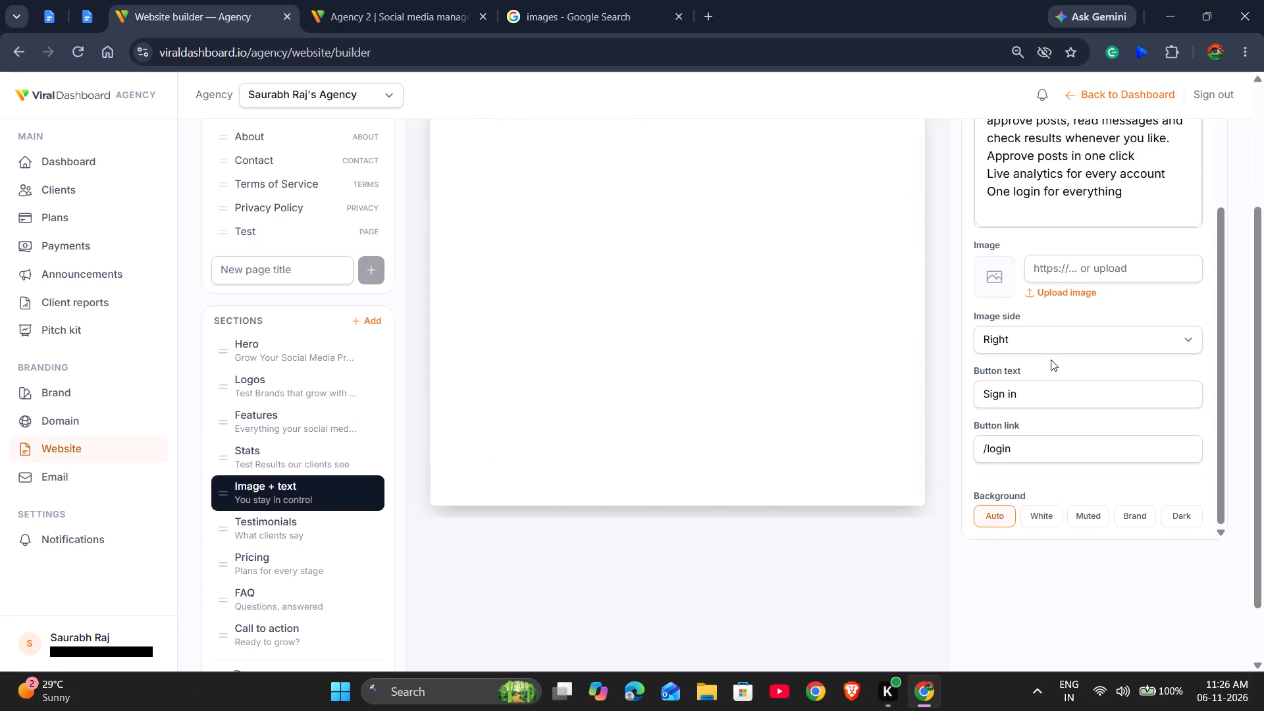
scroll(1051, 359, up, 5)
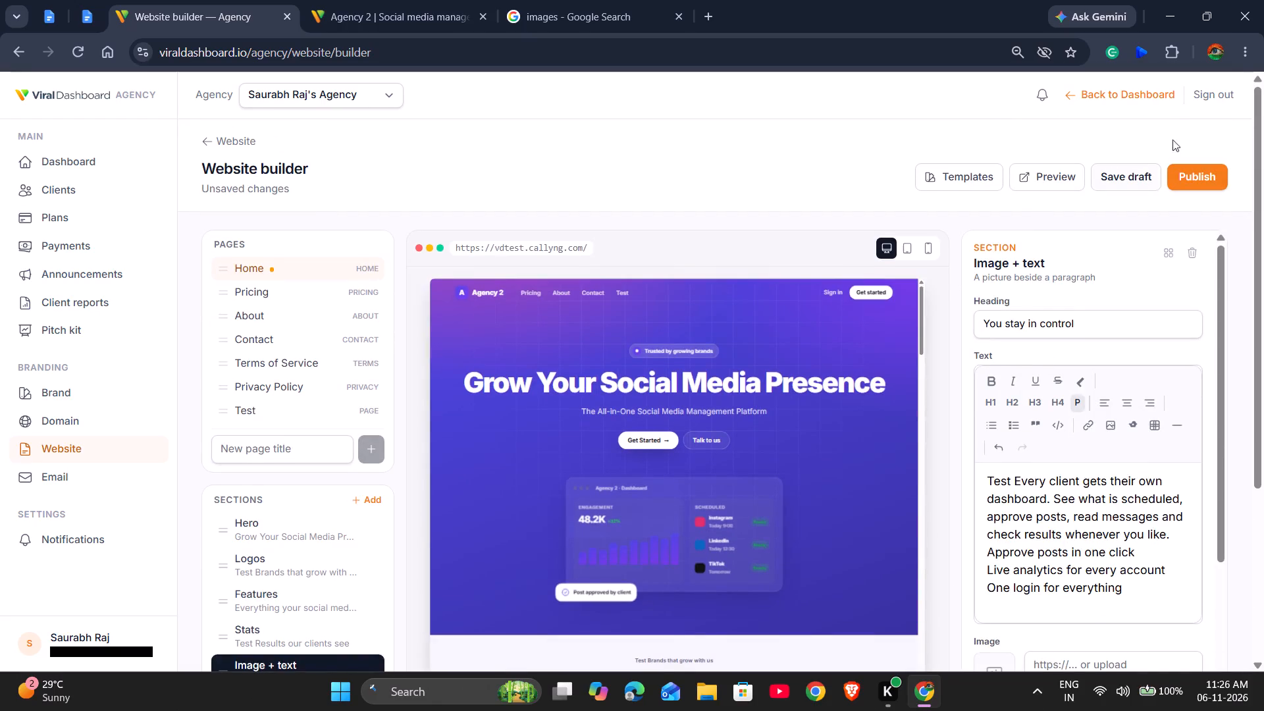
click(1205, 175)
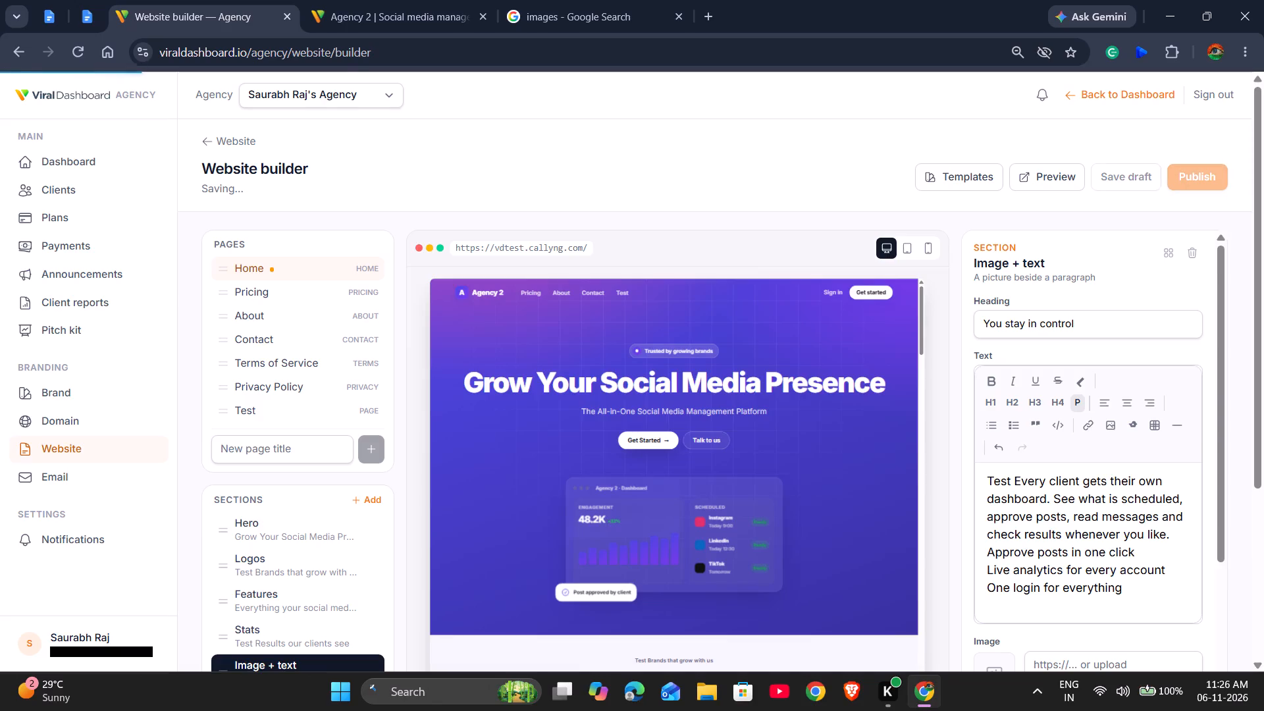
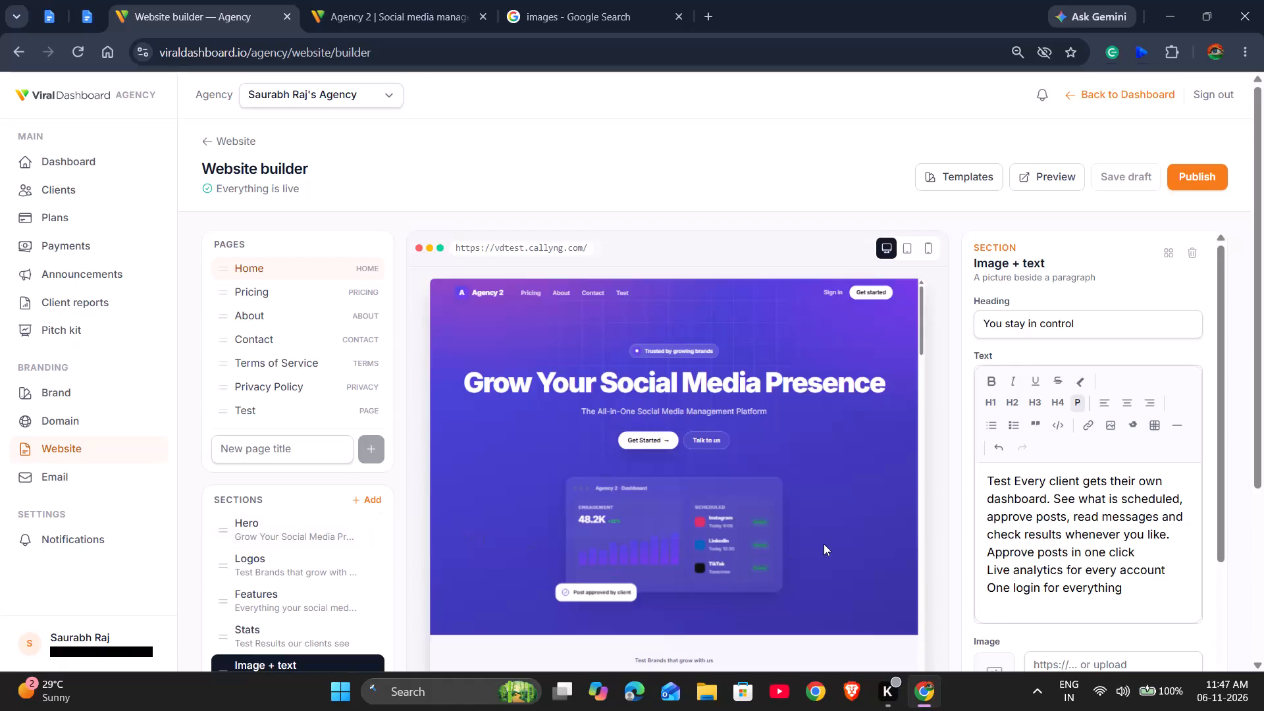
Open the Home page's Stats section settings and examine the section along with the rest of the page preview.
scroll(1101, 519, down, 5)
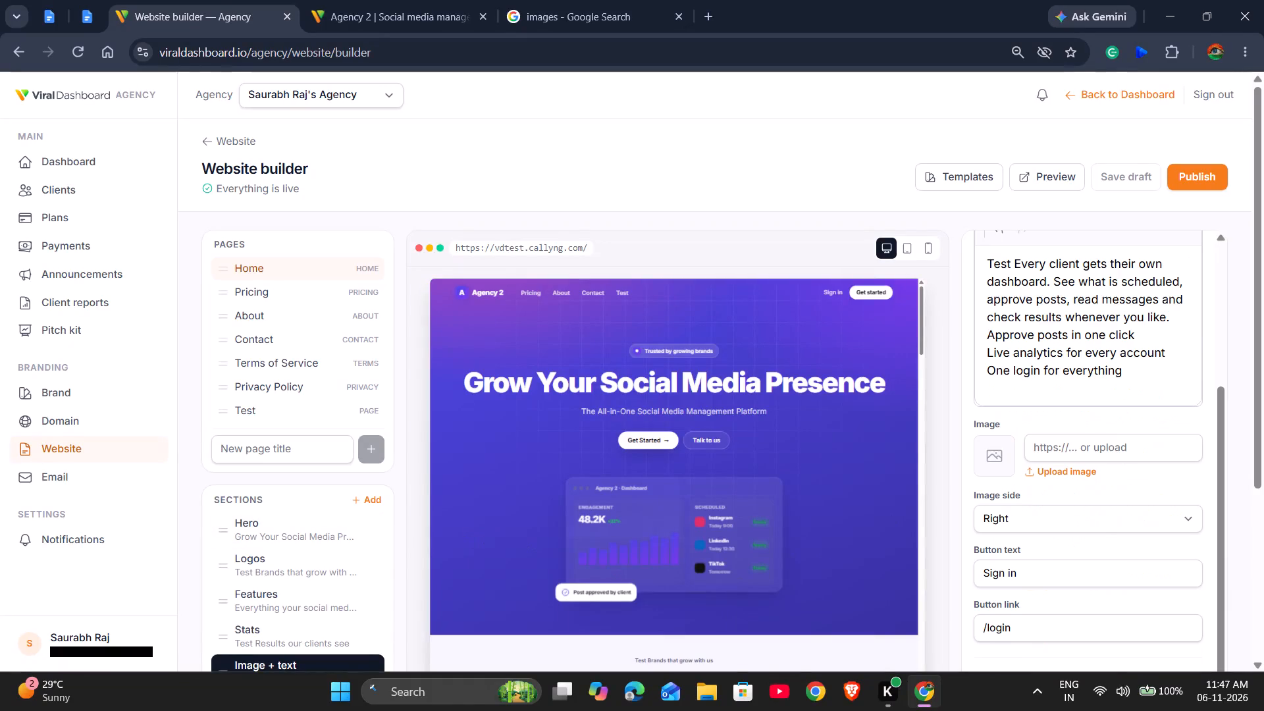
scroll(300, 557, down, 1)
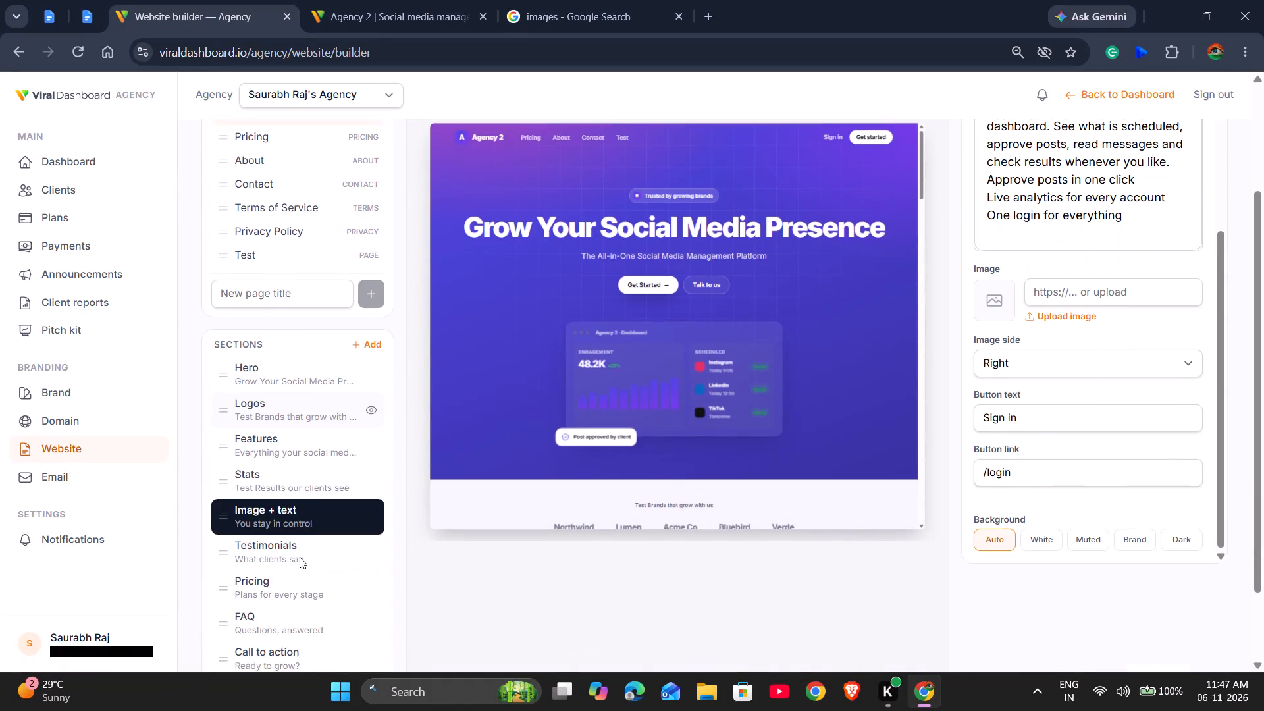
click(277, 482)
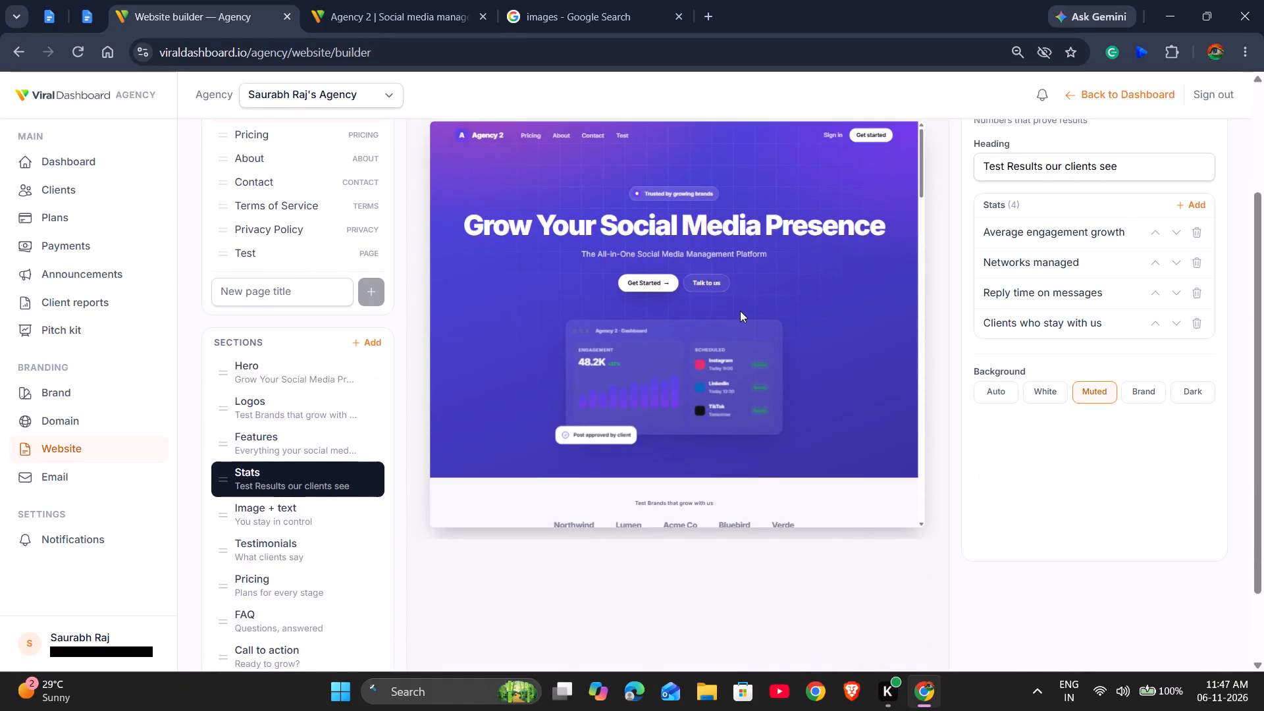
scroll(740, 311, down, 5)
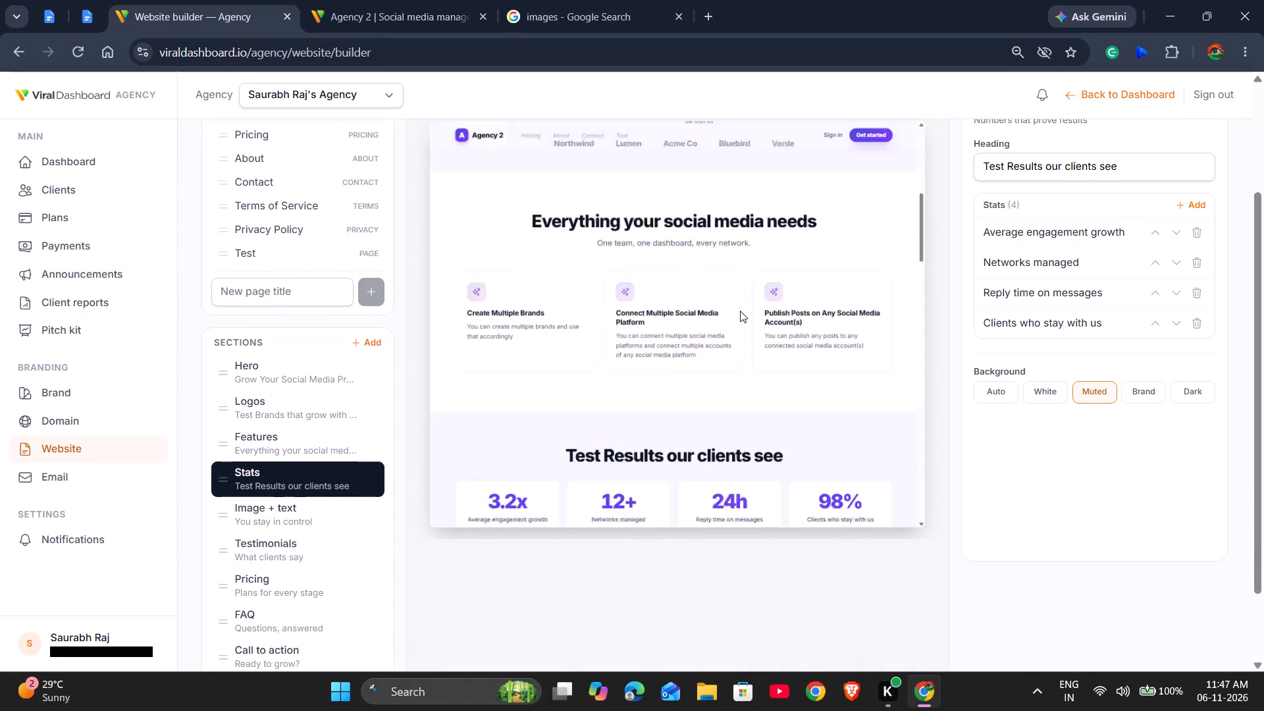
scroll(740, 311, down, 10)
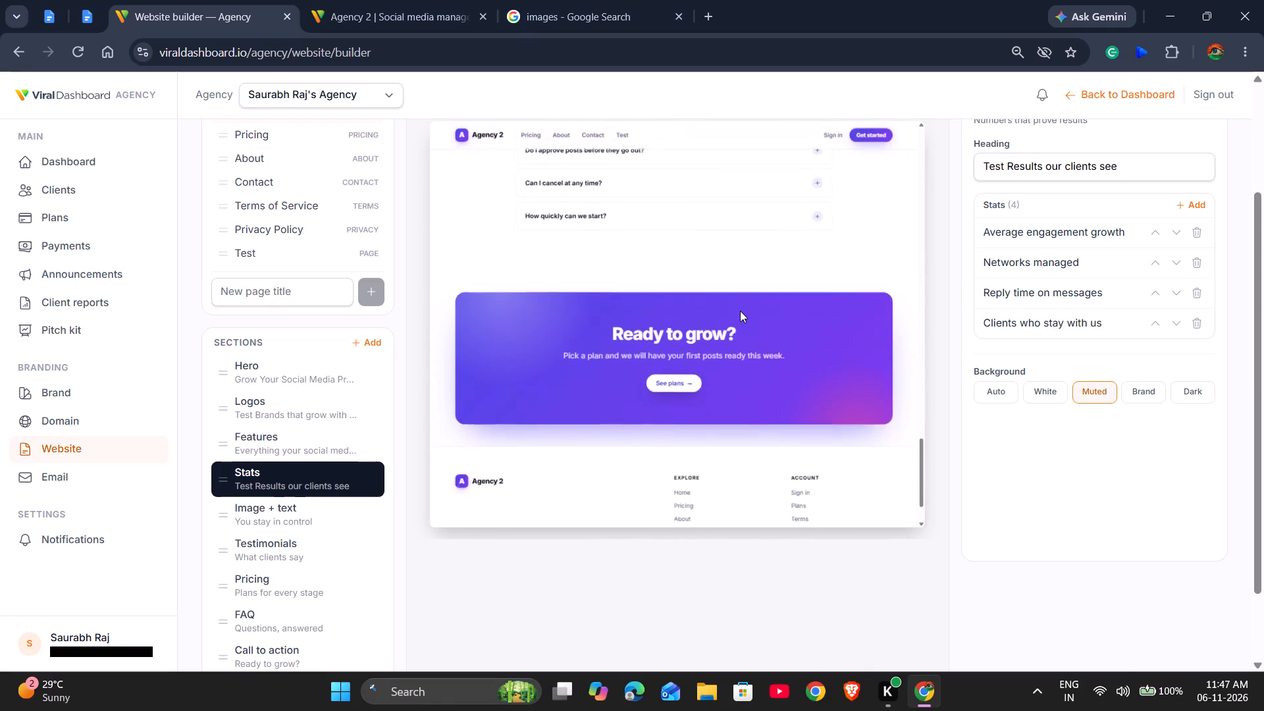
scroll(740, 311, down, 4)
scroll(740, 311, up, 3)
scroll(740, 311, right, 1)
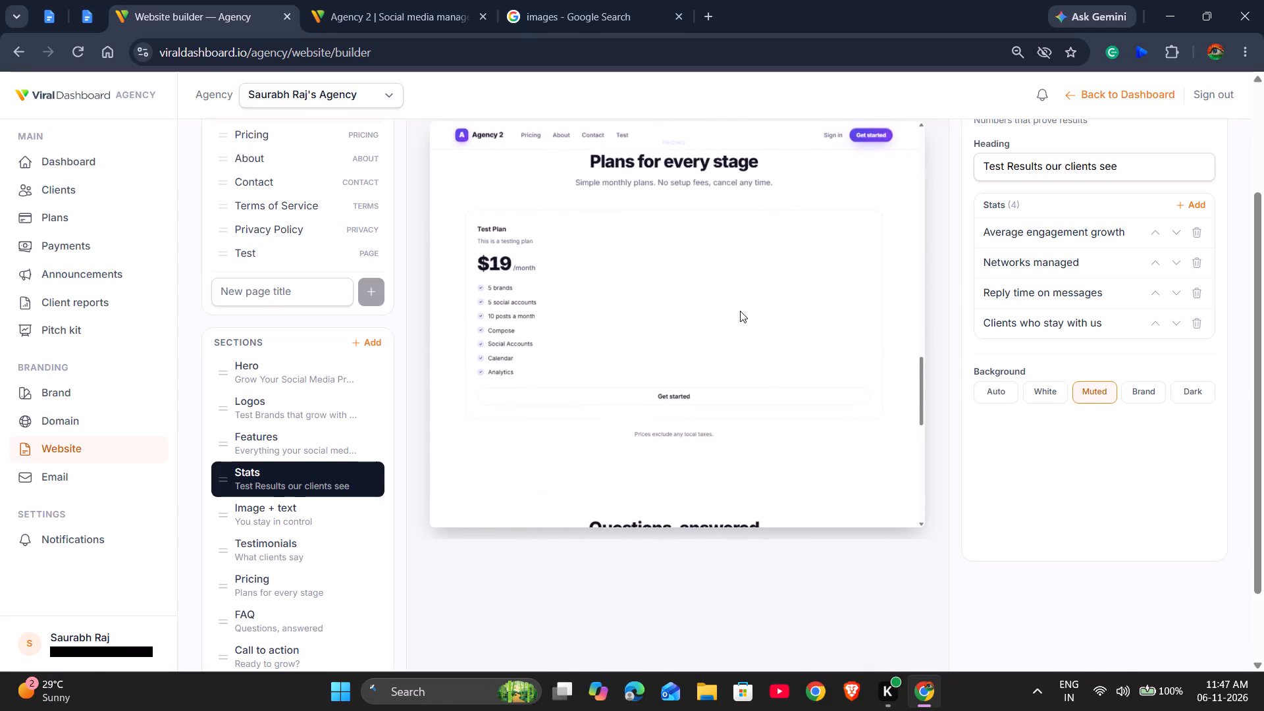
scroll(740, 311, right, 1)
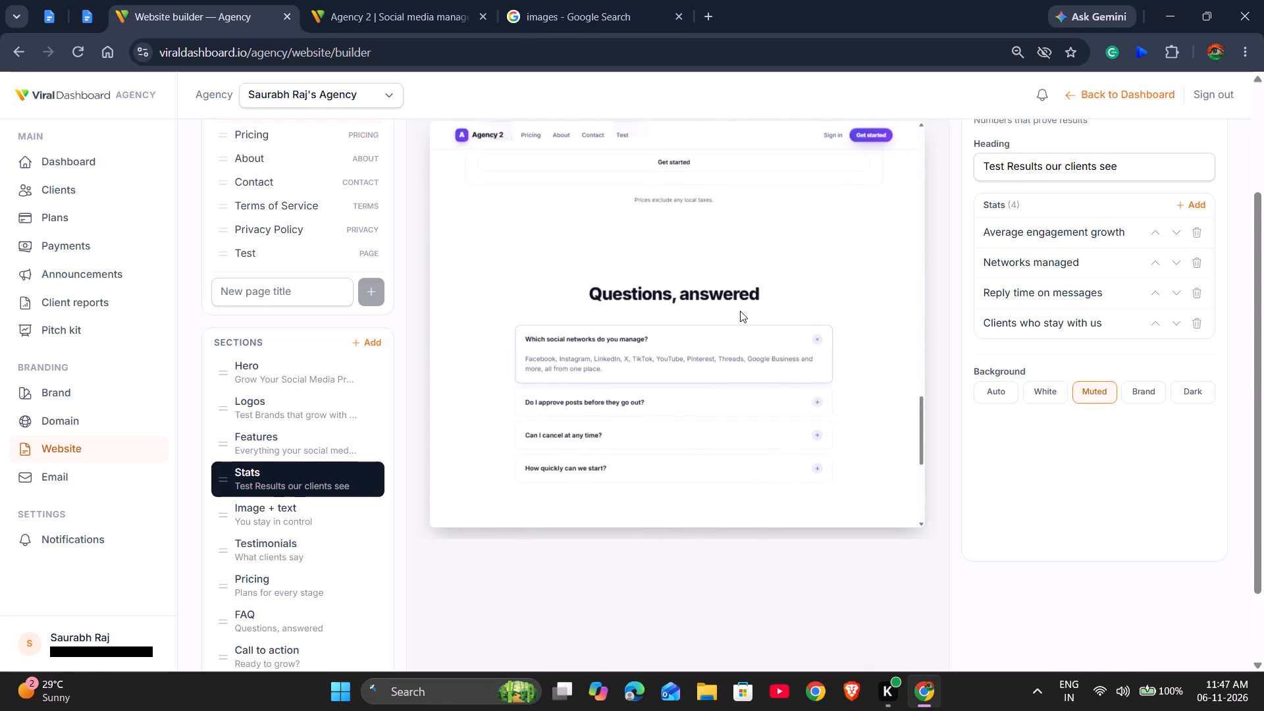
scroll(740, 311, up, 3)
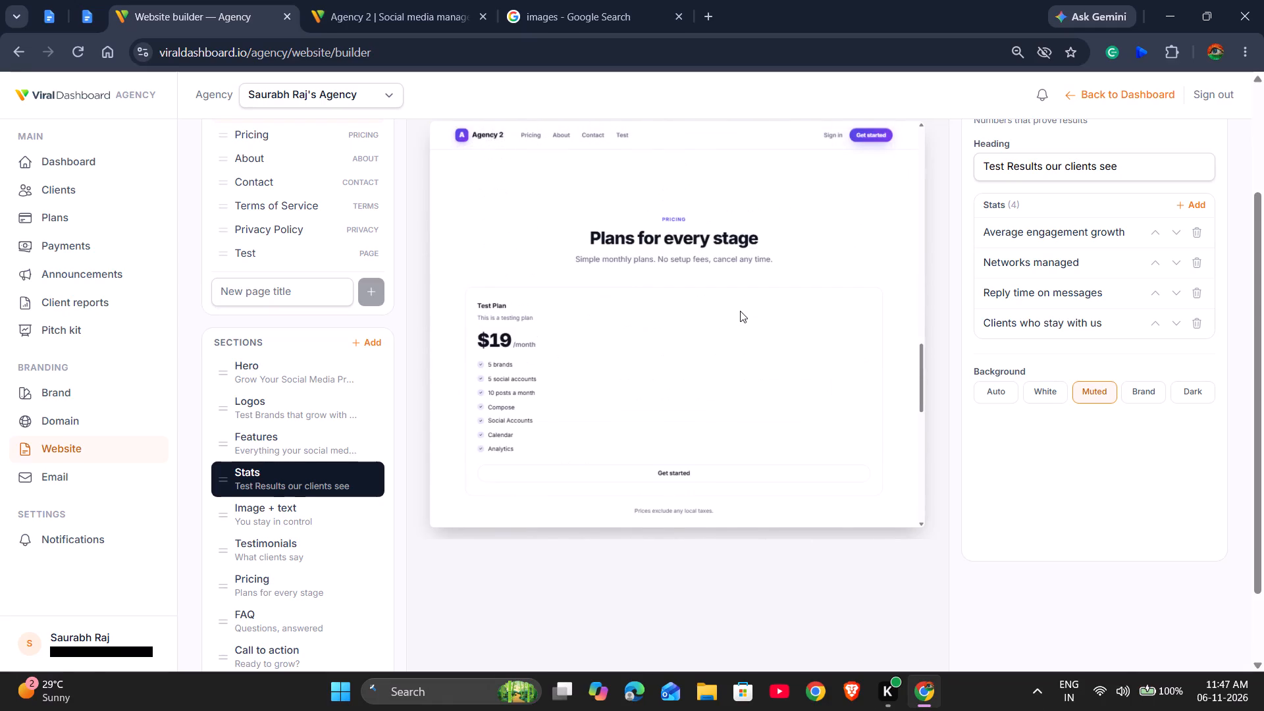
scroll(740, 311, up, 6)
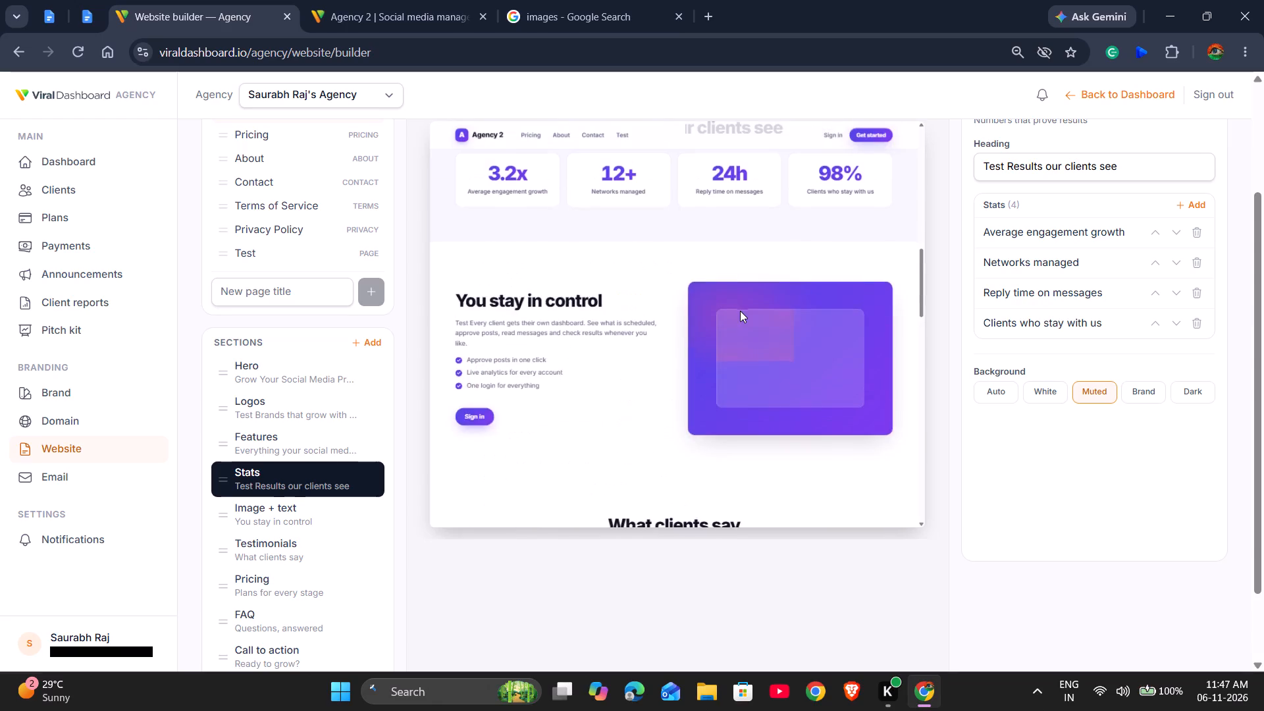
scroll(1121, 338, up, 2)
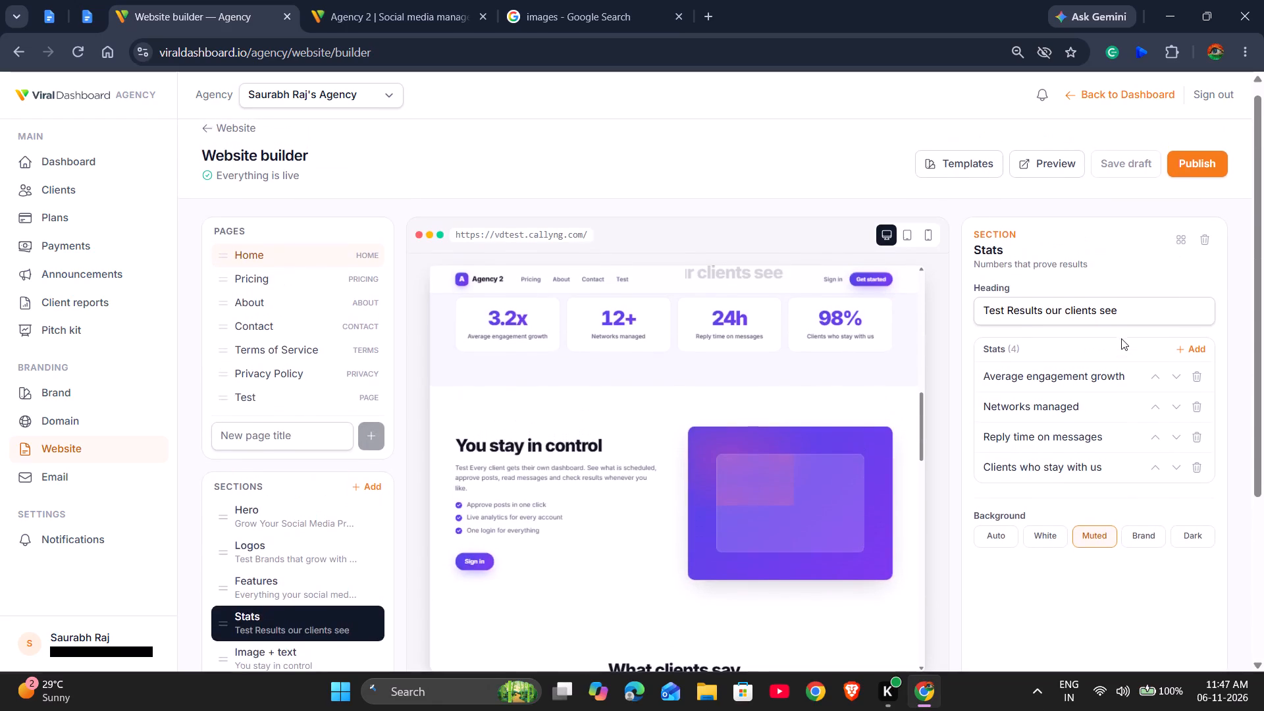
scroll(656, 490, up, 2)
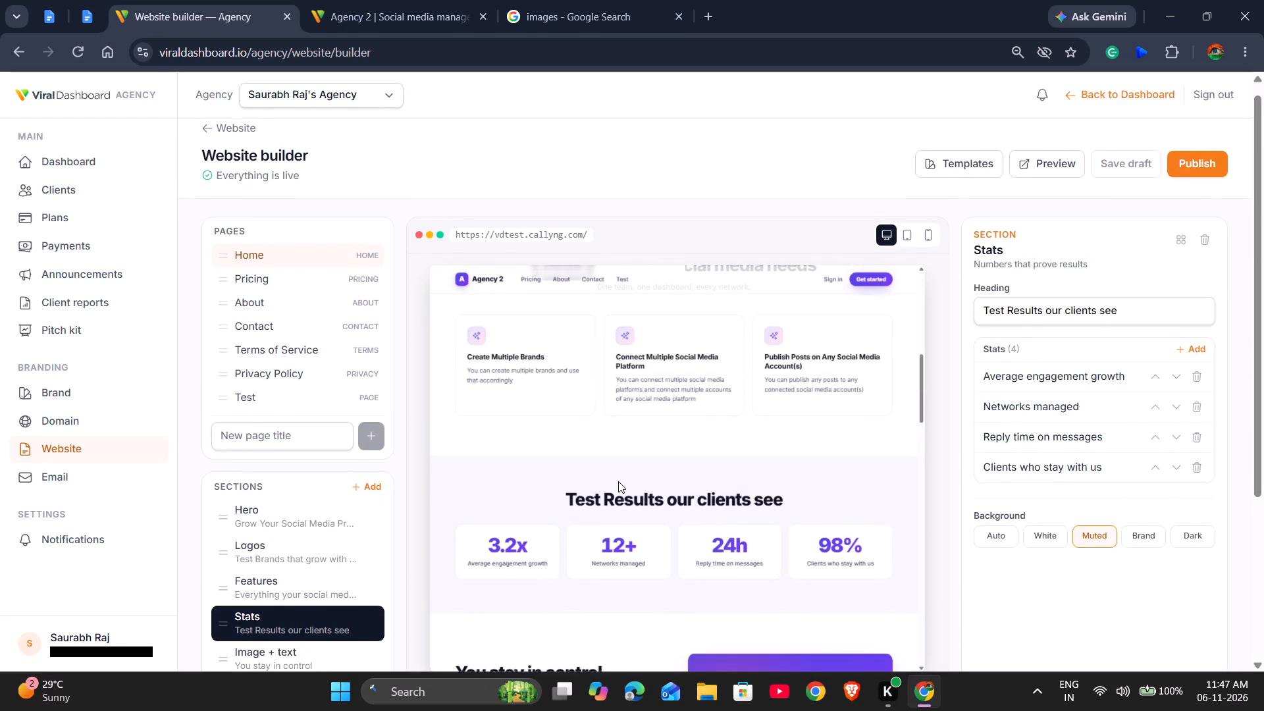
scroll(616, 479, up, 2)
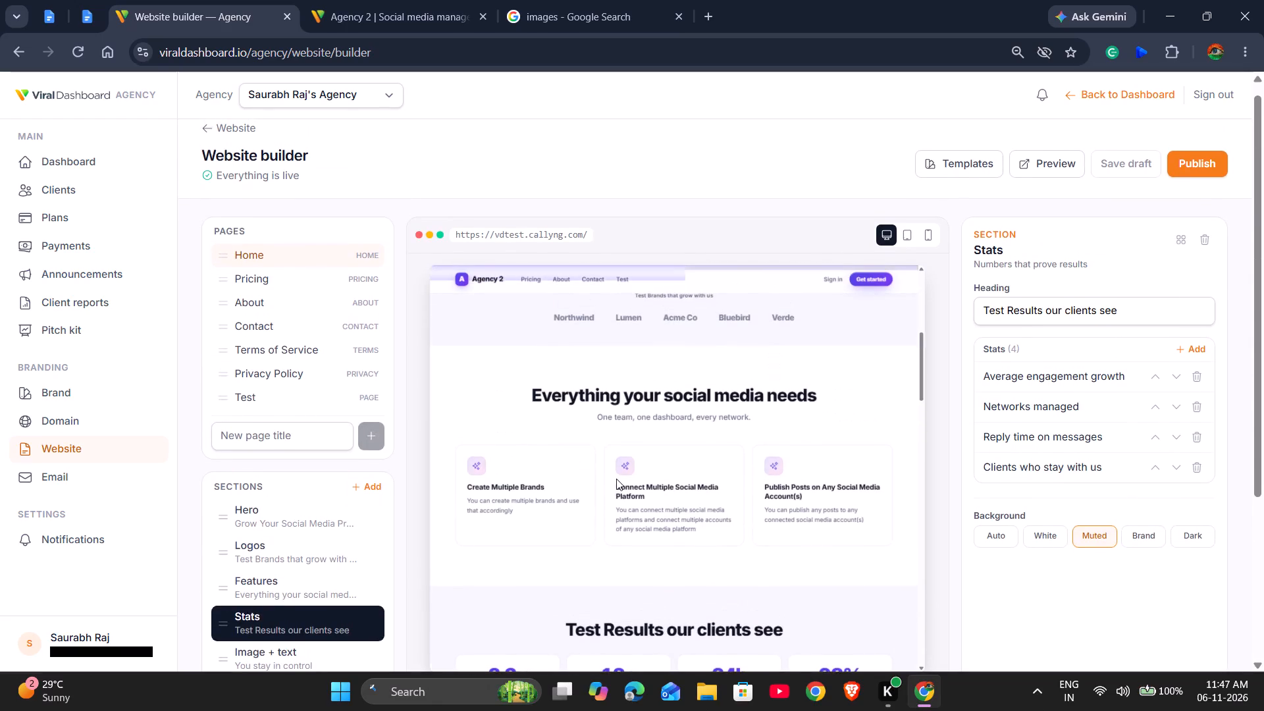
scroll(616, 479, down, 2)
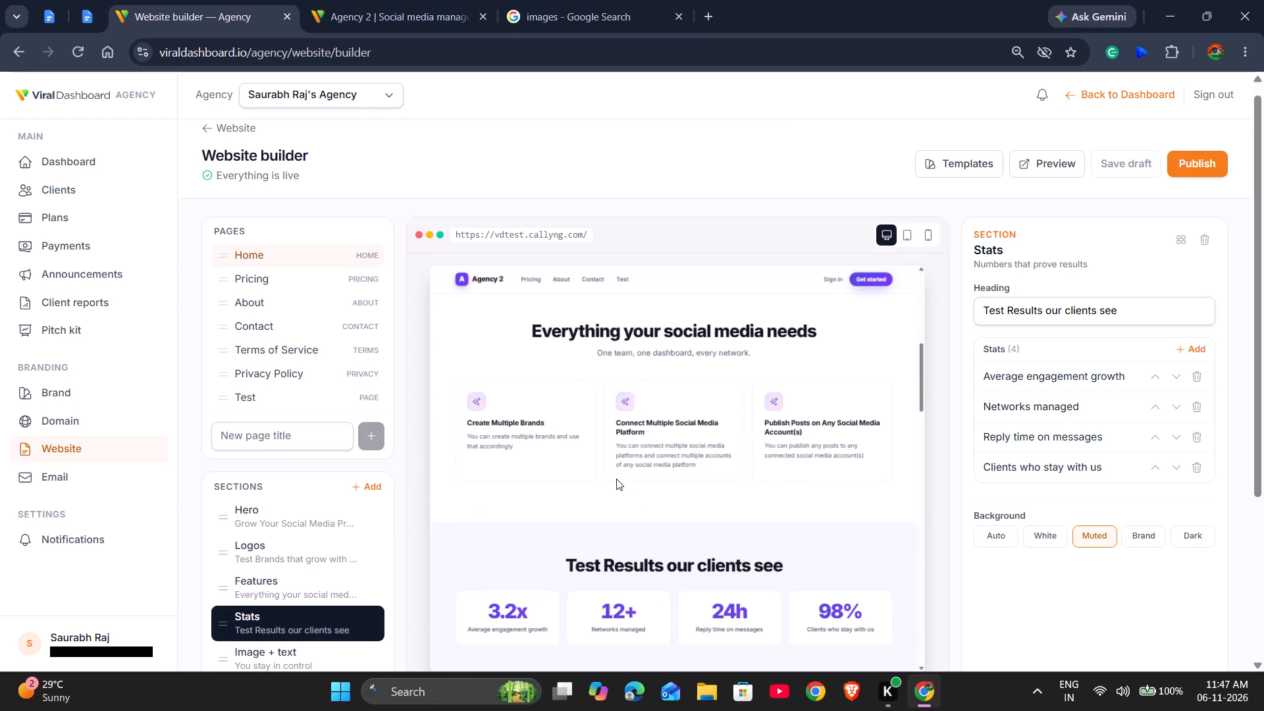
scroll(616, 479, down, 4)
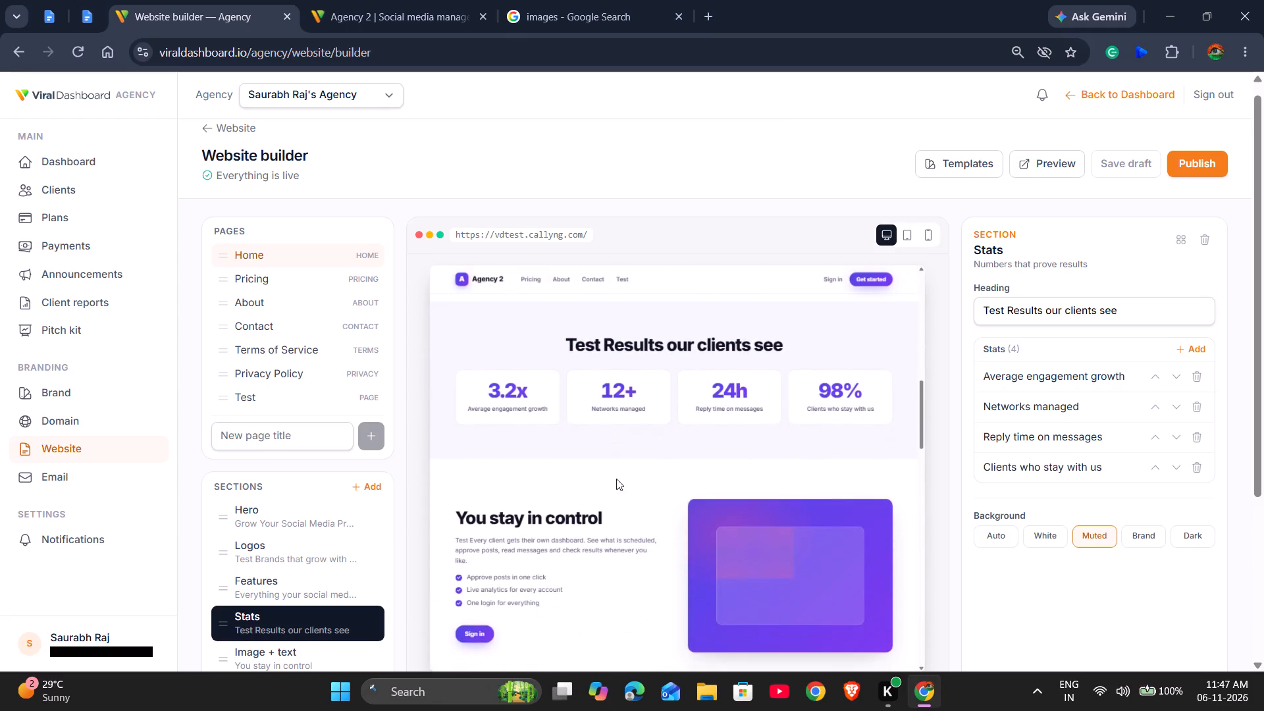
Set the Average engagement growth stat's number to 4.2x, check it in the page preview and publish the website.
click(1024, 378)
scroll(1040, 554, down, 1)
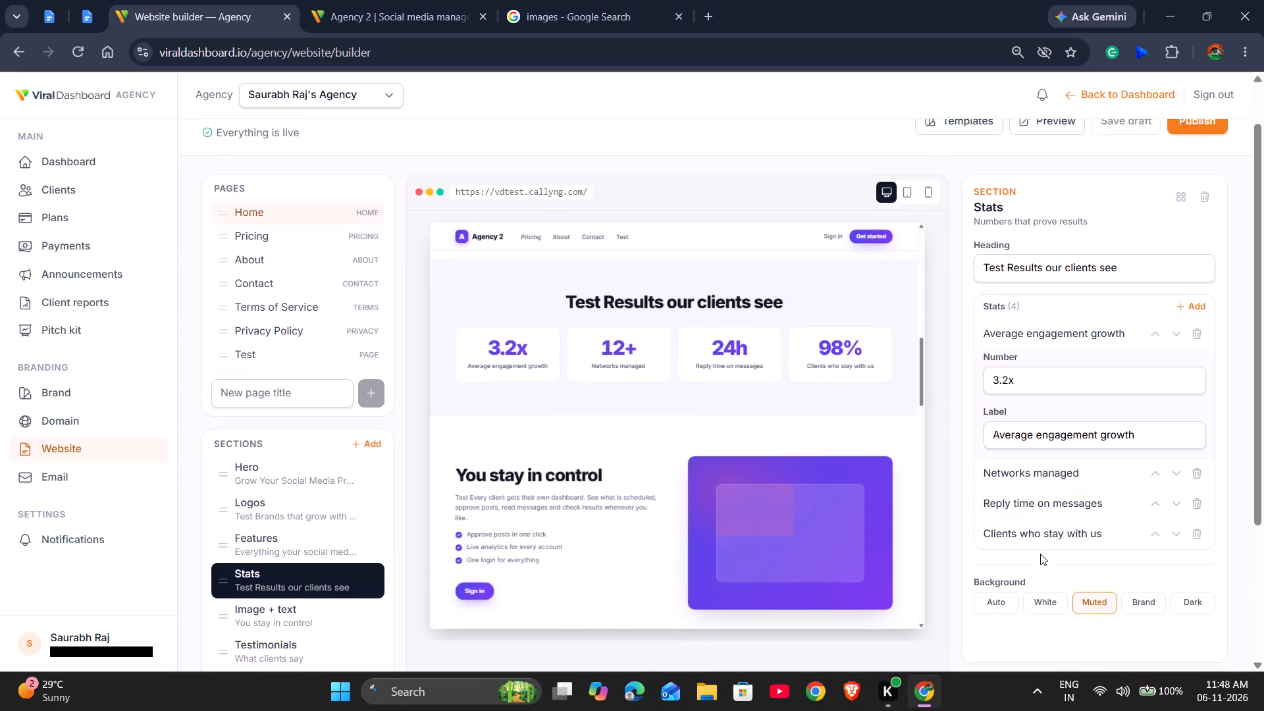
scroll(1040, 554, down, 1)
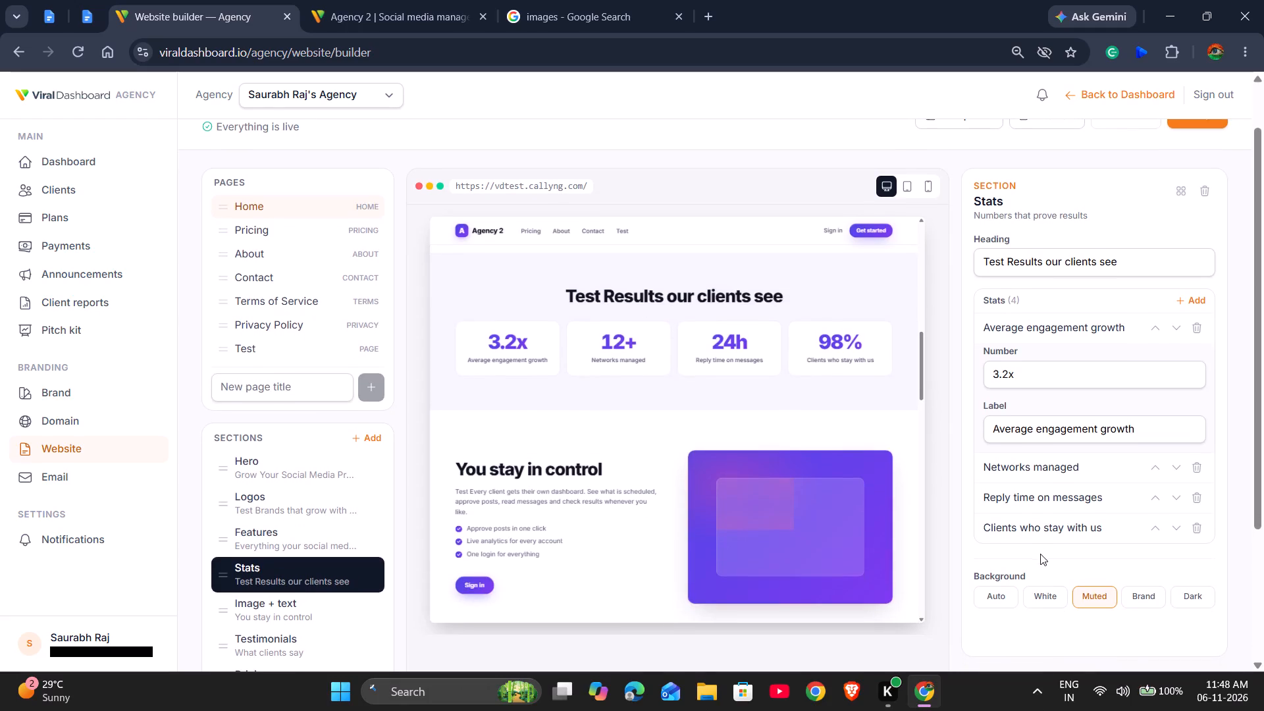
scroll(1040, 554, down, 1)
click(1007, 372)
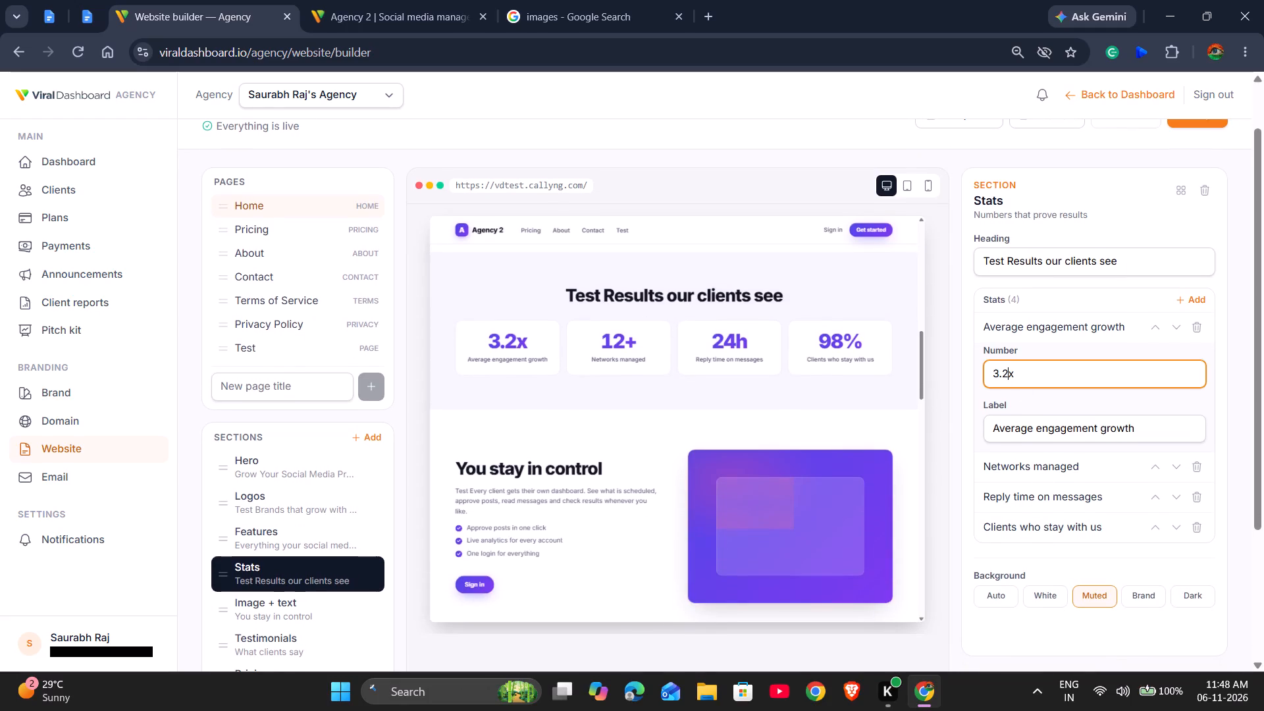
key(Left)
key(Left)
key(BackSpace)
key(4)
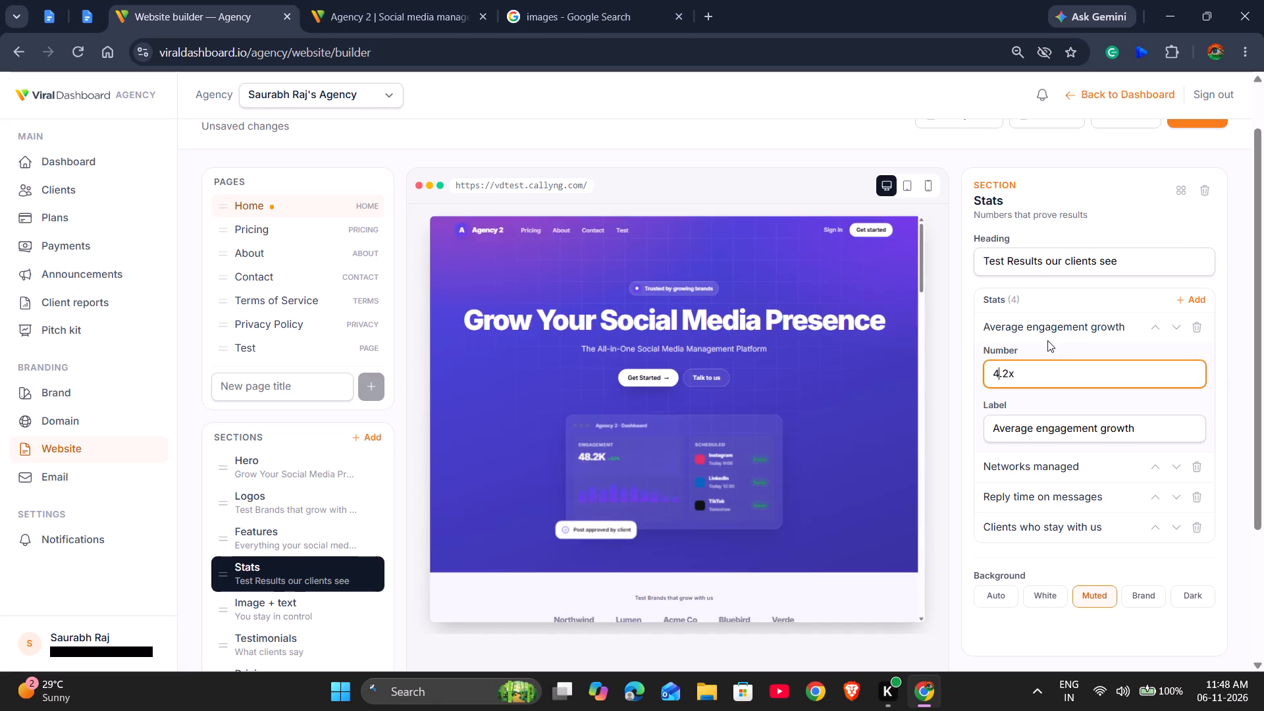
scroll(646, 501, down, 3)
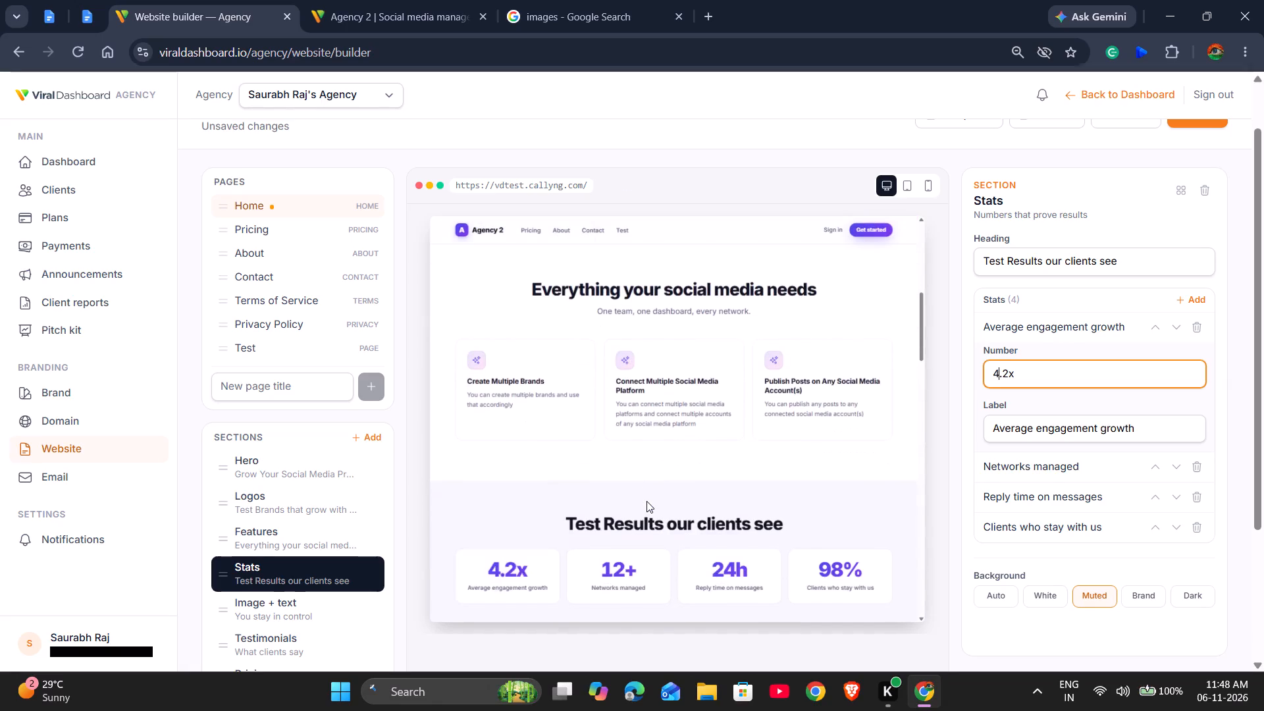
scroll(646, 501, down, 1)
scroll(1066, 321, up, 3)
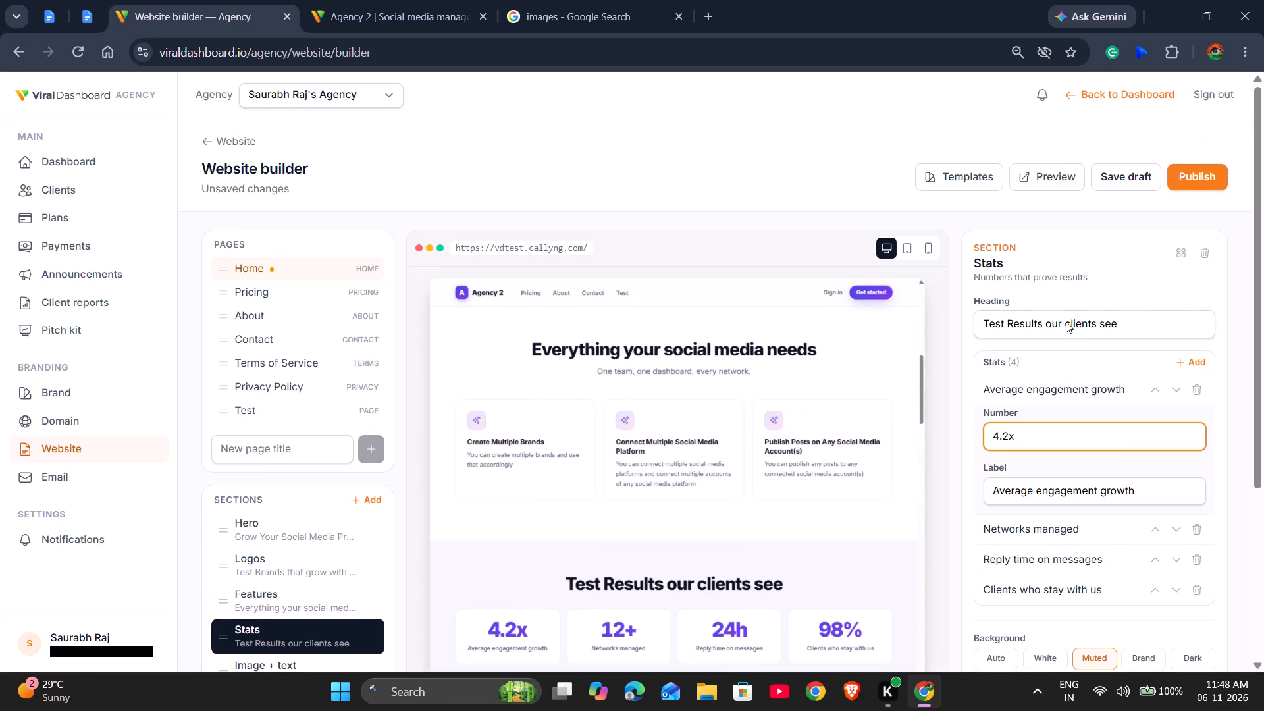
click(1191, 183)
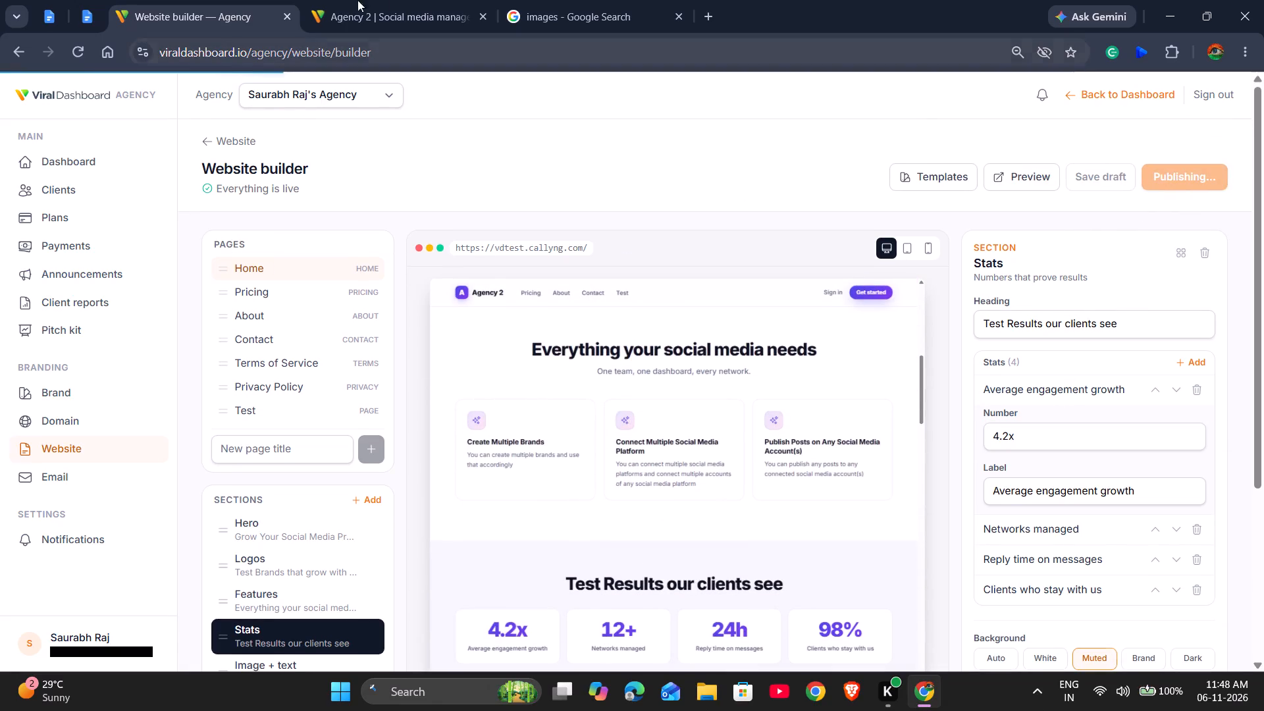
Reload the live home page and check the Image + text section and the stats above it.
click(413, 2)
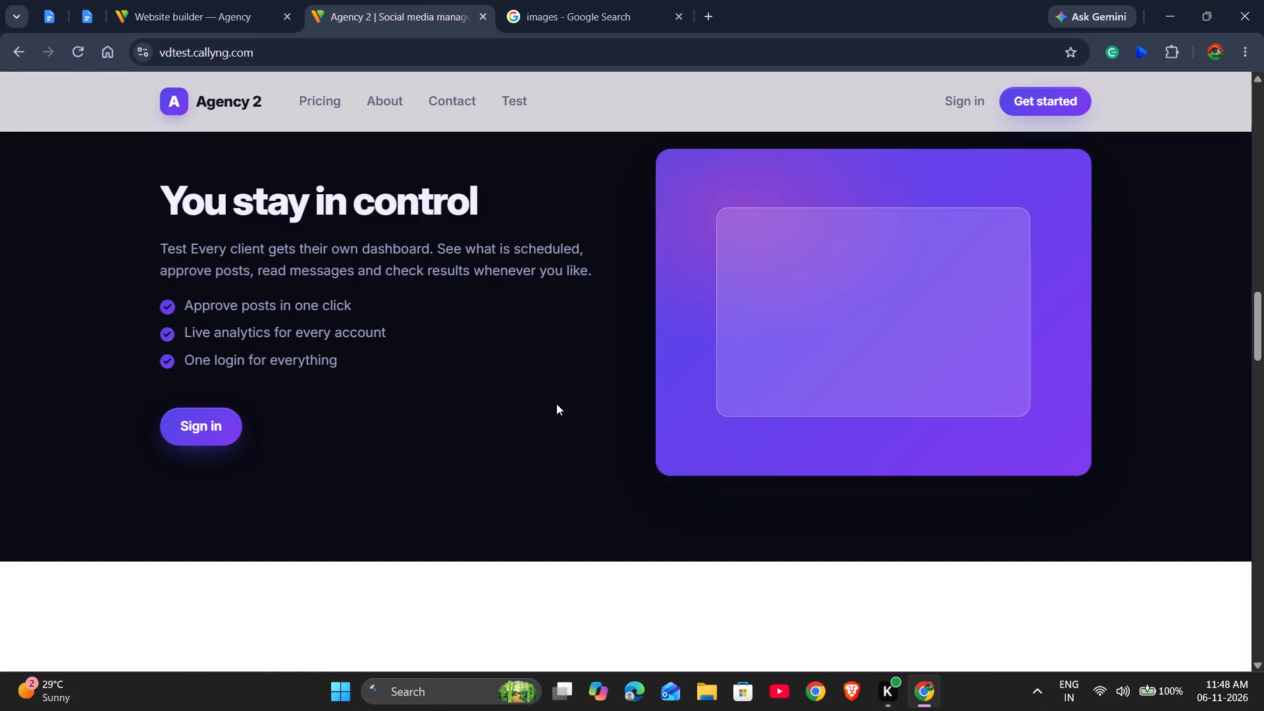
key(ctrl+r)
scroll(556, 404, up, 3)
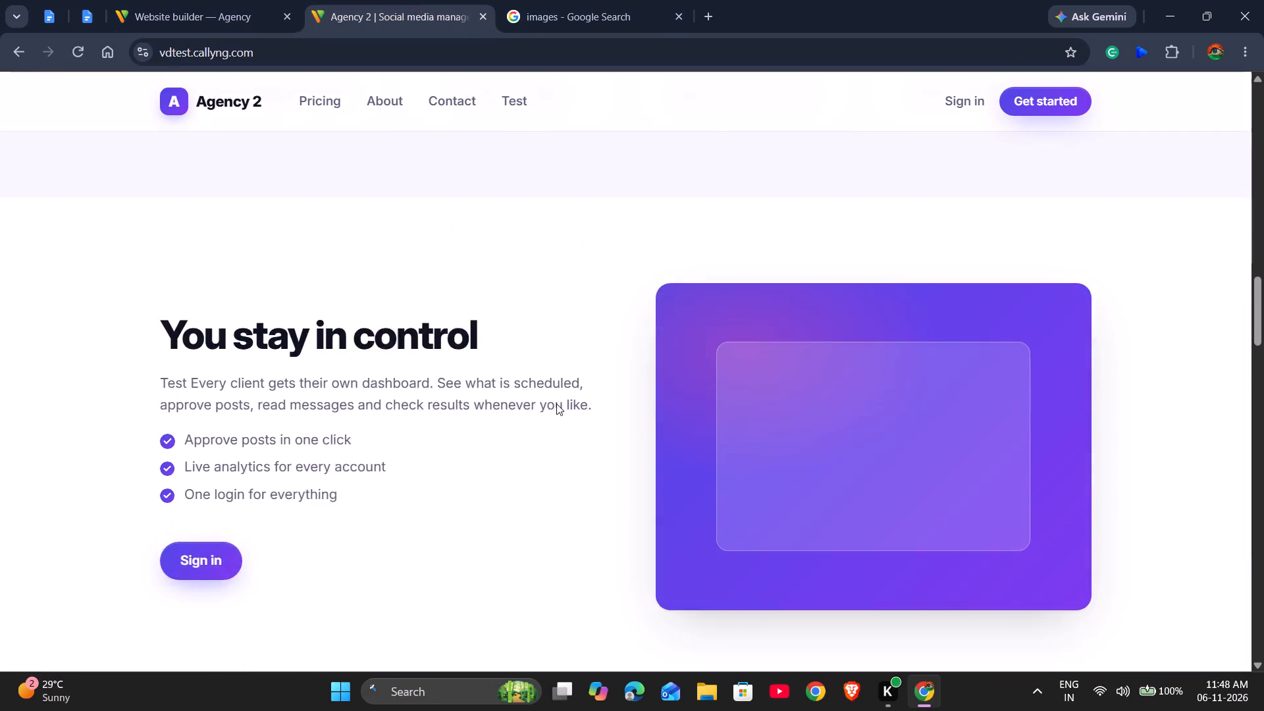
scroll(556, 404, up, 3)
Back in the website builder, set the Average engagement growth stat's number to 3.2x and publish the website.
click(163, 0)
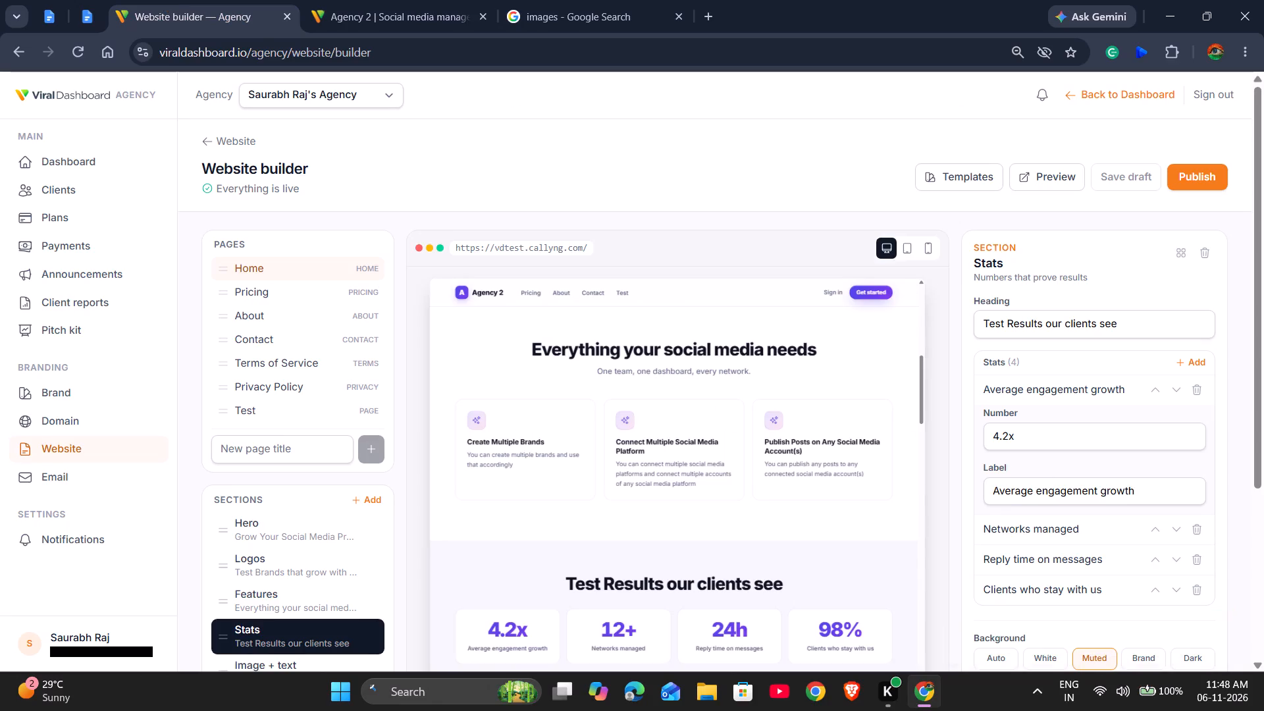
click(999, 437)
key(BackSpace)
key(3)
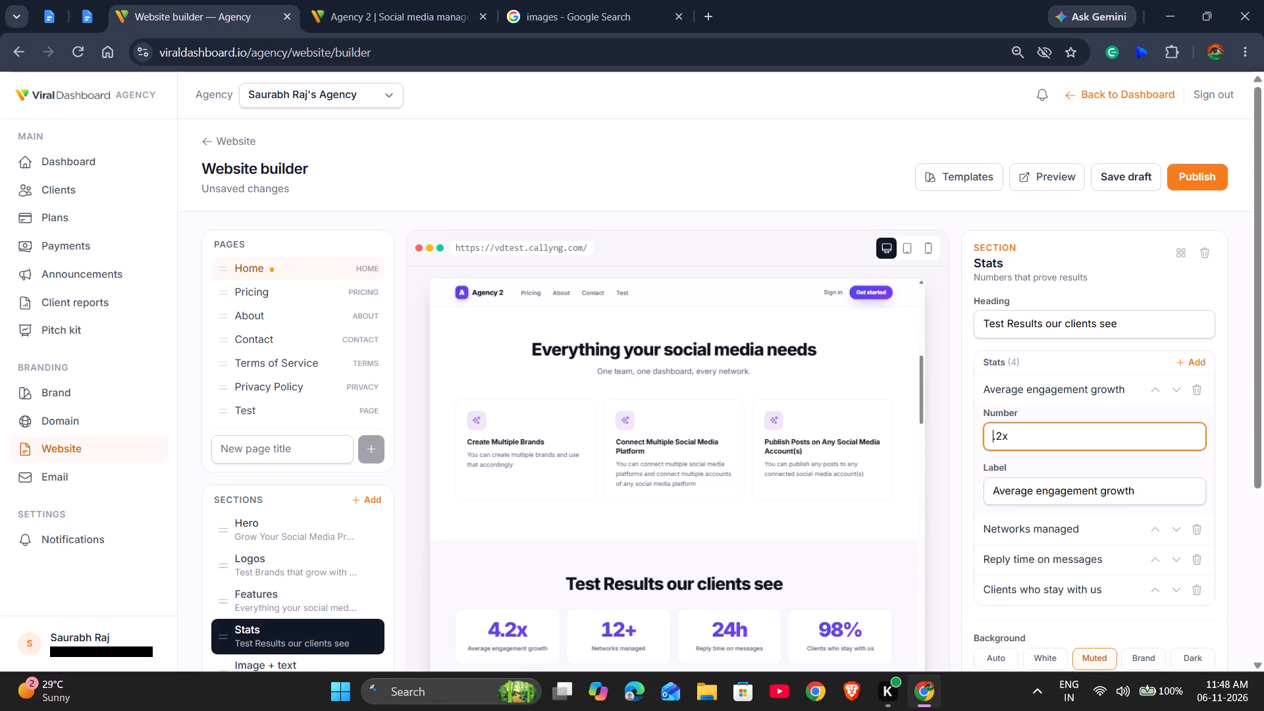
click(1203, 174)
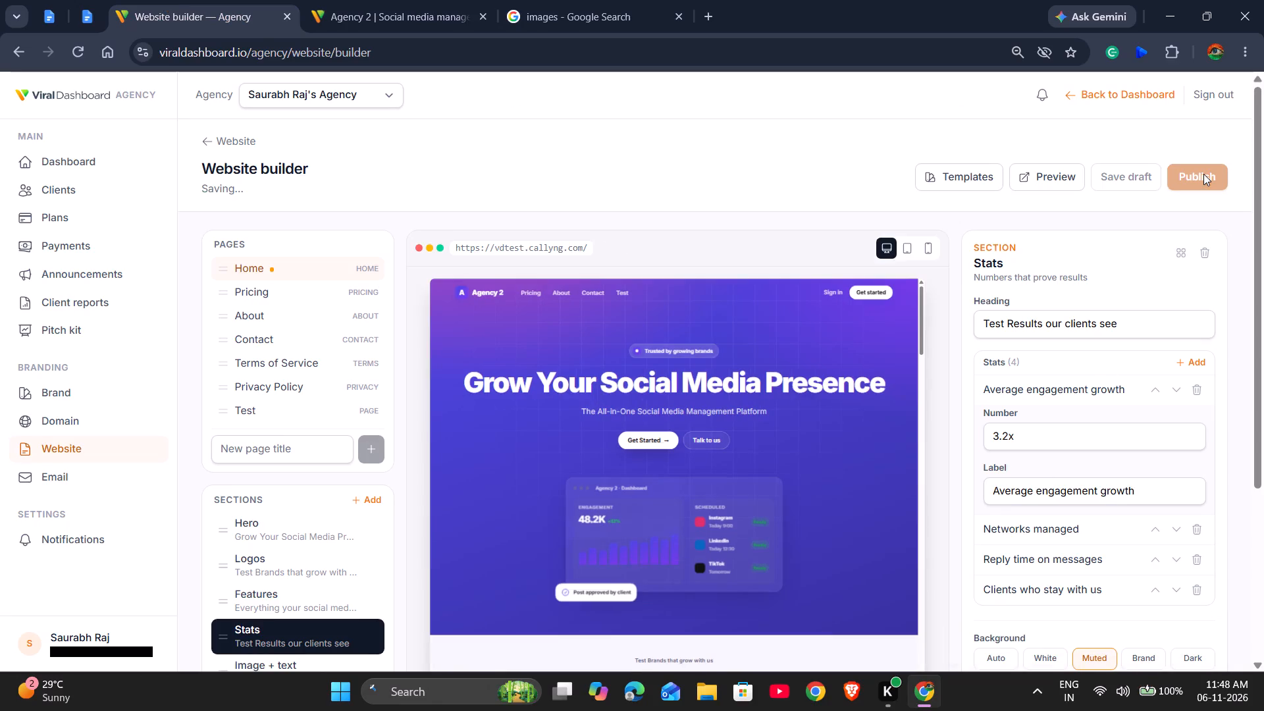
Open the Testimonials section and examine the second testimonial's fields and the section's background options.
scroll(273, 521, down, 2)
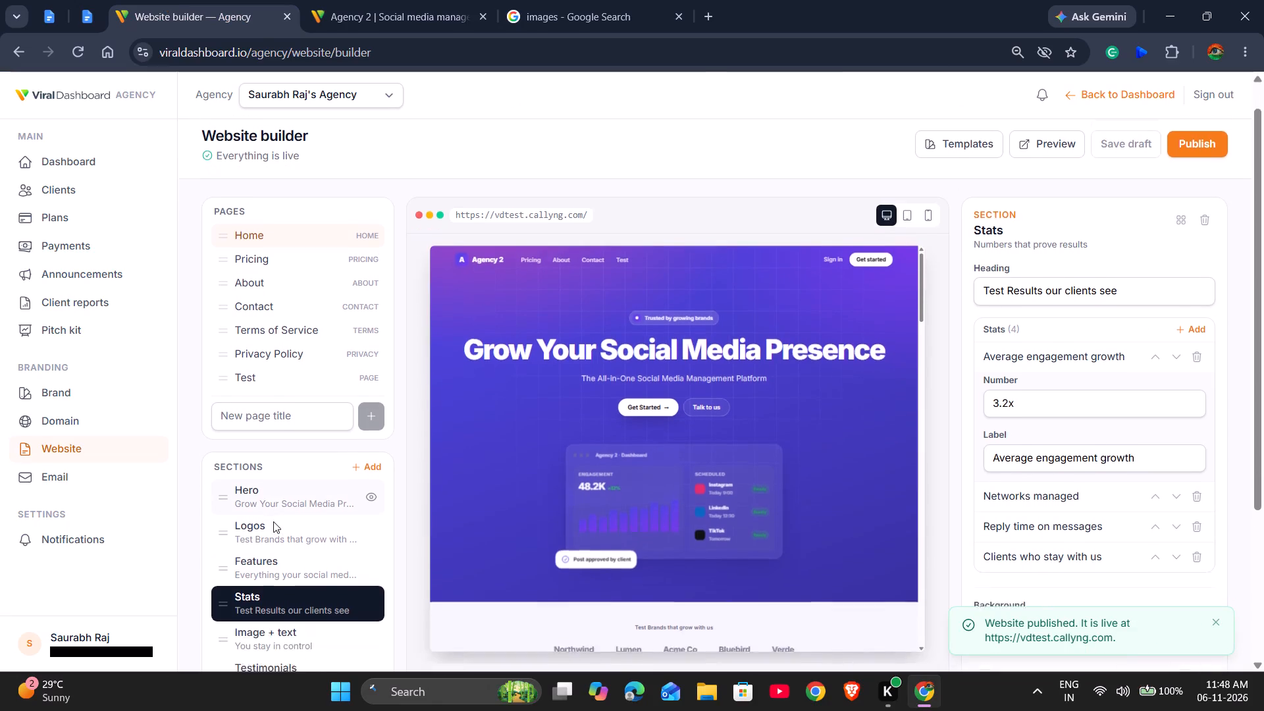
scroll(273, 521, down, 1)
click(276, 550)
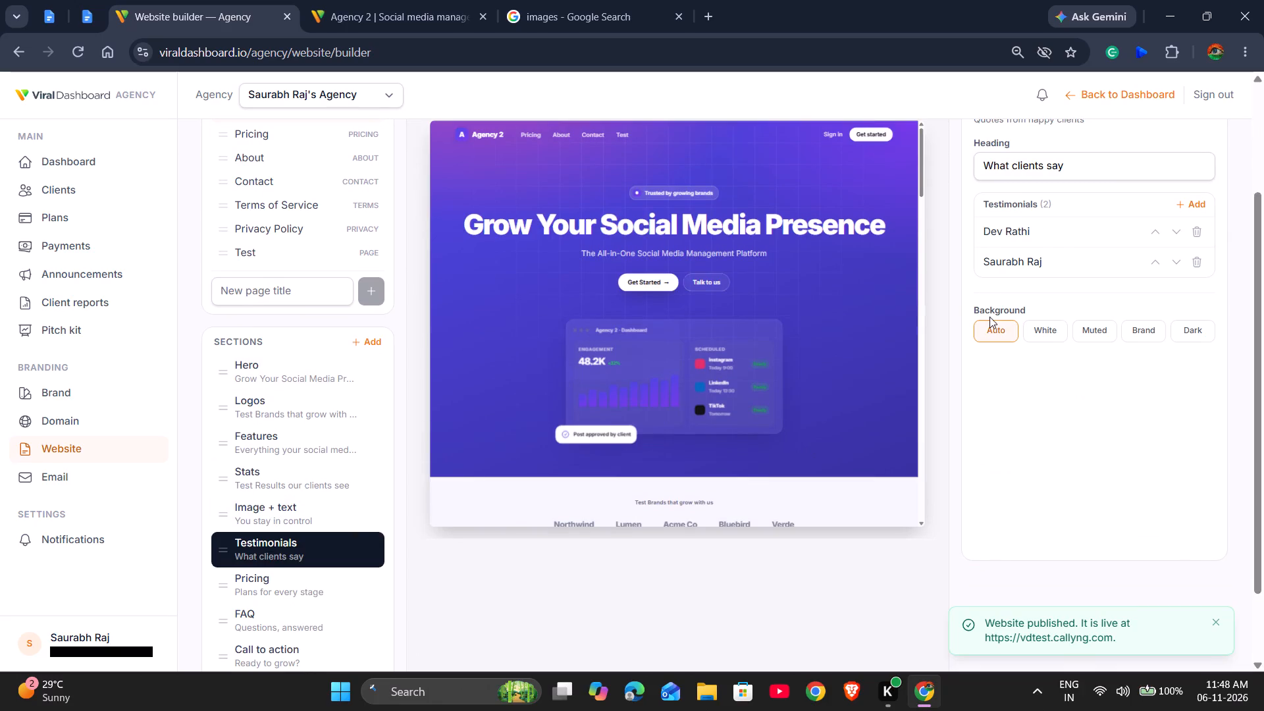
click(999, 257)
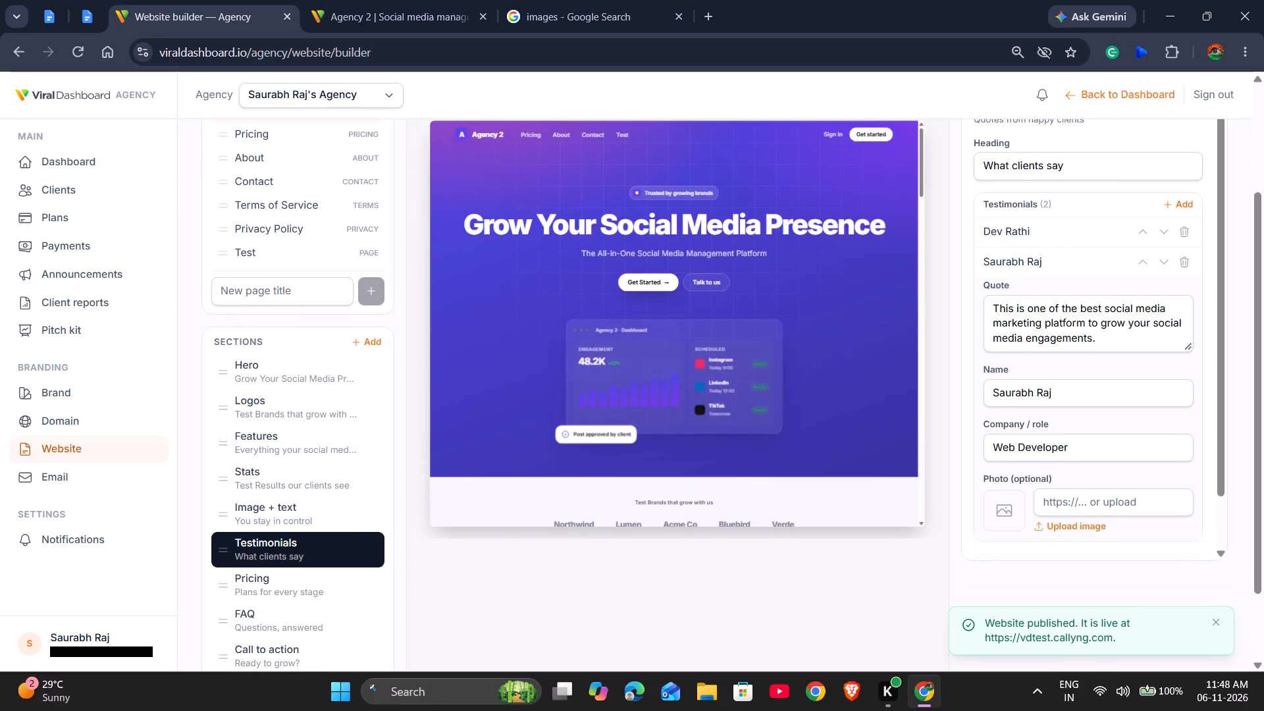
scroll(1063, 400, down, 3)
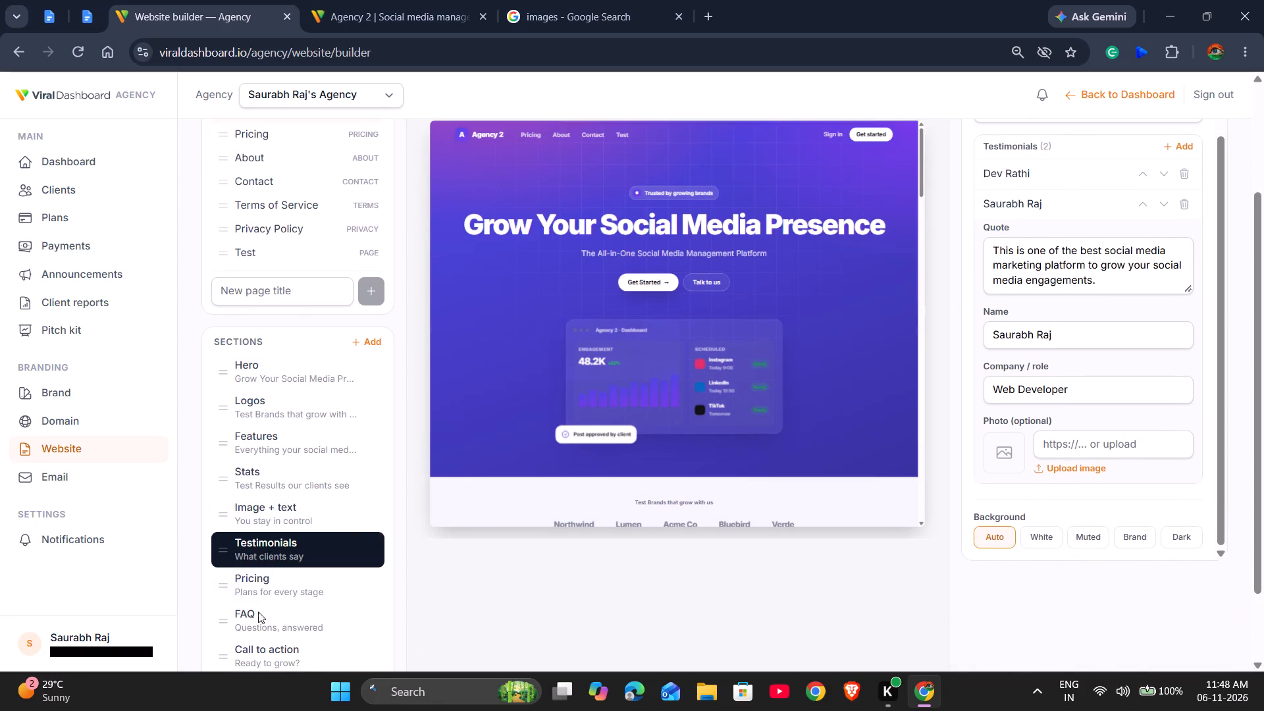
Set the Pricing section's background to Dark, check it in the page preview and publish the website.
click(278, 590)
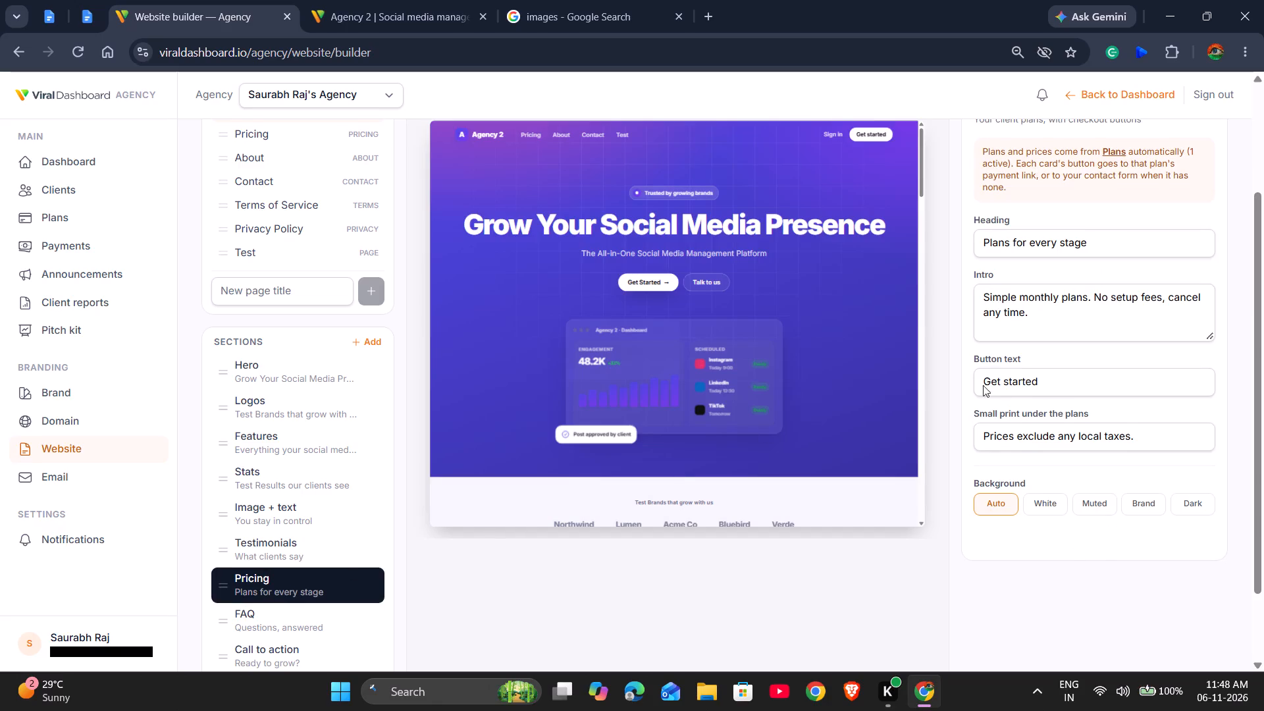
scroll(1040, 390, down, 1)
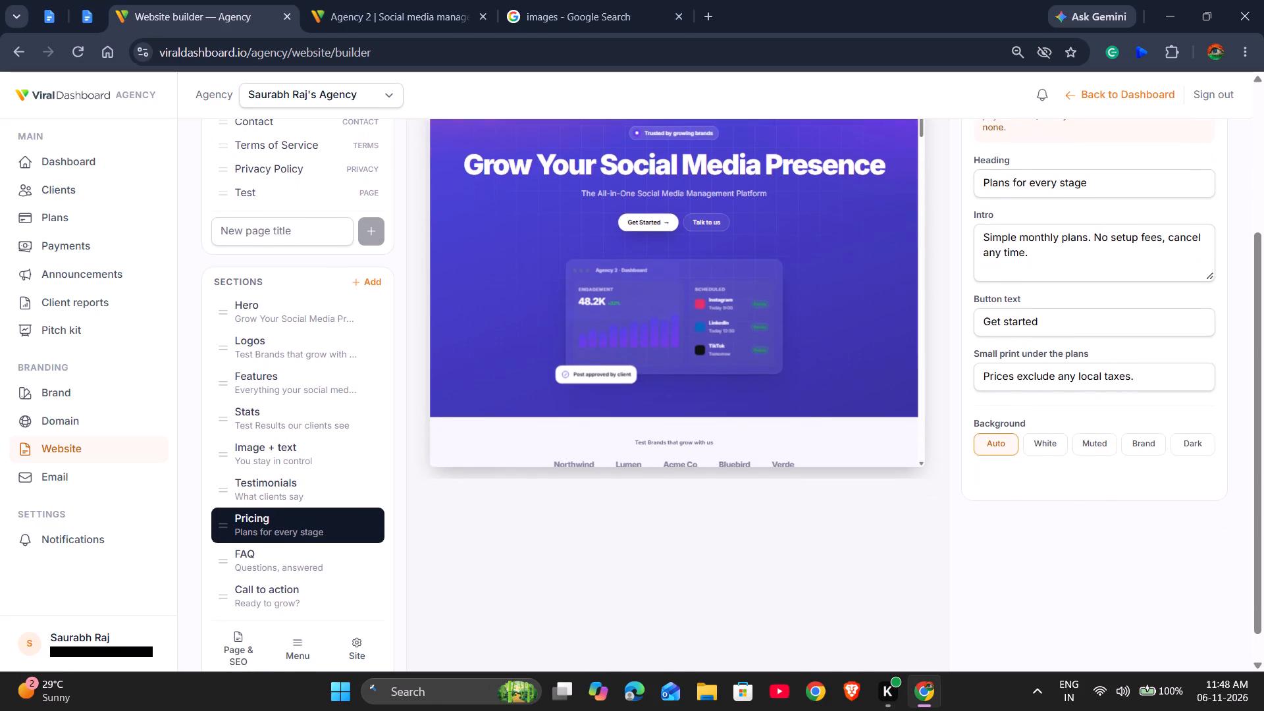
click(1209, 448)
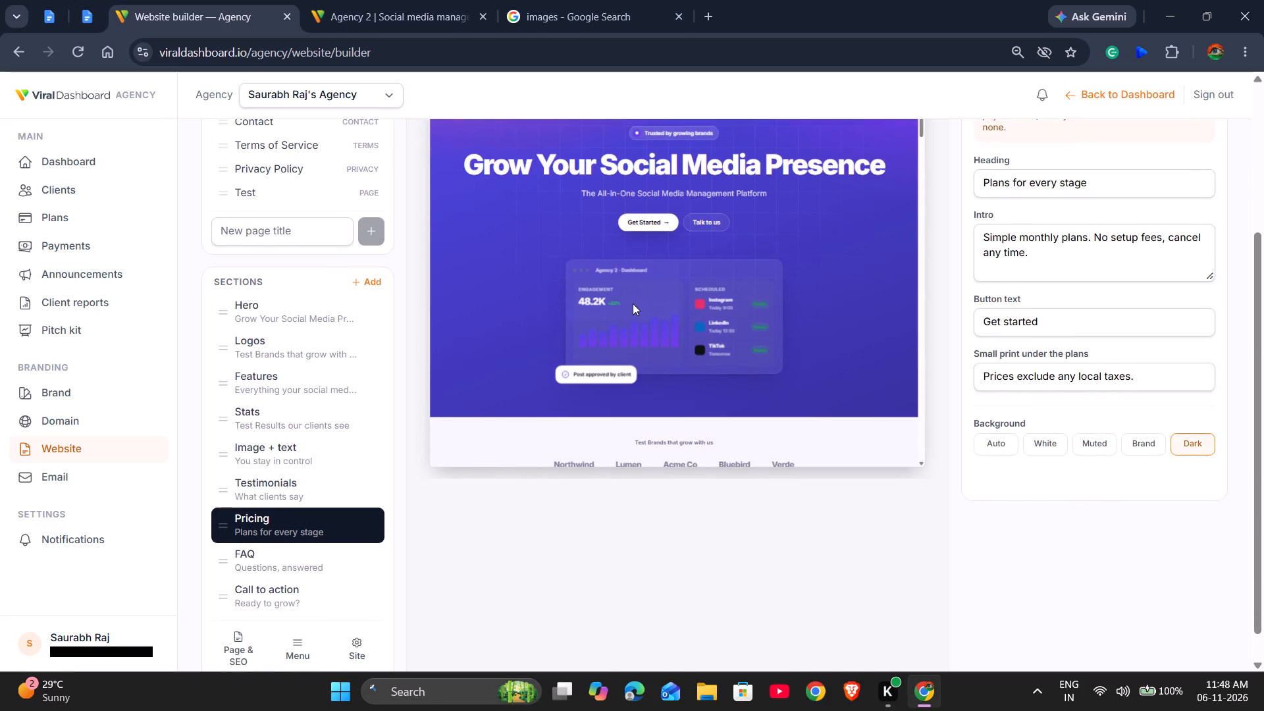
scroll(633, 308, down, 7)
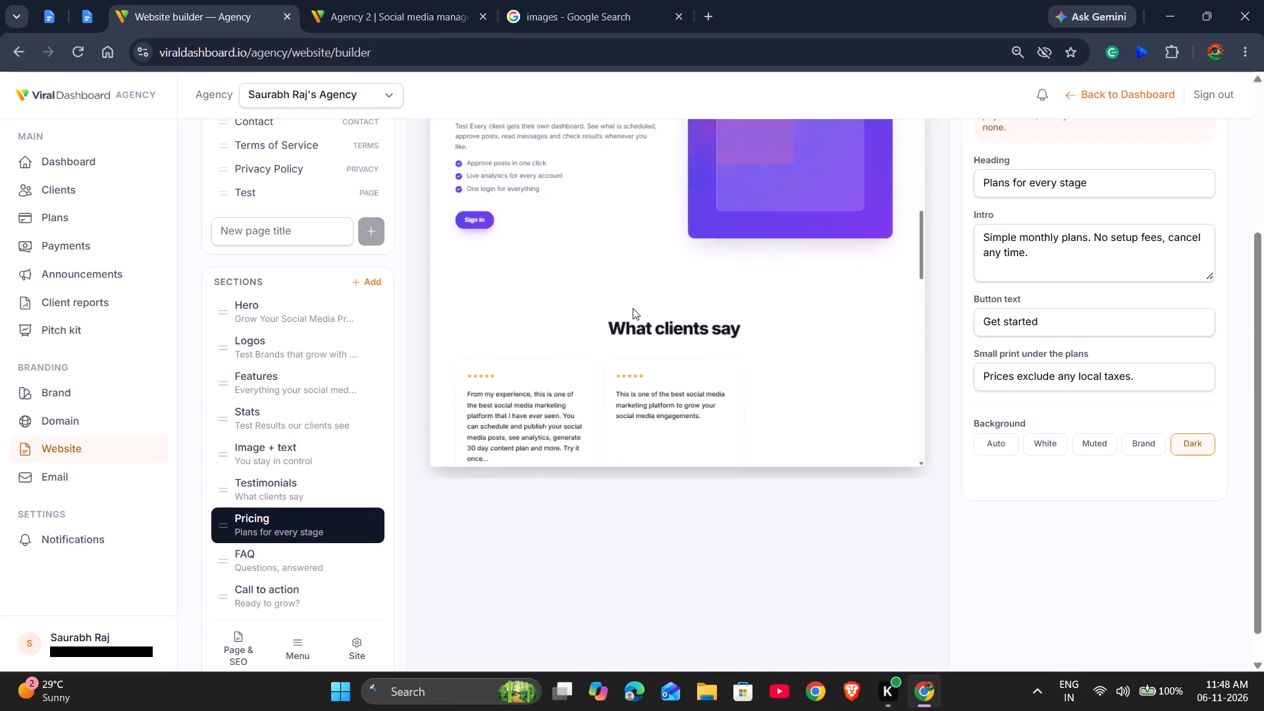
scroll(633, 308, down, 3)
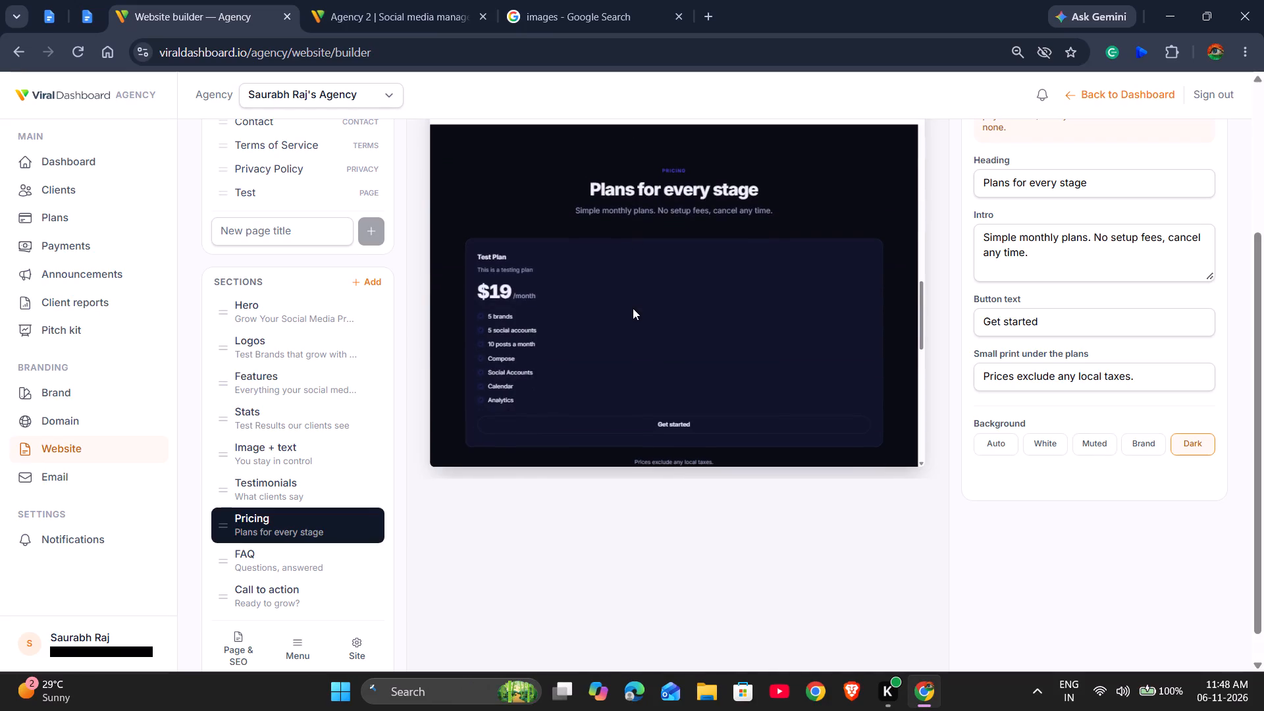
scroll(1034, 269, up, 5)
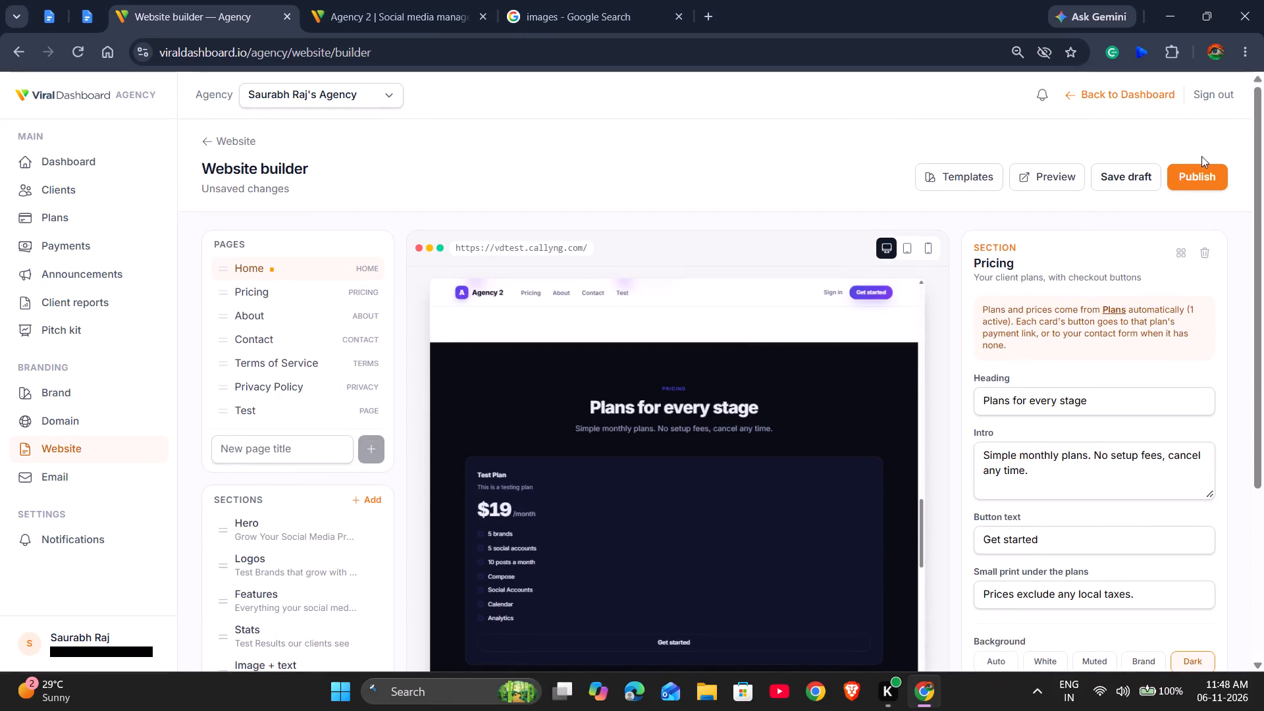
click(1192, 178)
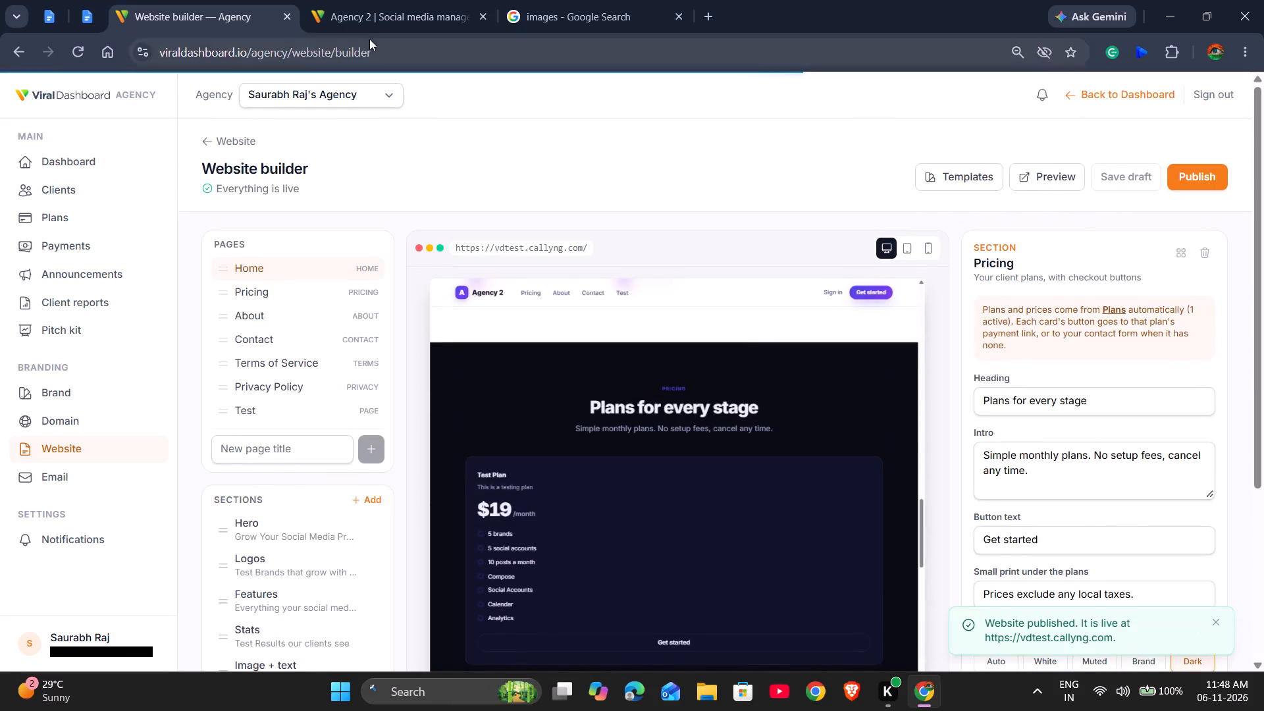
Reload the live home page and go through the sections down towards Pricing to check the published background.
click(394, 7)
key(ctrl+r)
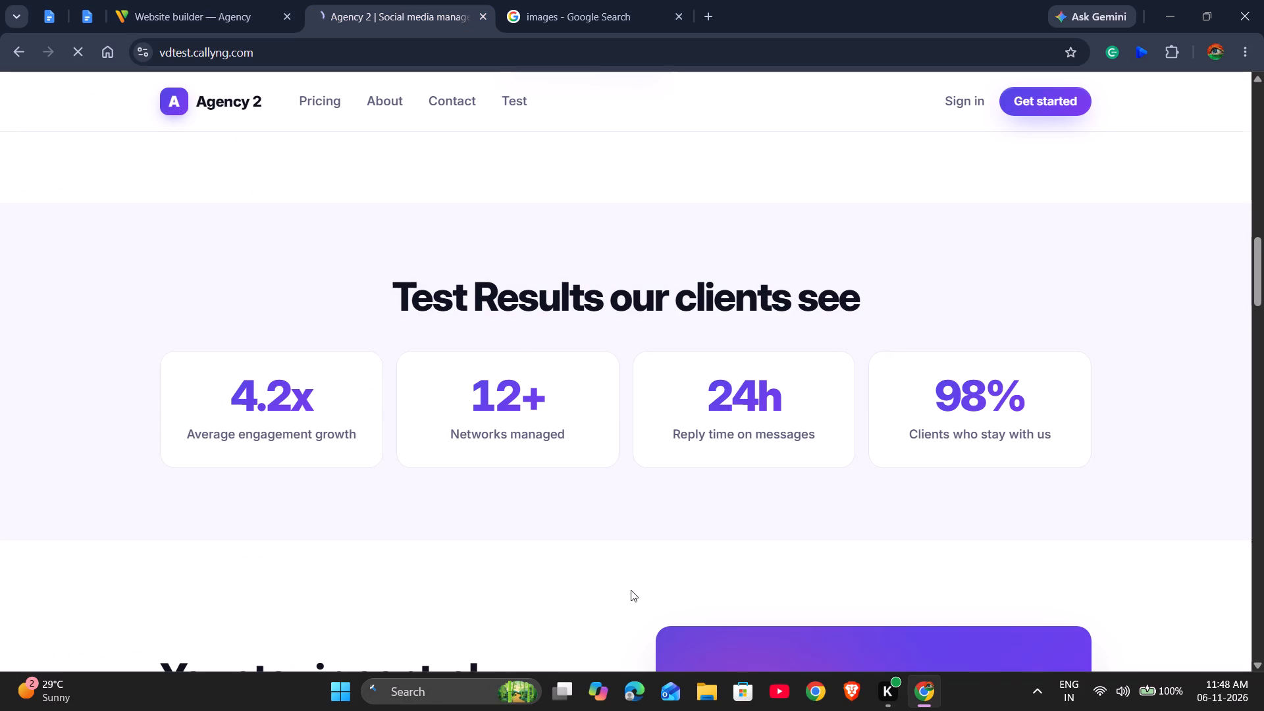
scroll(631, 590, down, 5)
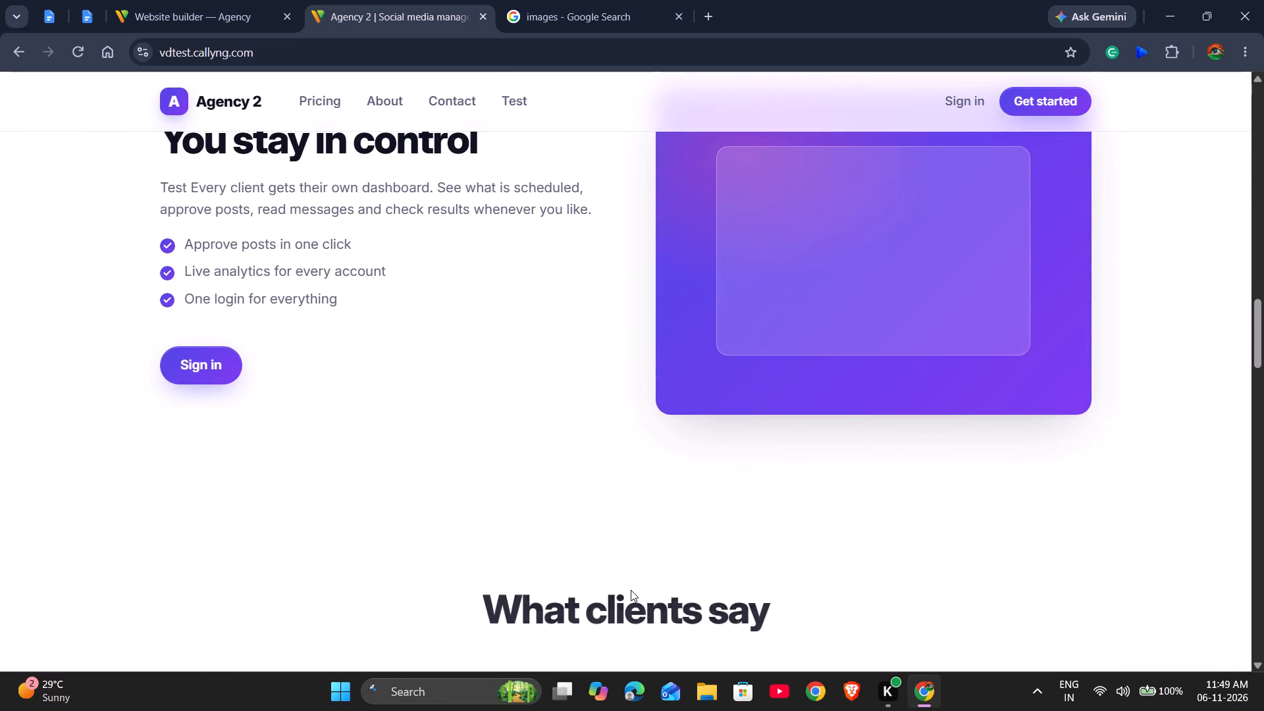
scroll(631, 590, down, 2)
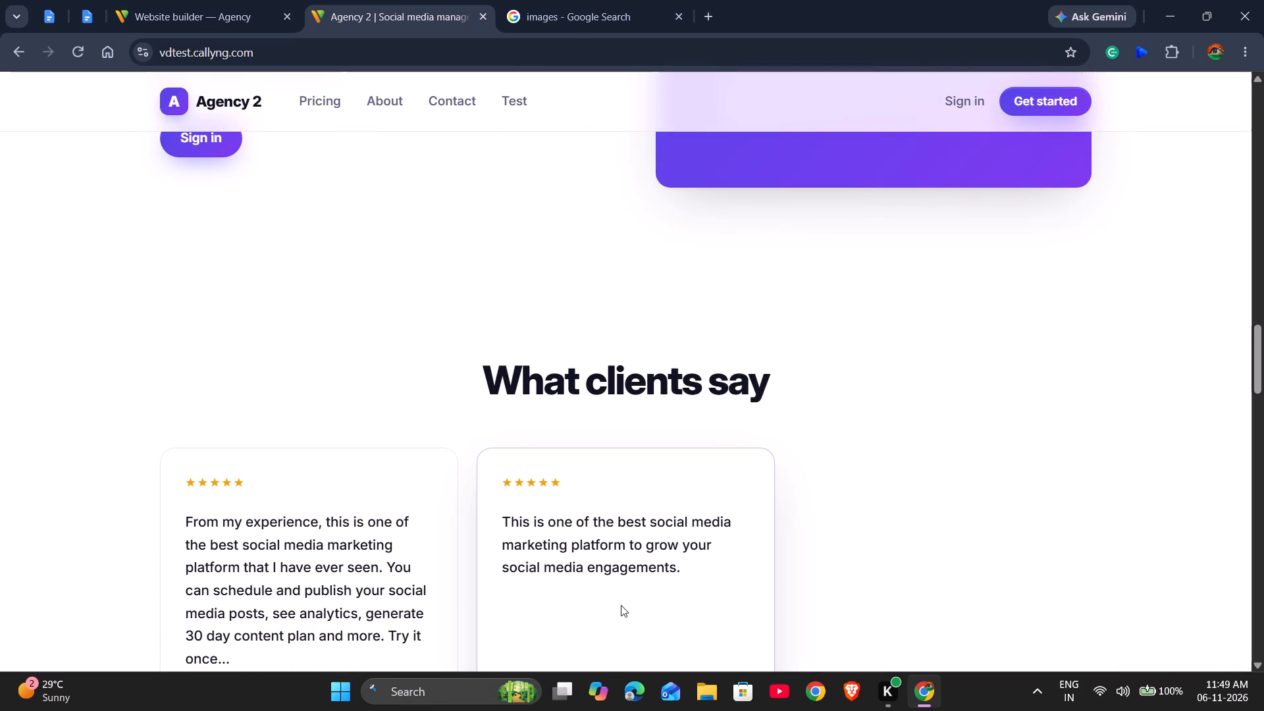
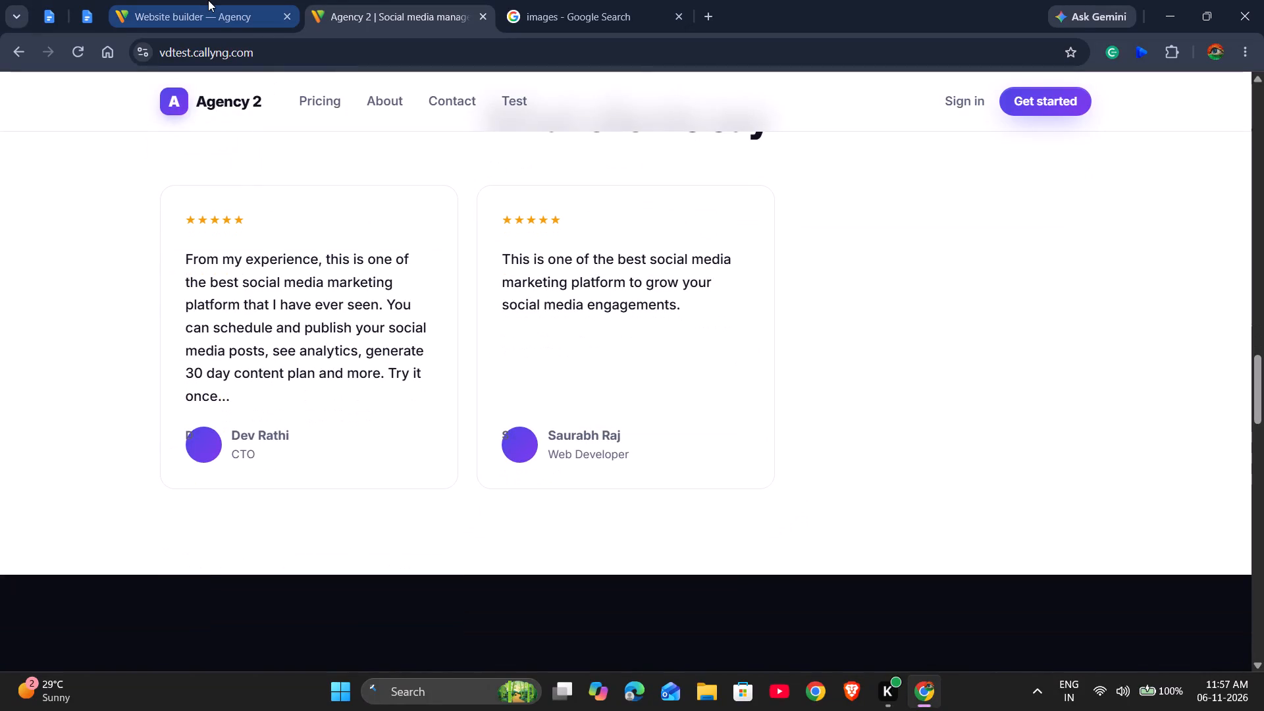
Examine the Pricing section's published background on the live home page.
scroll(474, 371, down, 4)
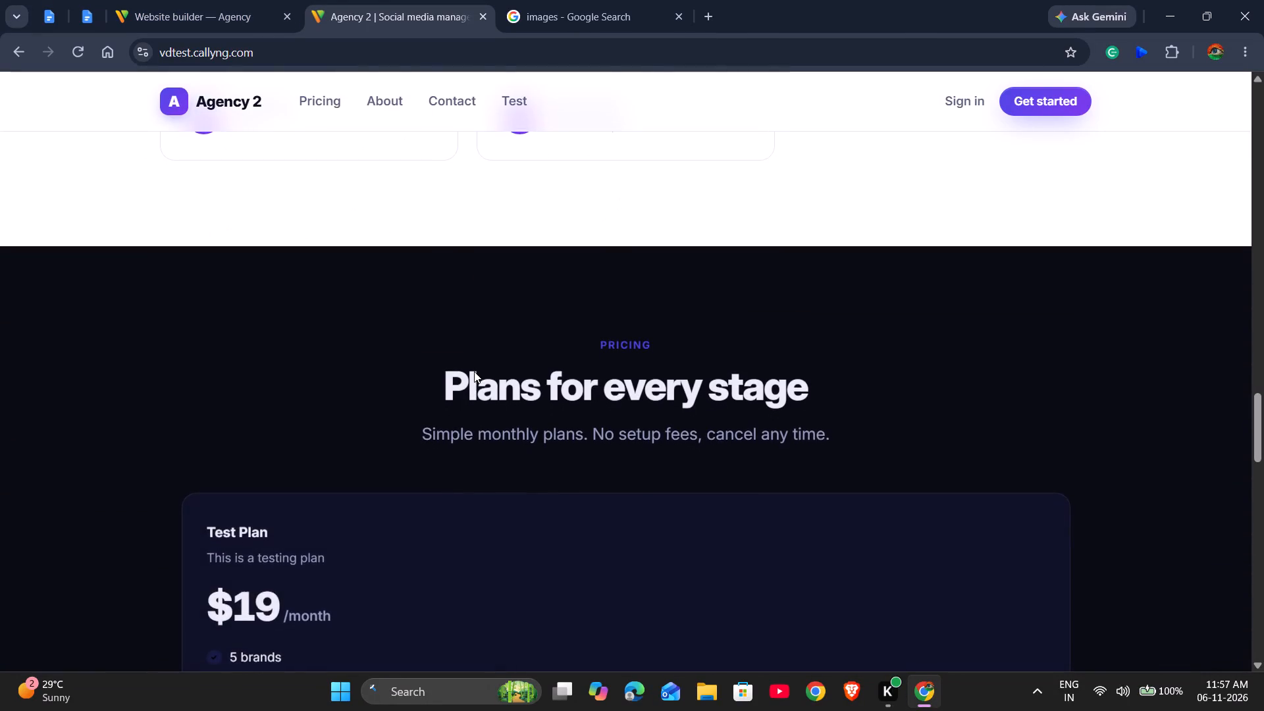
scroll(474, 371, down, 1)
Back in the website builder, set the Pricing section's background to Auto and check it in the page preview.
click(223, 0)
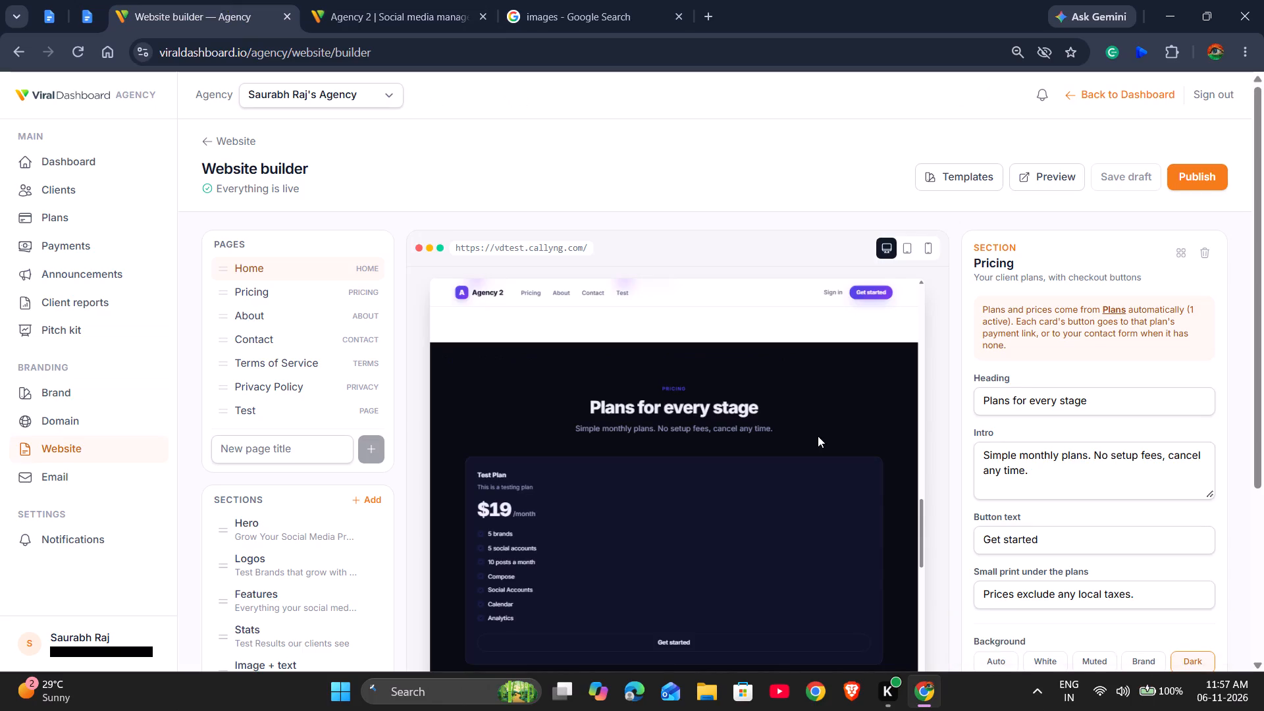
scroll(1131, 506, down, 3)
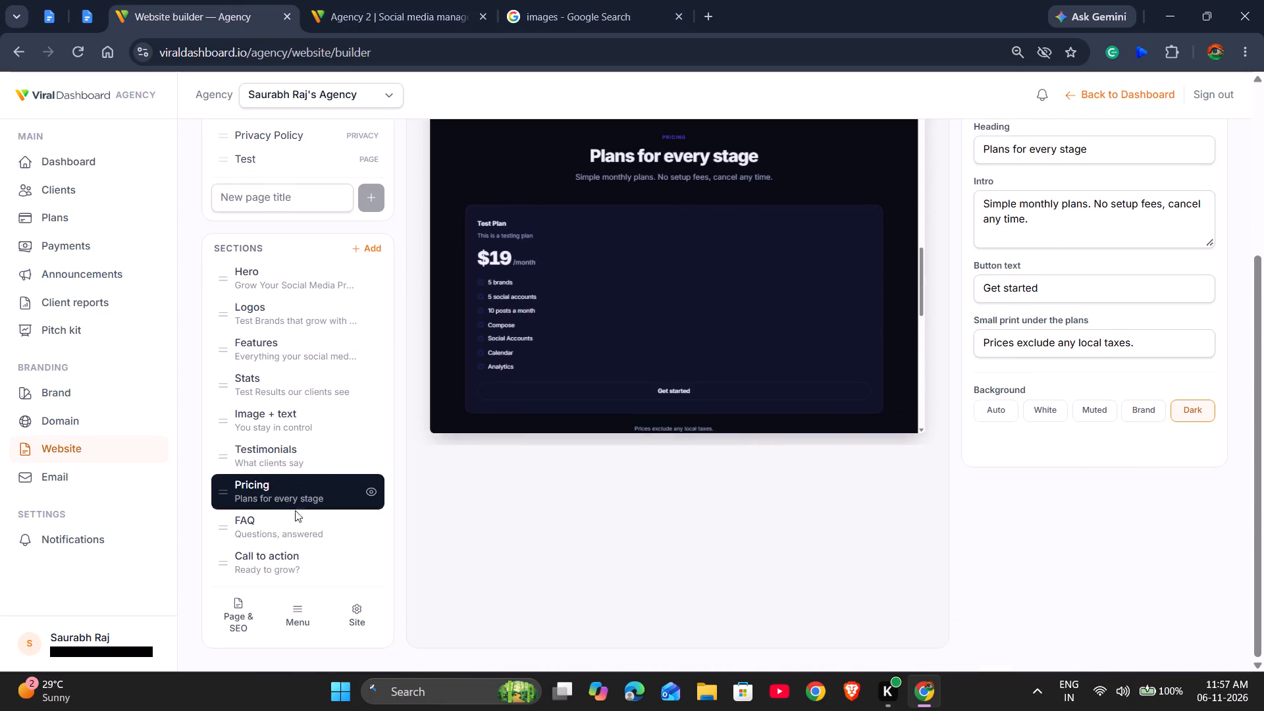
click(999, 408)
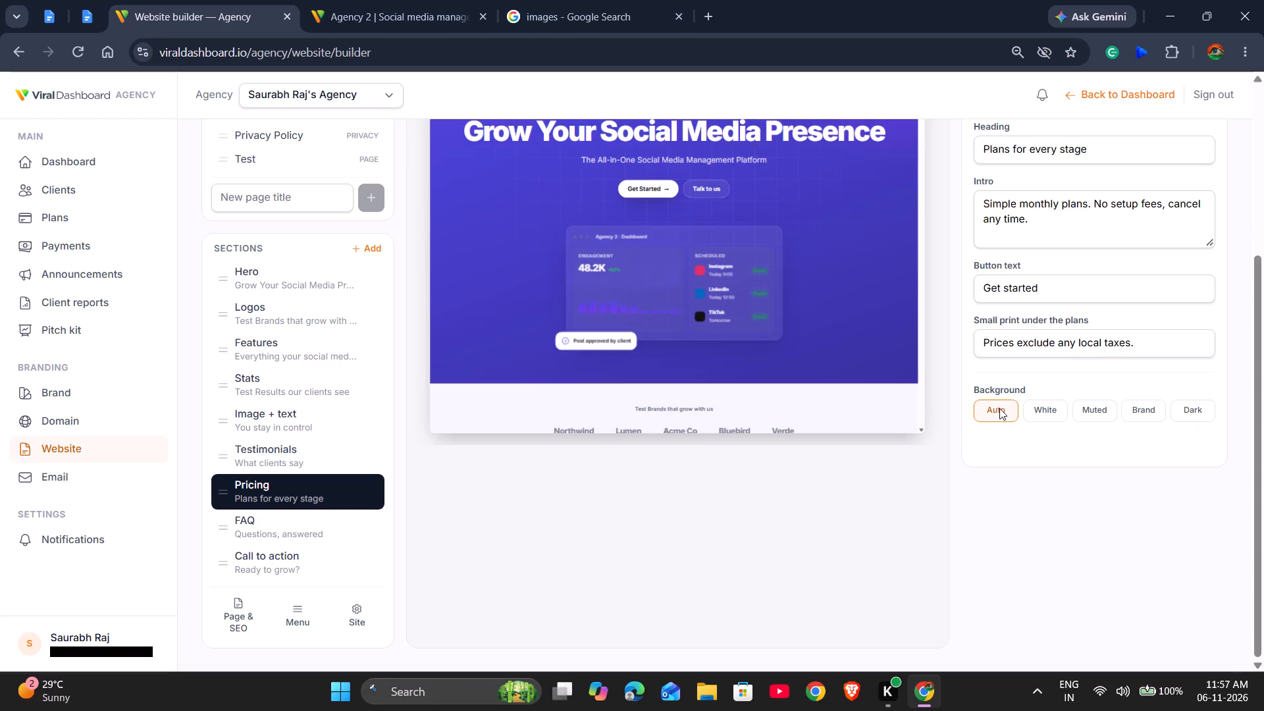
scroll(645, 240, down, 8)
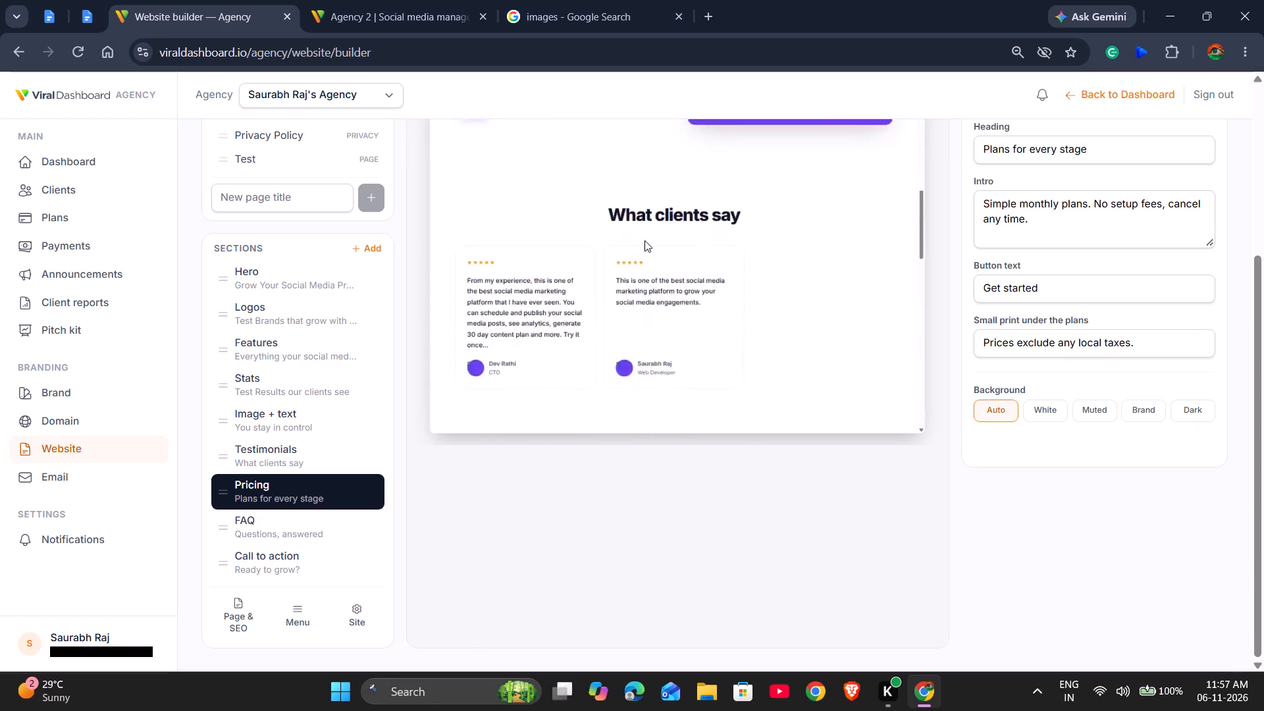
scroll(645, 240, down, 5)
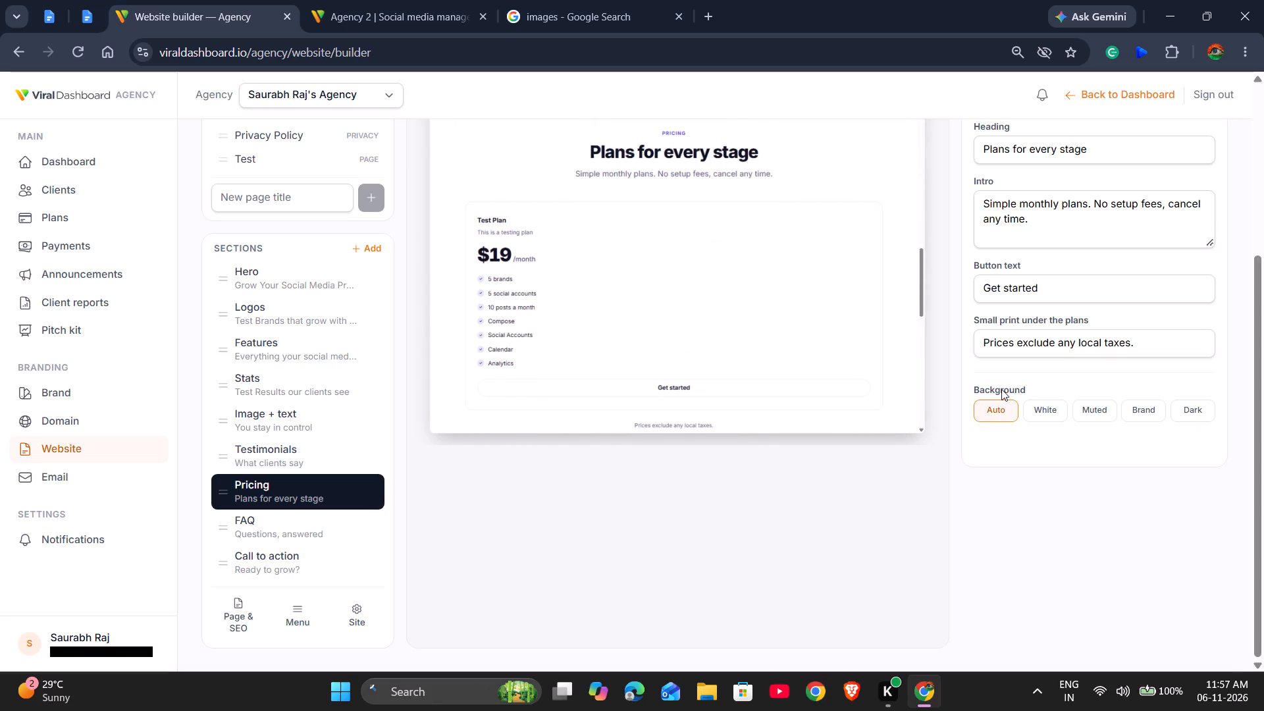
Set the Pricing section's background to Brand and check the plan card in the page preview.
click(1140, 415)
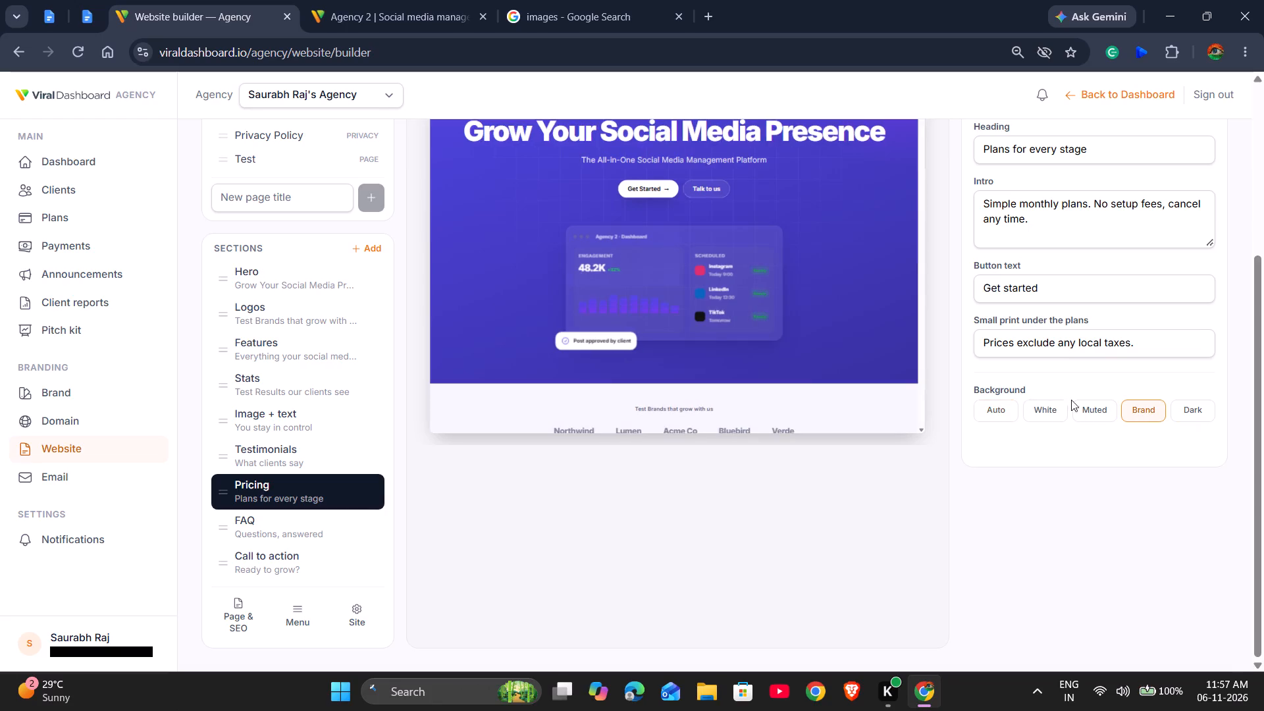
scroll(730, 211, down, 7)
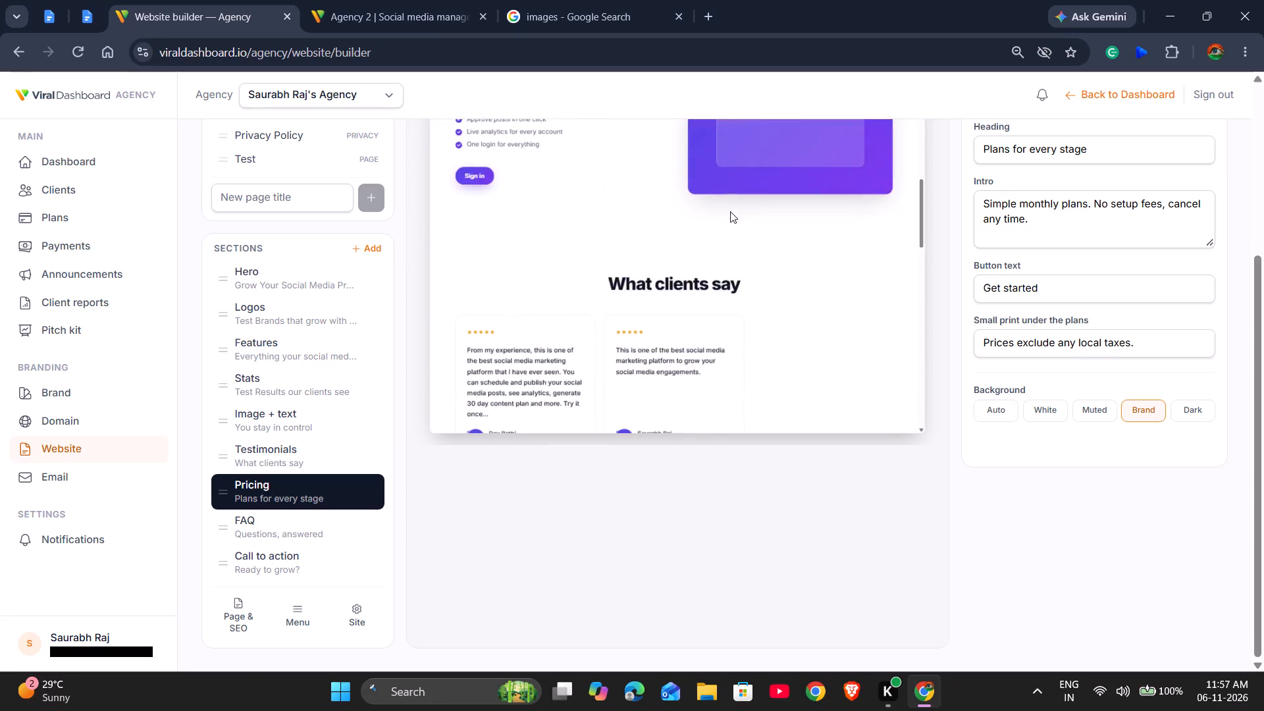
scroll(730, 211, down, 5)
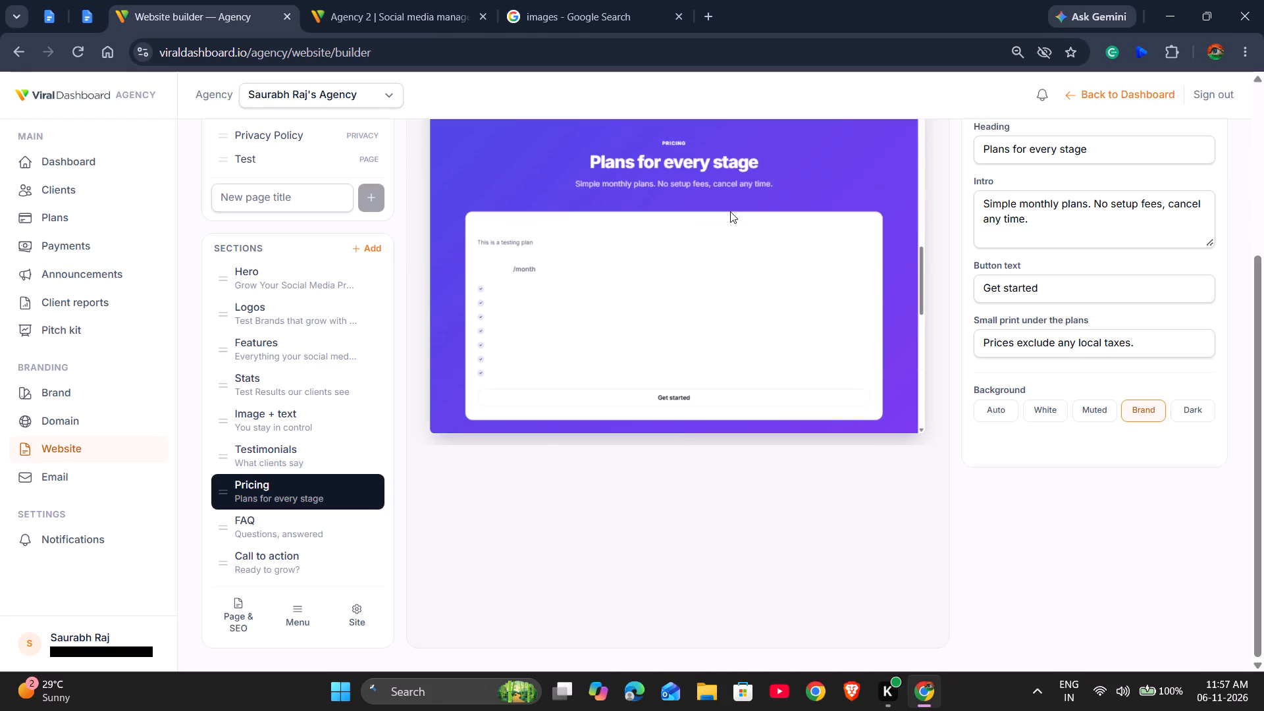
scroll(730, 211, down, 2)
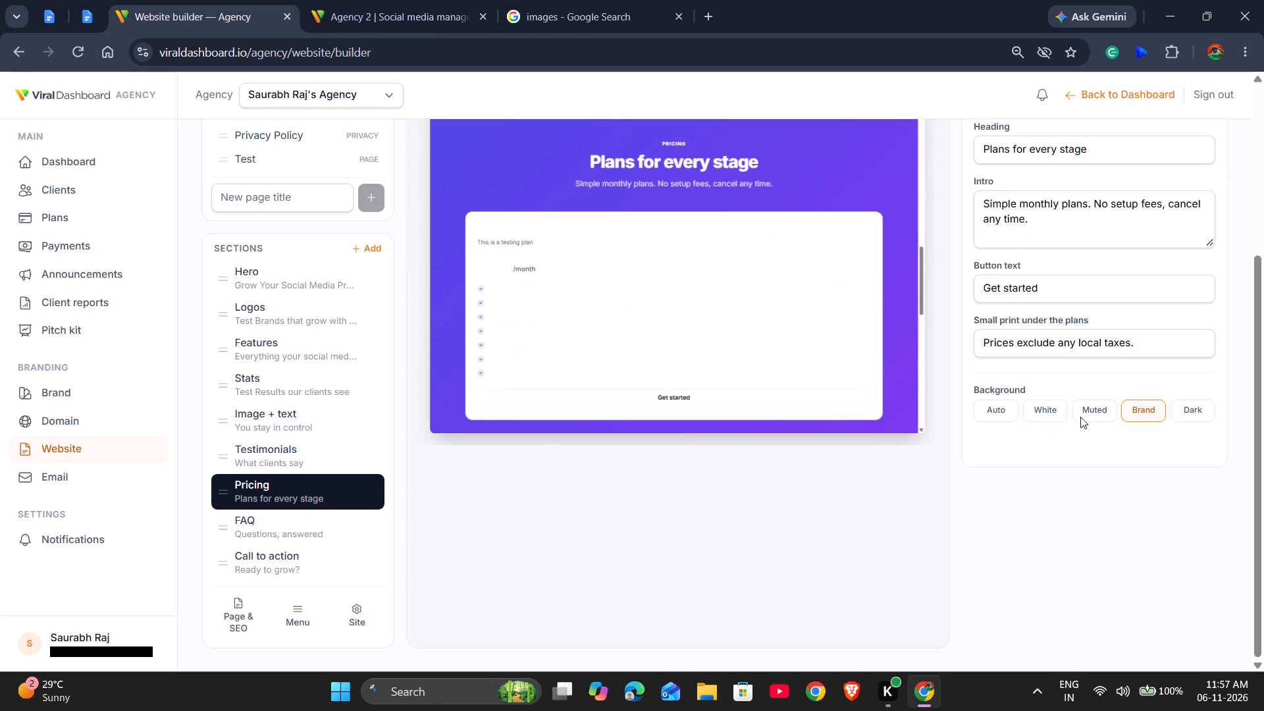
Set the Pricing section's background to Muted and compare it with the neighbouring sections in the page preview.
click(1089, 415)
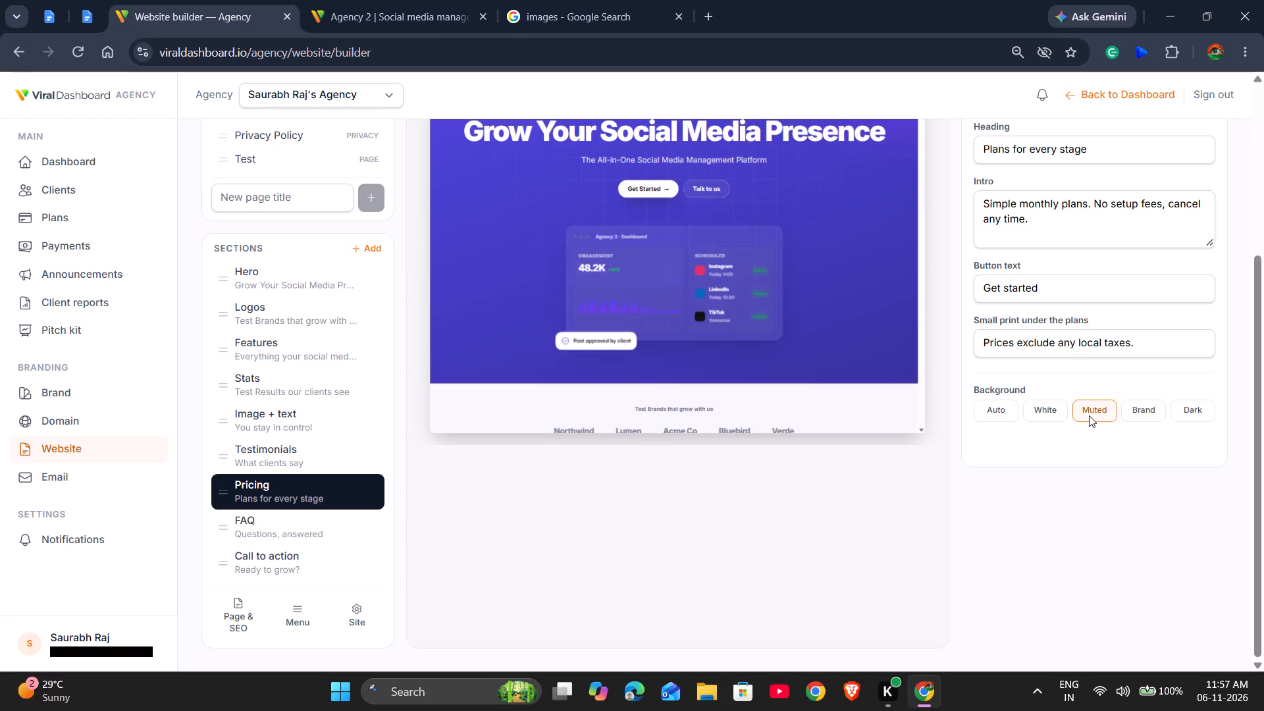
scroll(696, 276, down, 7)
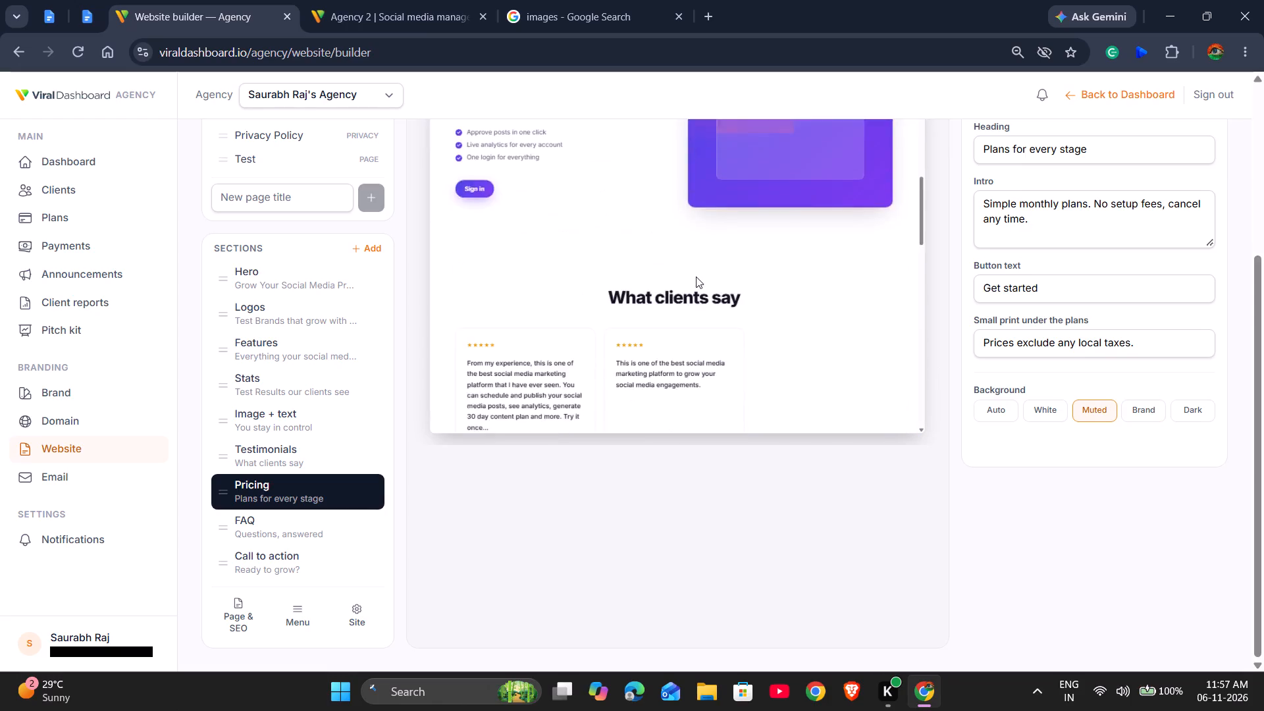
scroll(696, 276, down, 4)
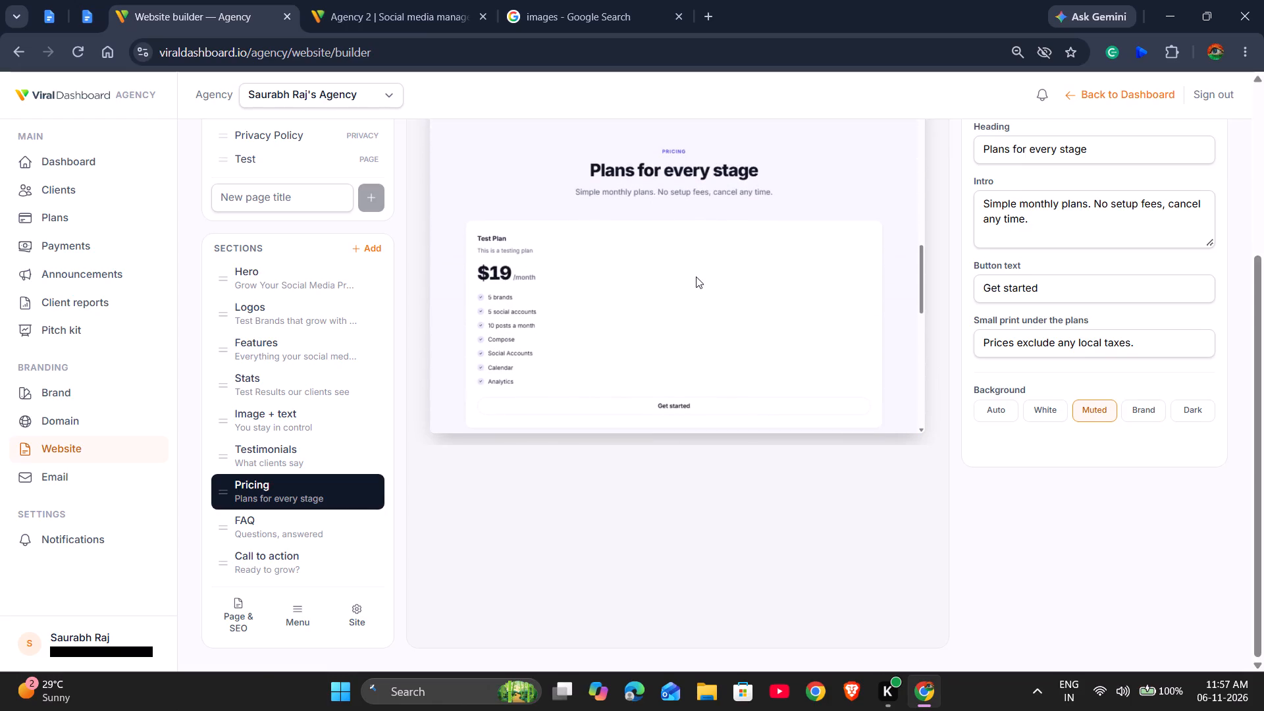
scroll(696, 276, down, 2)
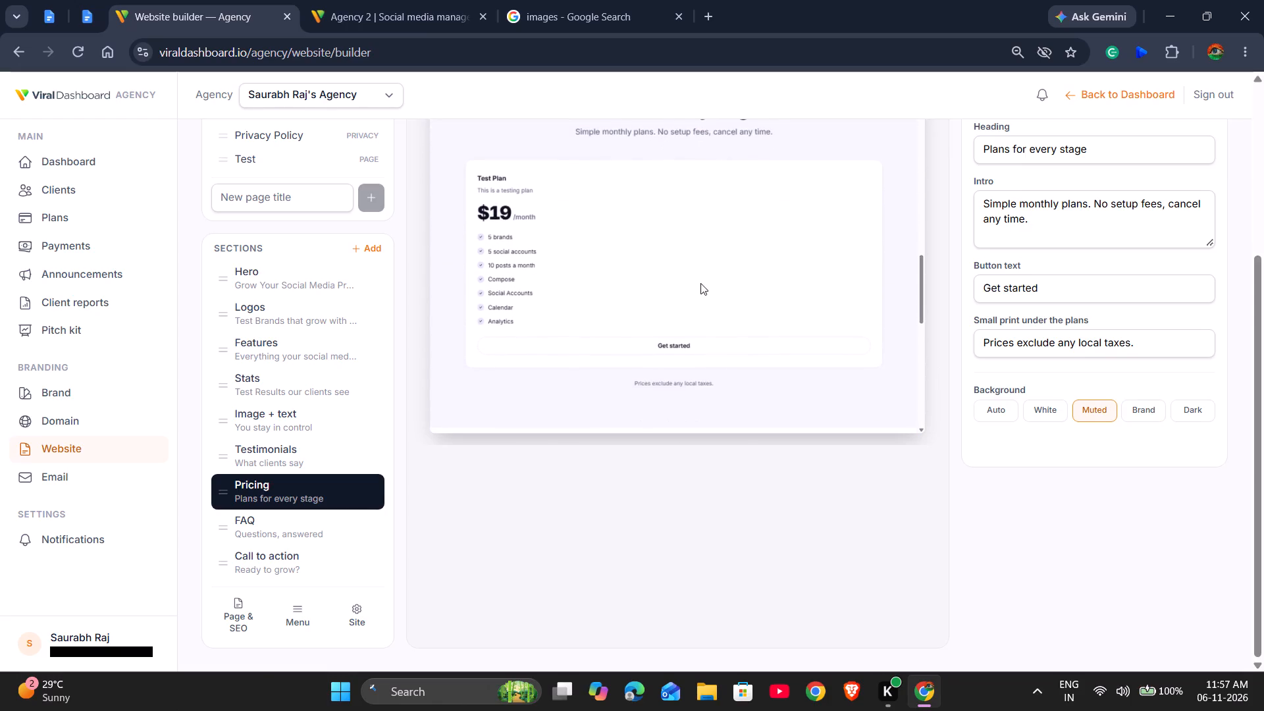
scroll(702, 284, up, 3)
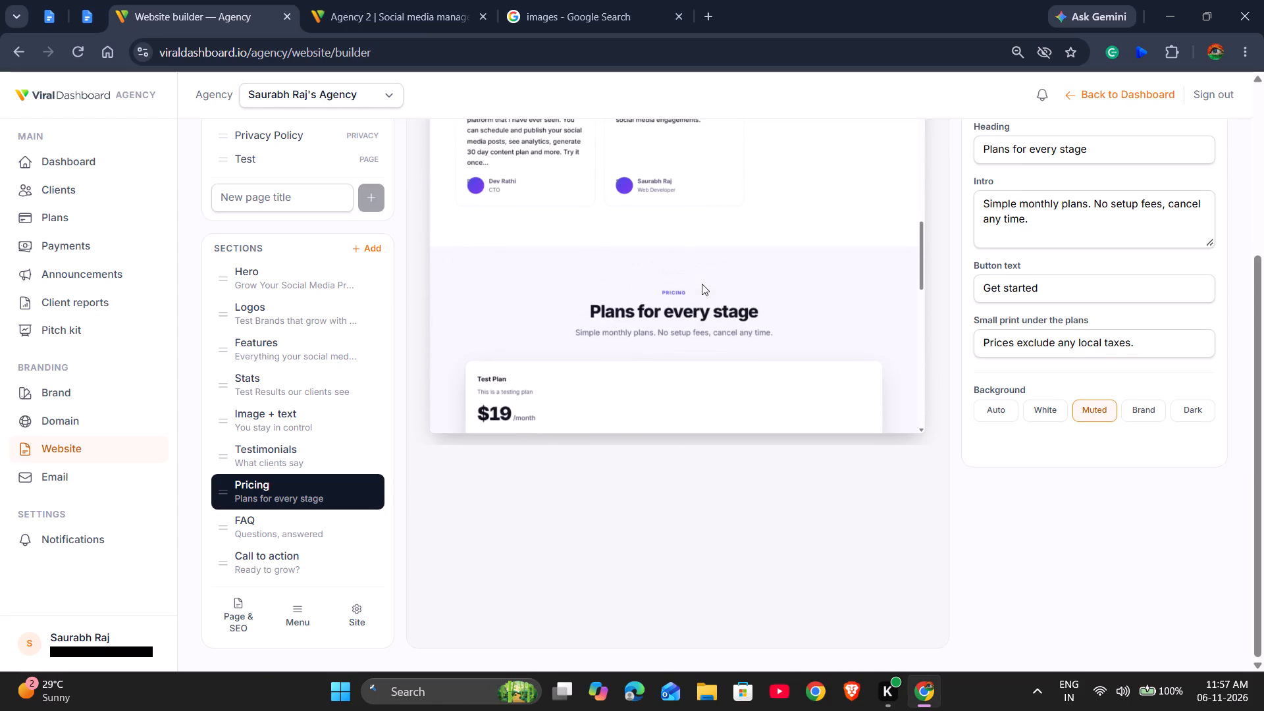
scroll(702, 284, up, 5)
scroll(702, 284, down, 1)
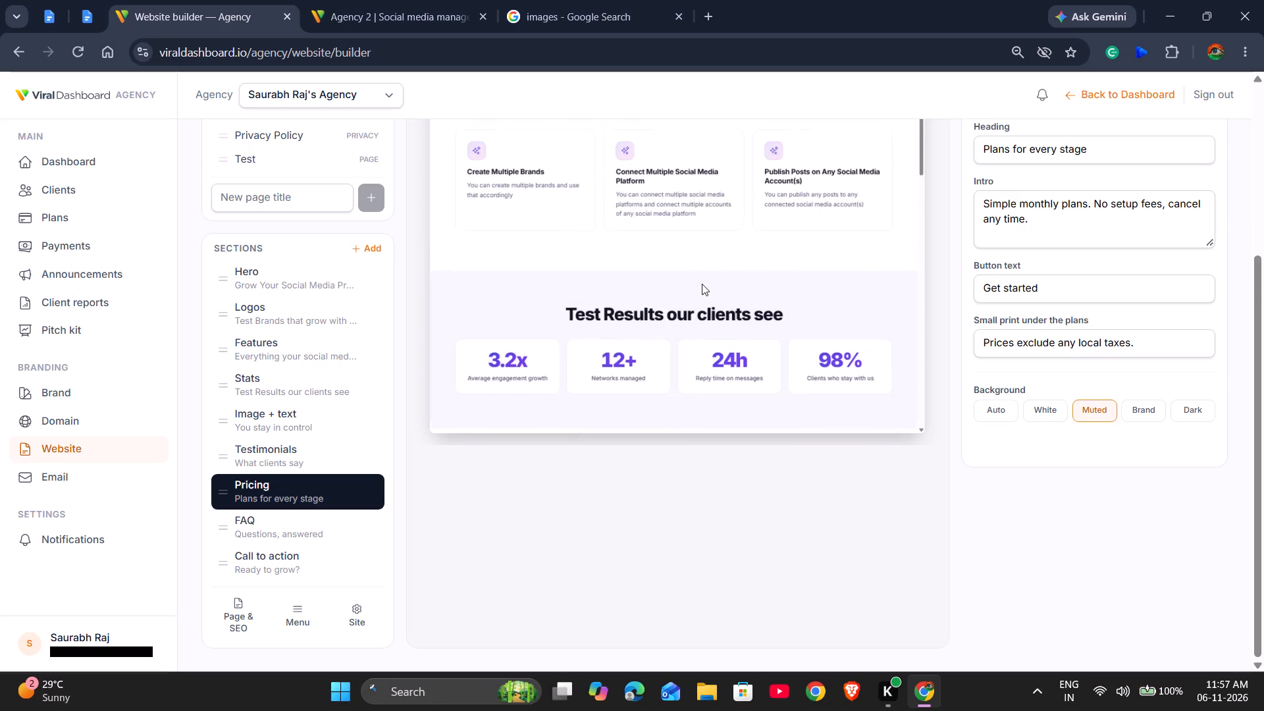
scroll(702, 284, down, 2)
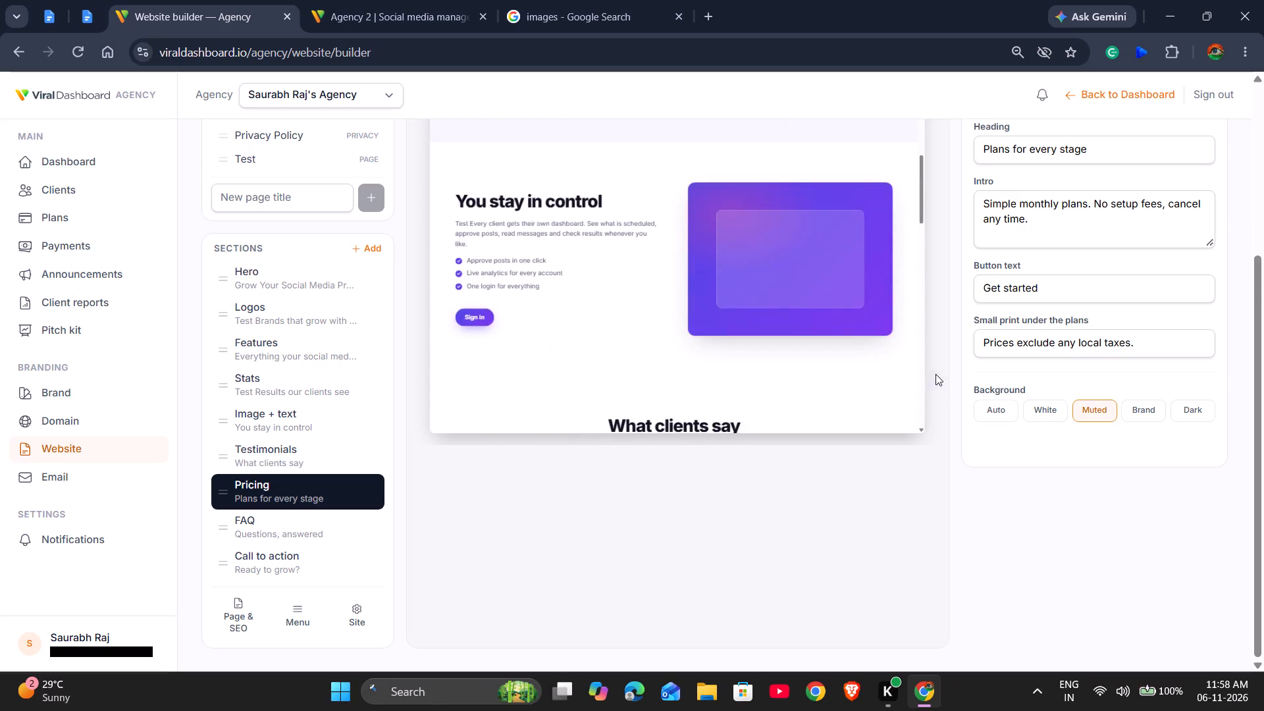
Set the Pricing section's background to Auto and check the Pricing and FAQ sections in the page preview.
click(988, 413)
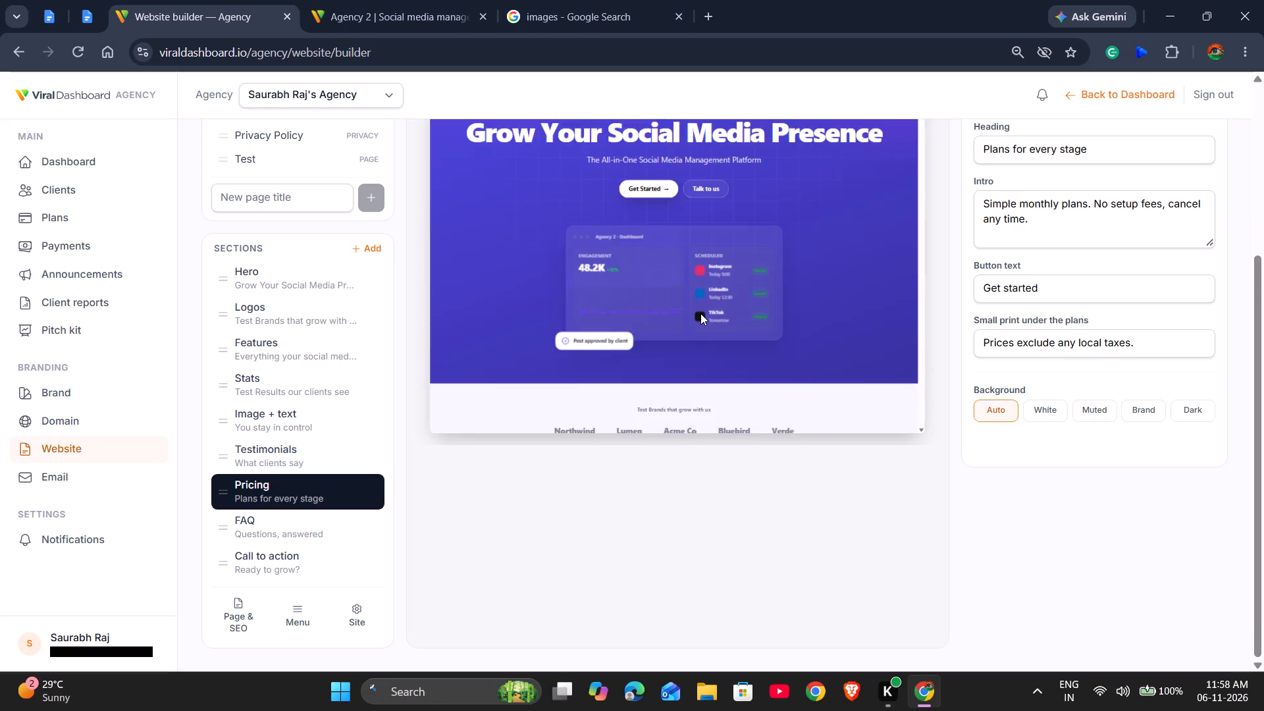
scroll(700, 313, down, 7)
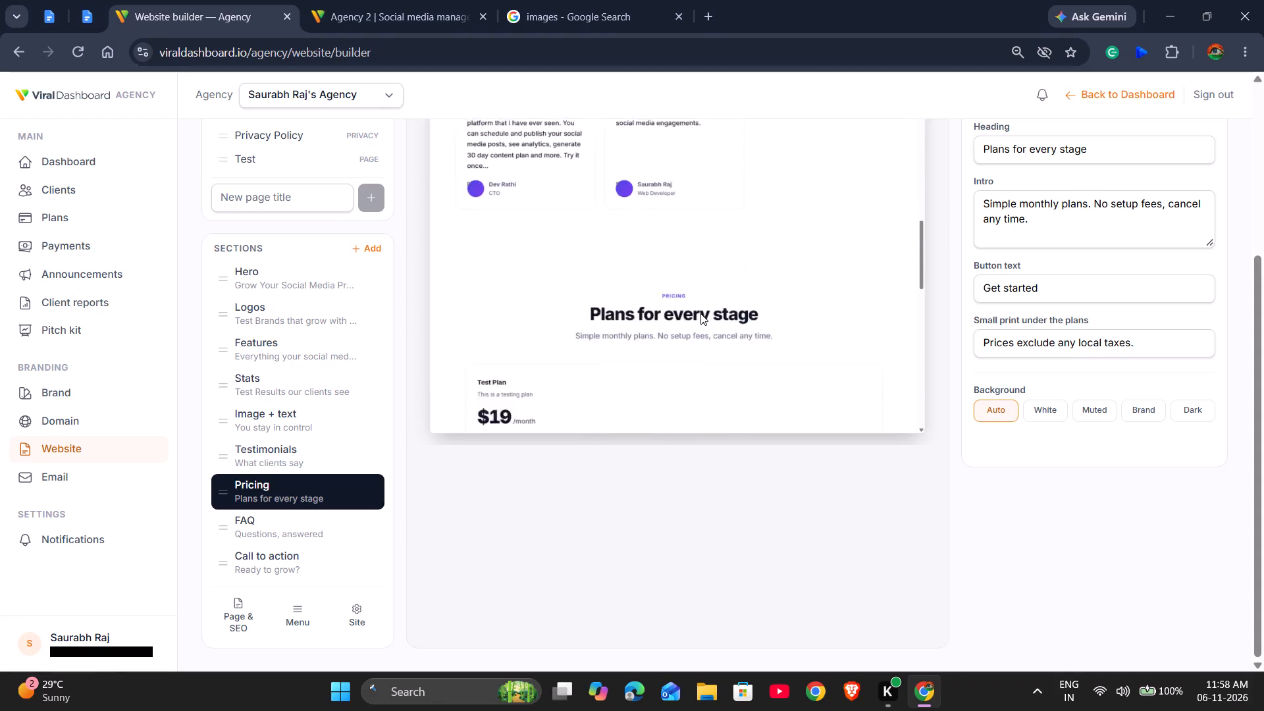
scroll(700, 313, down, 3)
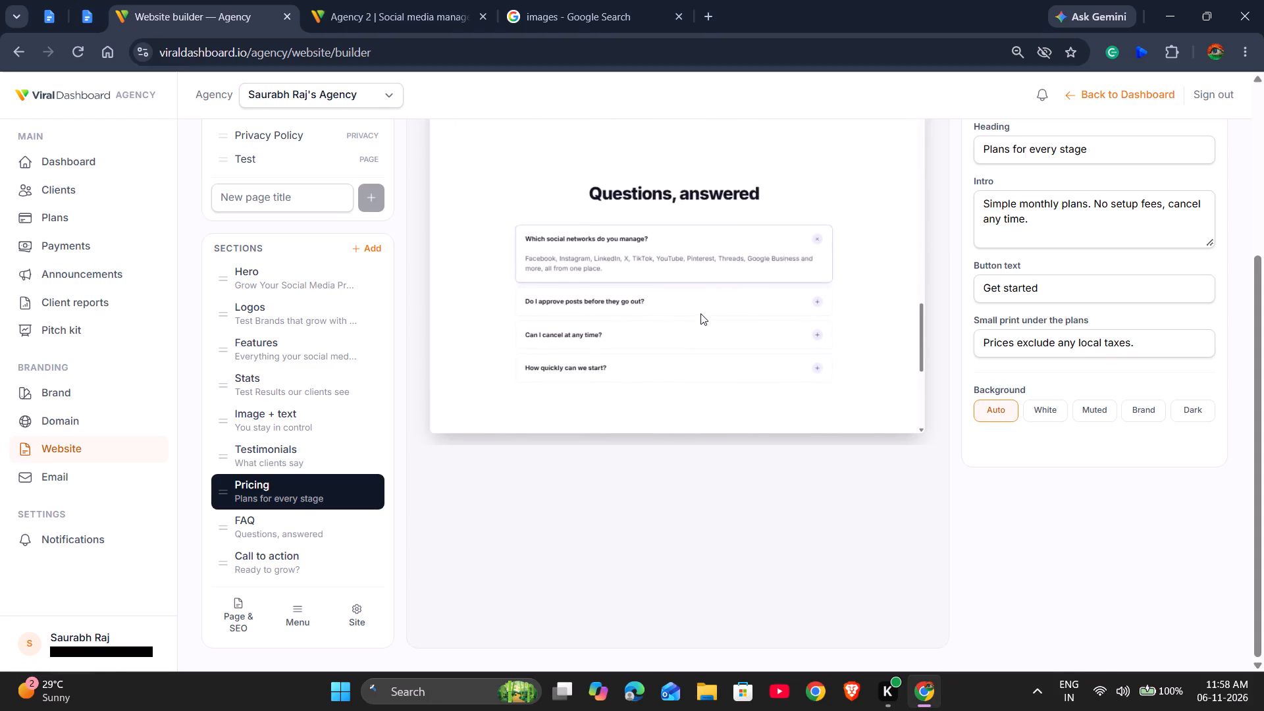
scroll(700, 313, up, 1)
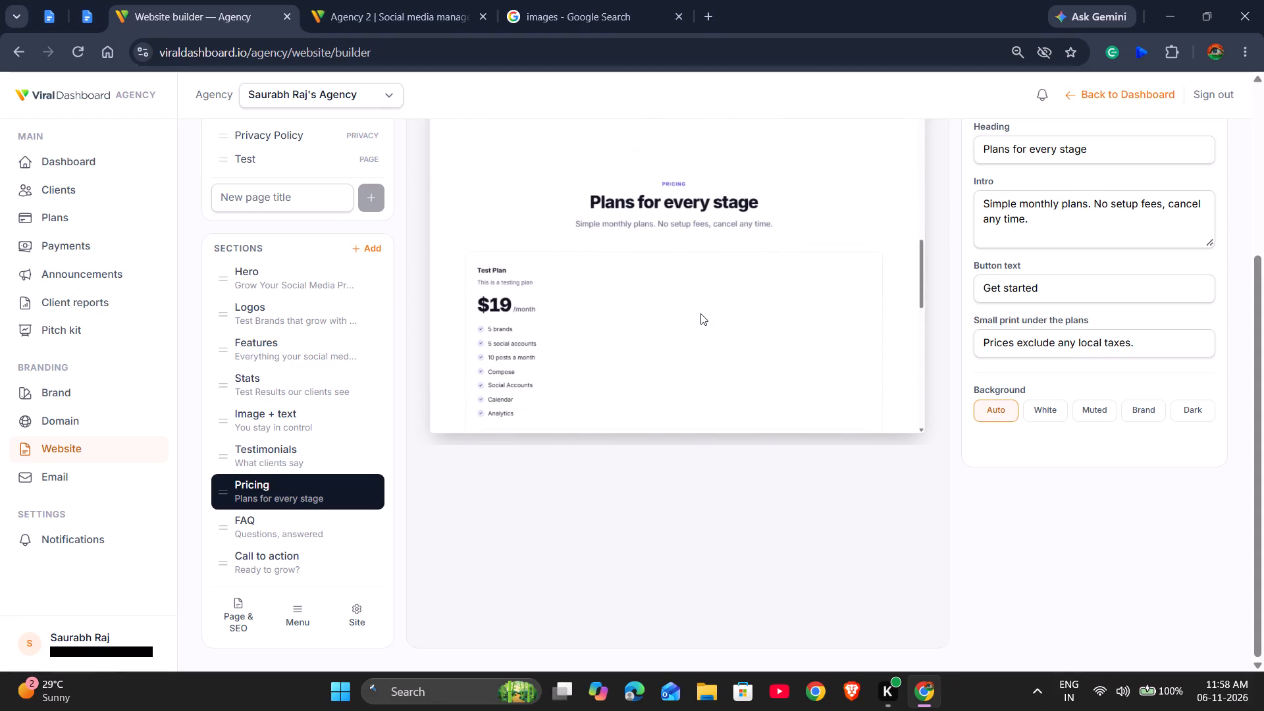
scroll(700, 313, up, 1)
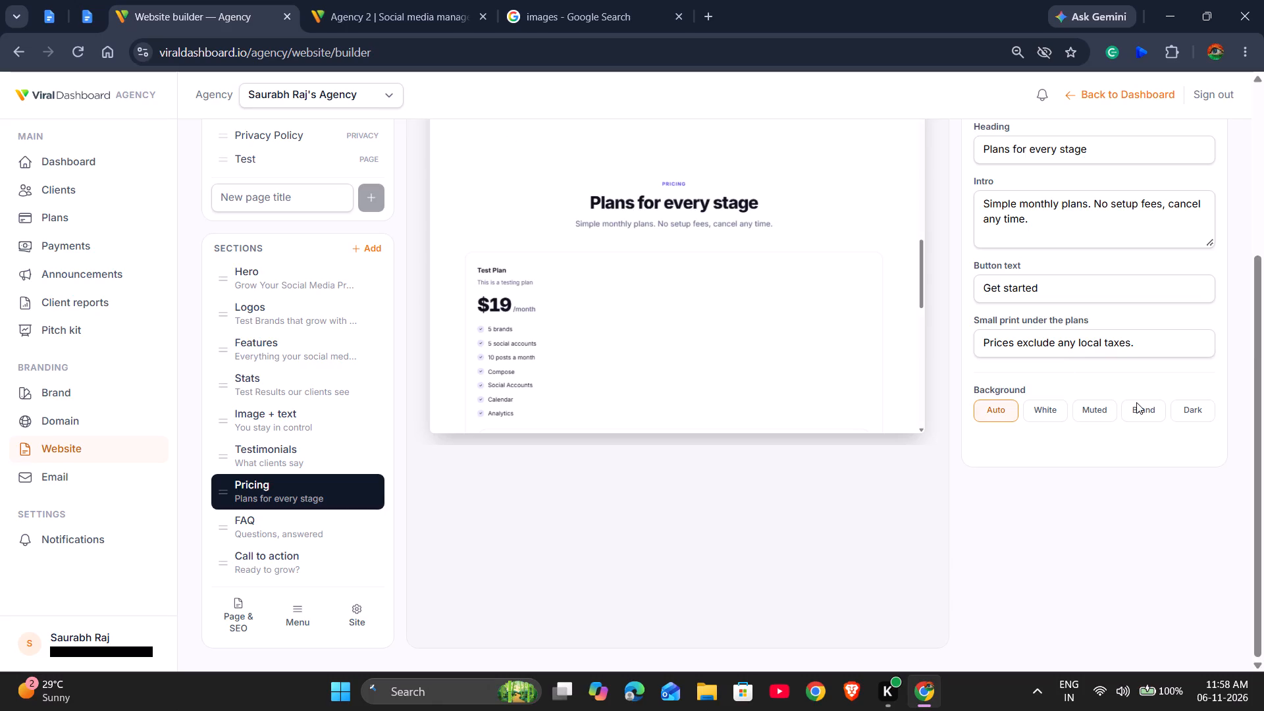
Set the Pricing section's background to Muted and publish the website.
click(1090, 411)
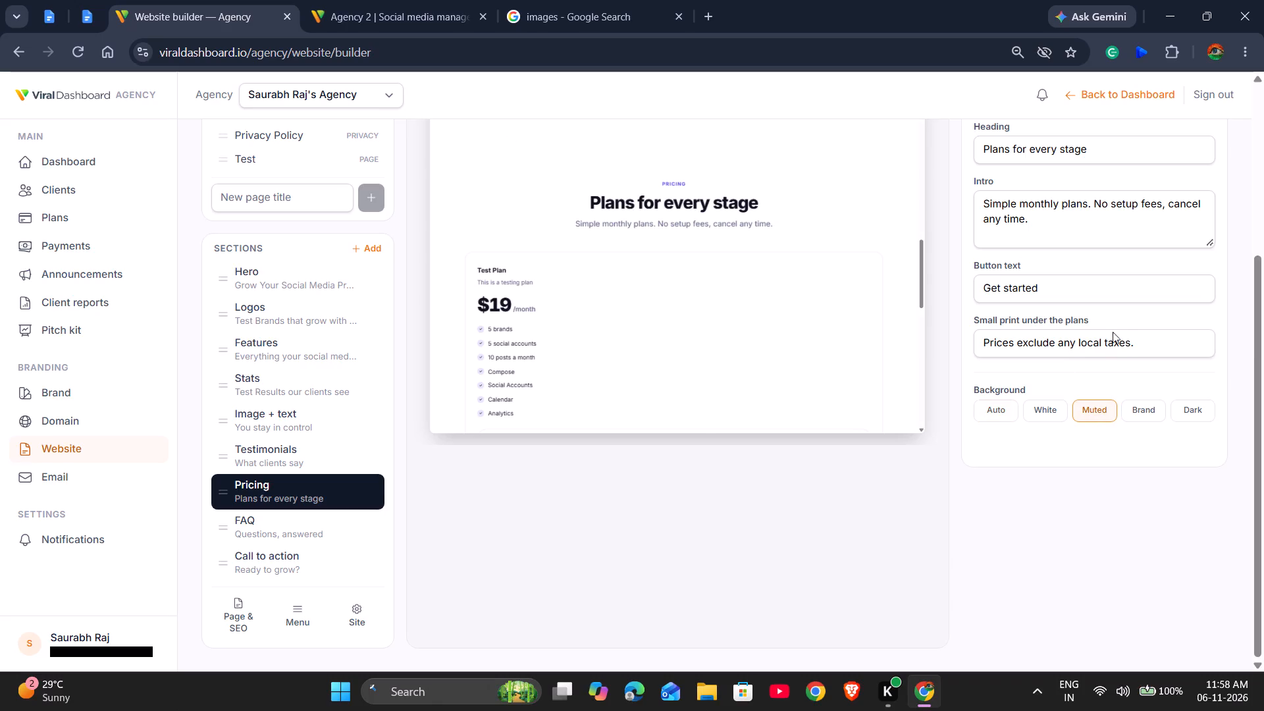
scroll(1110, 314, up, 5)
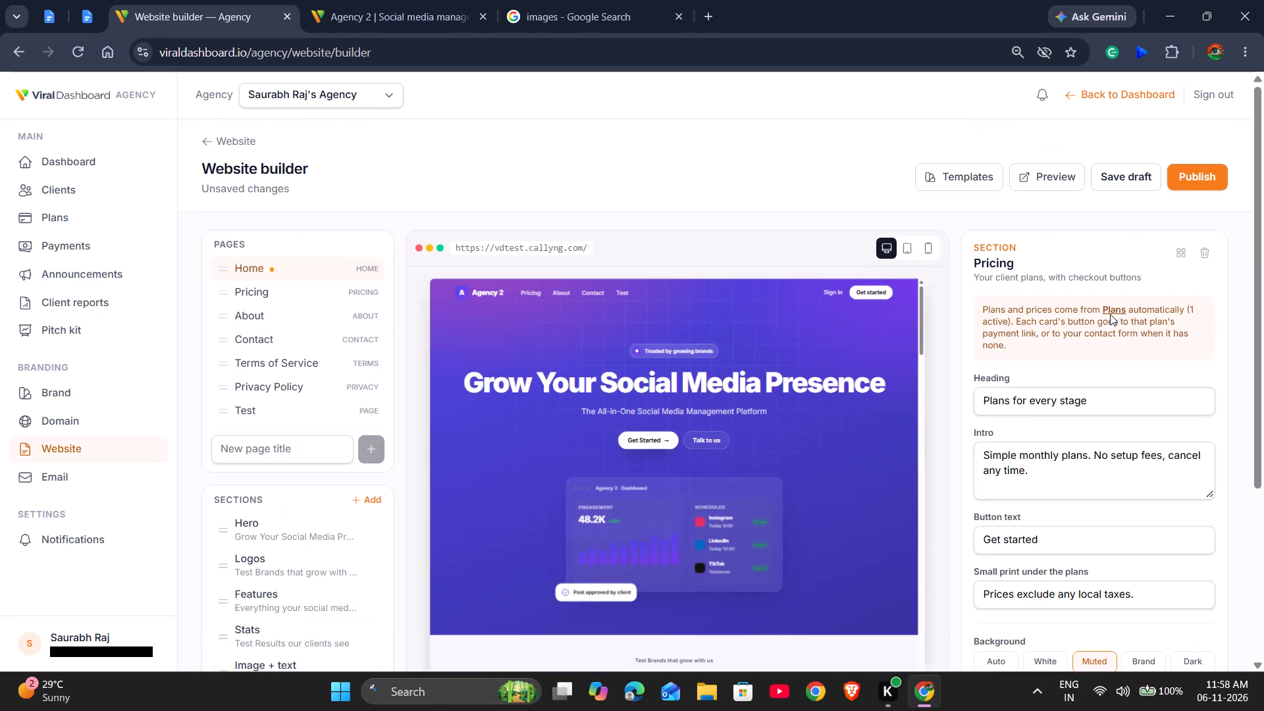
scroll(1110, 314, up, 2)
click(1184, 180)
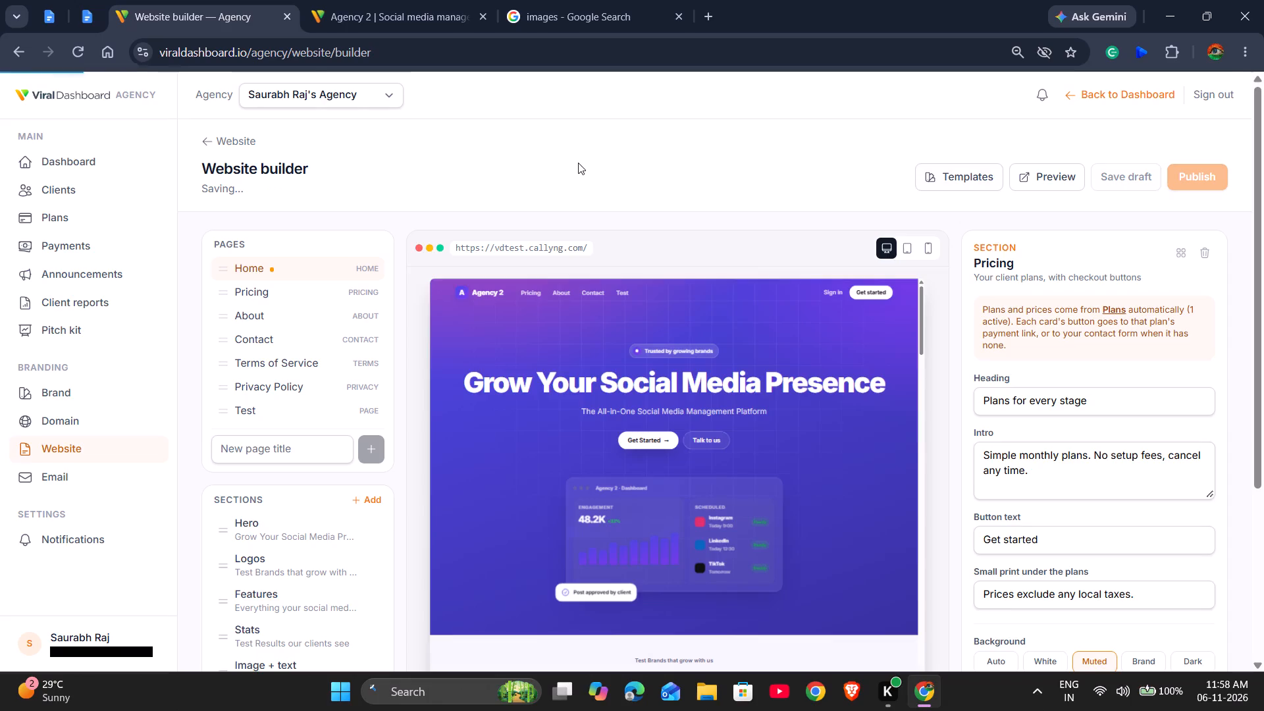
Reload the live home page to check the Pricing section's published background.
click(395, 1)
key(ctrl+r)
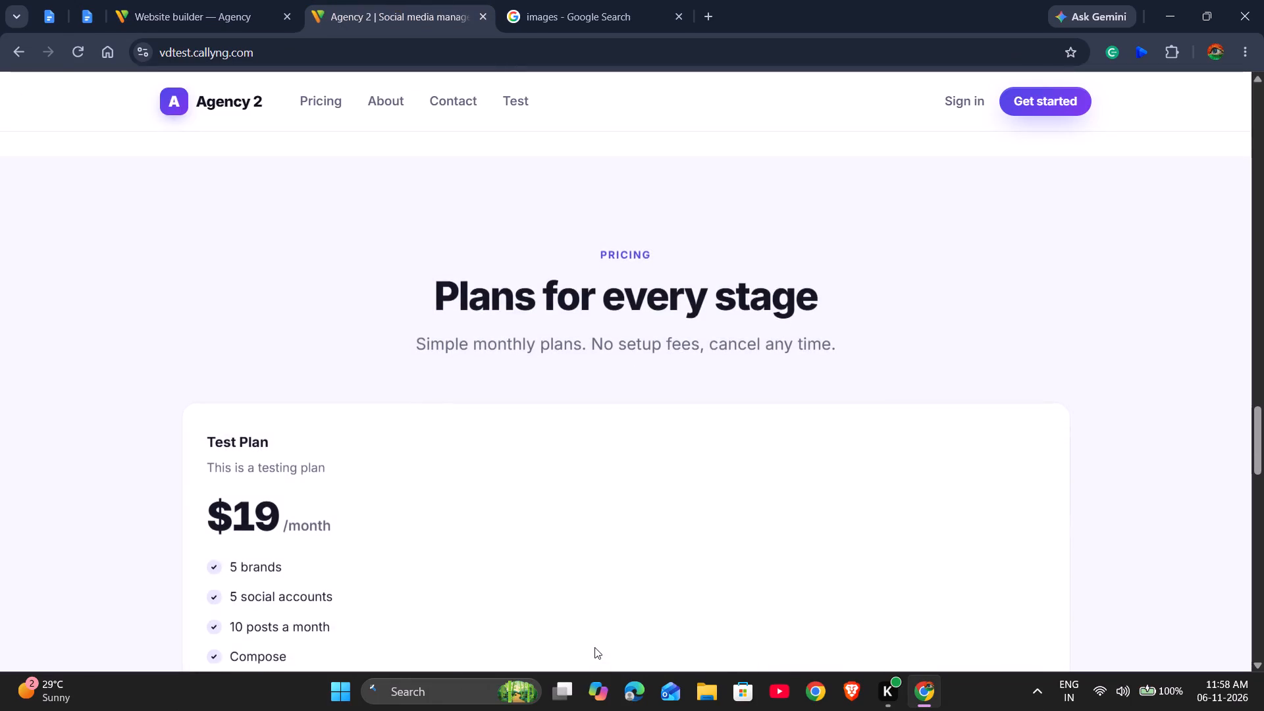
Back in the website builder, open the FAQ section and expand its first question, "Which social networks do you manage?".
click(159, 6)
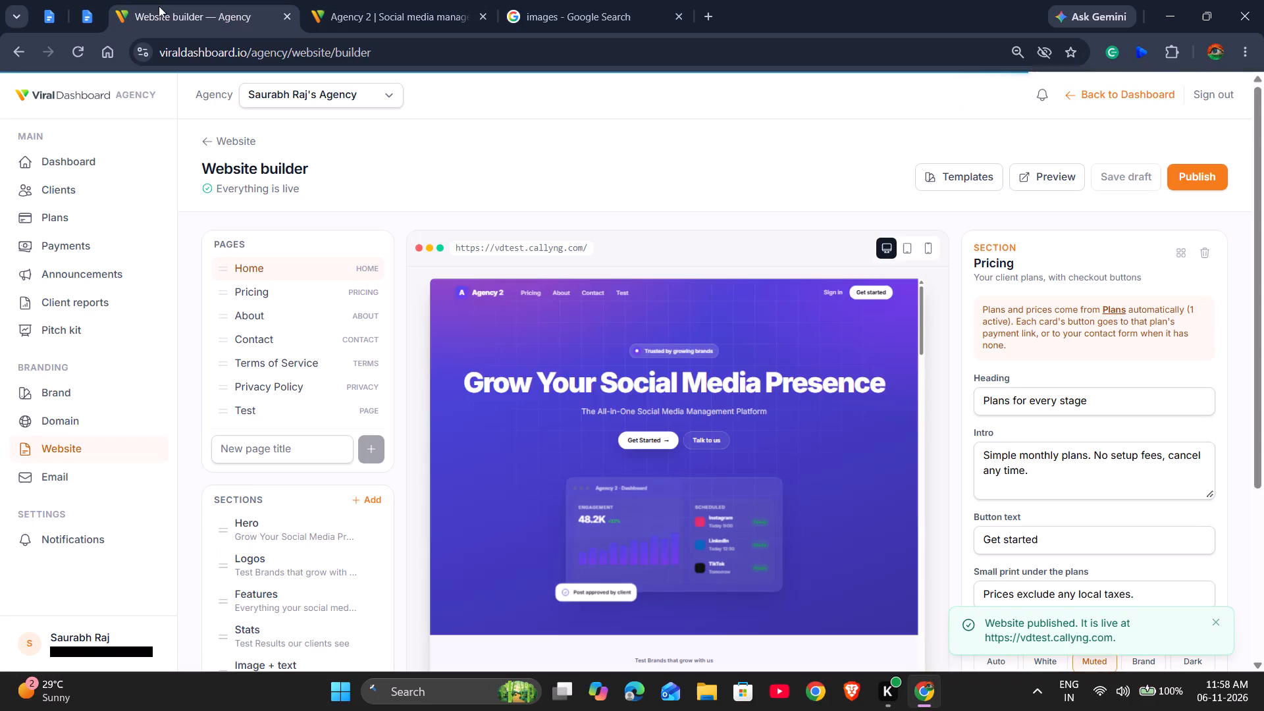
scroll(263, 504, down, 4)
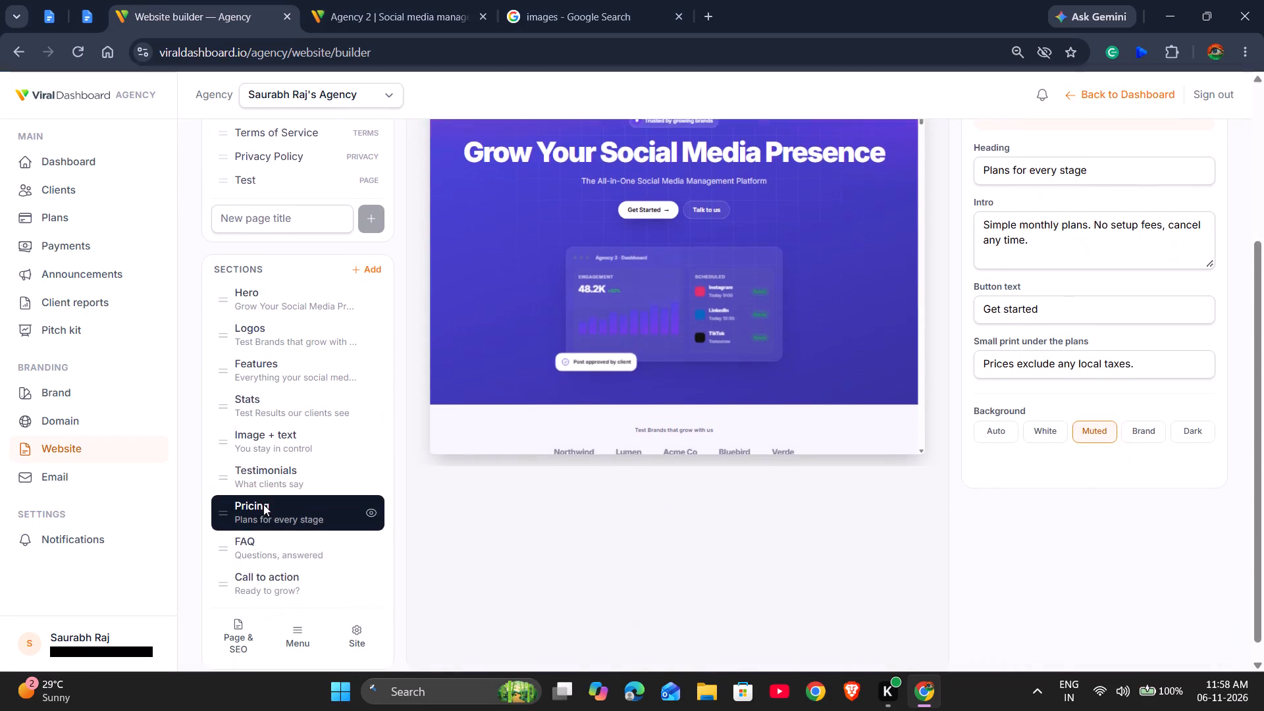
click(274, 544)
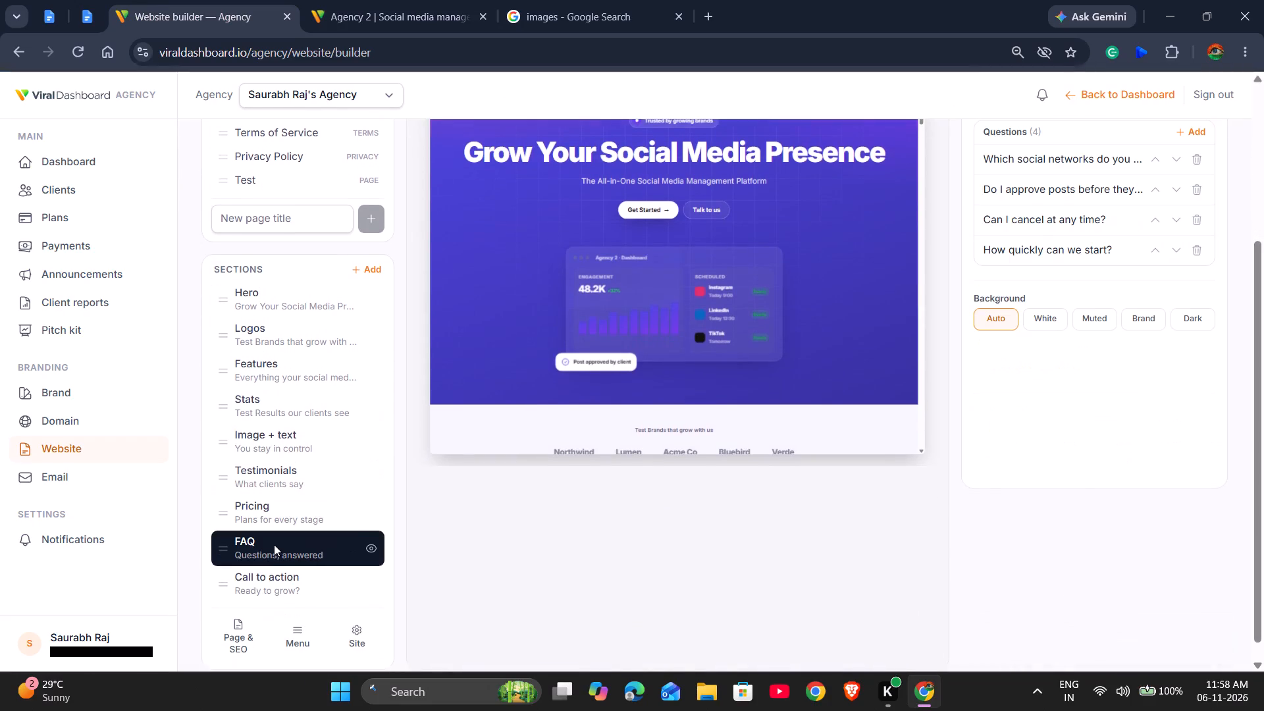
scroll(1063, 462, up, 1)
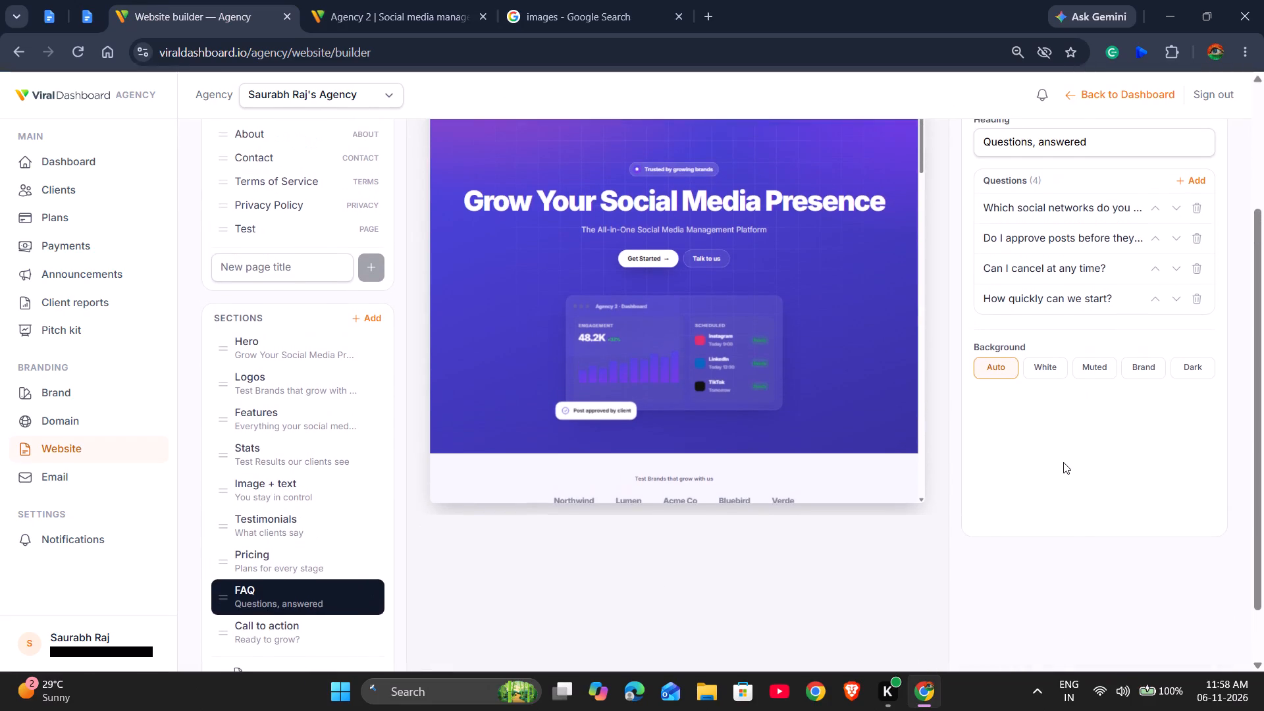
scroll(1063, 462, up, 1)
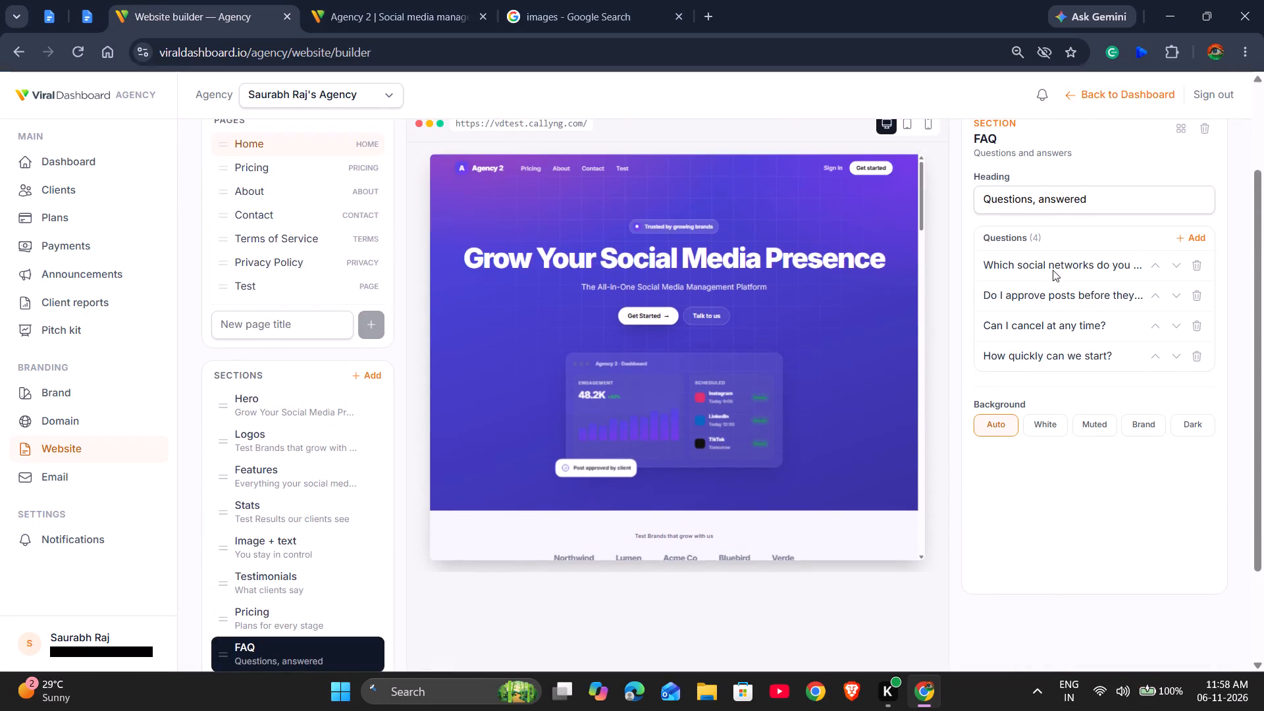
click(1053, 270)
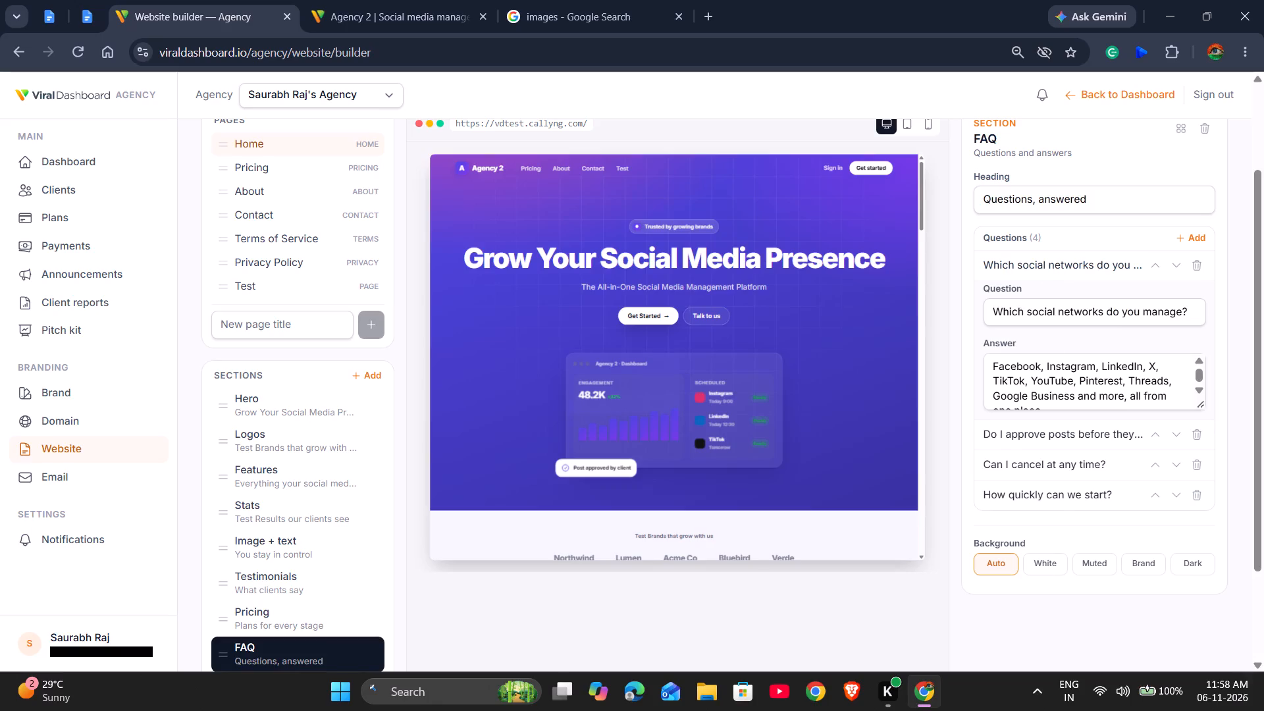
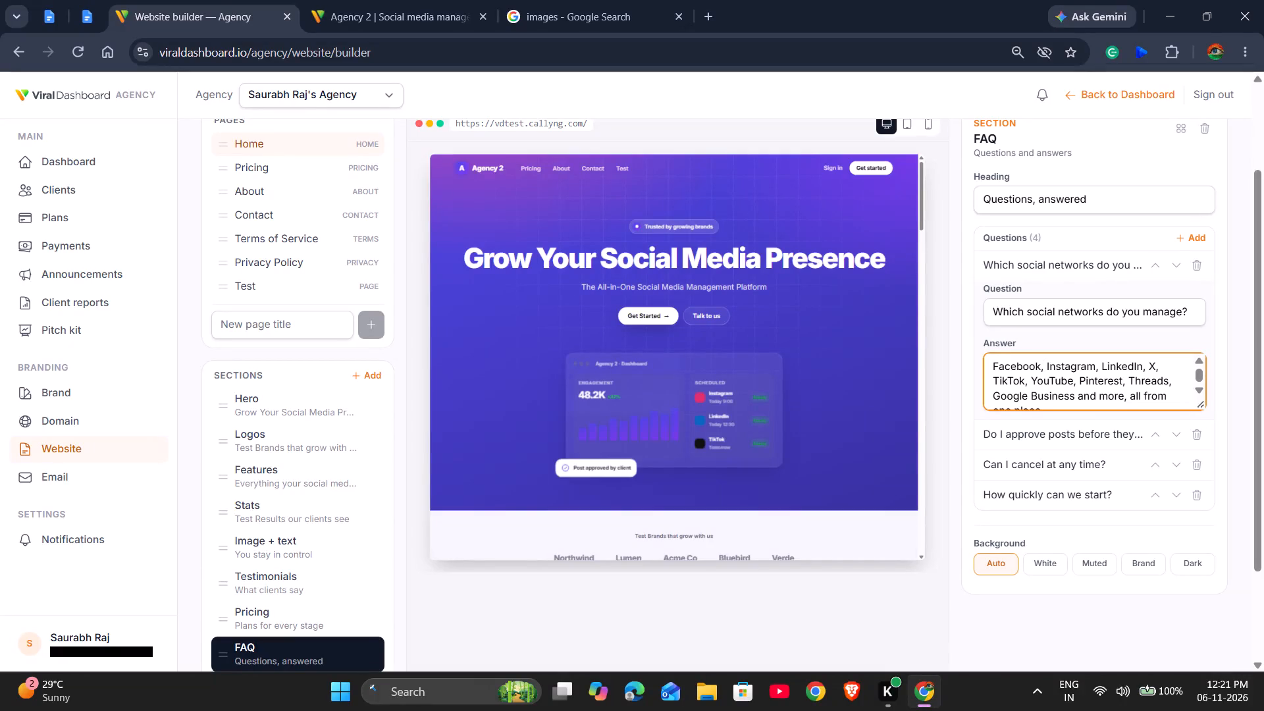
Cut "Facebook," from the start of the answer to the FAQ question "Which social networks do you manage?".
click(1042, 363)
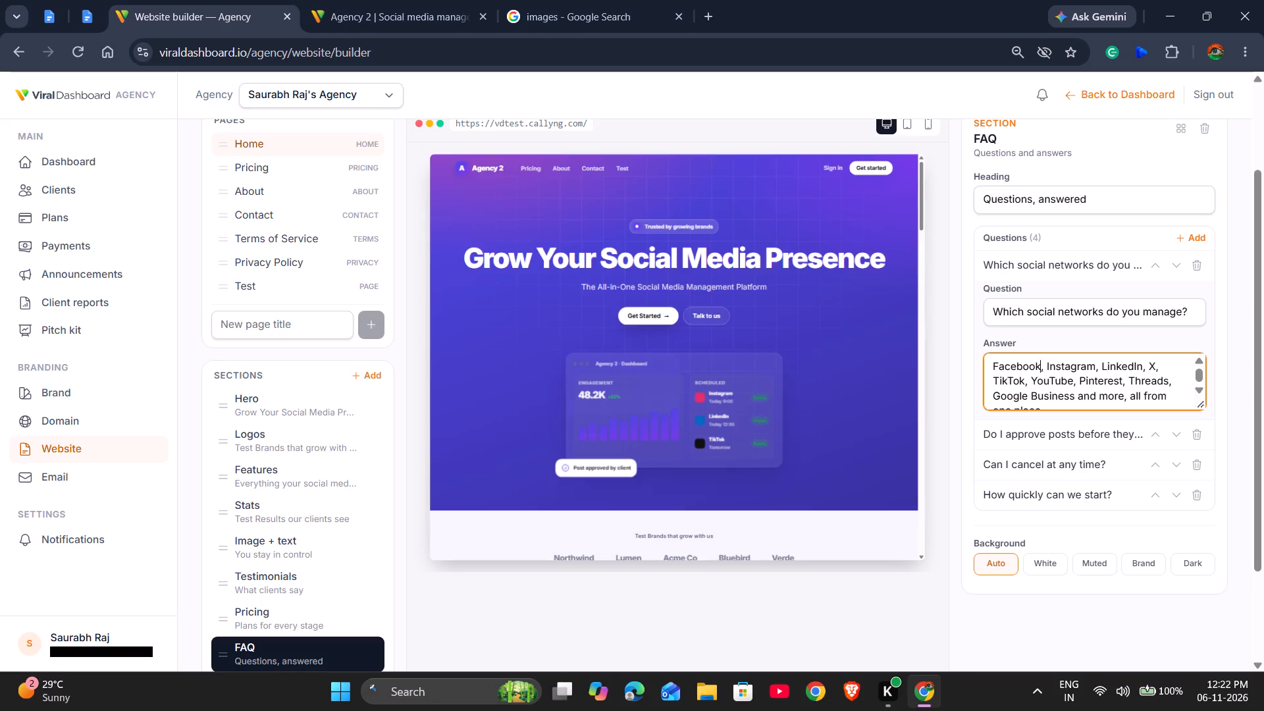
click(995, 362)
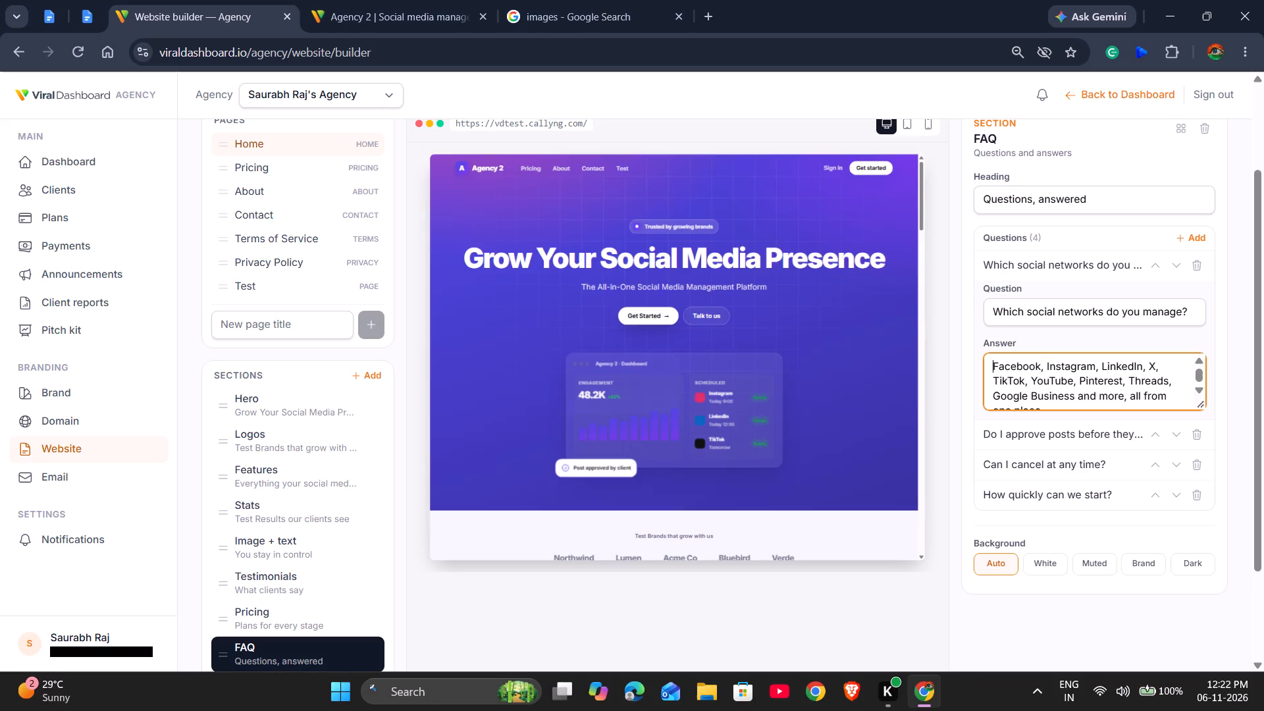
triple_click(995, 362)
click(995, 362)
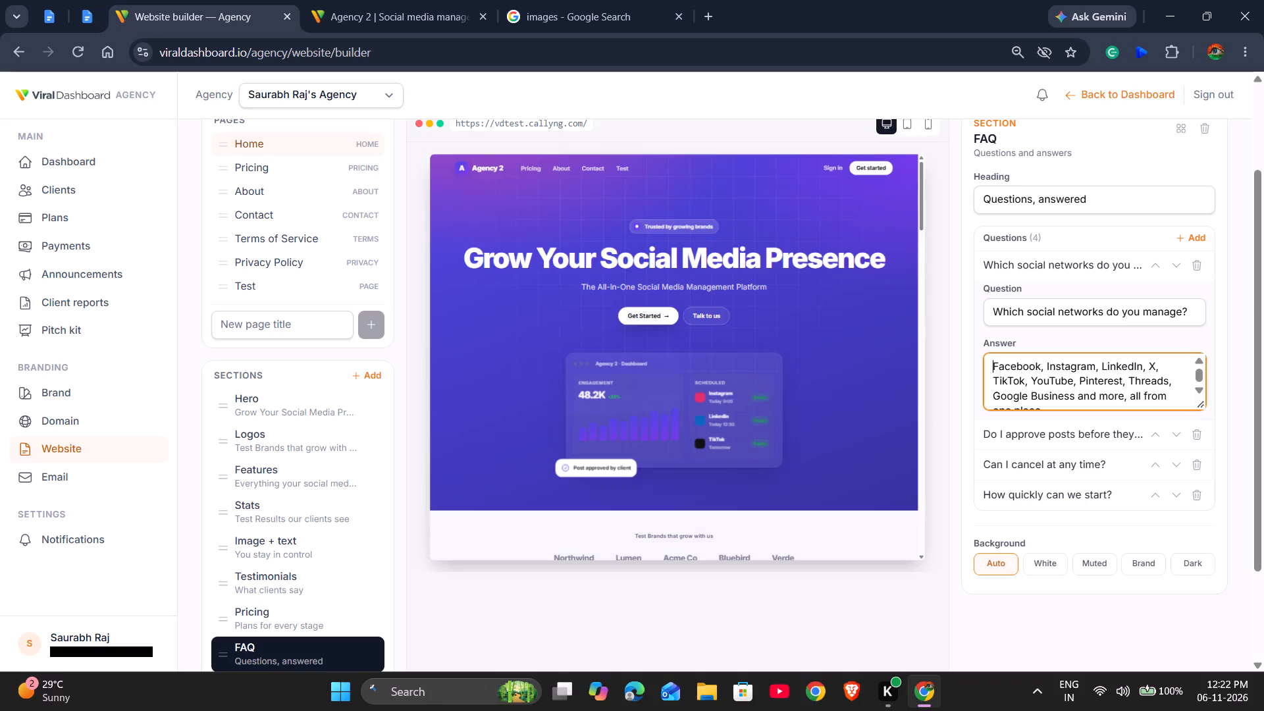
double_click(995, 362)
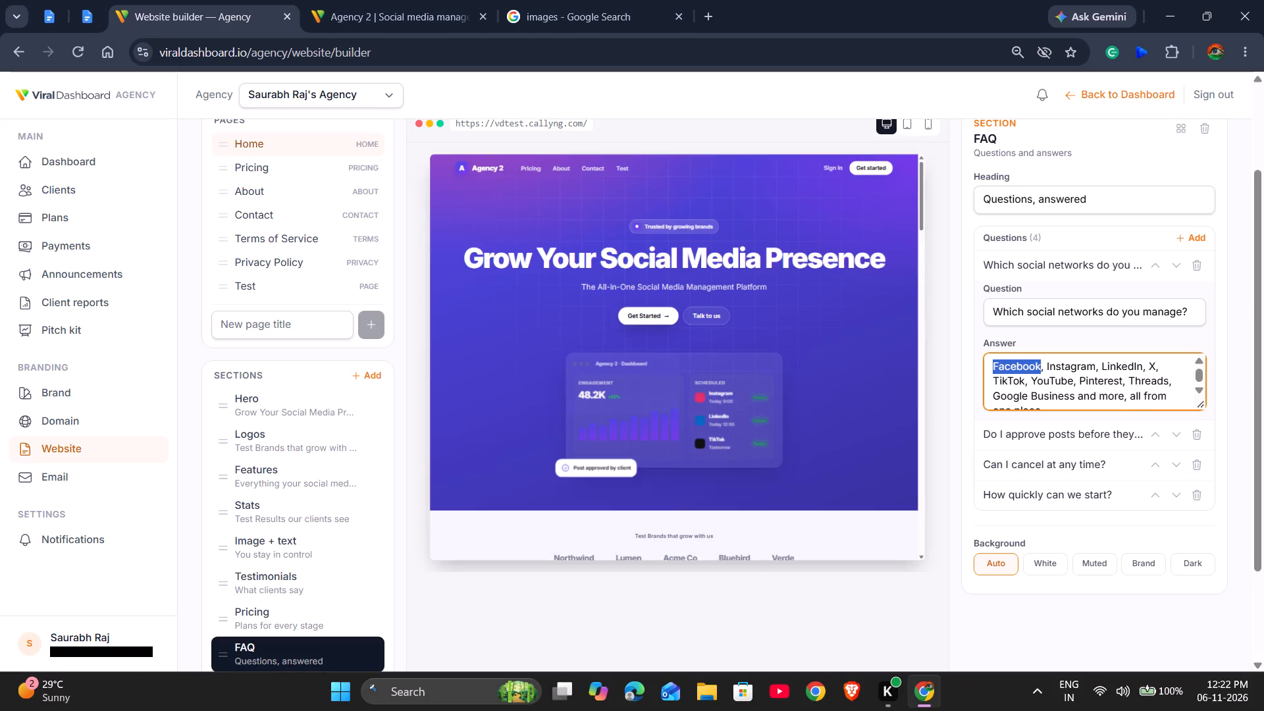
click(995, 362)
drag(995, 362, 1052, 364)
drag(1052, 364, 1047, 365)
key(ctrl+x)
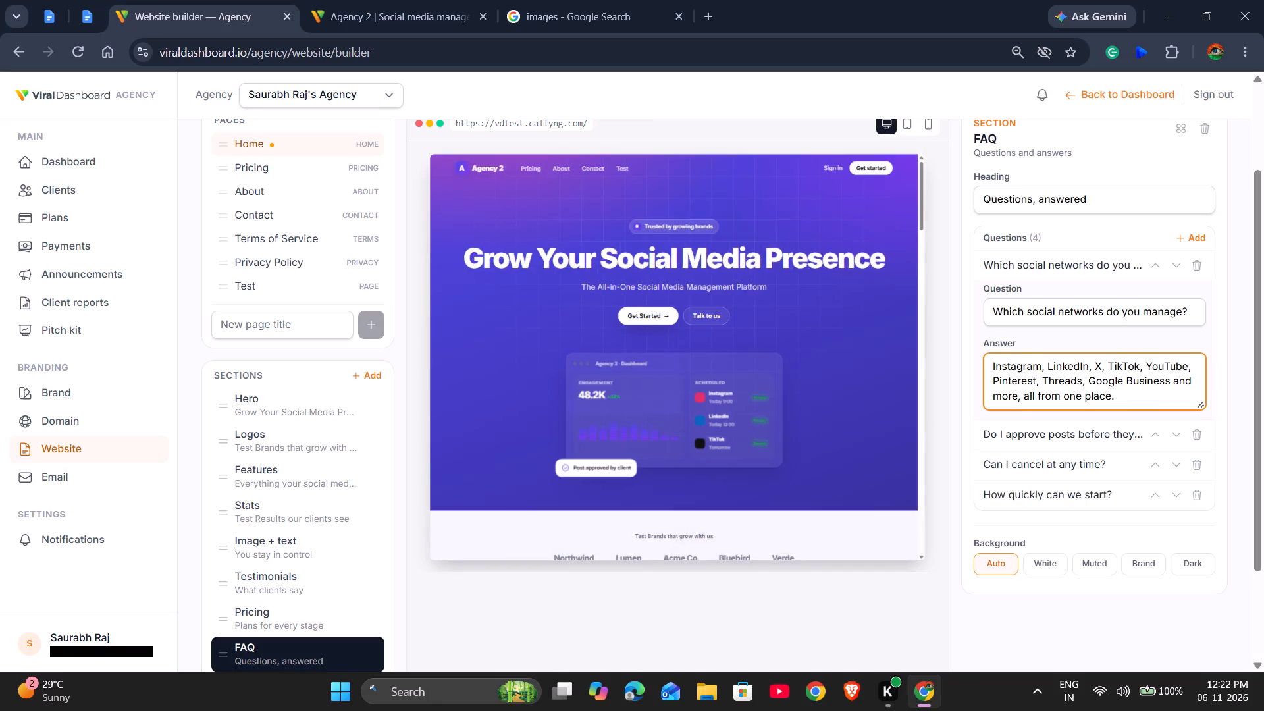
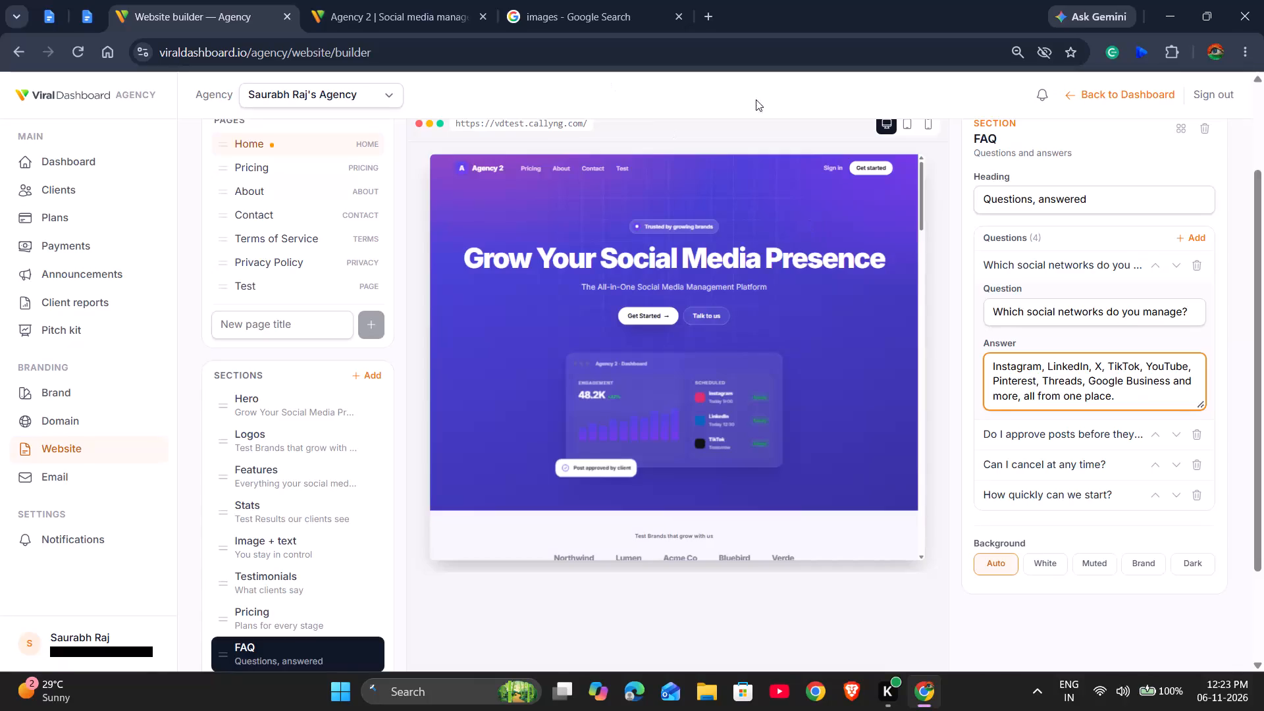
Publish the website with the edited answer to the first FAQ question.
scroll(1105, 184, up, 4)
click(1194, 181)
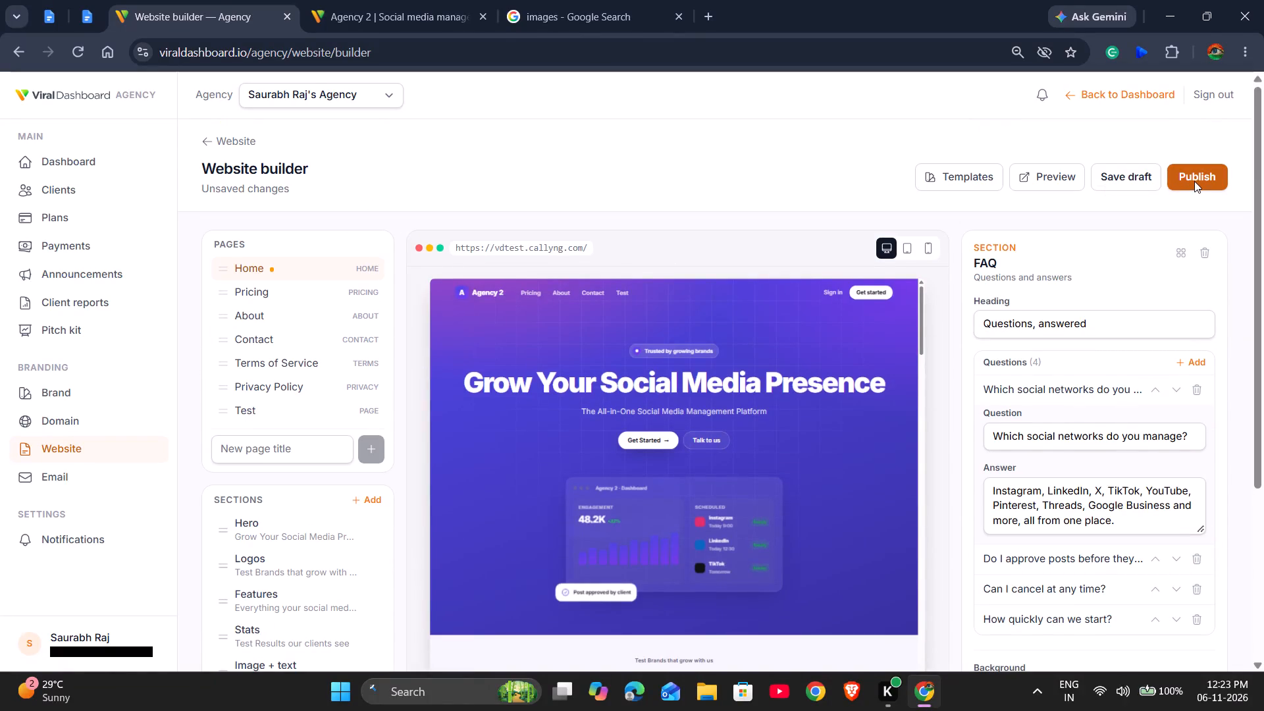
Reload the live home page to check the published answer to "Which social networks do you manage?" in the FAQ section.
click(388, 0)
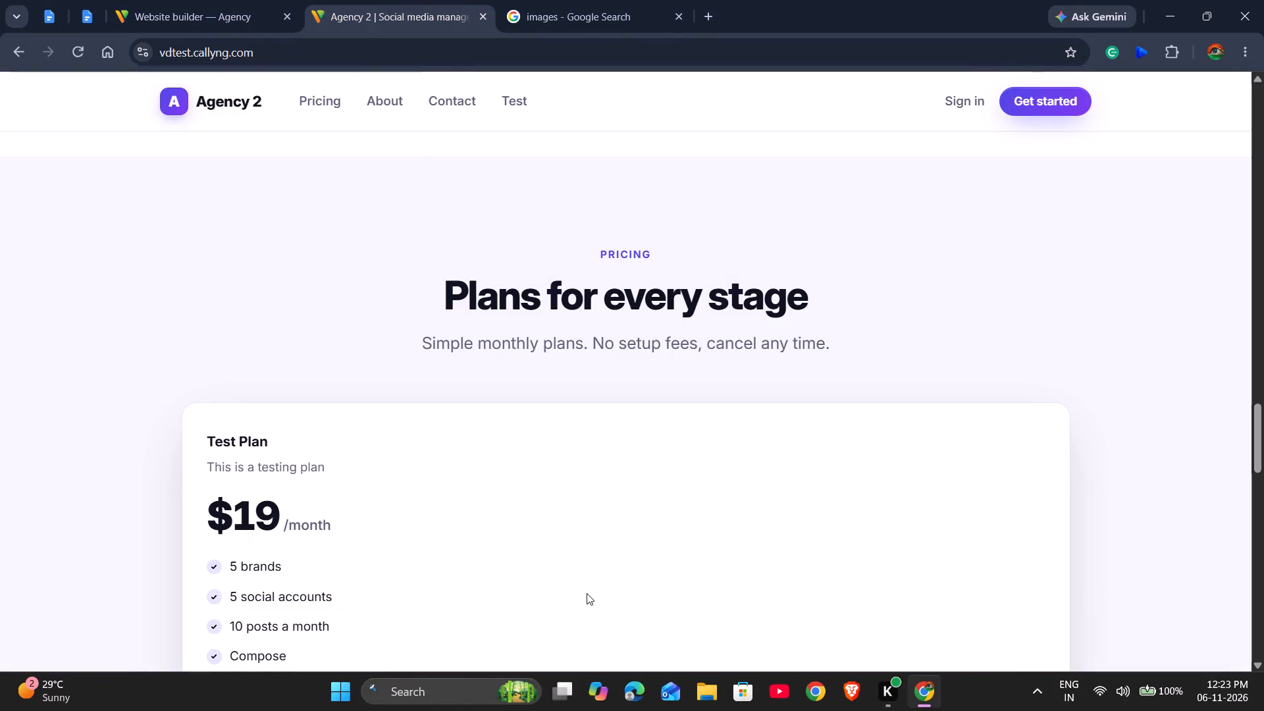
scroll(587, 593, down, 6)
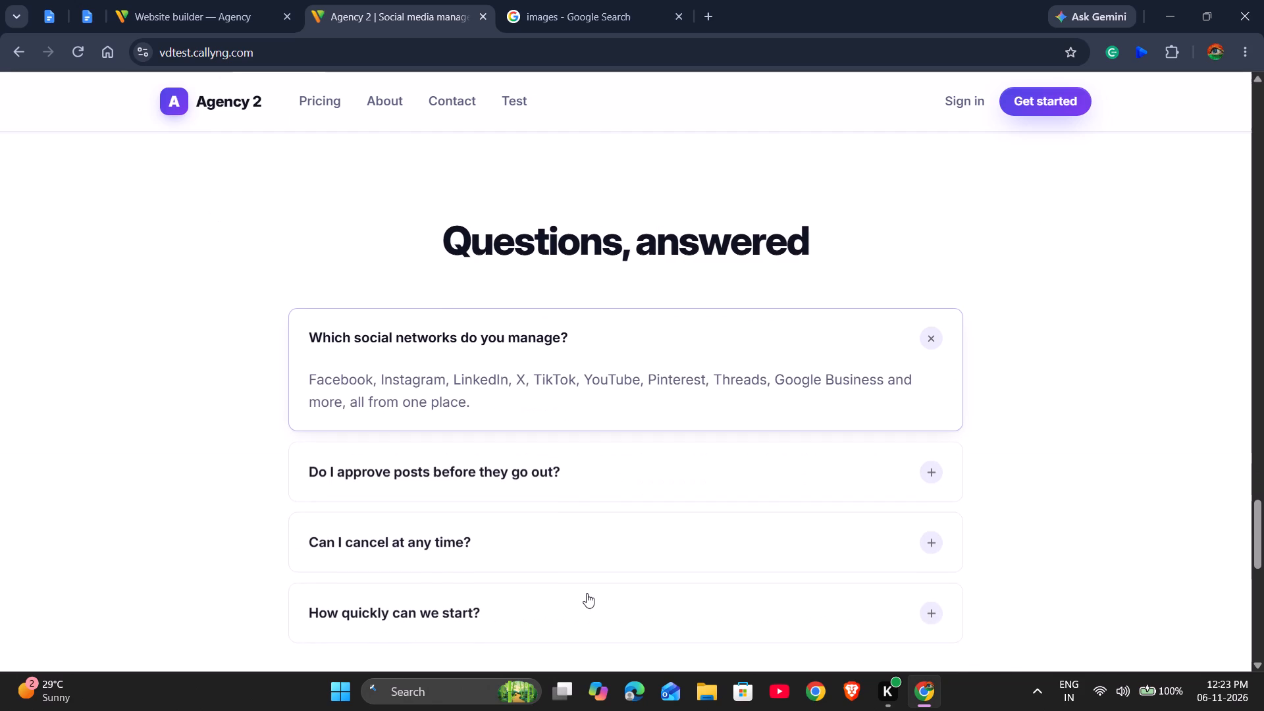
scroll(587, 593, down, 1)
key(ctrl+r)
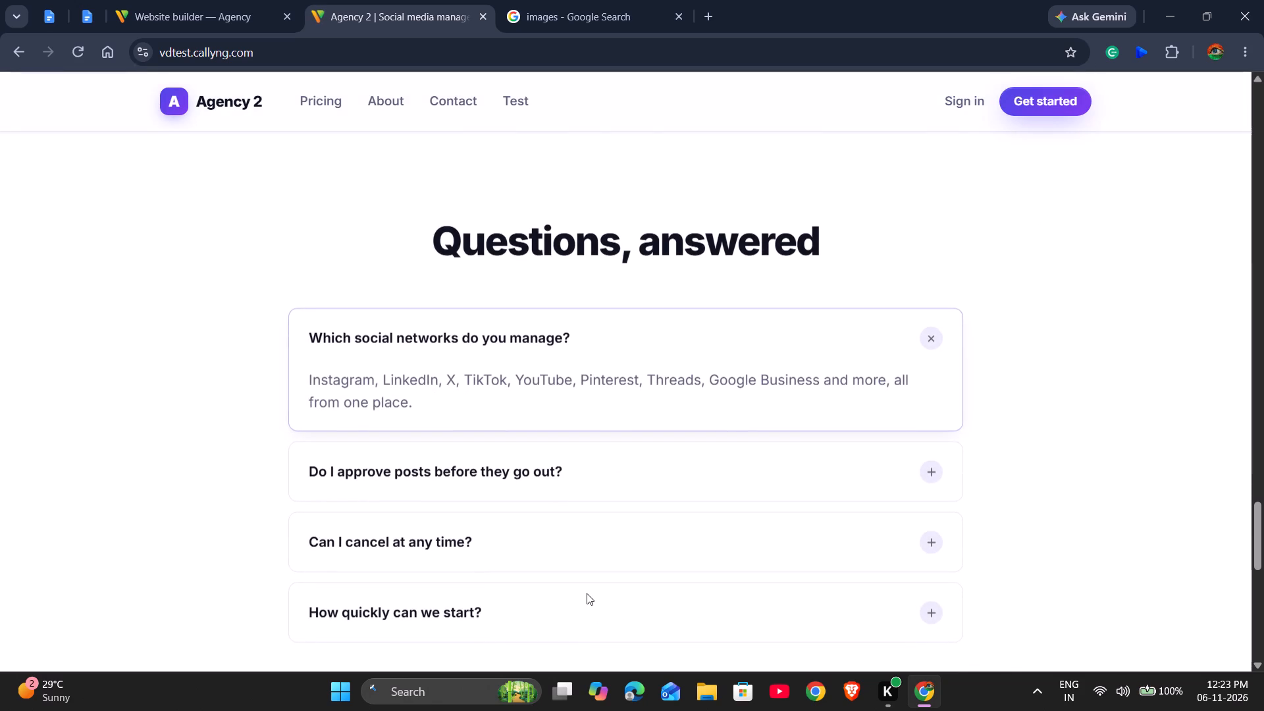
Back in the website builder, restore "Facebook, " at the start of the first FAQ answer and publish the website.
click(217, 11)
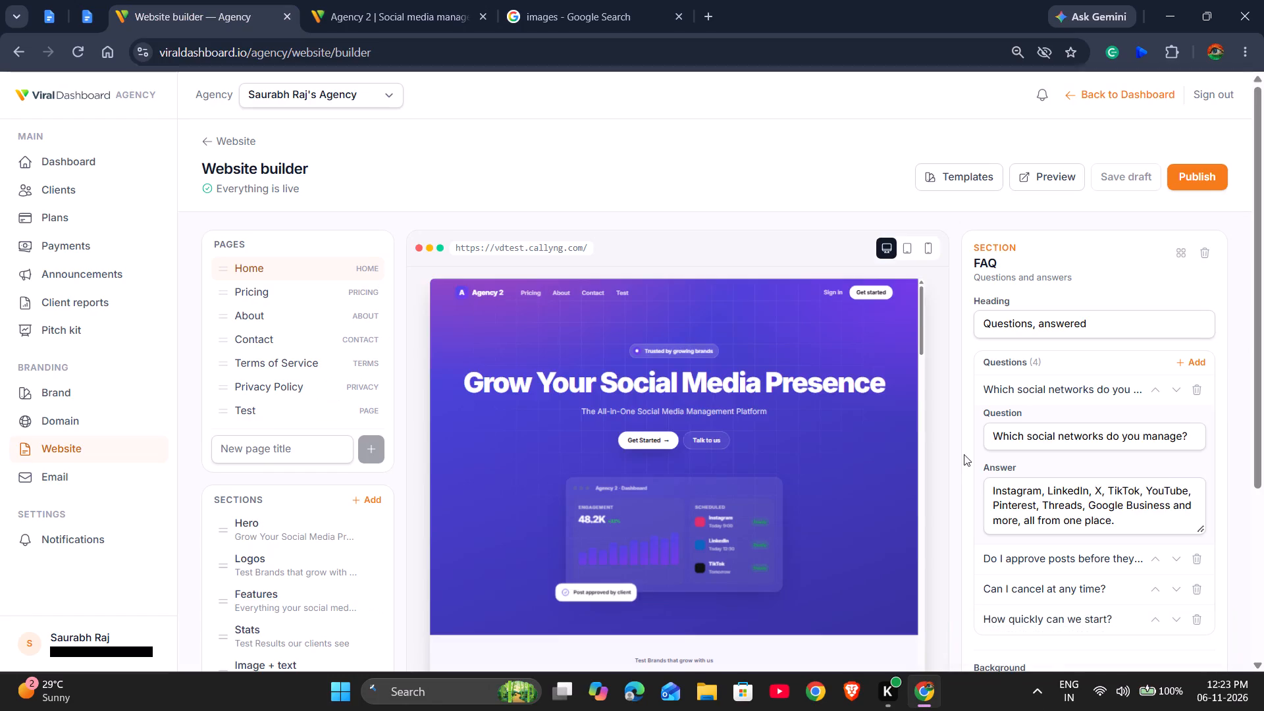
click(997, 489)
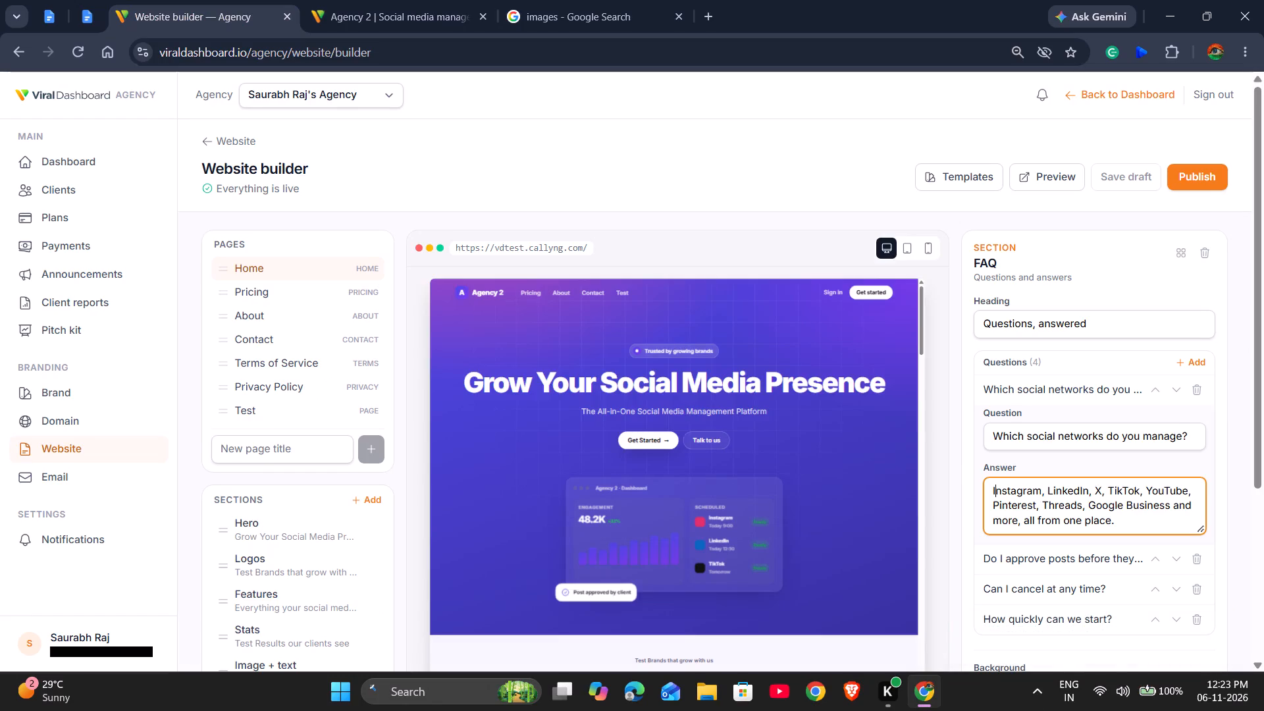
key(Left)
key(ctrl+v)
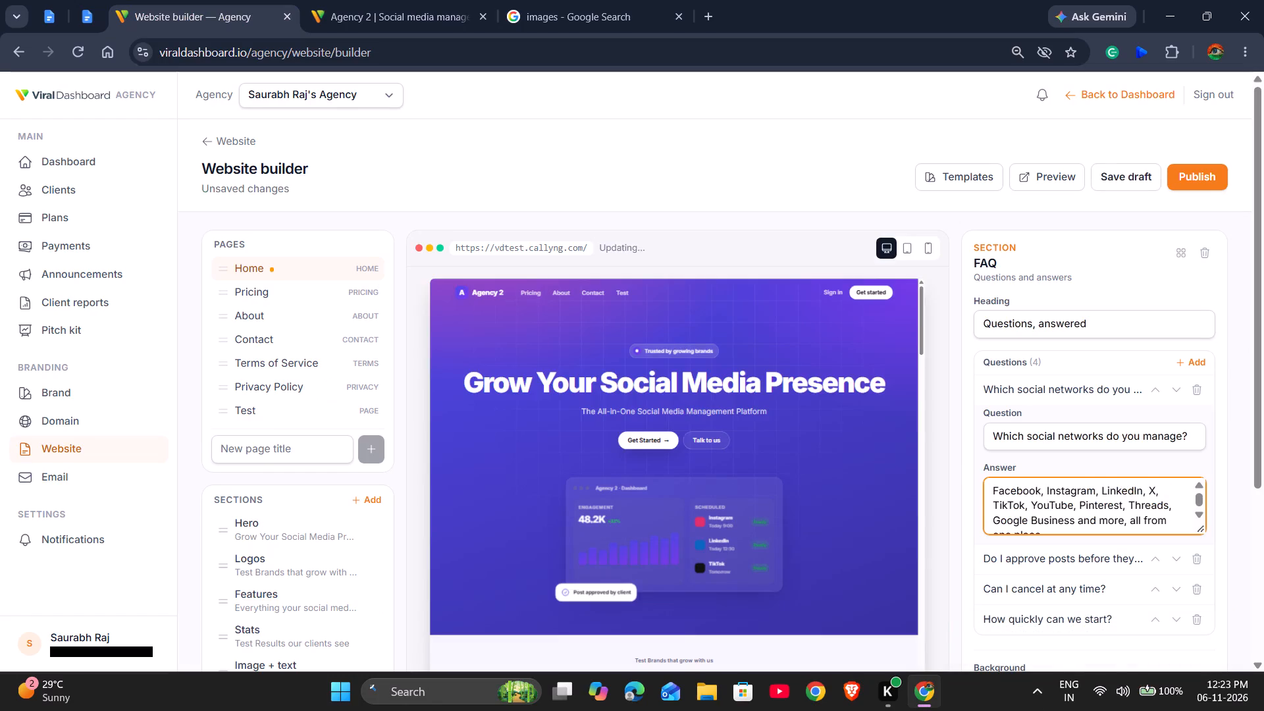
click(1215, 170)
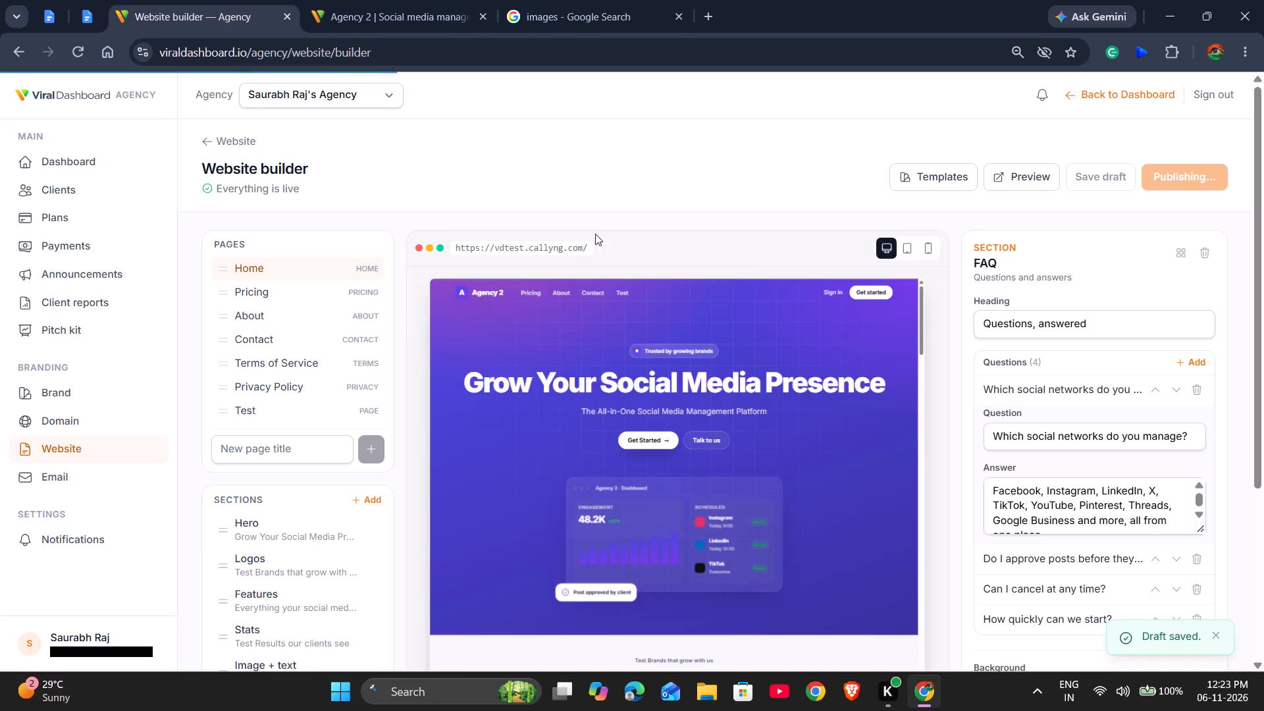
Examine the Home page sections in the builder's page preview, down to the FAQ and the call-to-action band.
scroll(654, 528, down, 6)
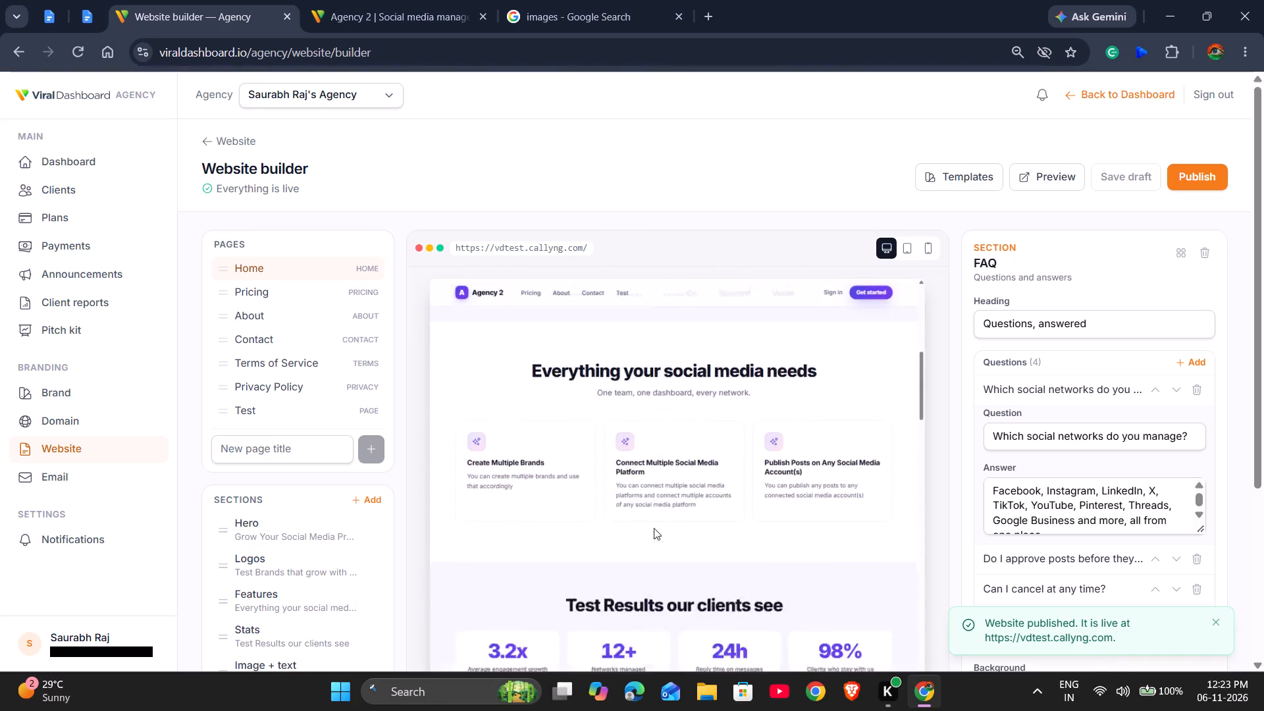
scroll(654, 528, down, 2)
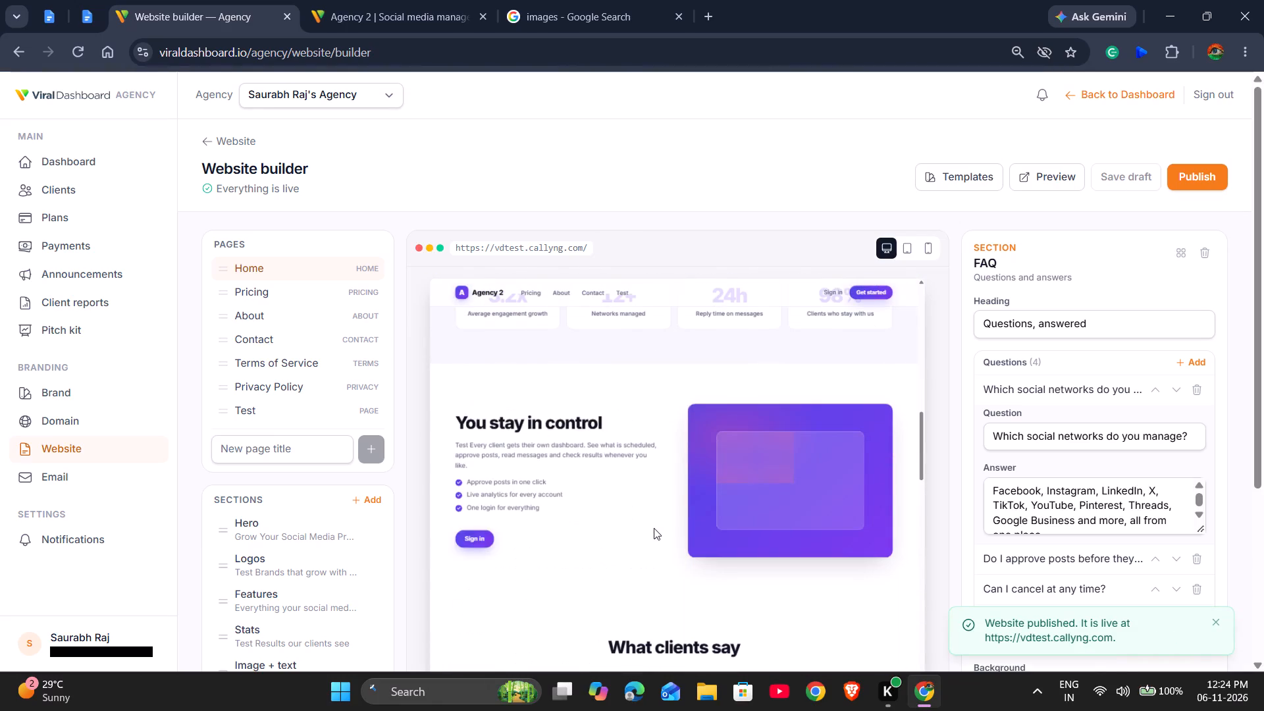
scroll(654, 528, down, 3)
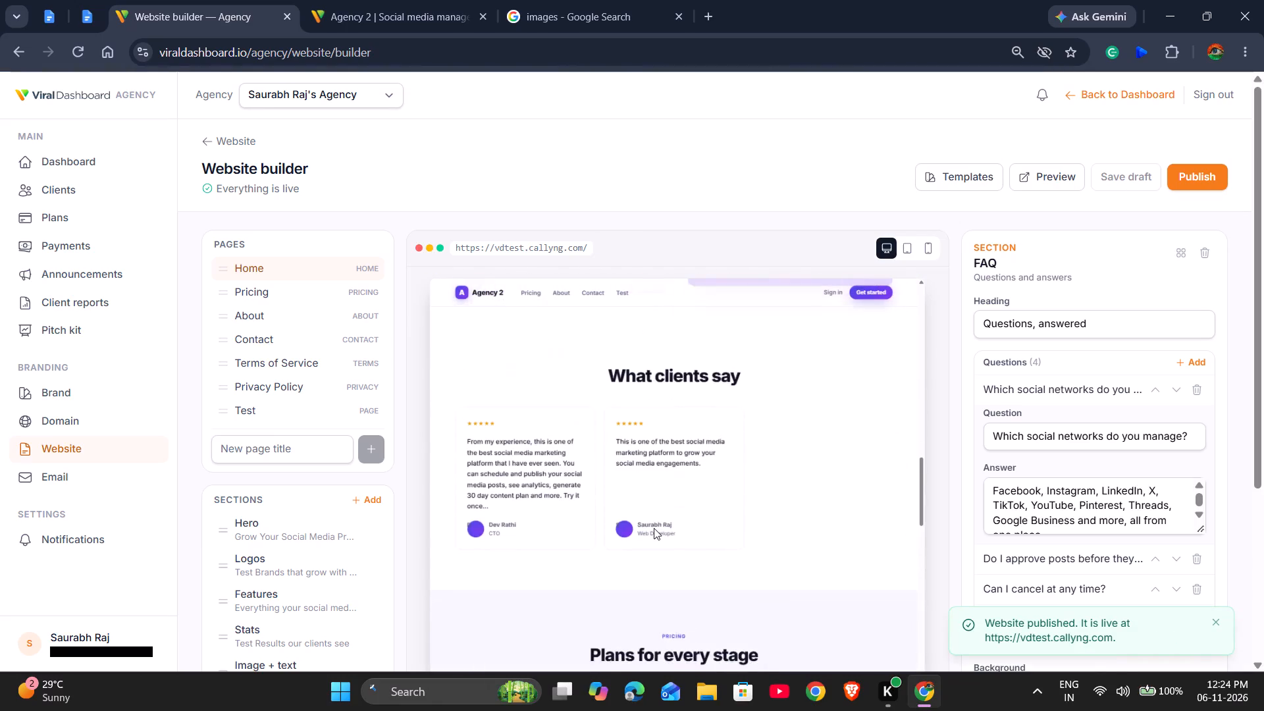
scroll(654, 528, down, 5)
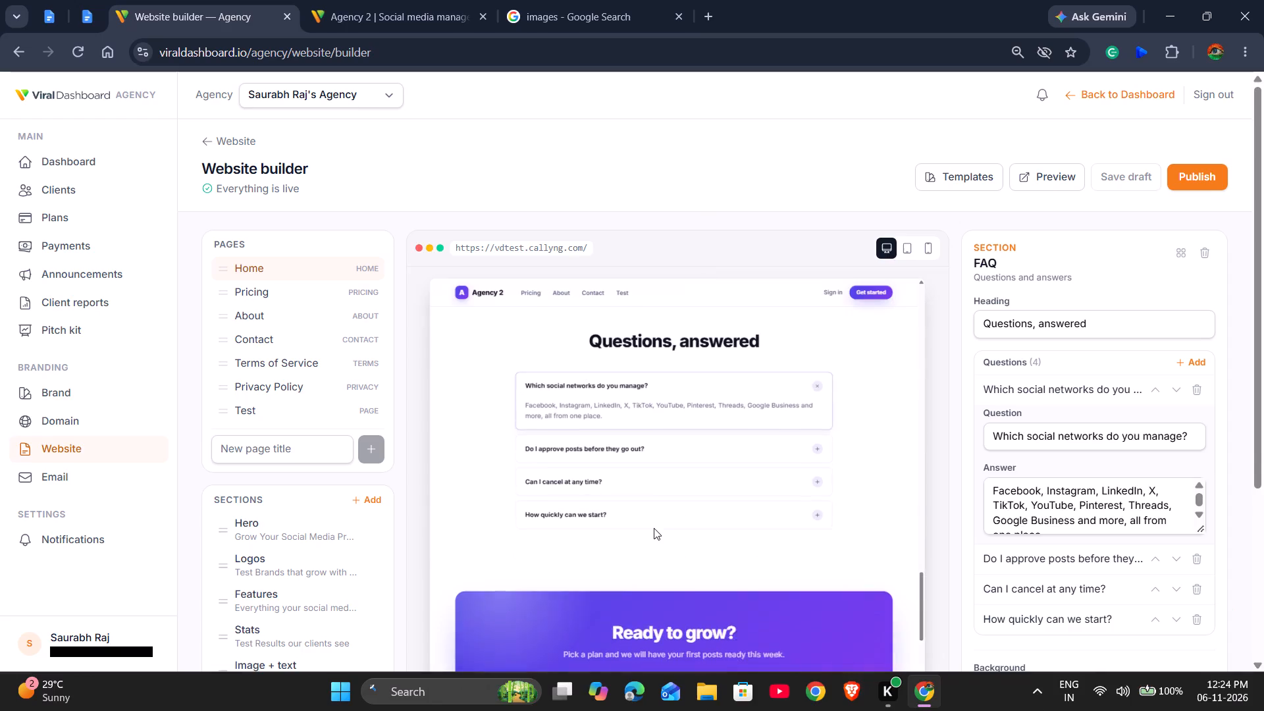
scroll(654, 528, down, 1)
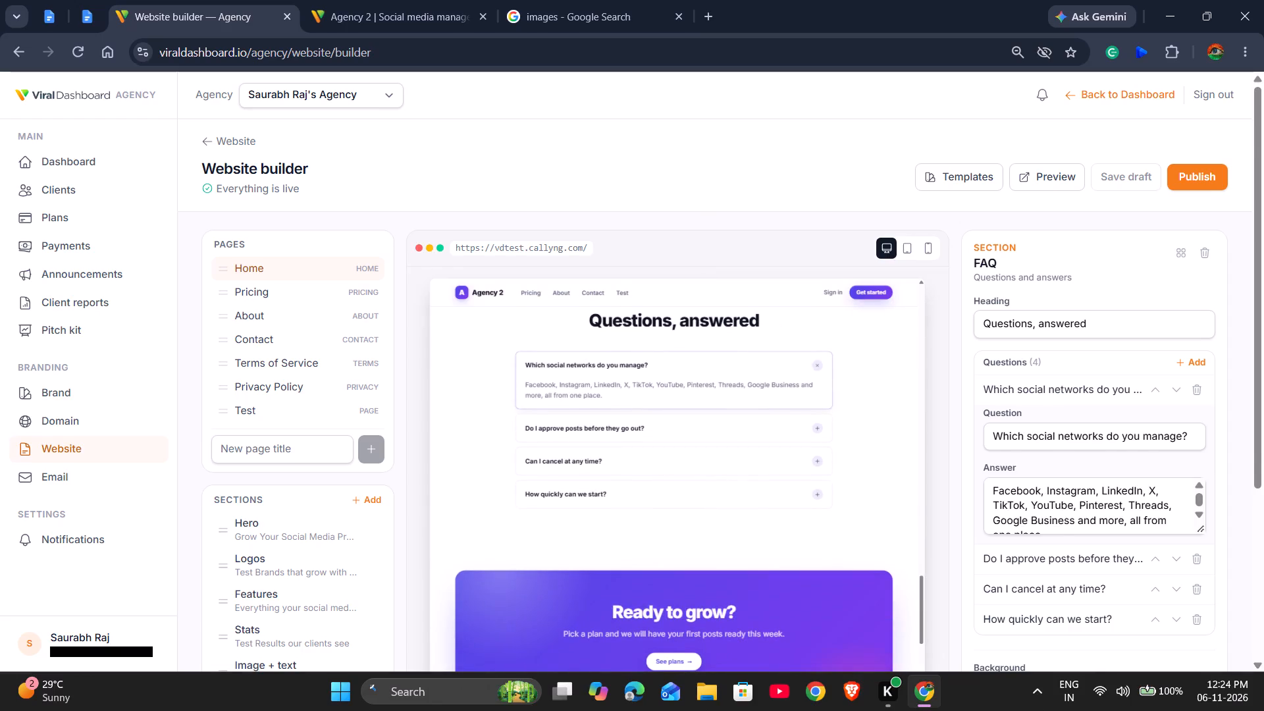
Open the Home page's Call to action section to review its heading, text, button and background options.
scroll(273, 567, down, 3)
click(278, 575)
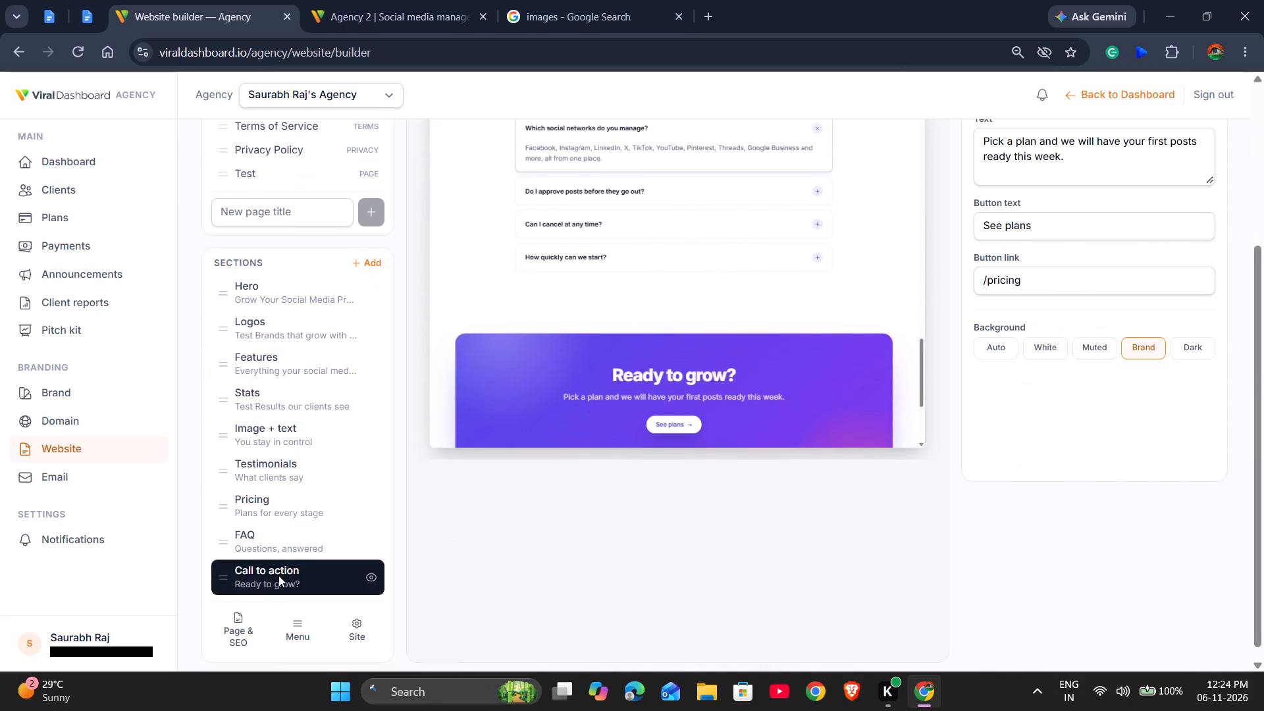
scroll(1015, 462, up, 2)
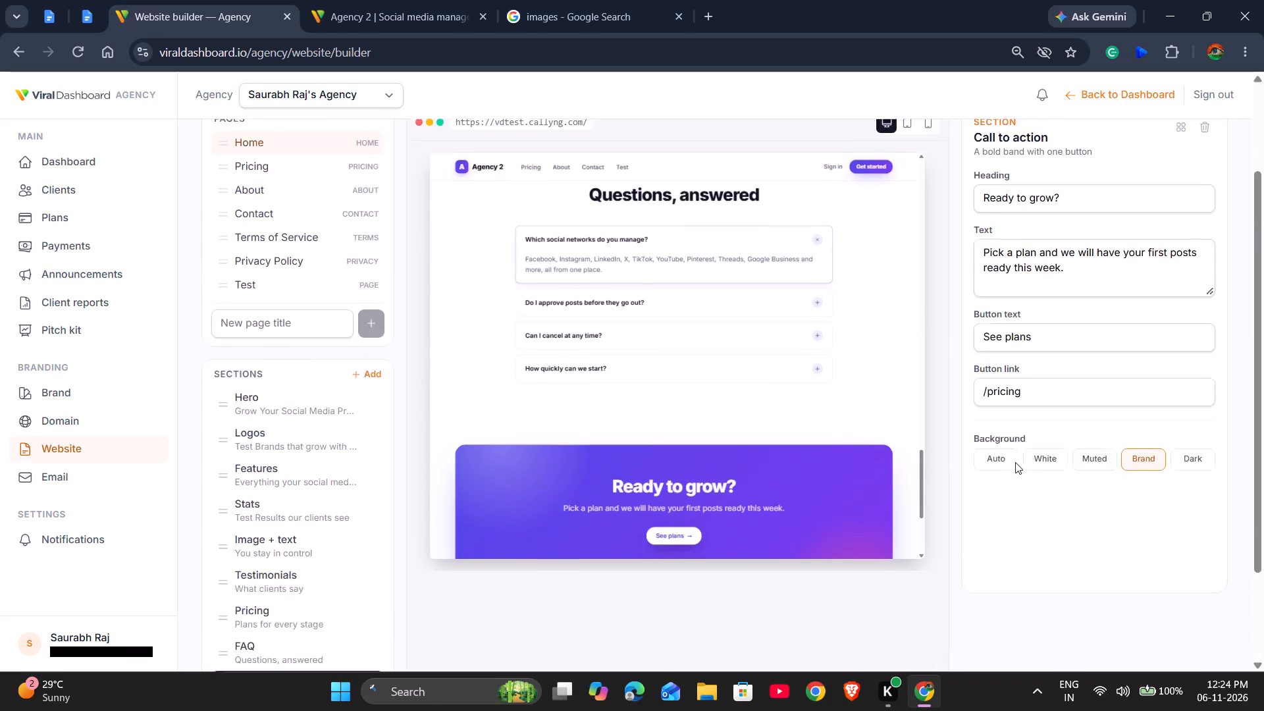
scroll(1015, 462, up, 1)
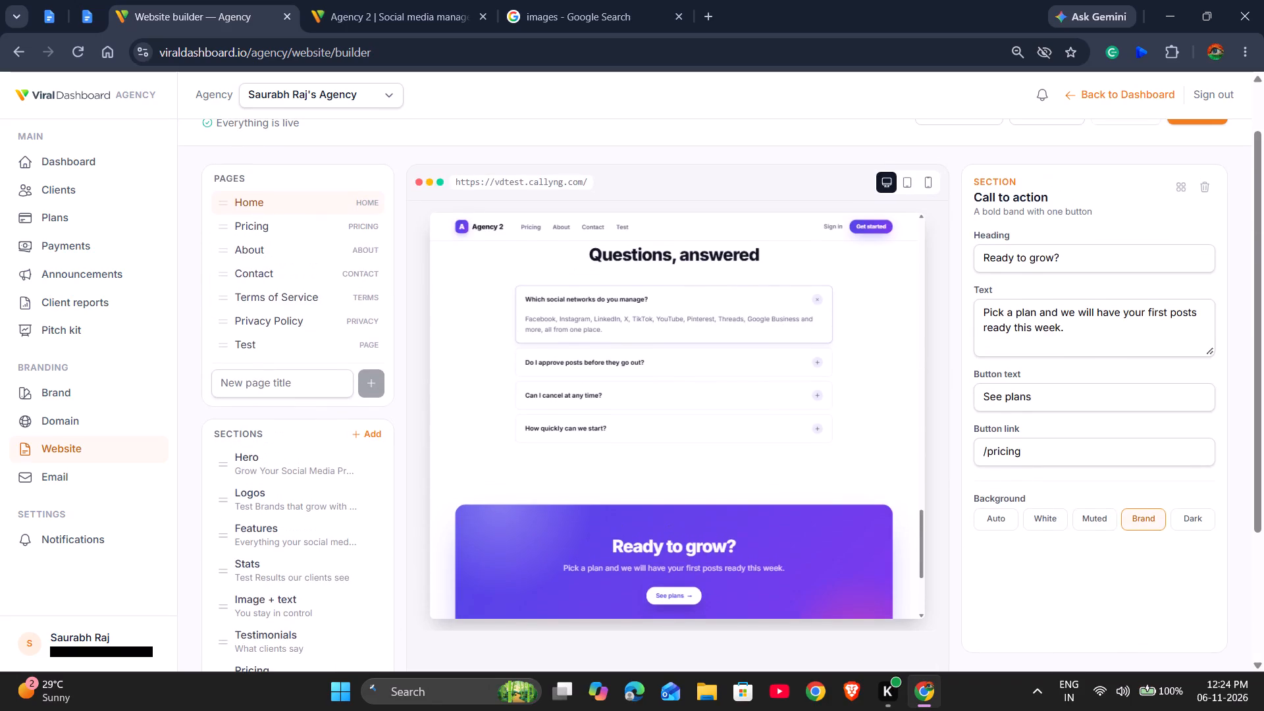
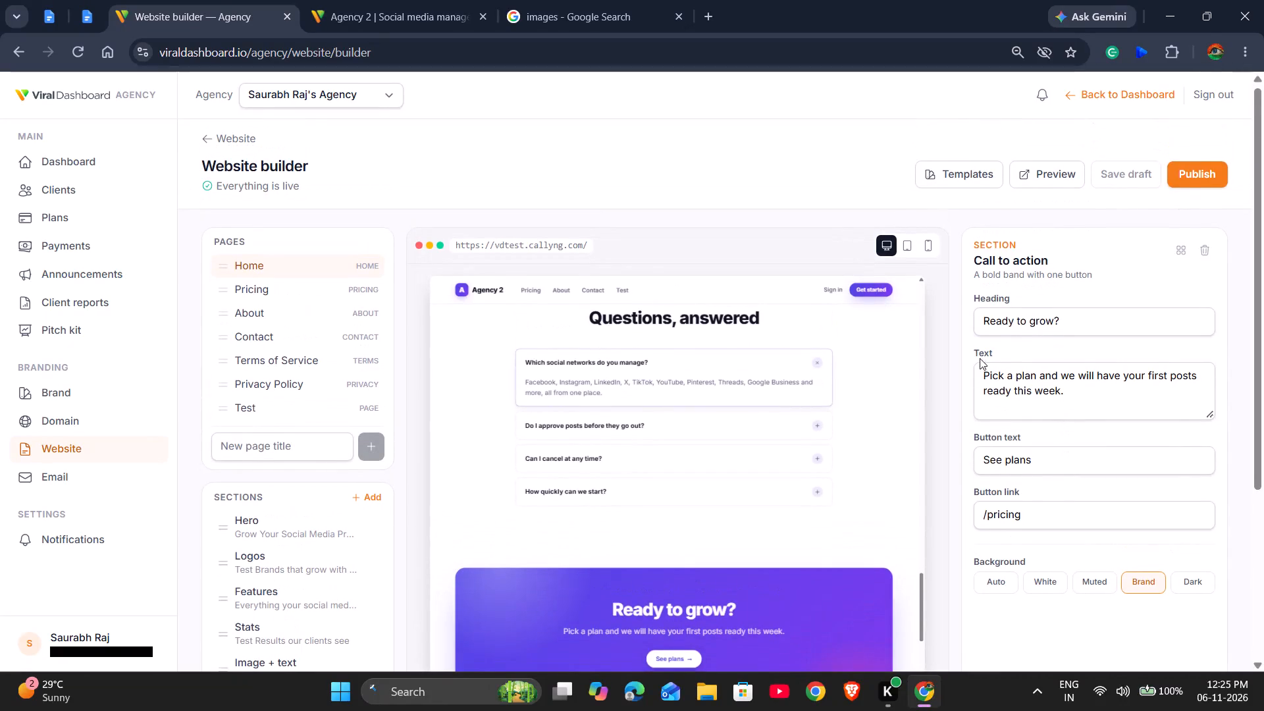
Add "Test " at the start of both the heading and the text of the Home page's Call to action section.
click(984, 315)
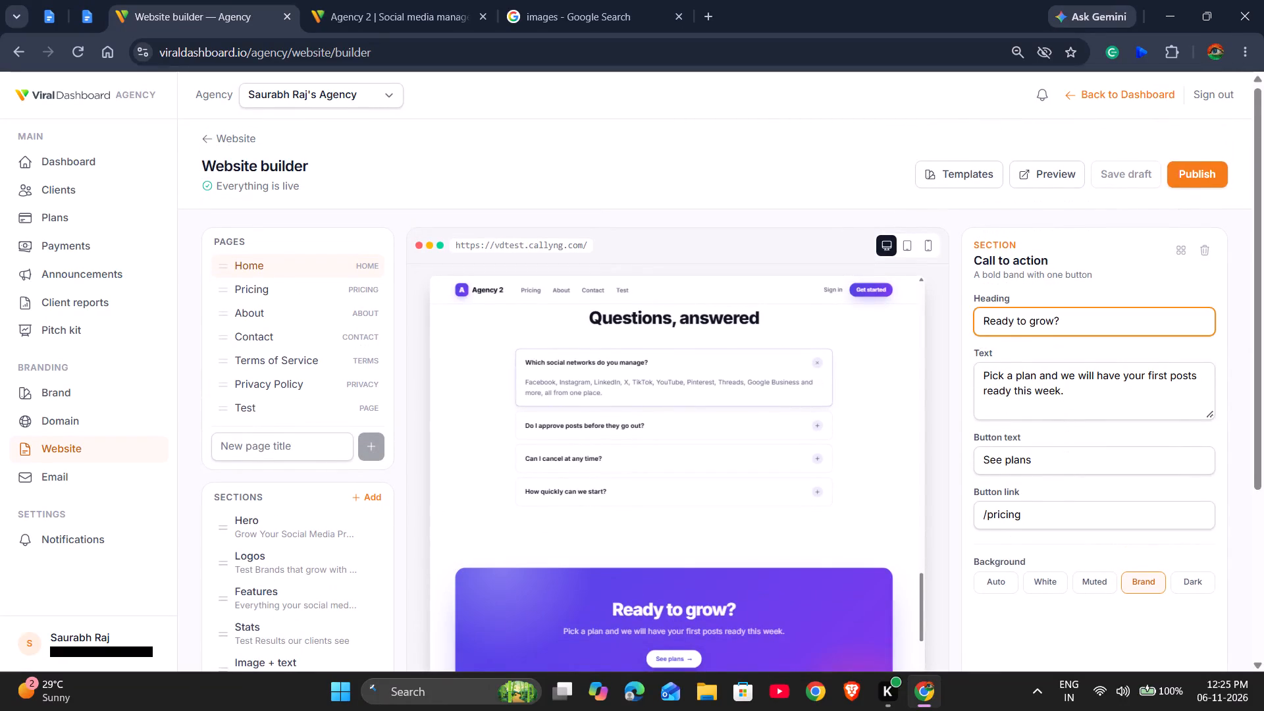
text(Test)
key(space)
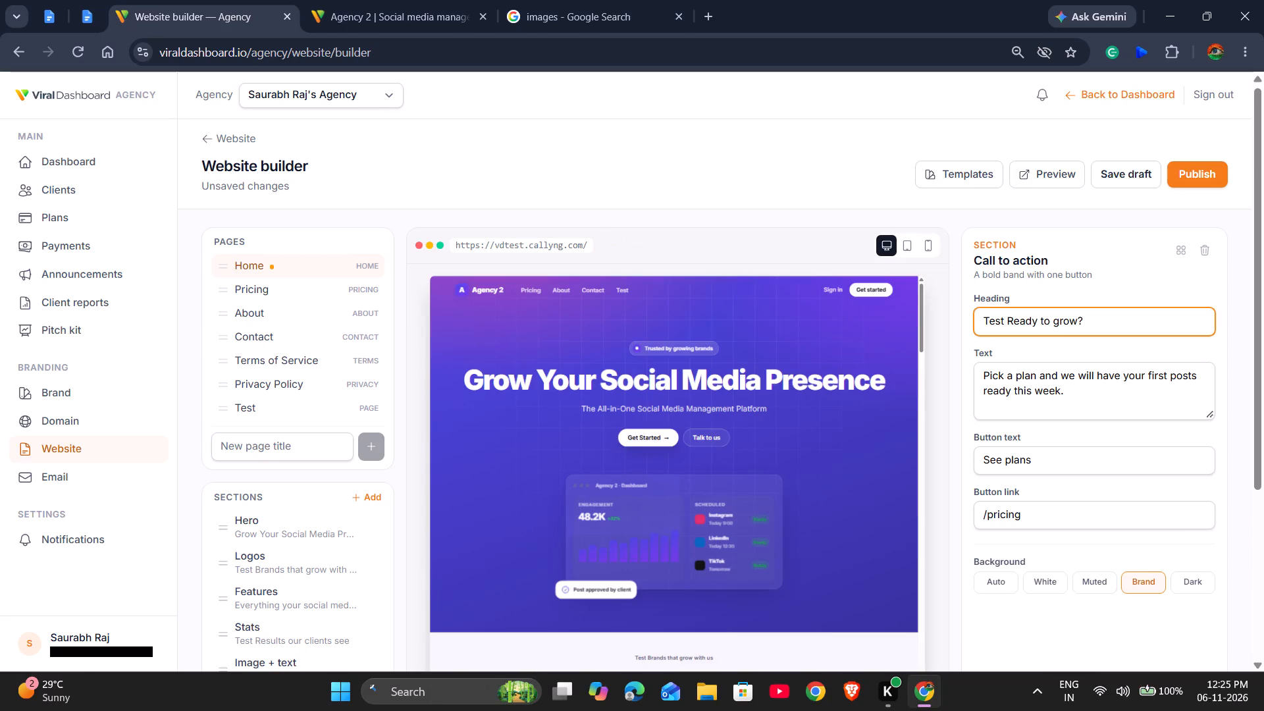
double_click(986, 319)
key(ctrl+x)
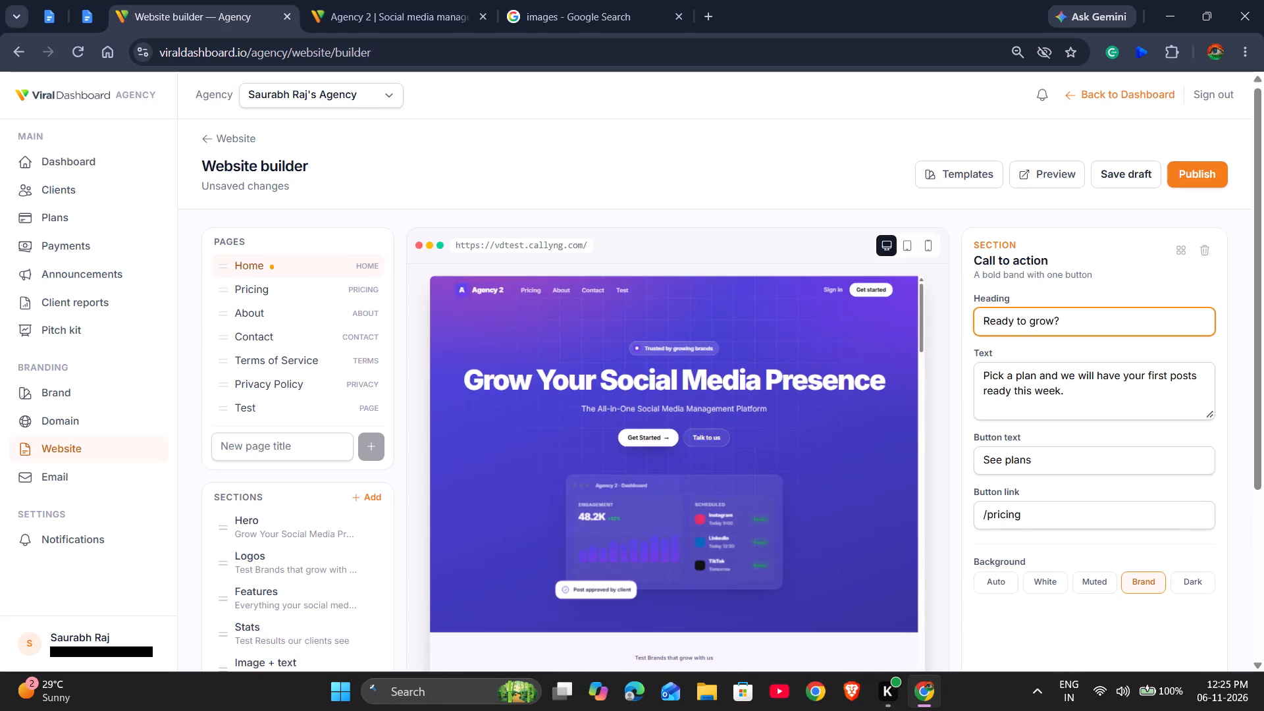
key(ctrl+c)
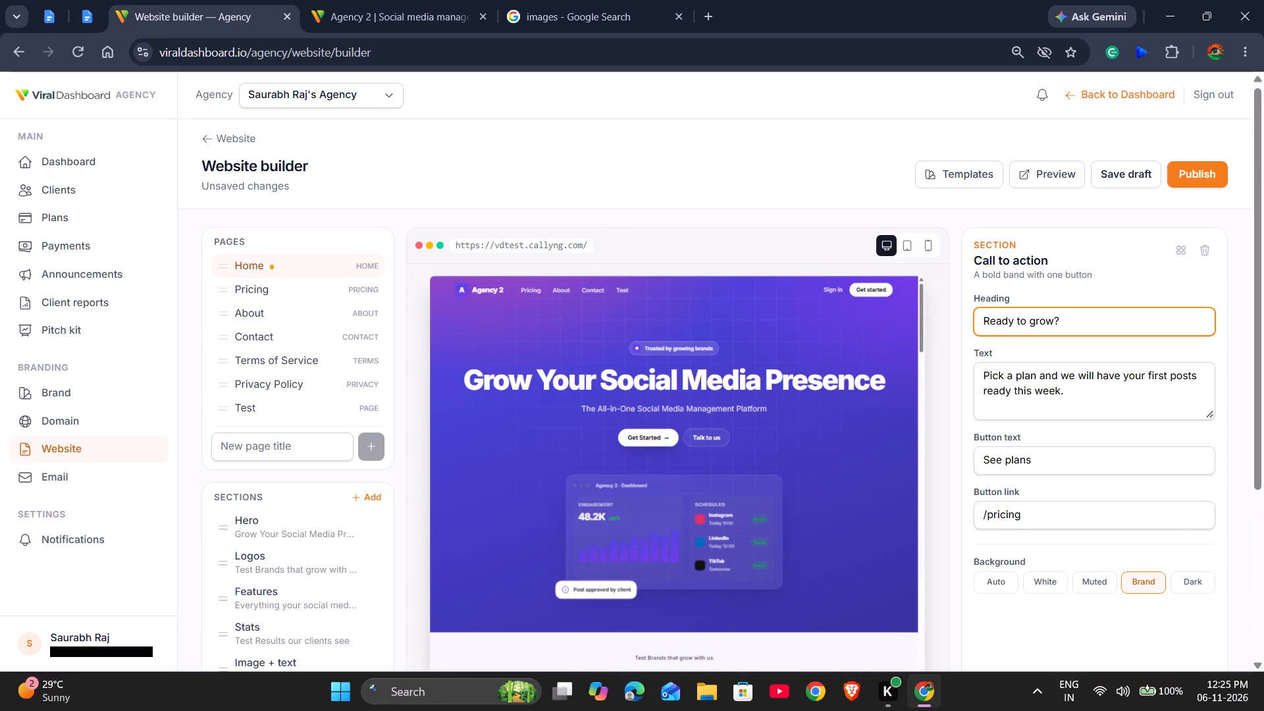
key(ctrl+v)
click(983, 380)
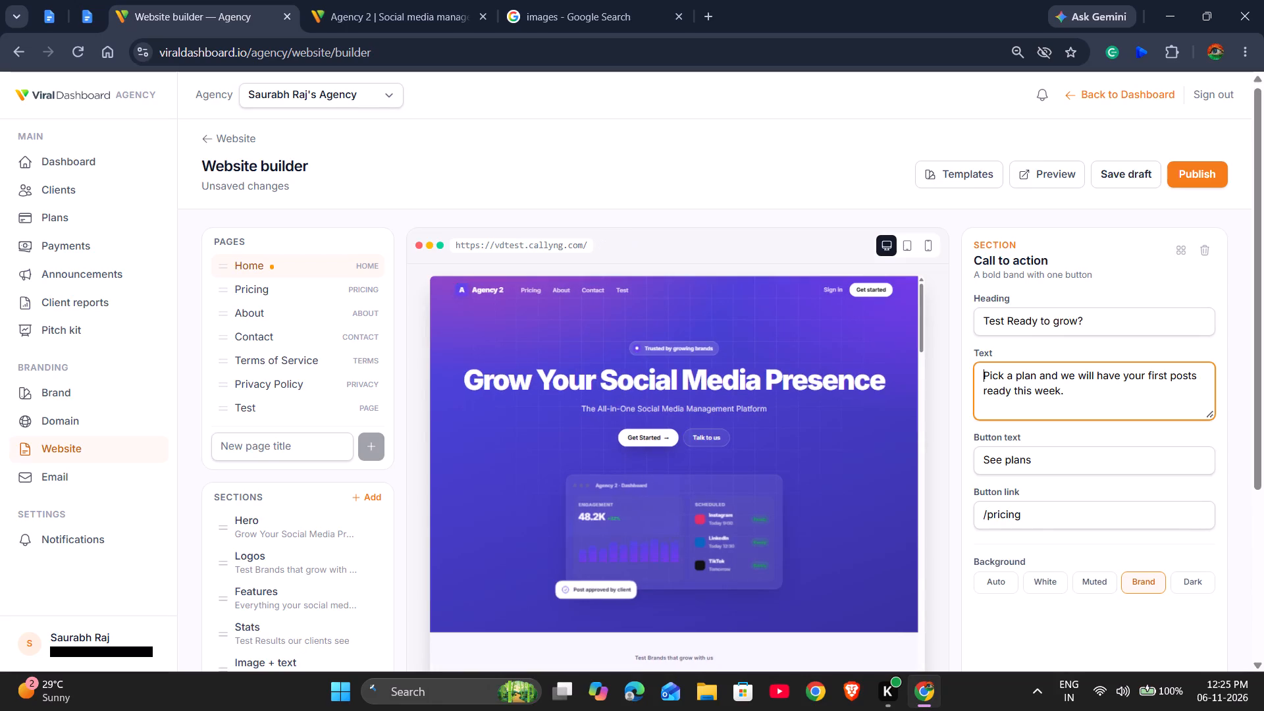
key(ctrl+v)
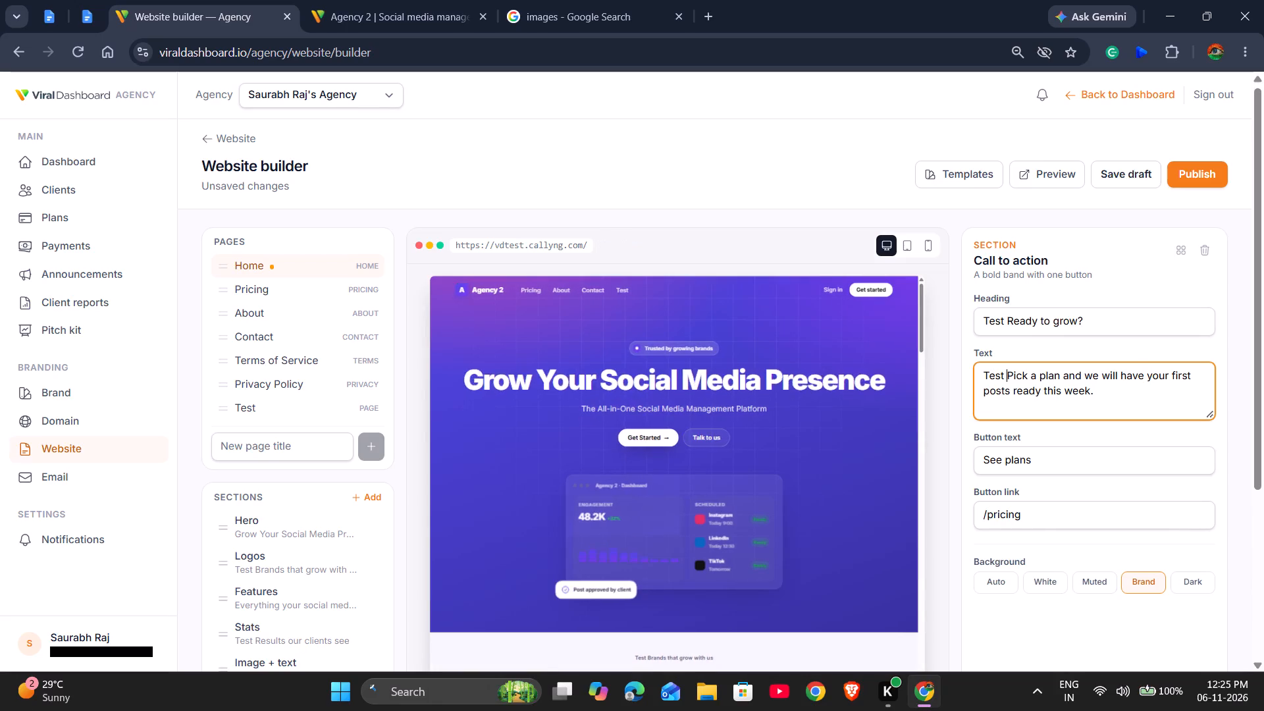
Publish the website with the edited Call to action heading and text.
click(1195, 174)
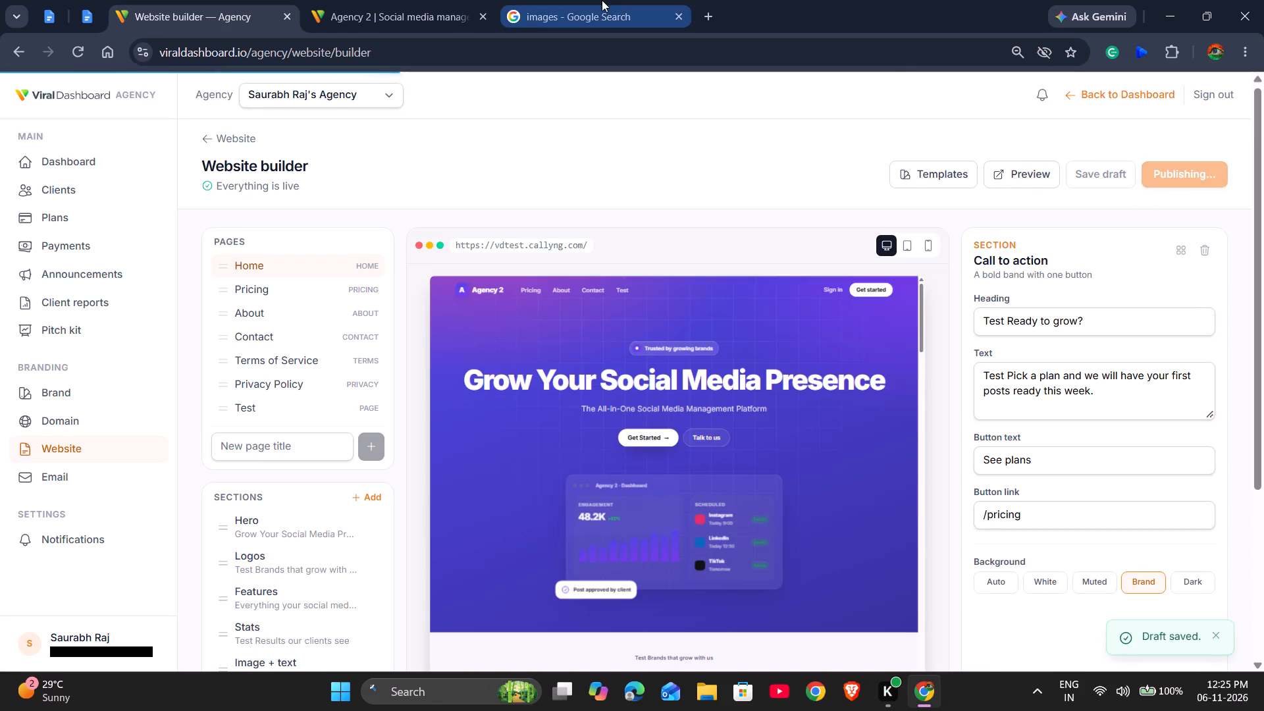
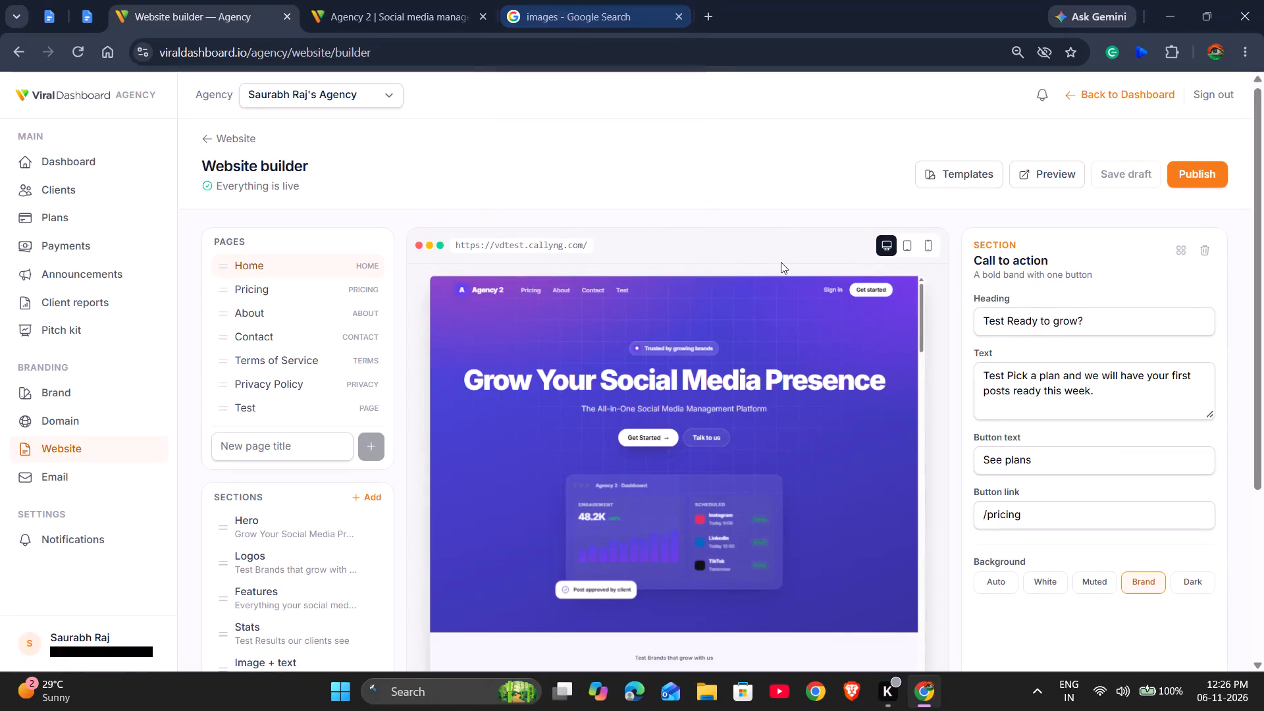
Publish the website again with the current Call to action content.
click(1184, 181)
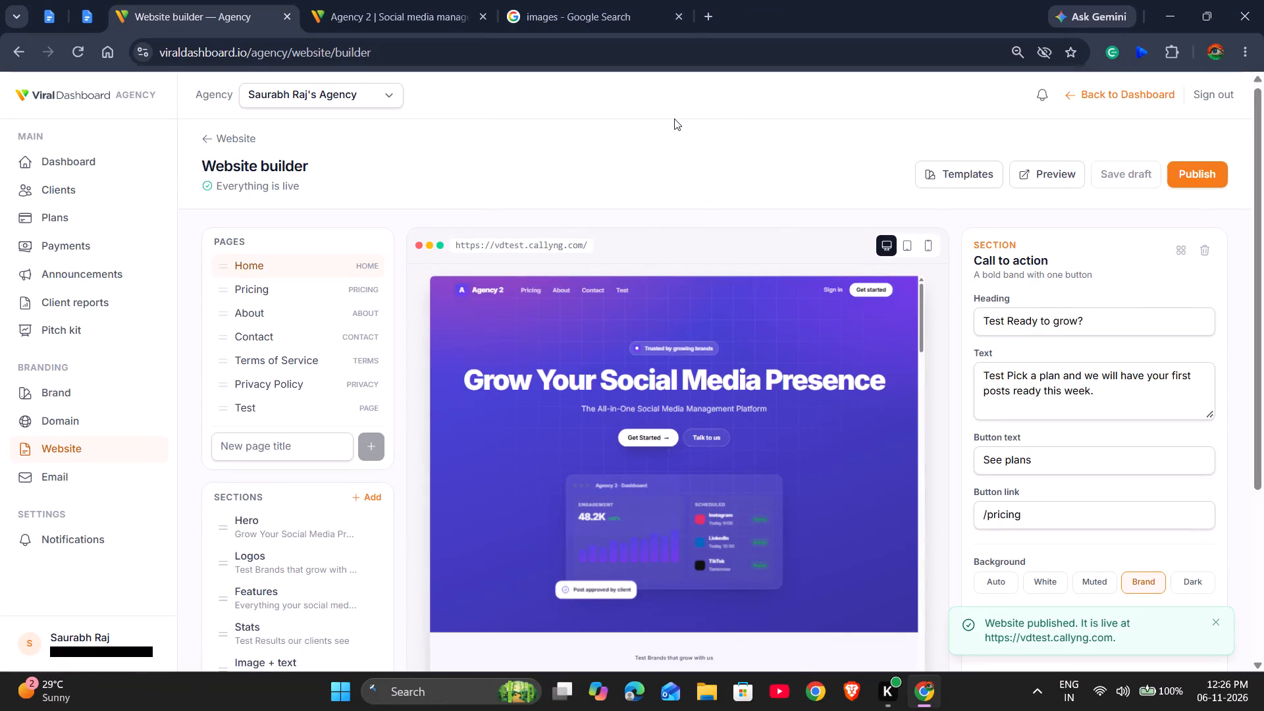
Reload the live Agency 2 site and check the heading and text of its Call to action section.
click(415, 1)
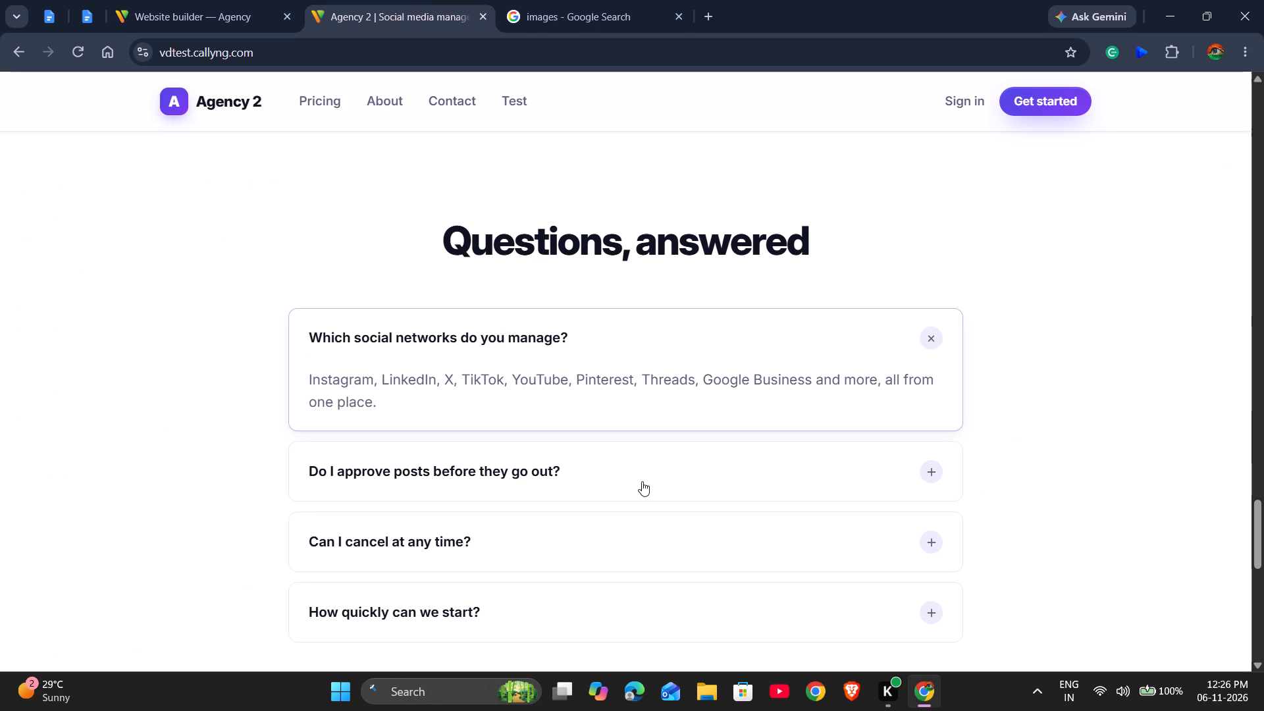
key(ctrl+r)
scroll(642, 481, down, 3)
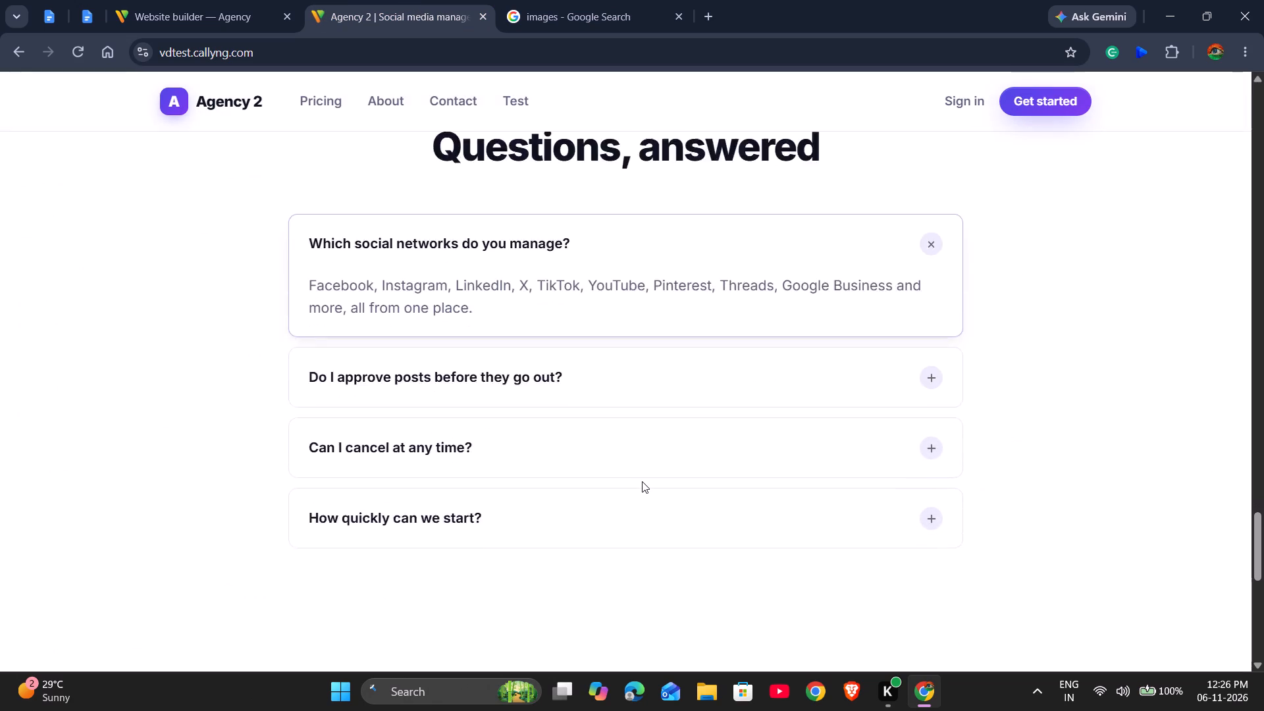
scroll(642, 481, down, 5)
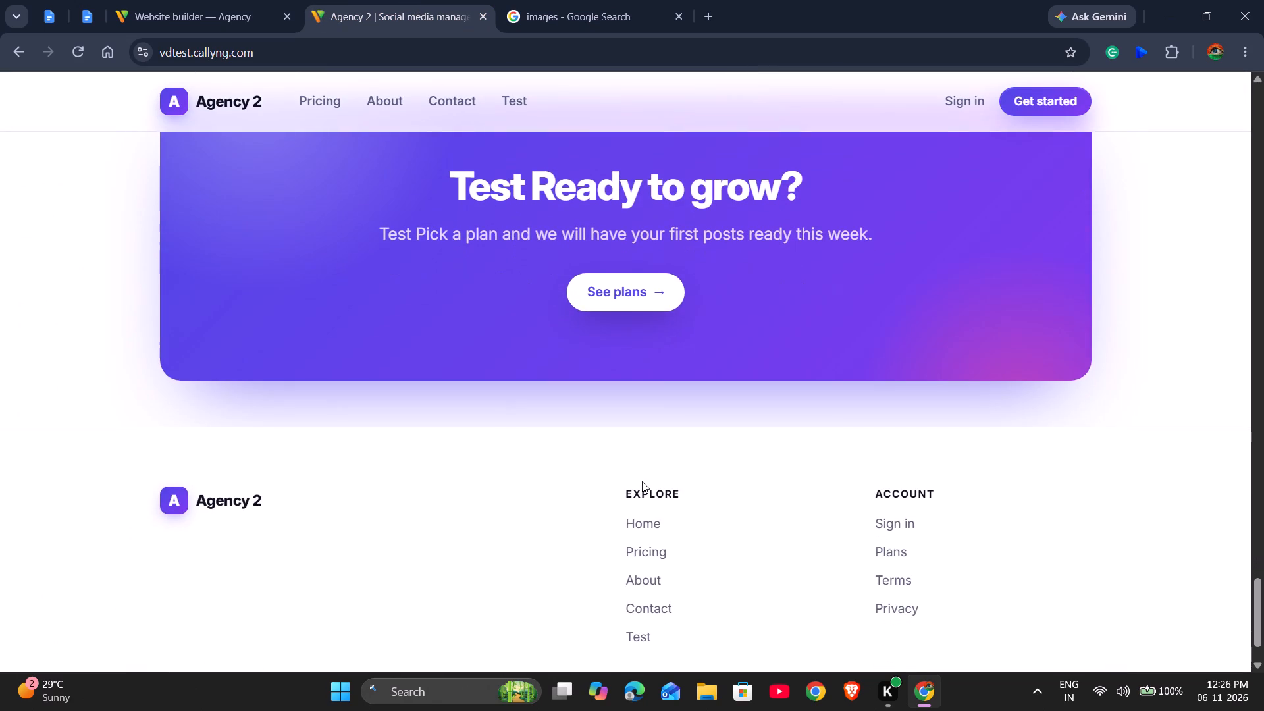
In the website builder, remove the leading word "Test" from both the text and the heading of the Home page's Call to action section.
click(184, 3)
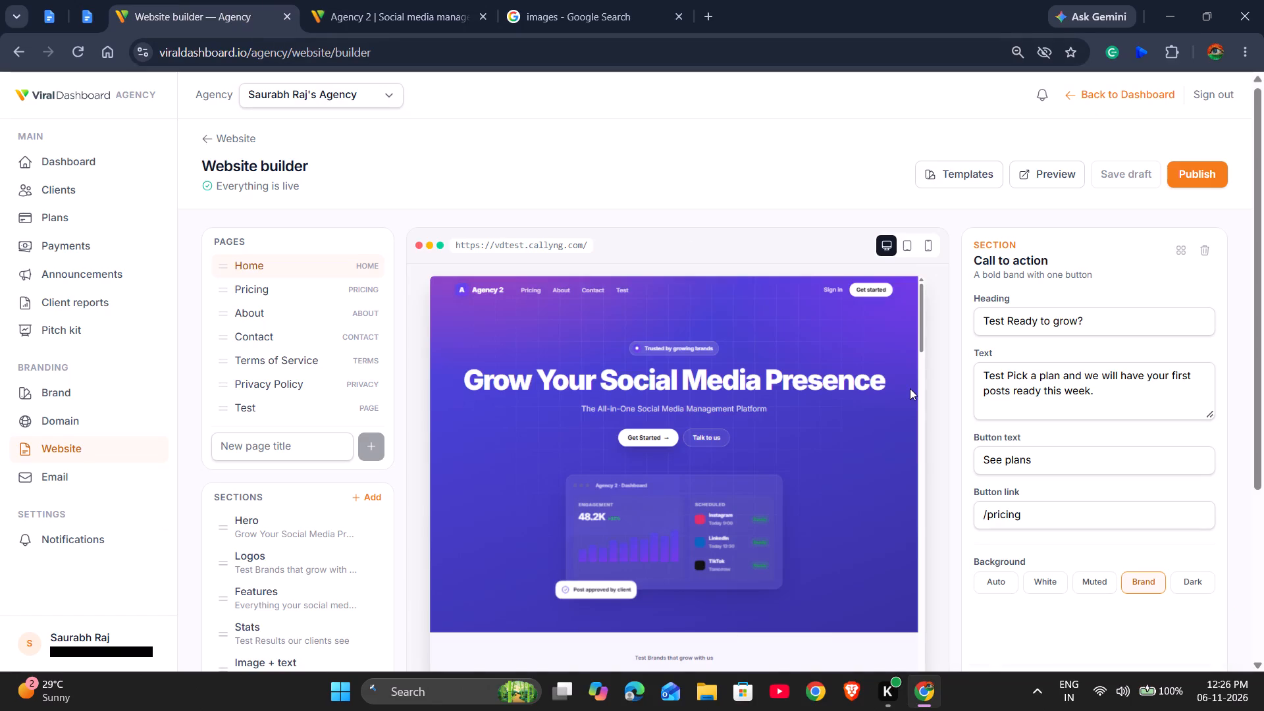
double_click(989, 375)
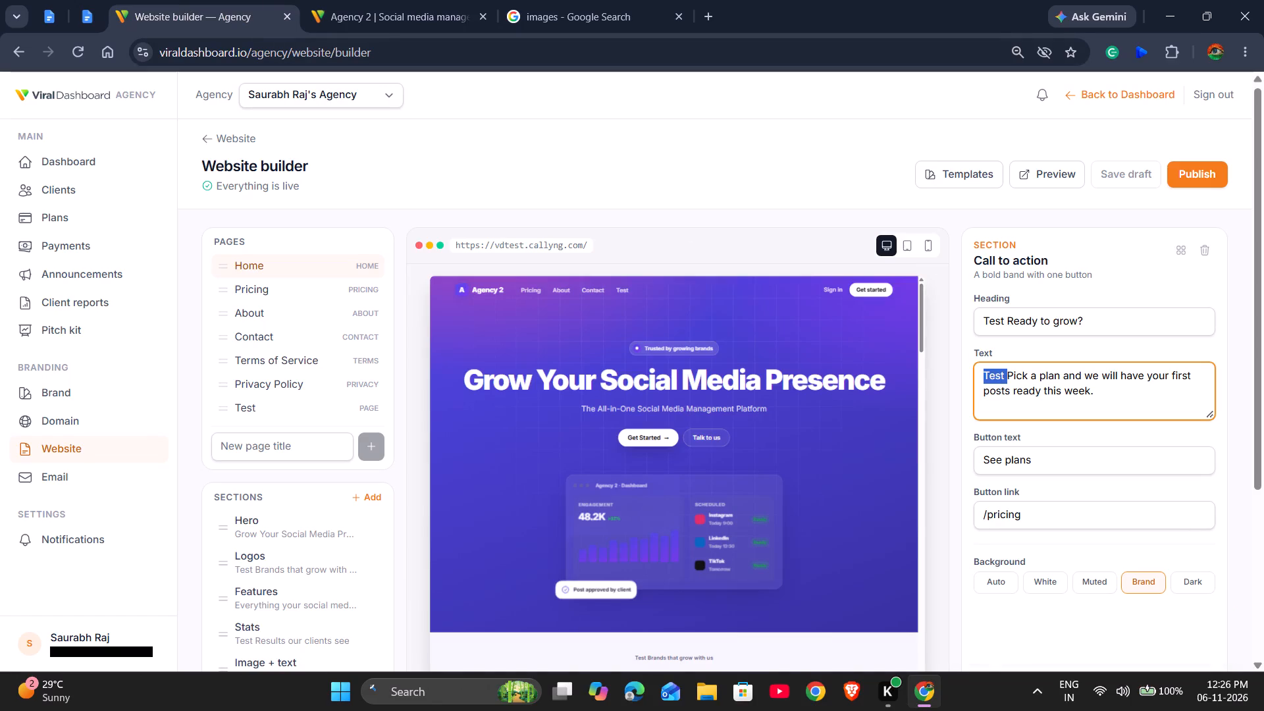
key(ctrl+x)
double_click(993, 323)
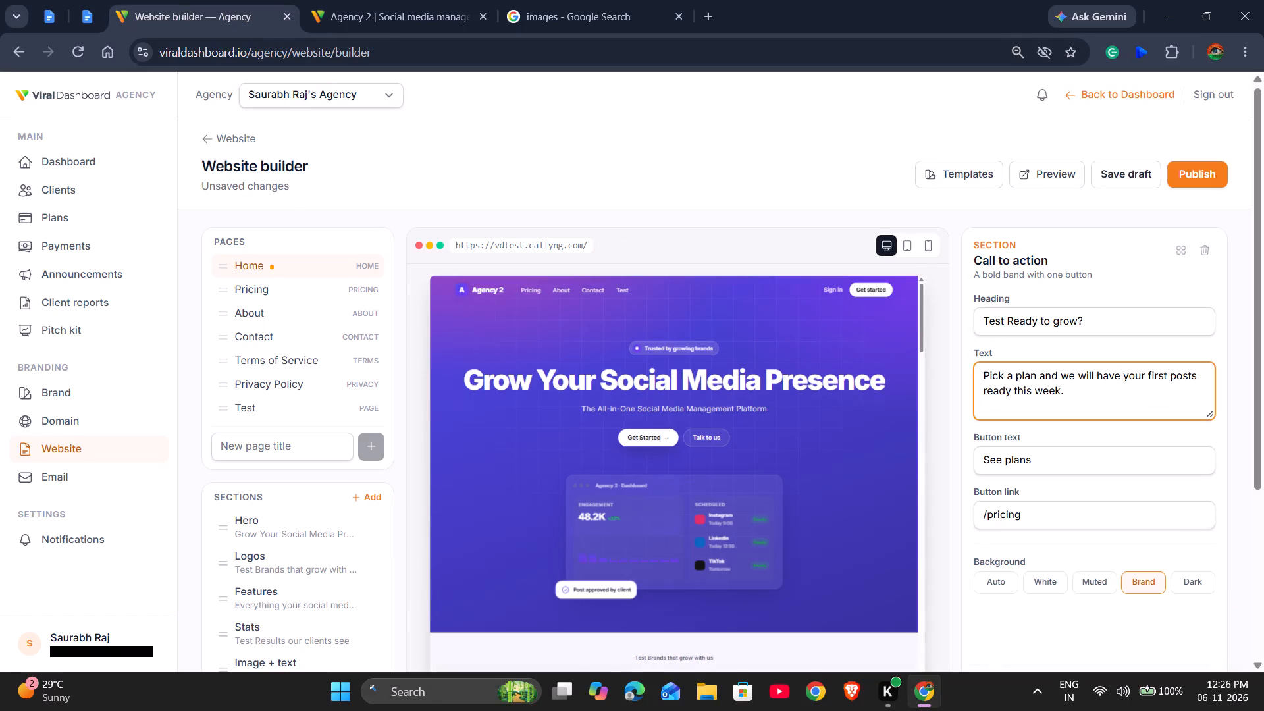
key(ctrl+x)
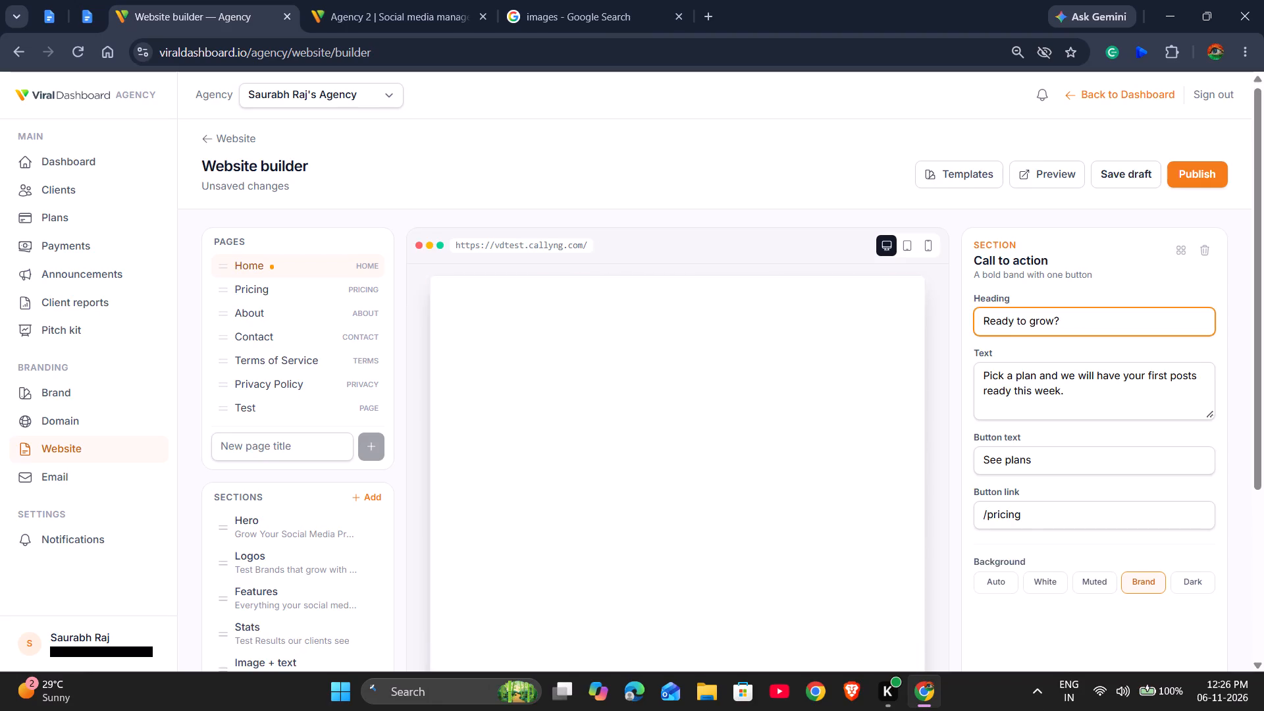
Publish the website with the restored Call to action heading and text.
click(1193, 174)
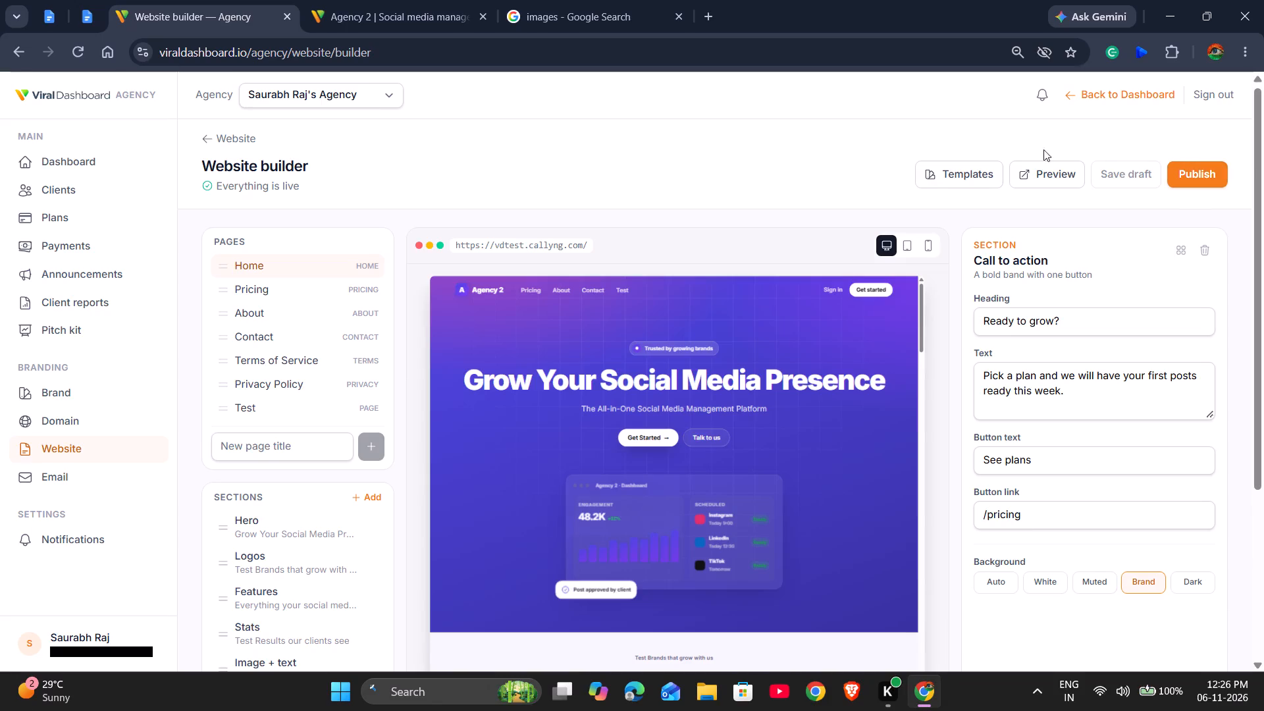
Open the Pricing section of the Pricing page for editing.
scroll(314, 510, down, 2)
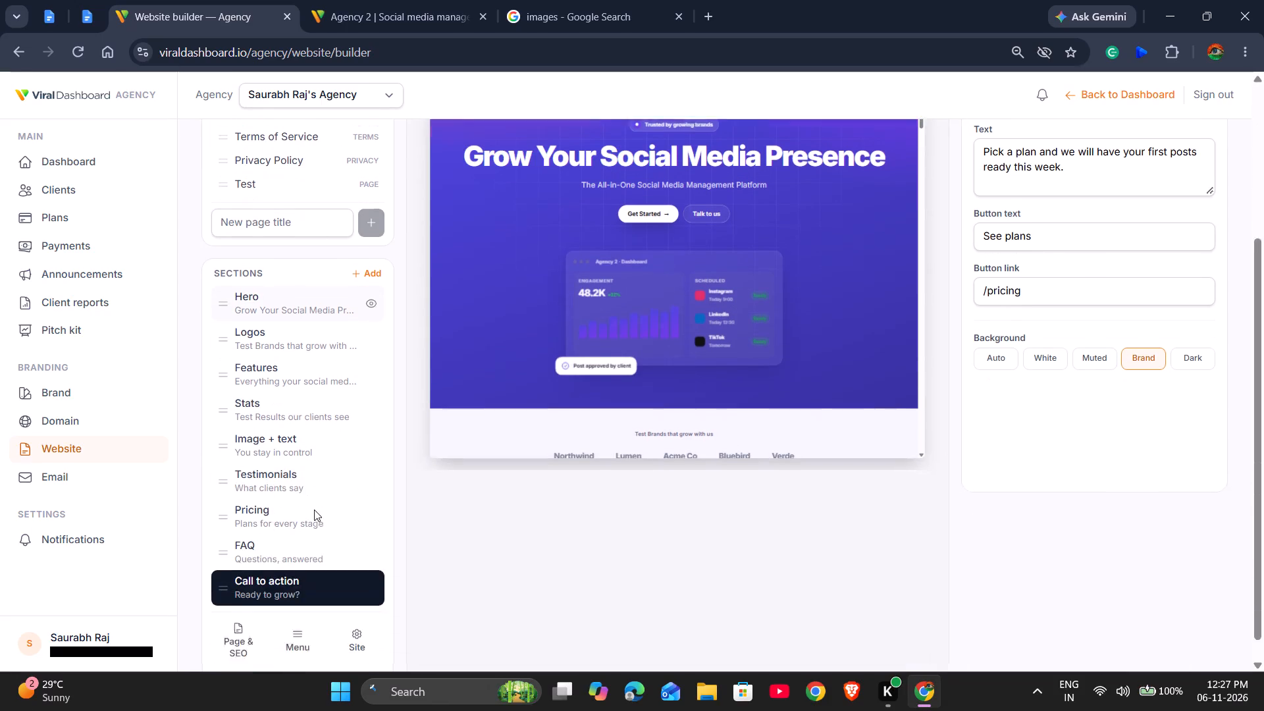
scroll(314, 510, down, 1)
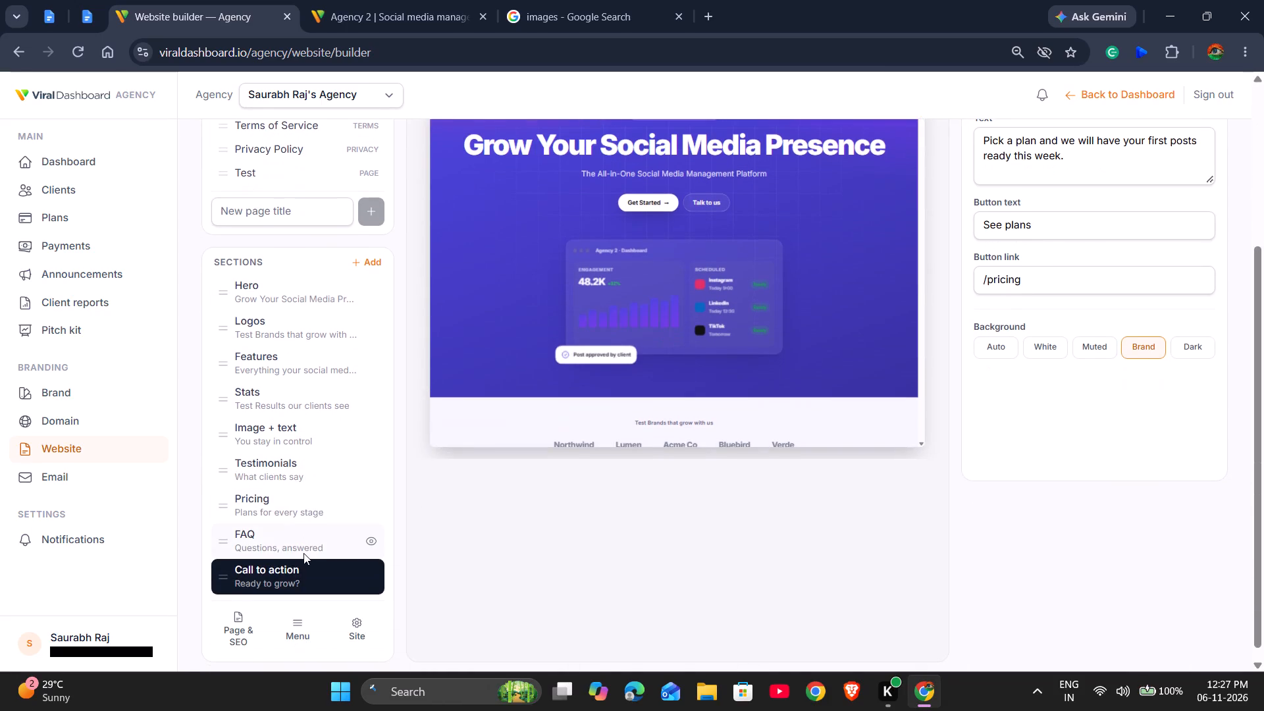
scroll(282, 350, up, 2)
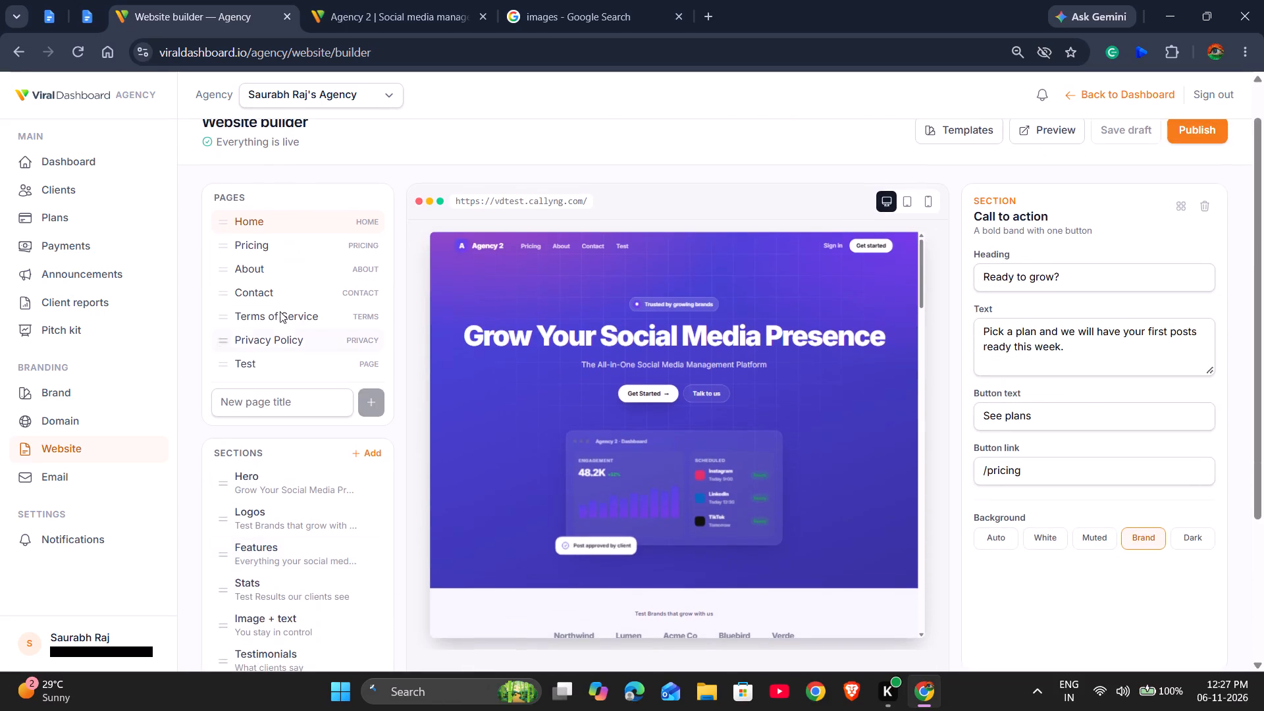
click(292, 244)
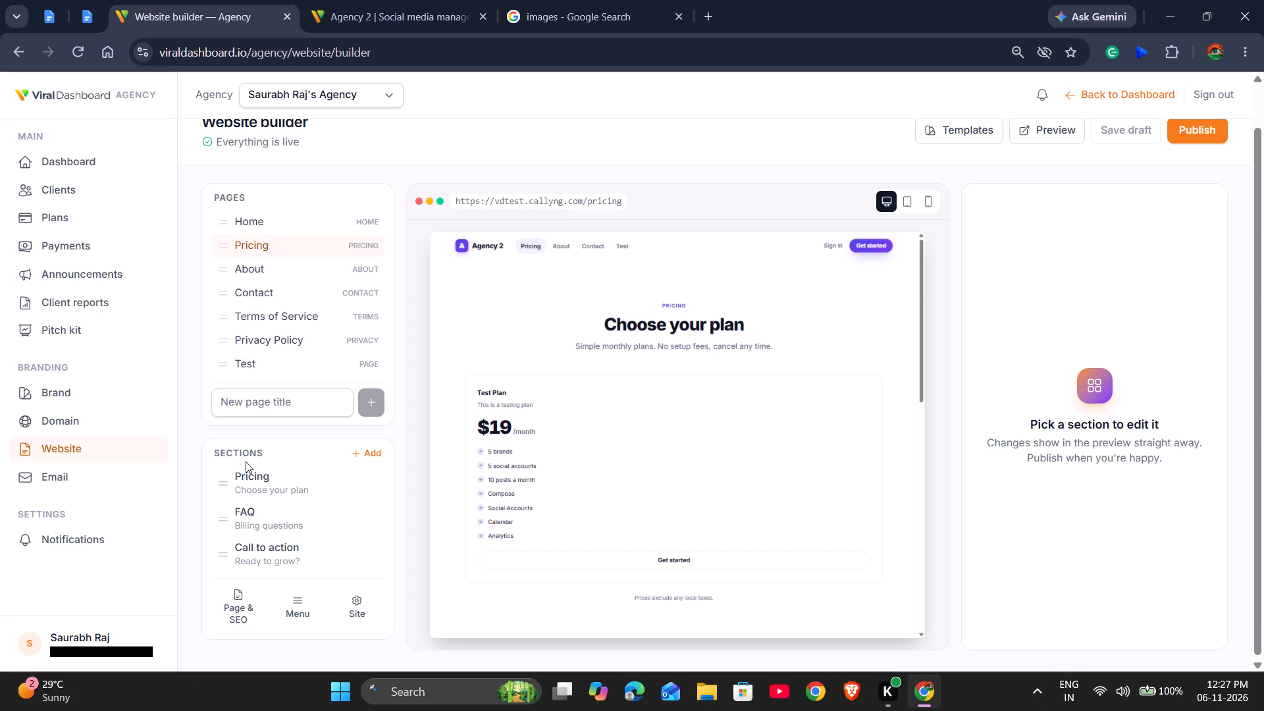
click(269, 479)
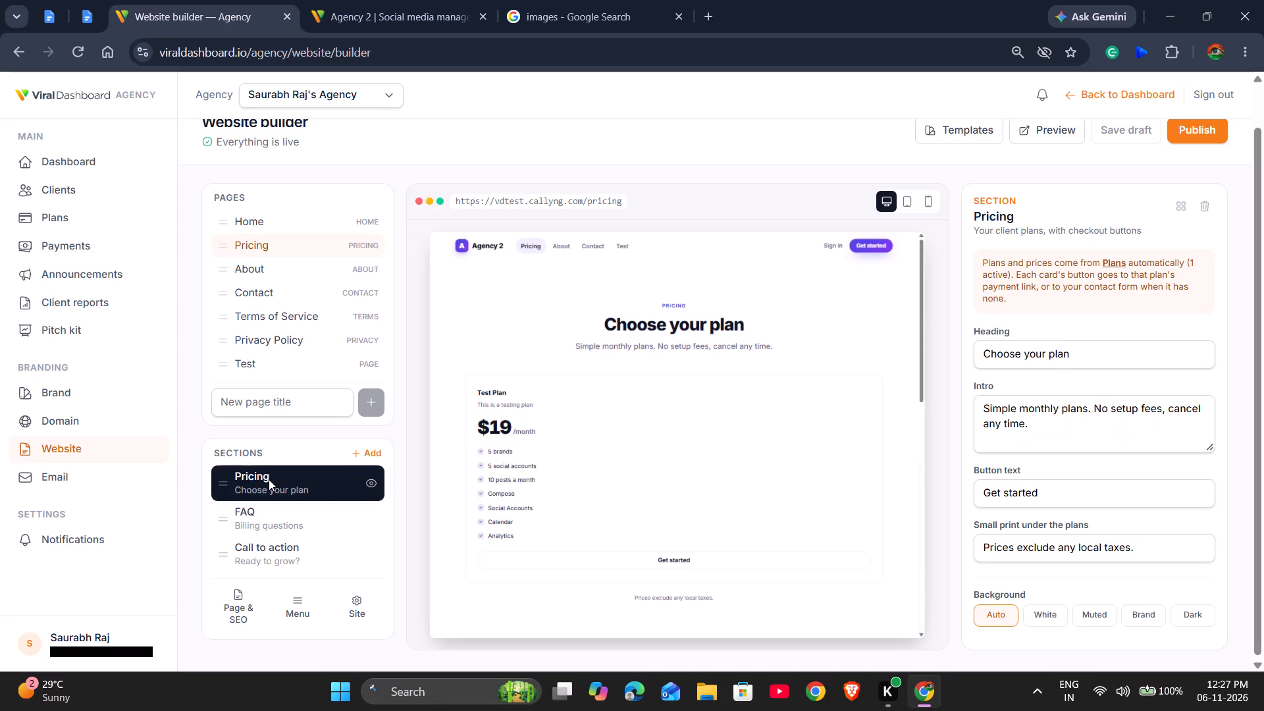
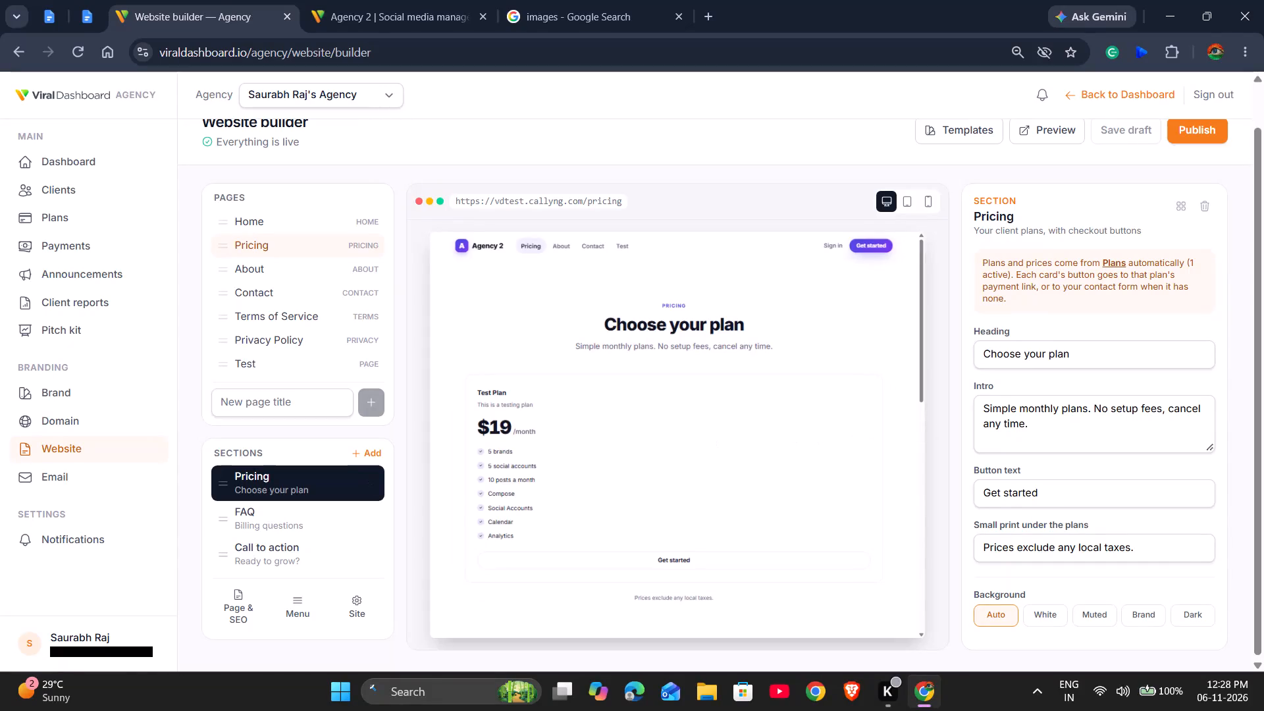
Add the word "Test" at the start of both the heading and the intro of the Pricing page's Pricing section.
scroll(1010, 398, down, 1)
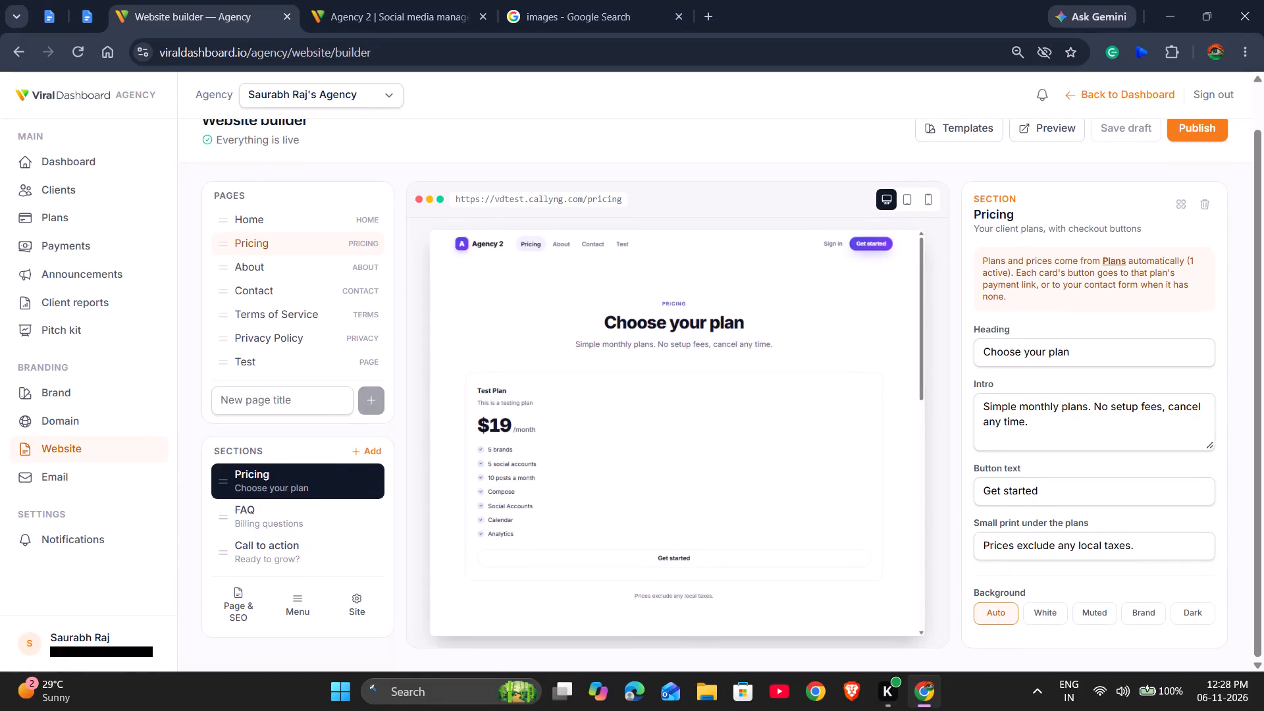
scroll(1010, 398, down, 3)
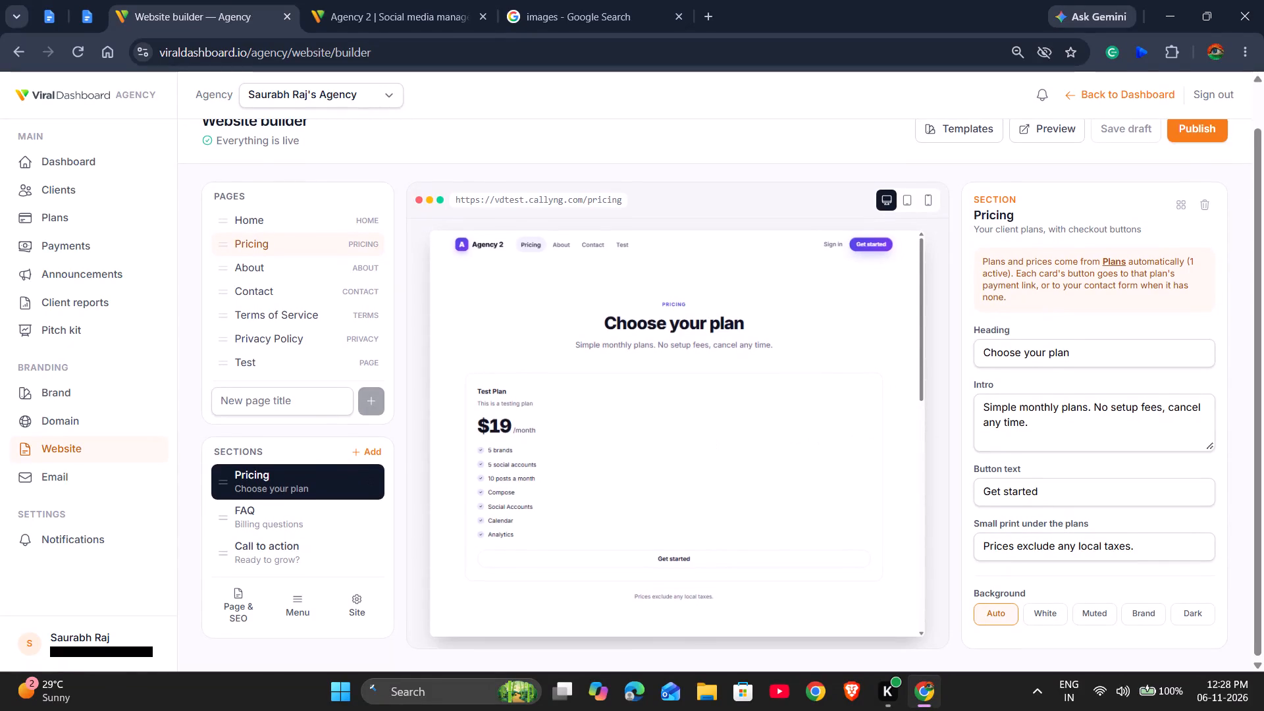
click(986, 350)
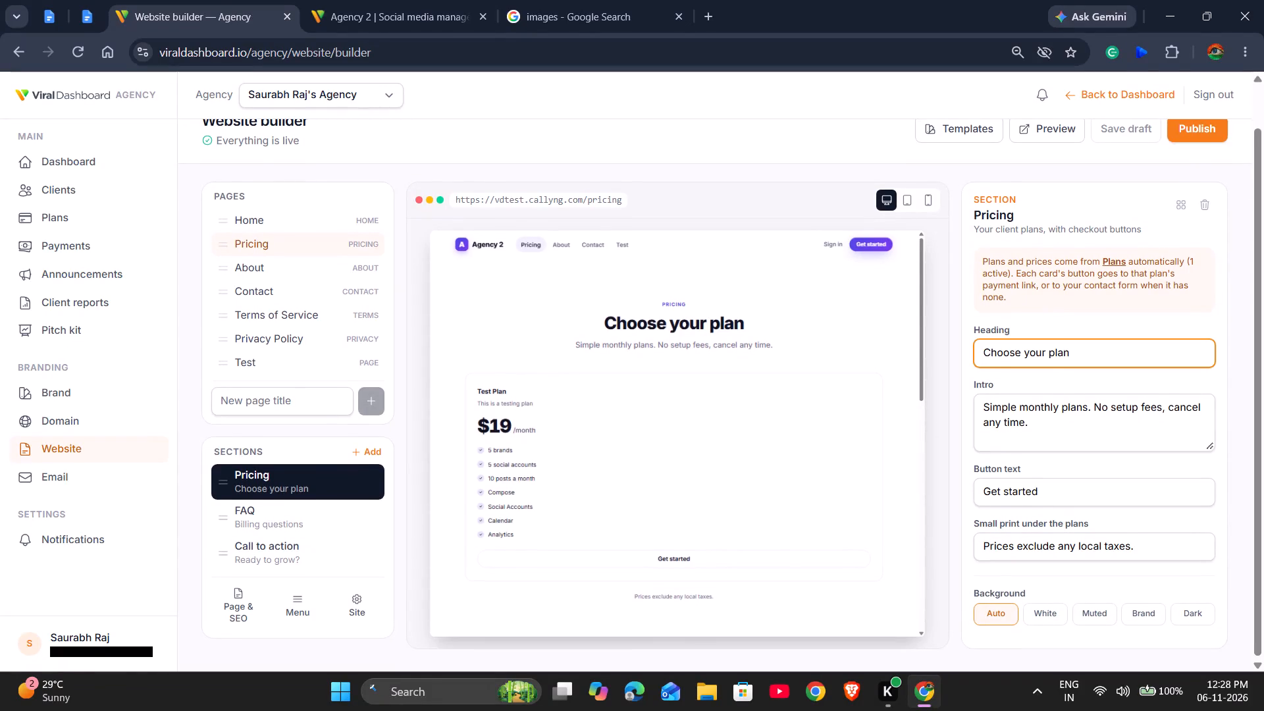
key(ctrl+v)
click(987, 409)
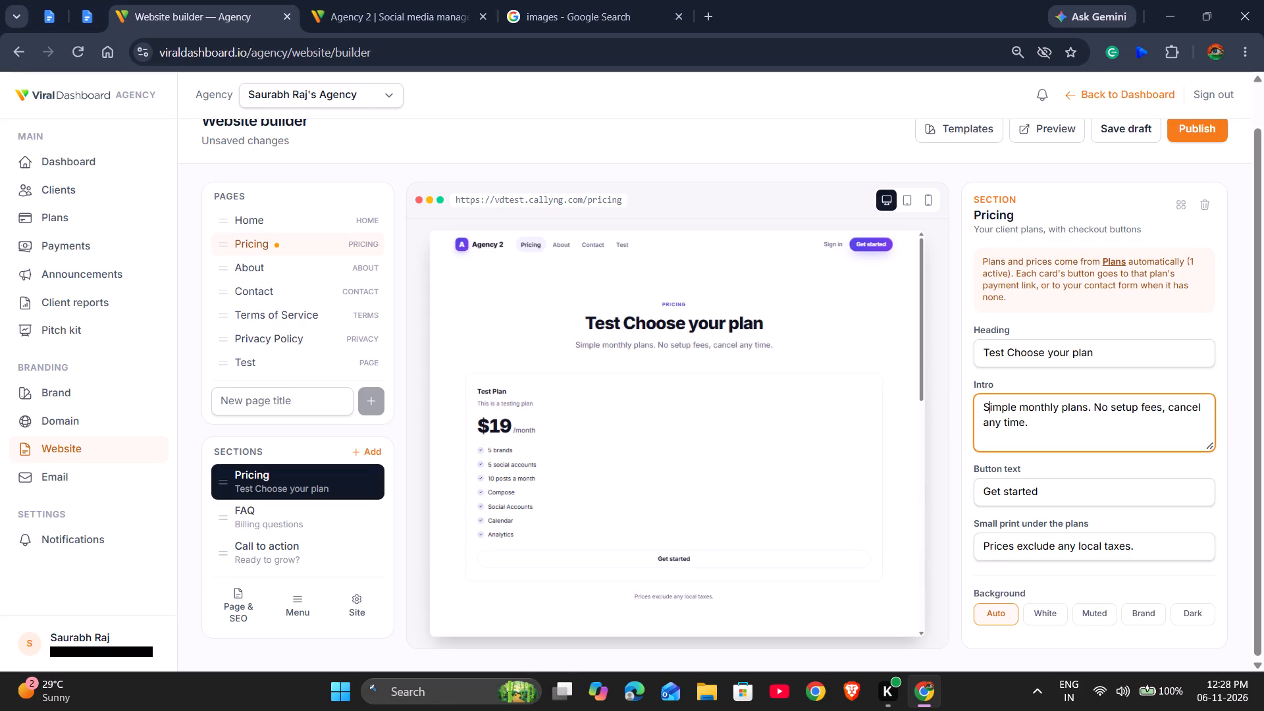
key(Left)
key(ctrl+v)
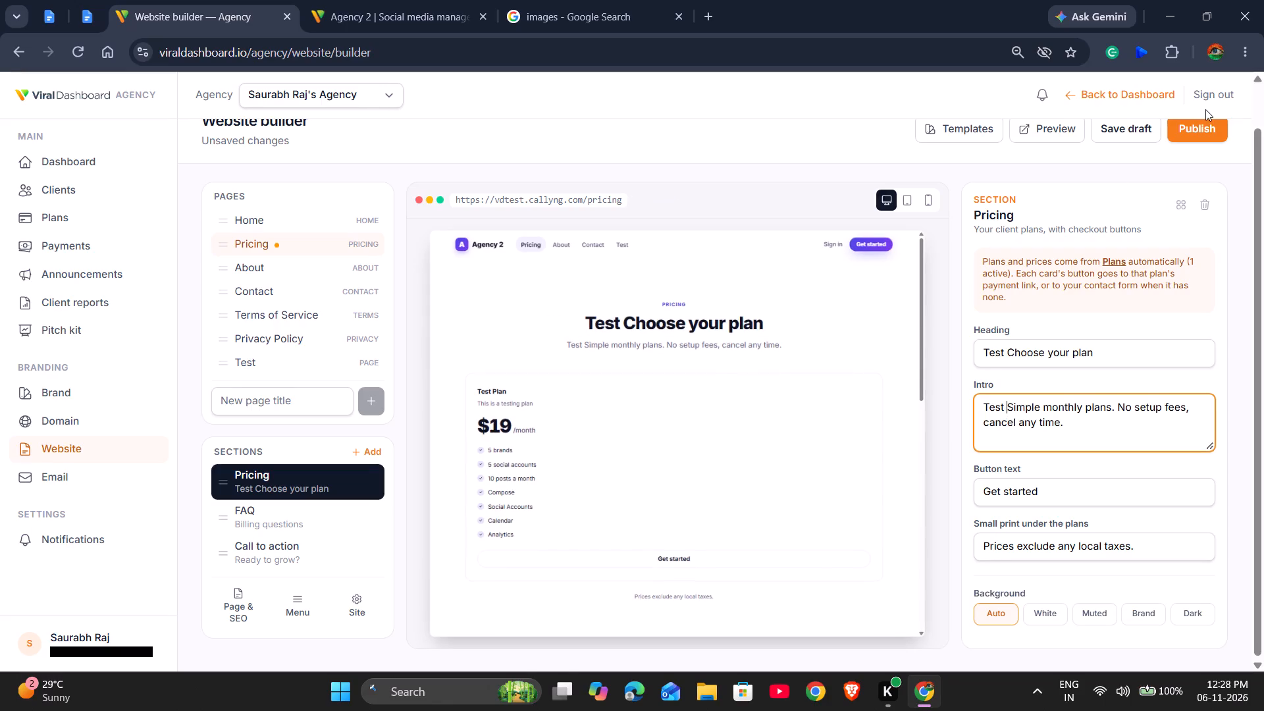
Publish the website with the test heading and intro in the Pricing section.
click(1198, 128)
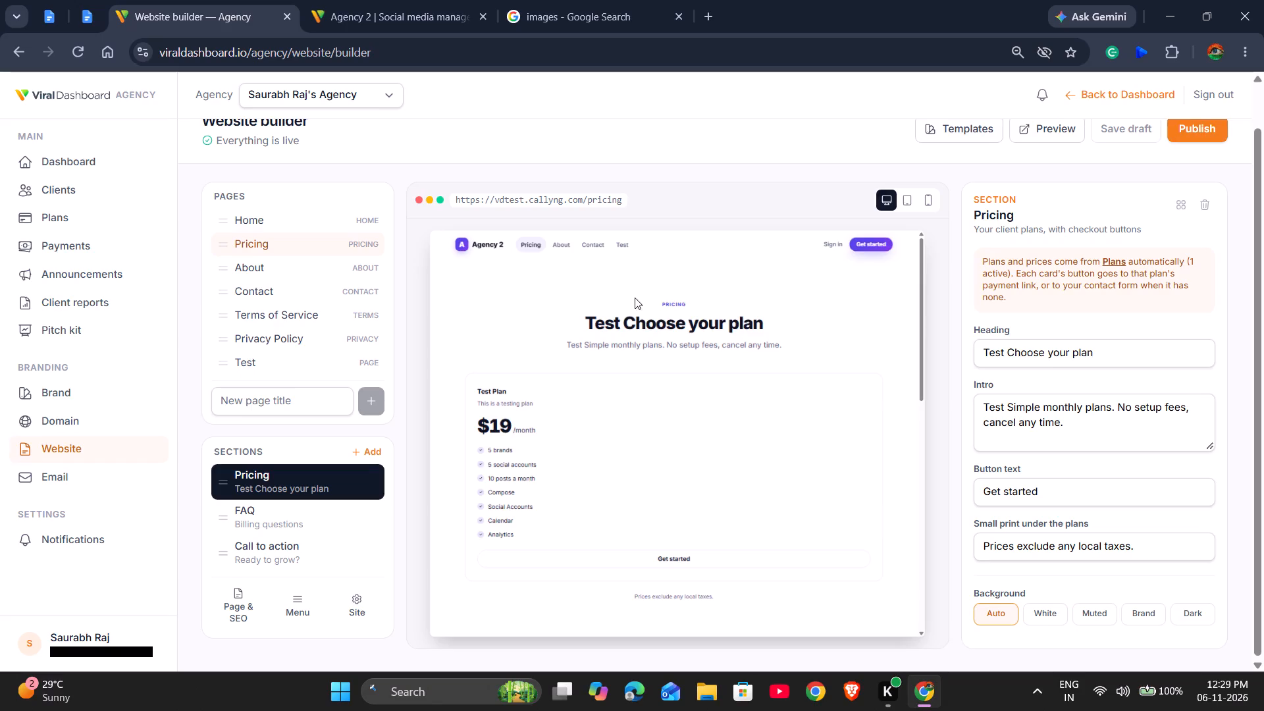
Open the Pricing page on the live Agency 2 site, reload it and compare its heading and intro with the website builder.
click(378, 15)
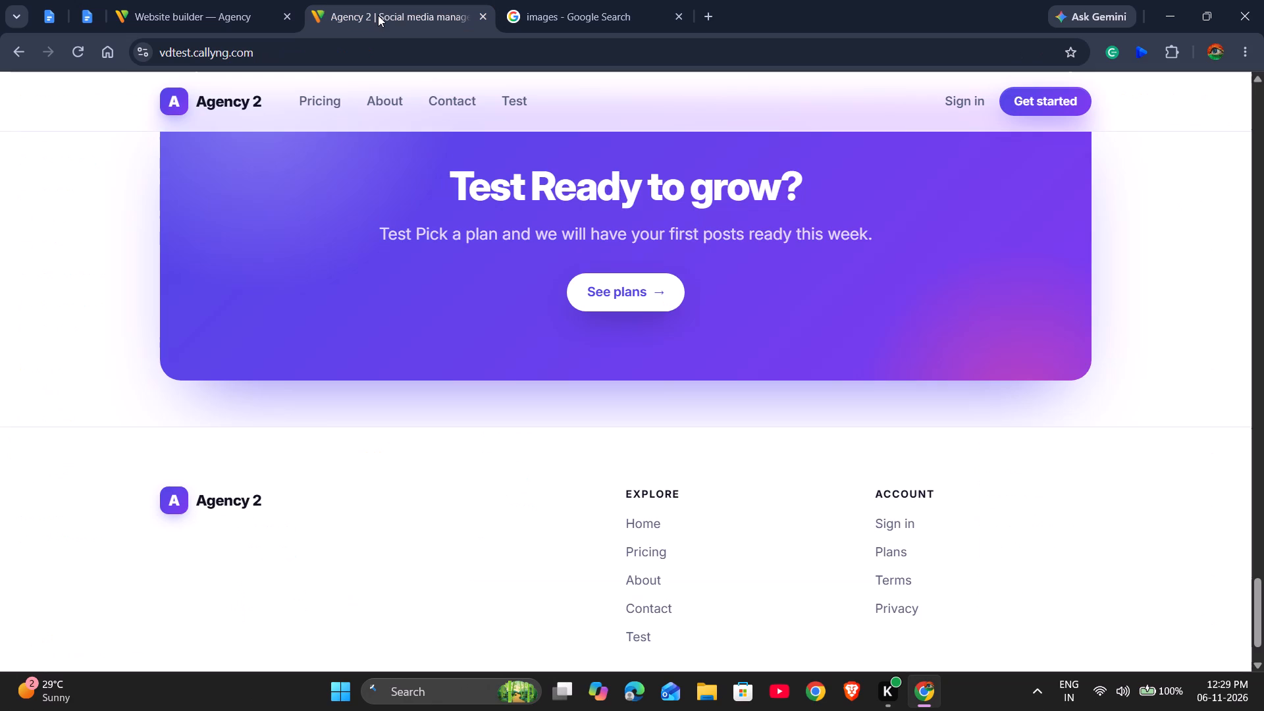
scroll(550, 445, up, 2)
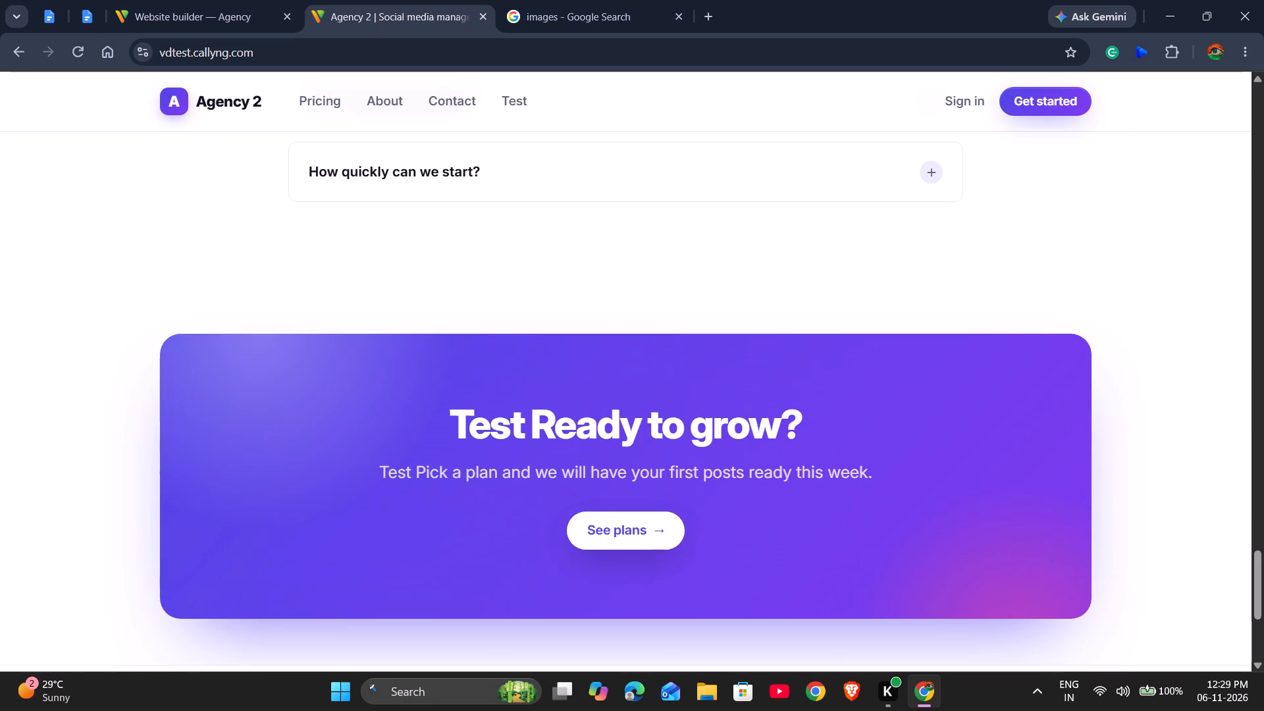
scroll(550, 445, up, 4)
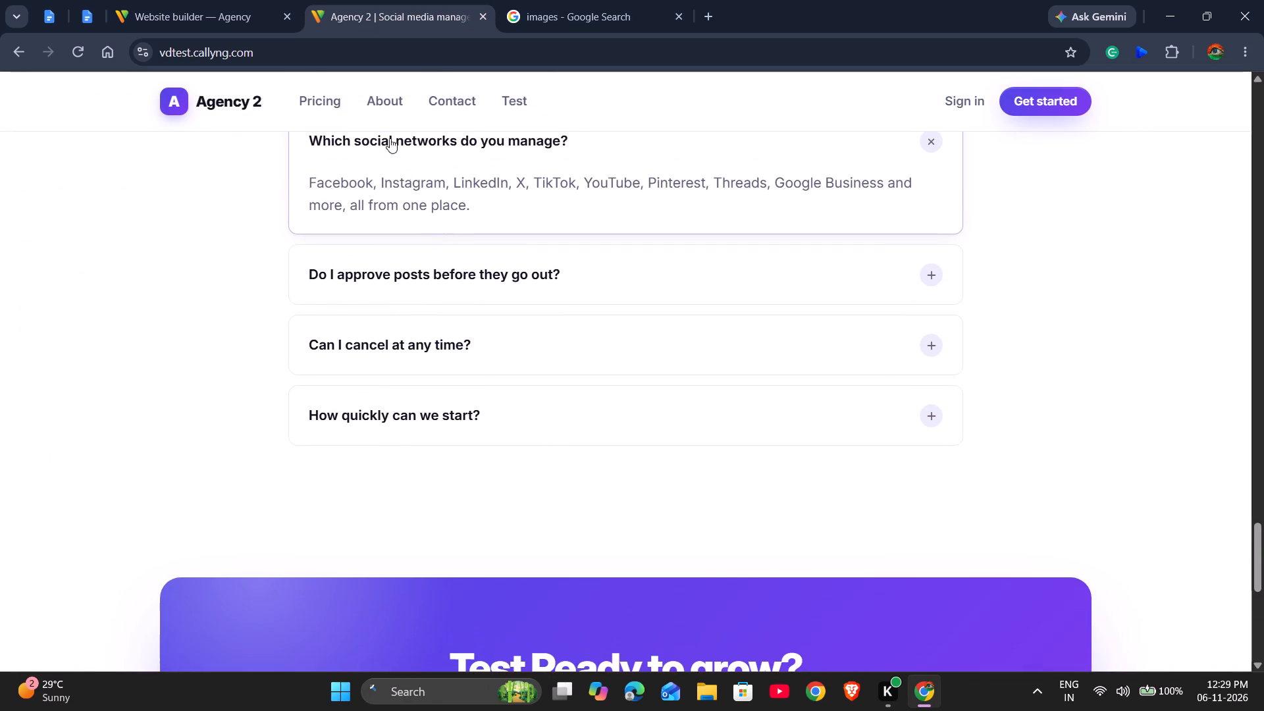
click(325, 97)
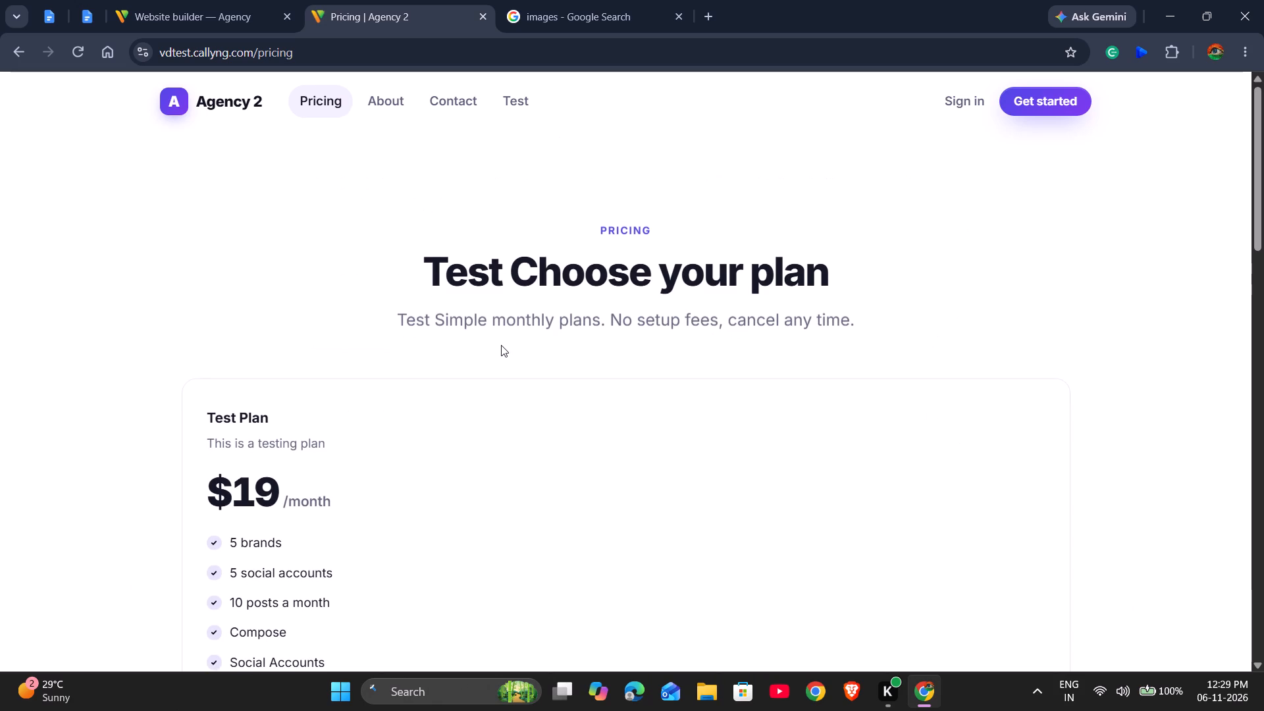
key(ctrl+r)
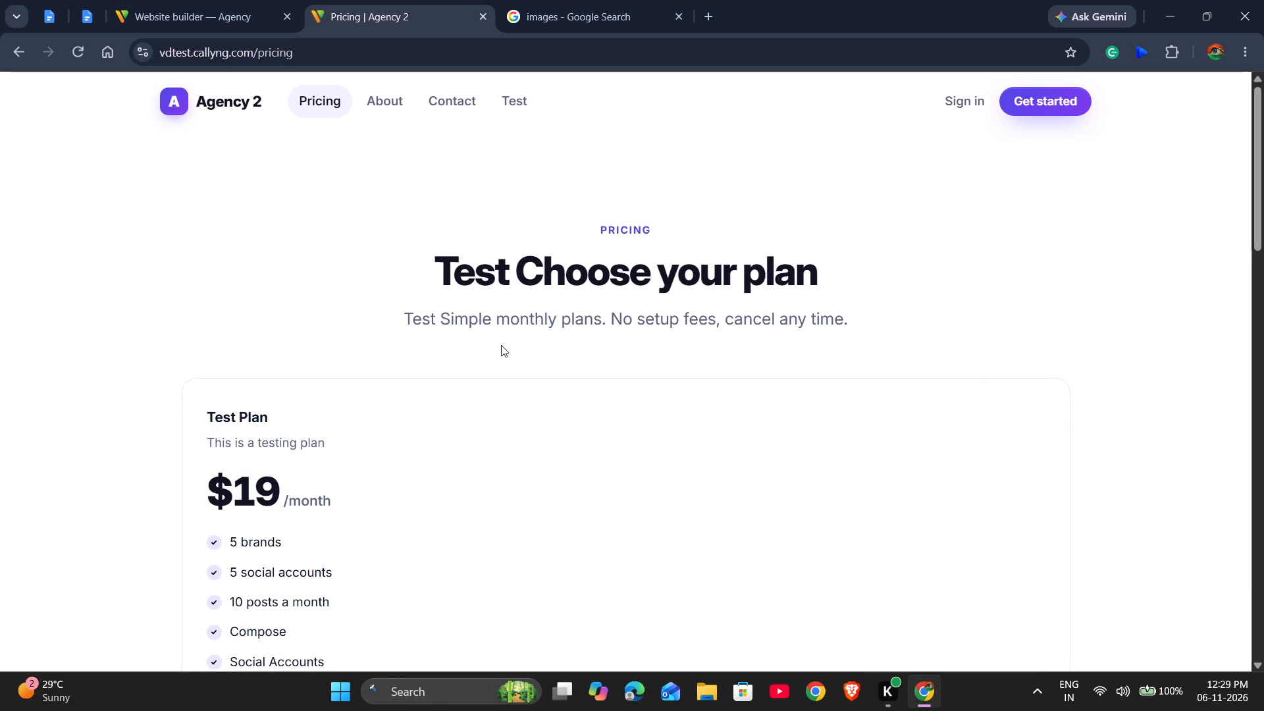
click(180, 0)
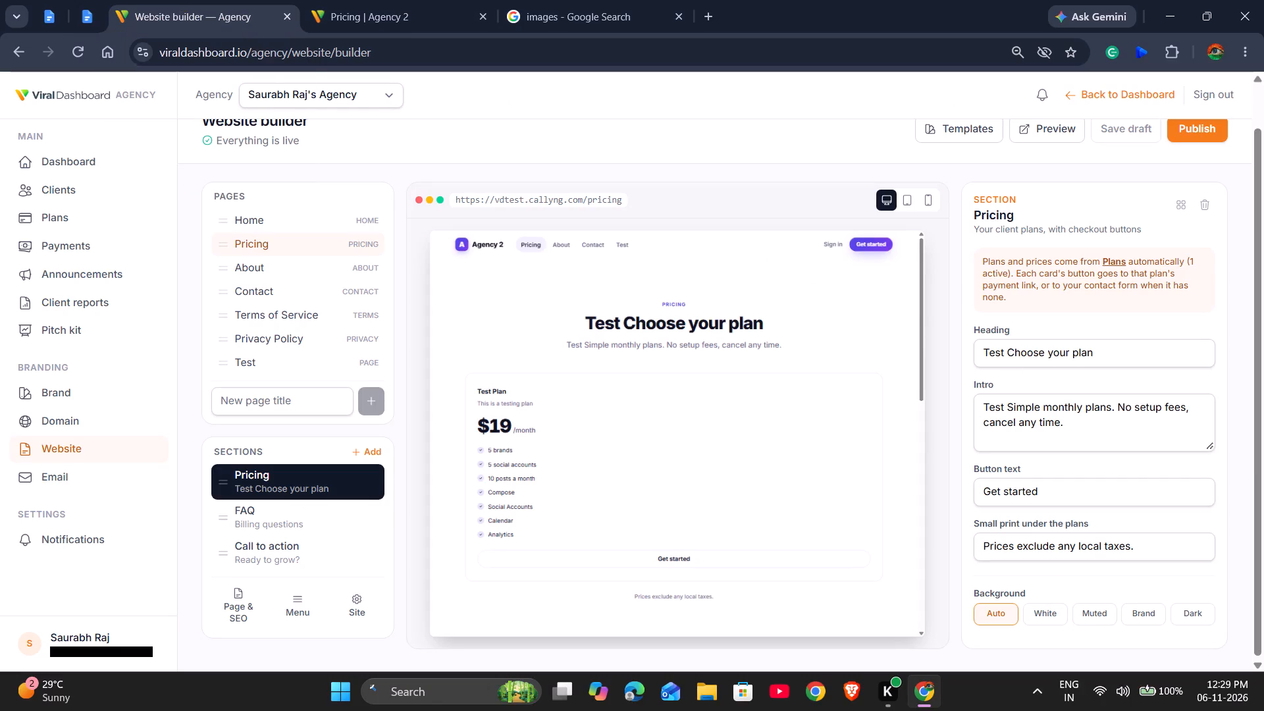
click(348, 0)
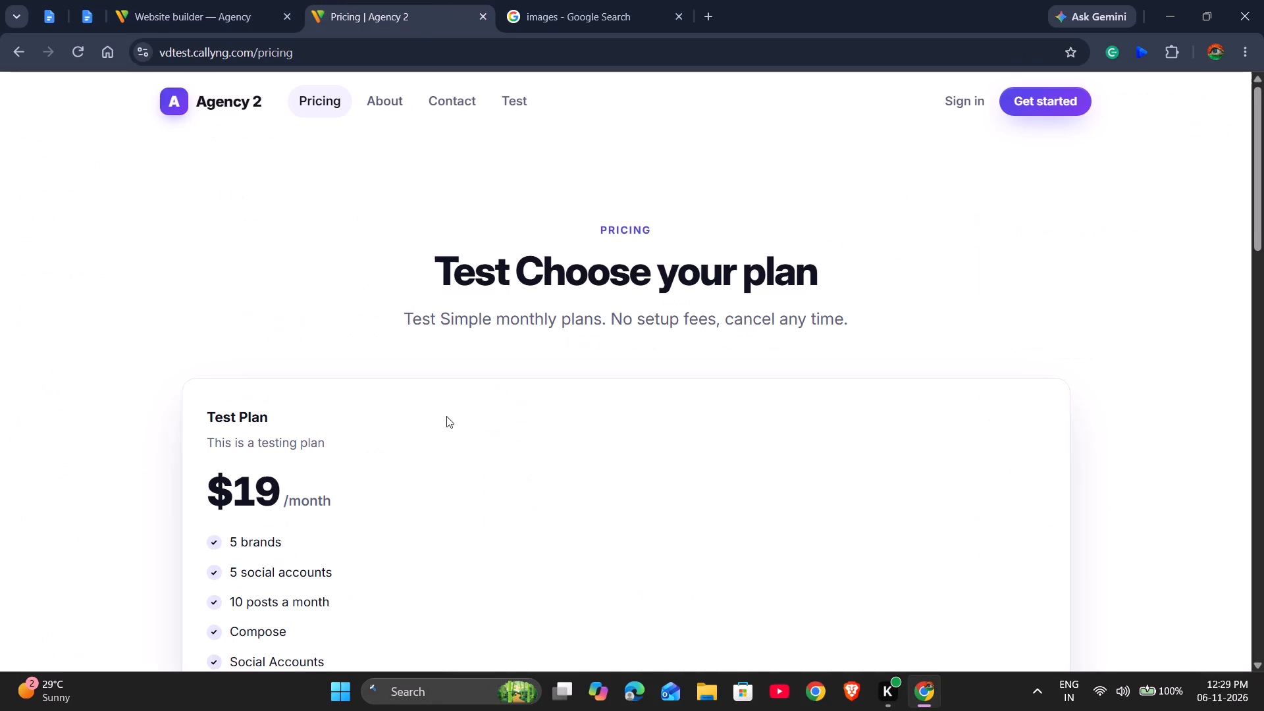
scroll(446, 416, down, 2)
In the website builder, remove the leading word "Test" from the Pricing section's heading and intro.
click(163, 0)
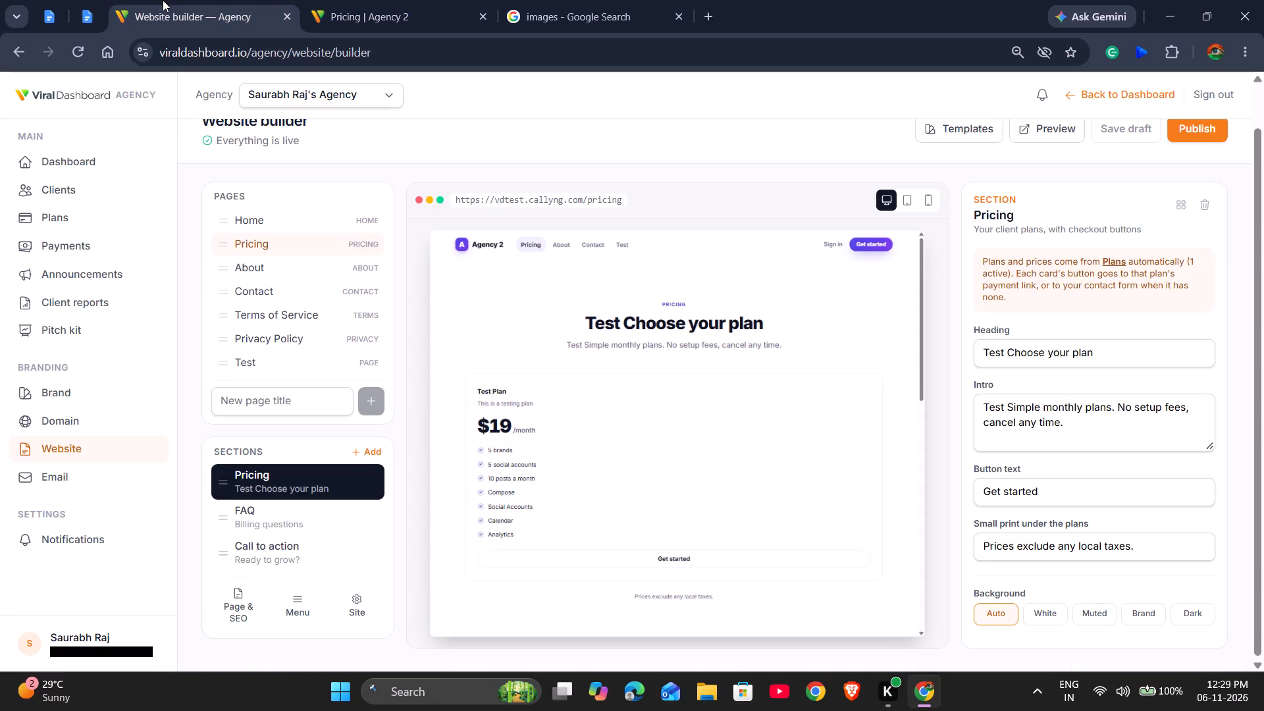
double_click(999, 350)
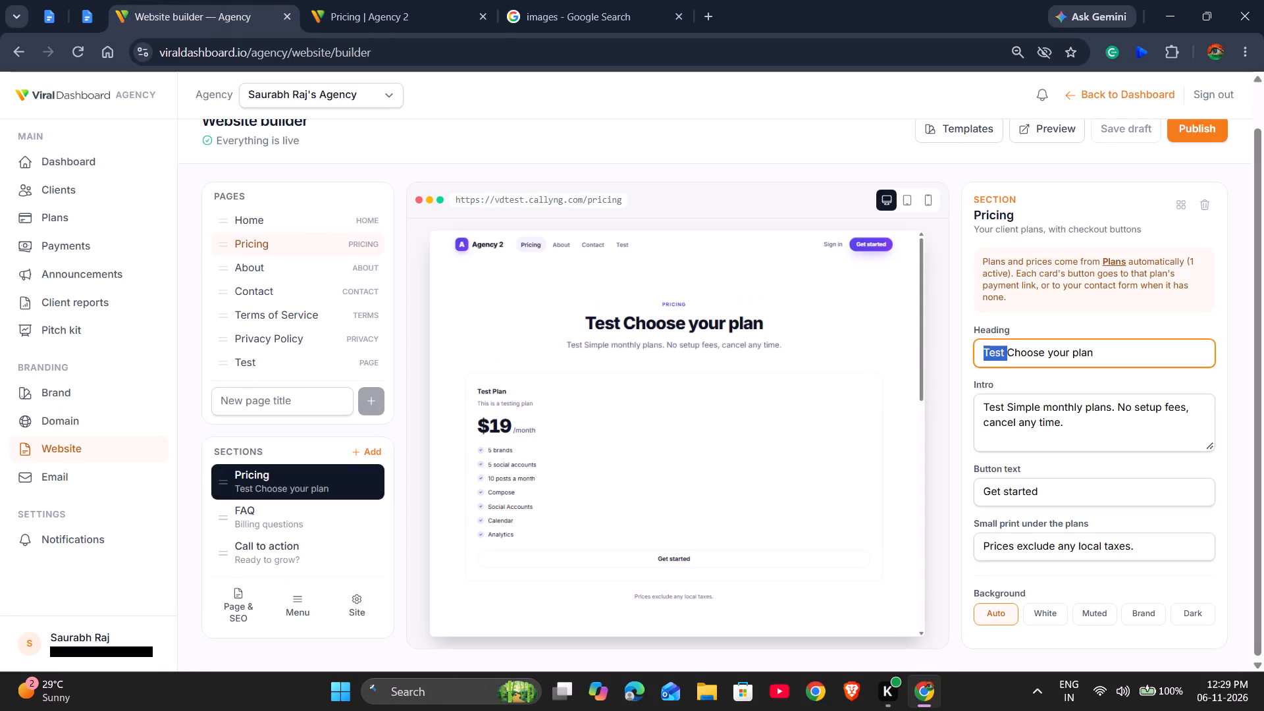
key(ctrl+x)
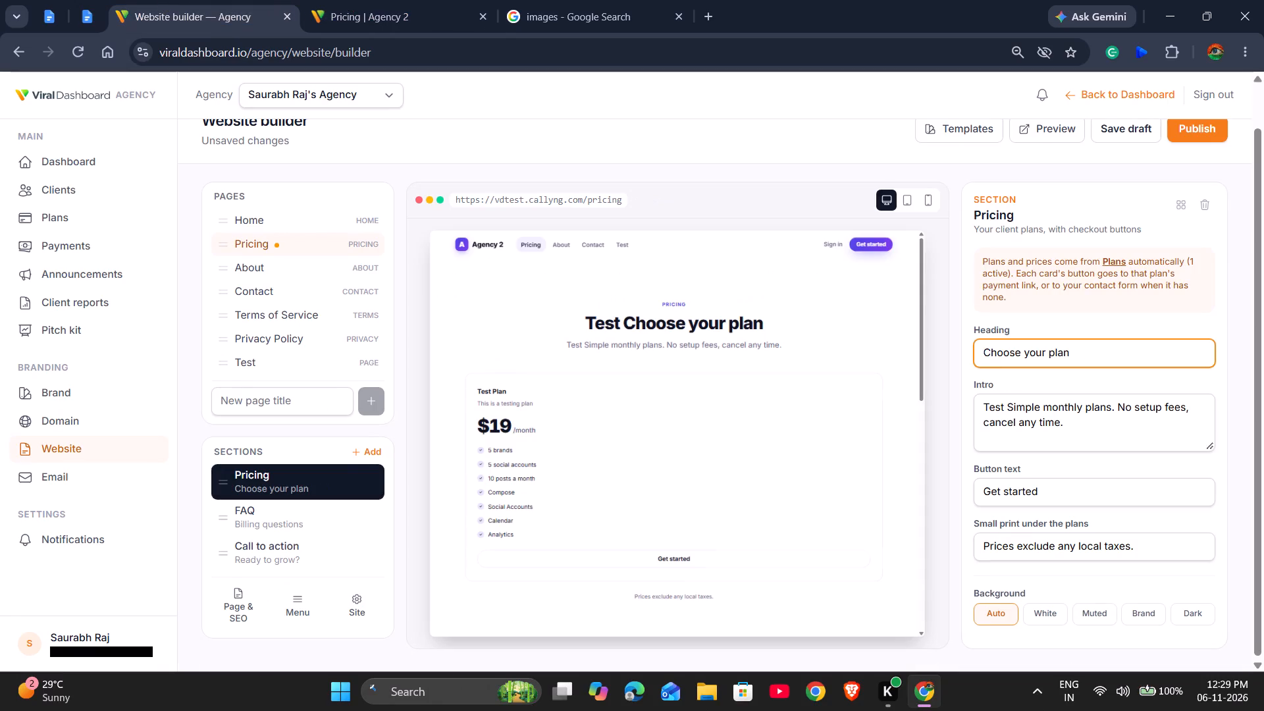
double_click(993, 406)
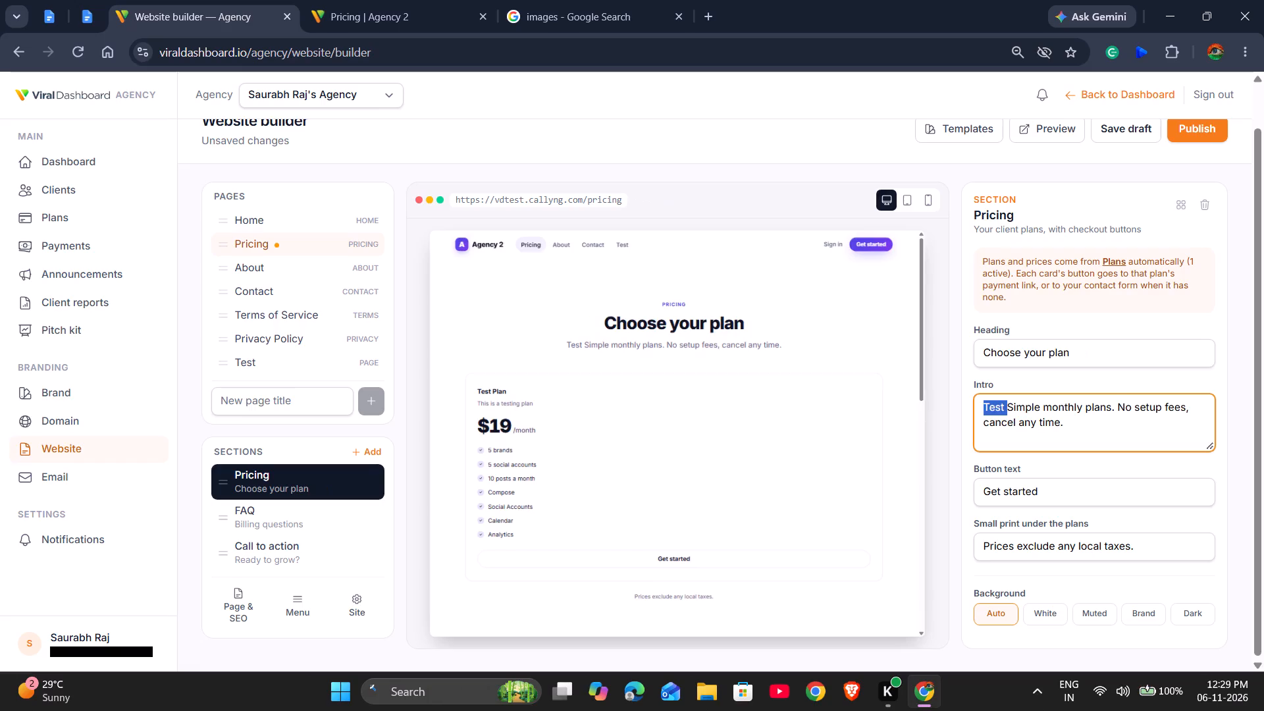
key(ctrl+x)
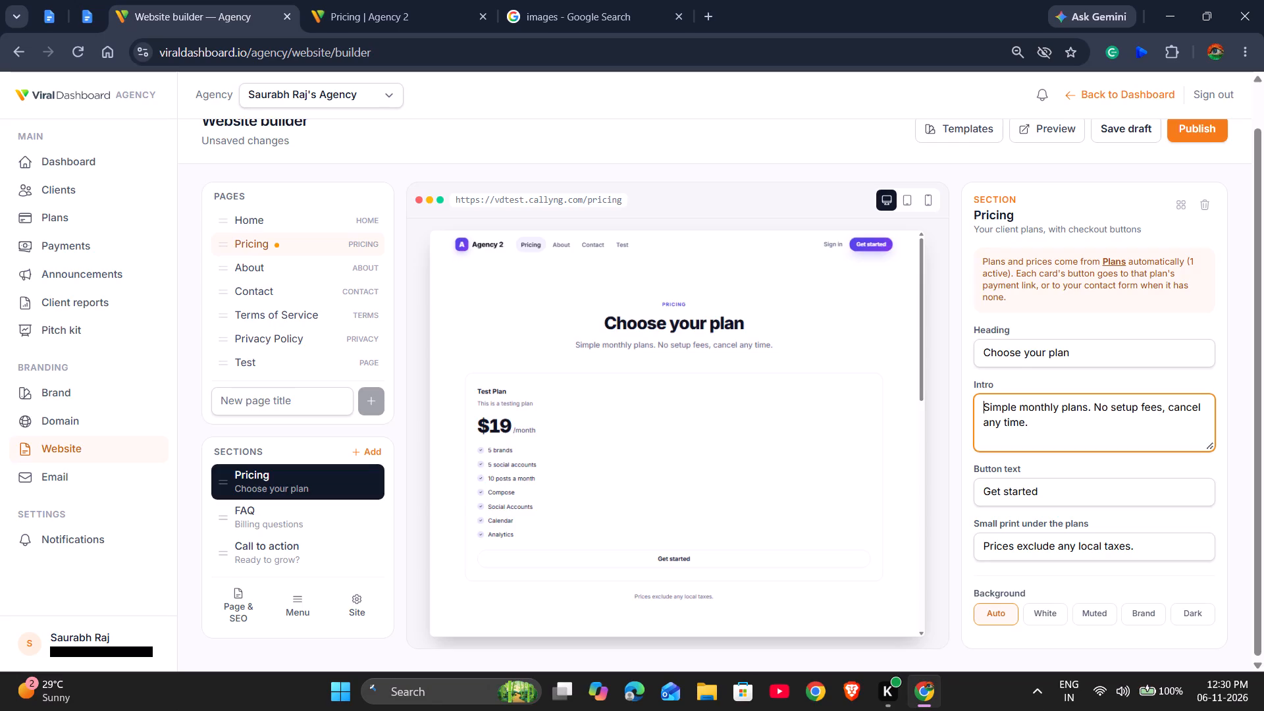
Publish the website with the restored Pricing heading and intro.
click(1196, 131)
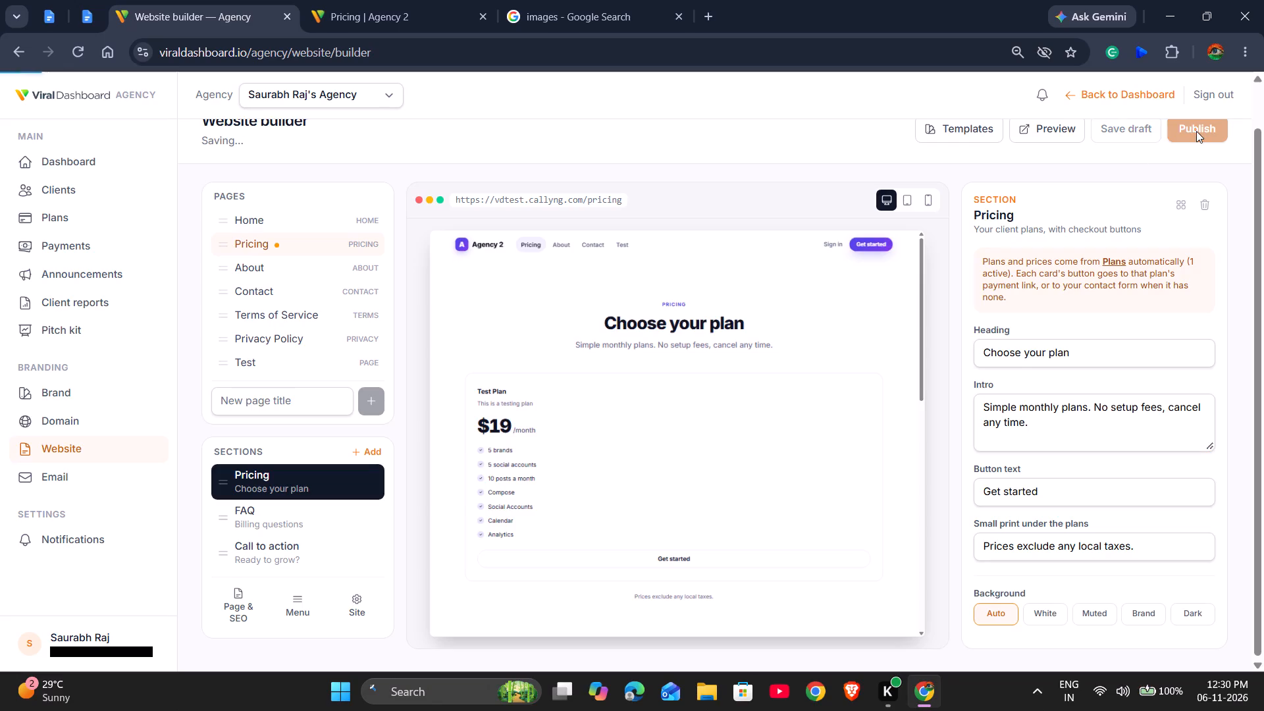
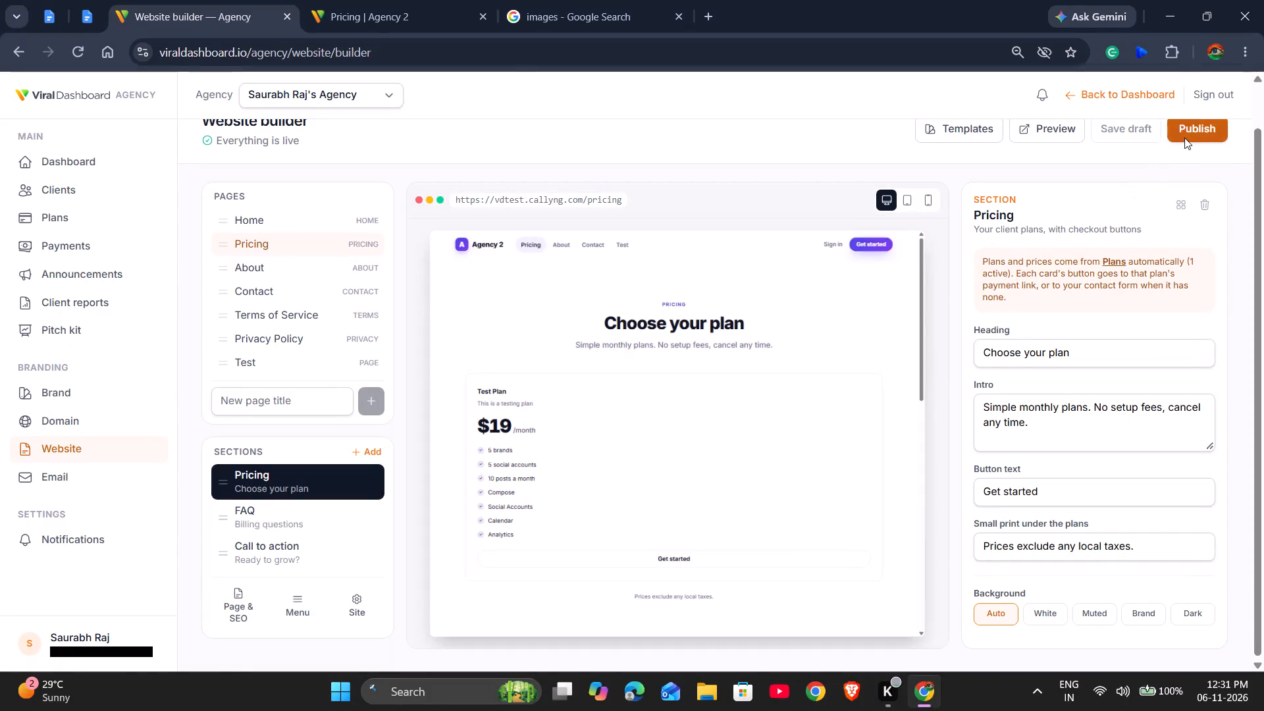
Publish the website once more with the restored Pricing section content.
click(1184, 138)
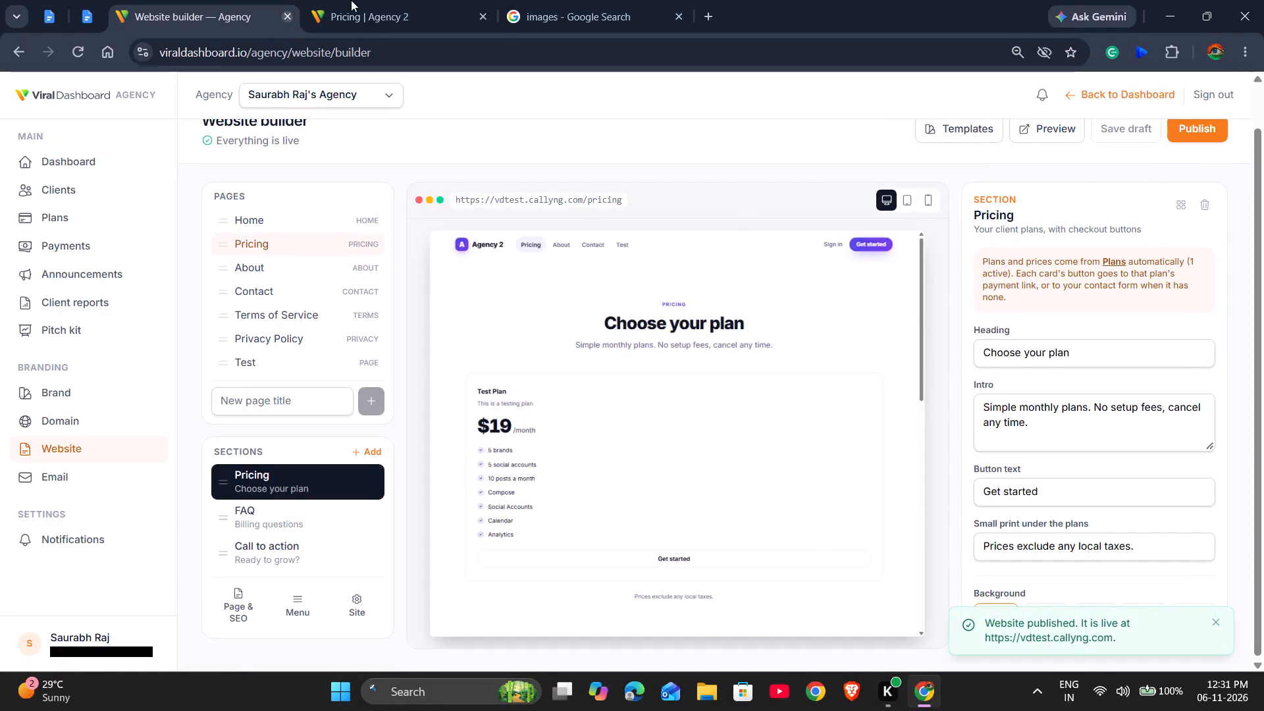
Reload the live Agency 2 Pricing page to check its heading and intro.
click(373, 1)
key(ctrl+r)
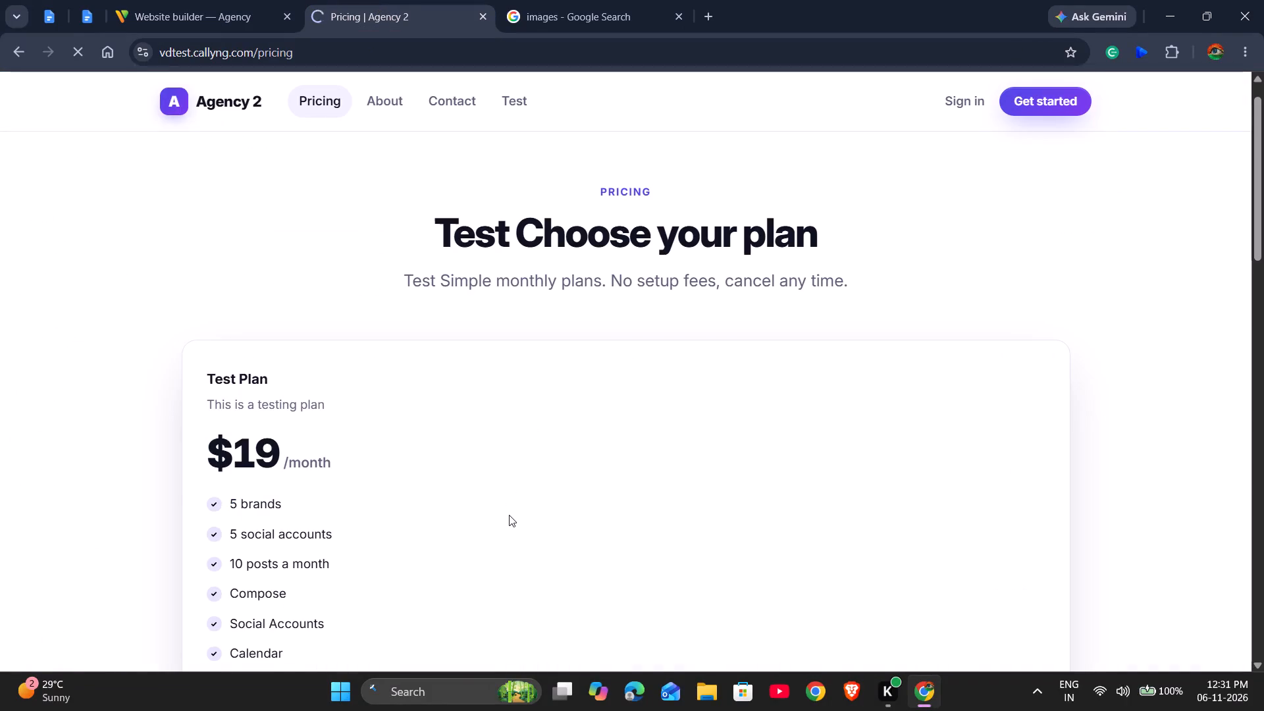
Back in the website builder, open the Pricing page's FAQ section for editing.
click(198, 0)
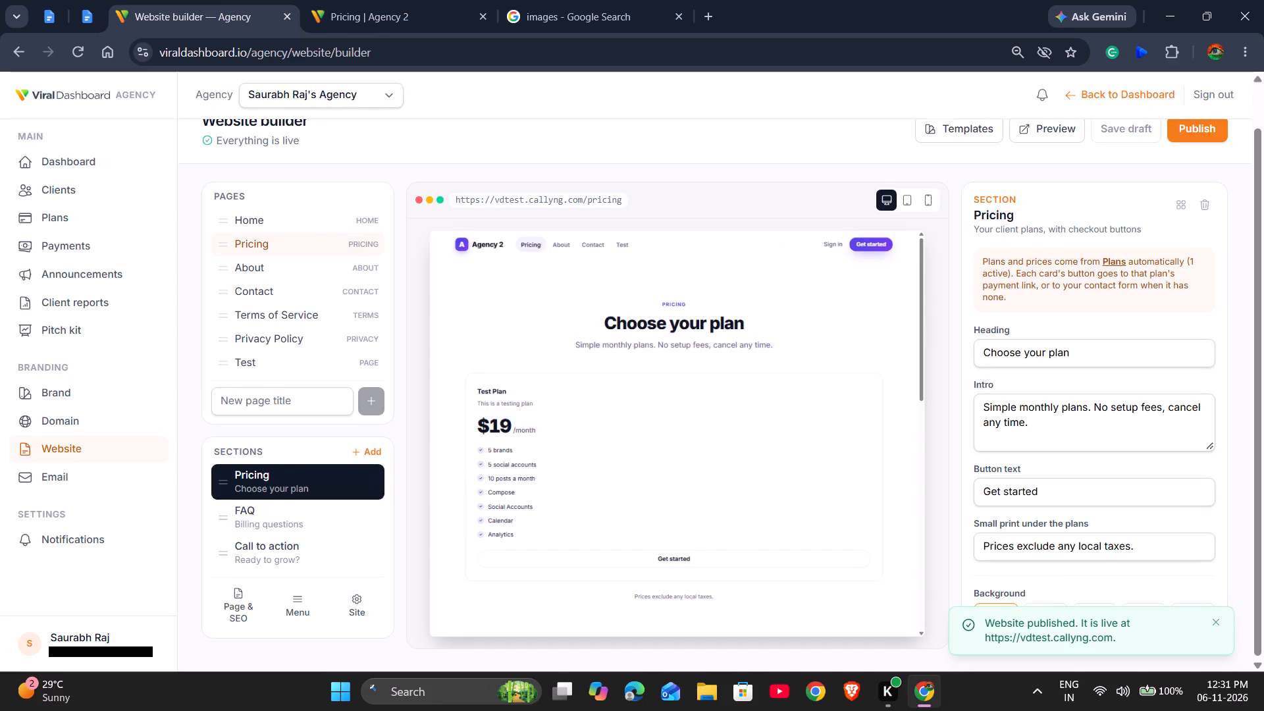
scroll(1011, 433, down, 1)
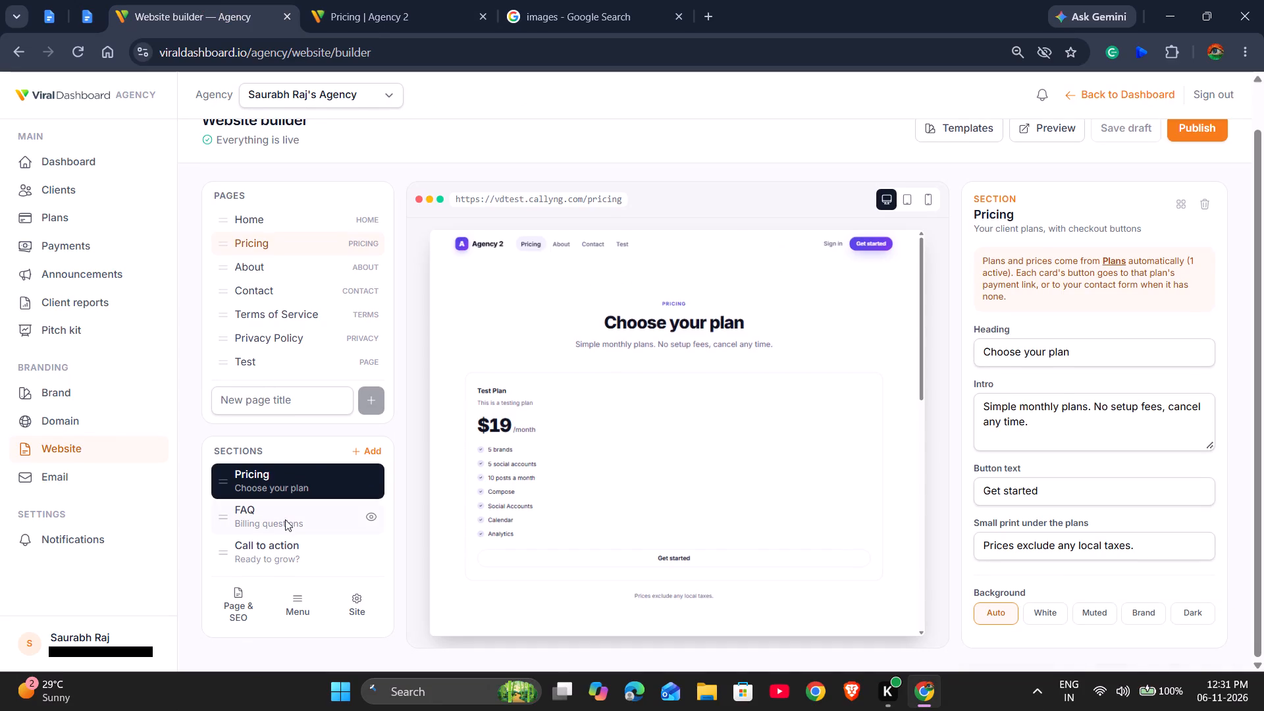
click(285, 519)
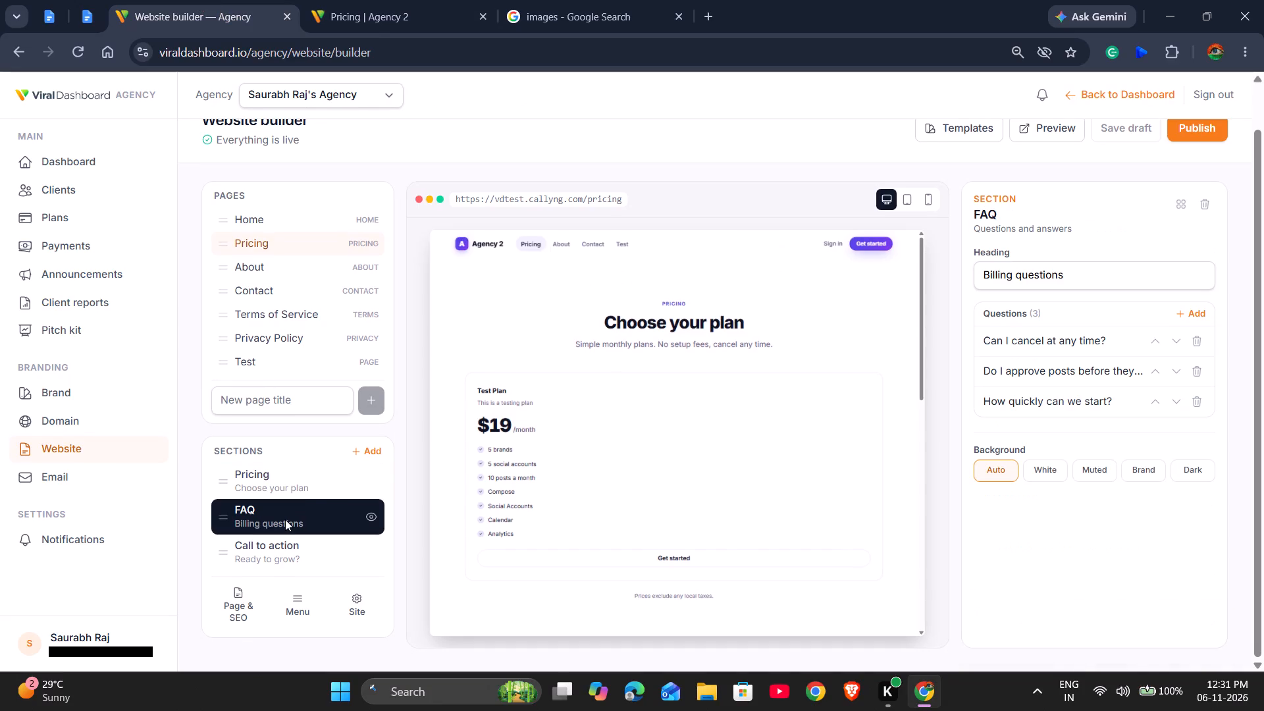
click(285, 519)
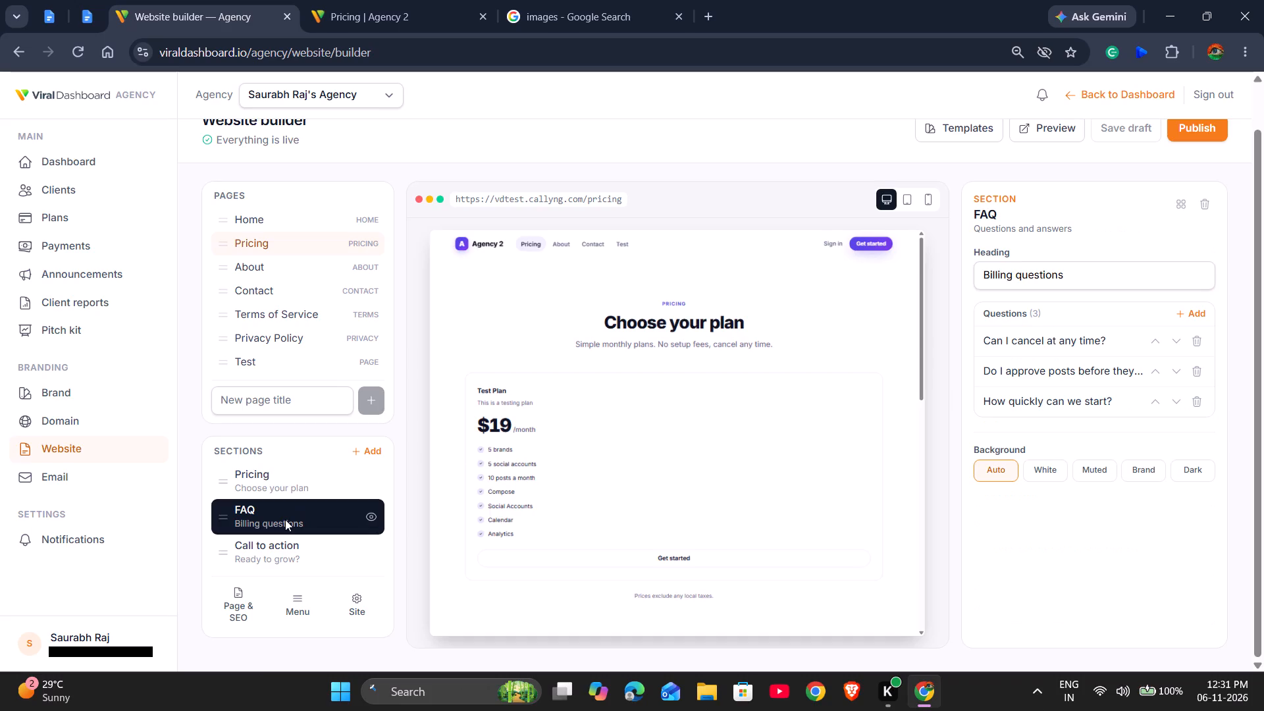
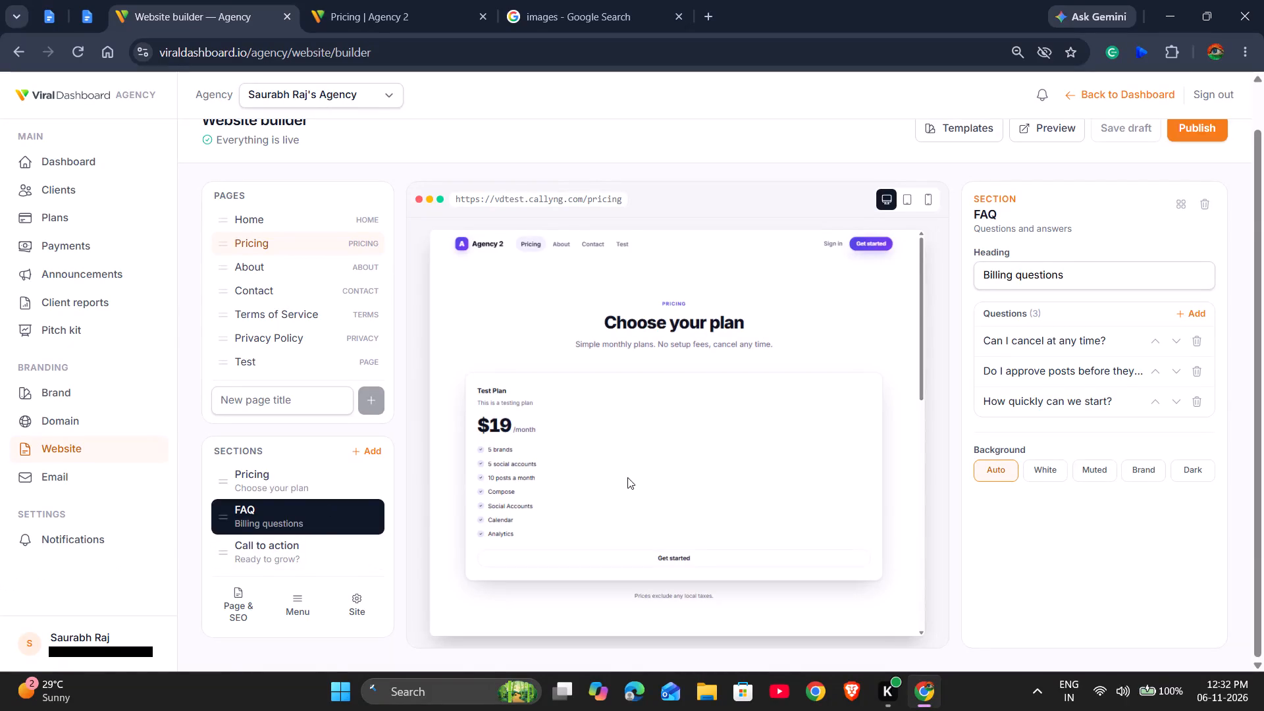
Set the FAQ section's background to Dark, check it in the page preview, and publish the website.
click(1191, 473)
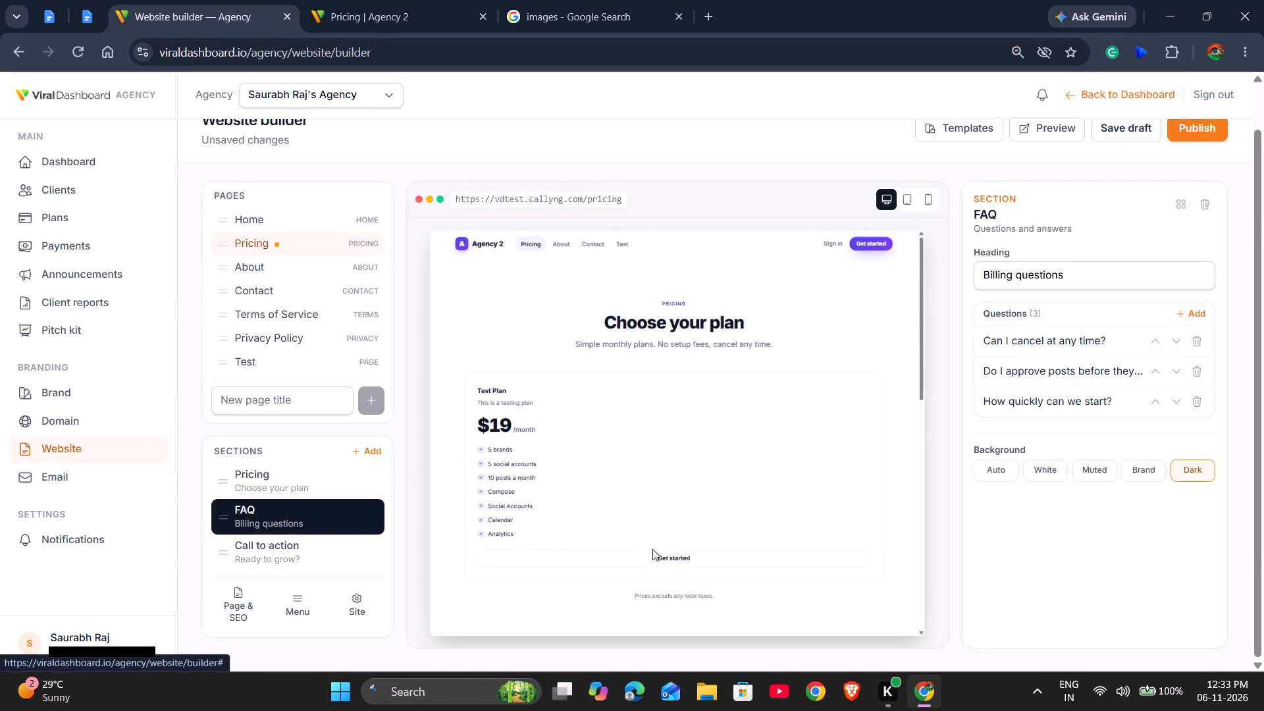
scroll(694, 449, down, 4)
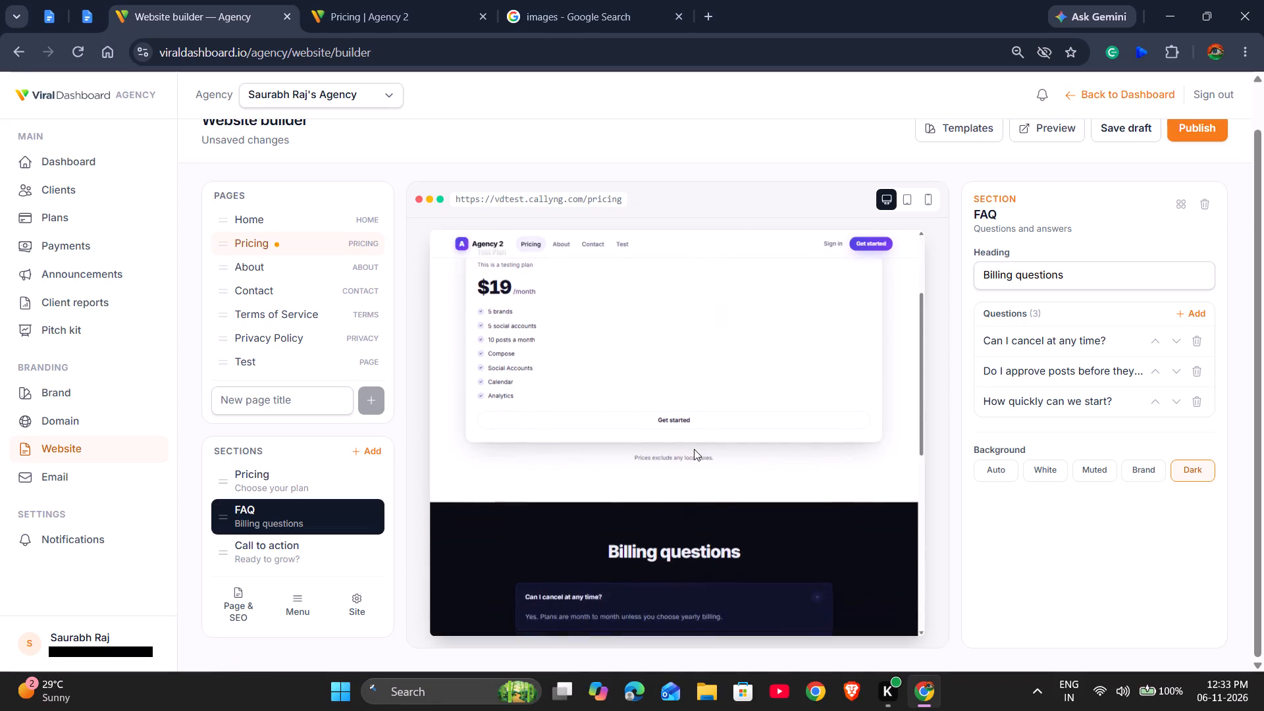
scroll(694, 449, down, 2)
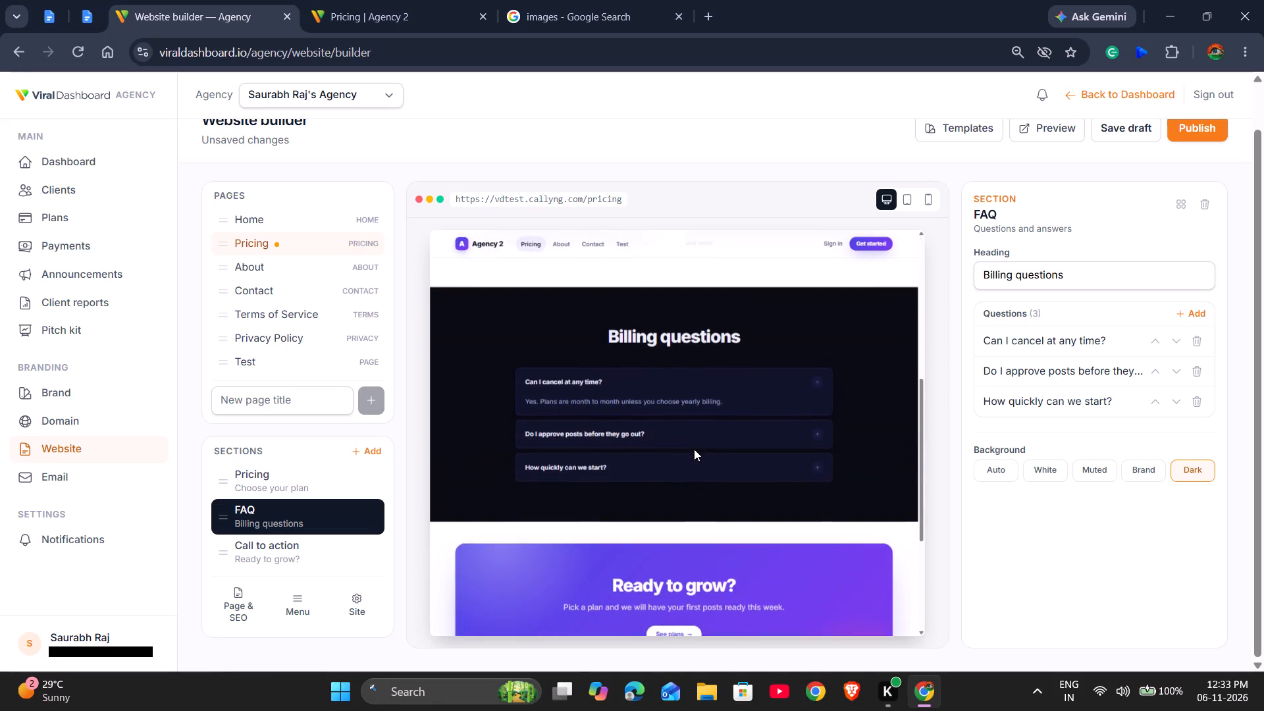
click(1203, 132)
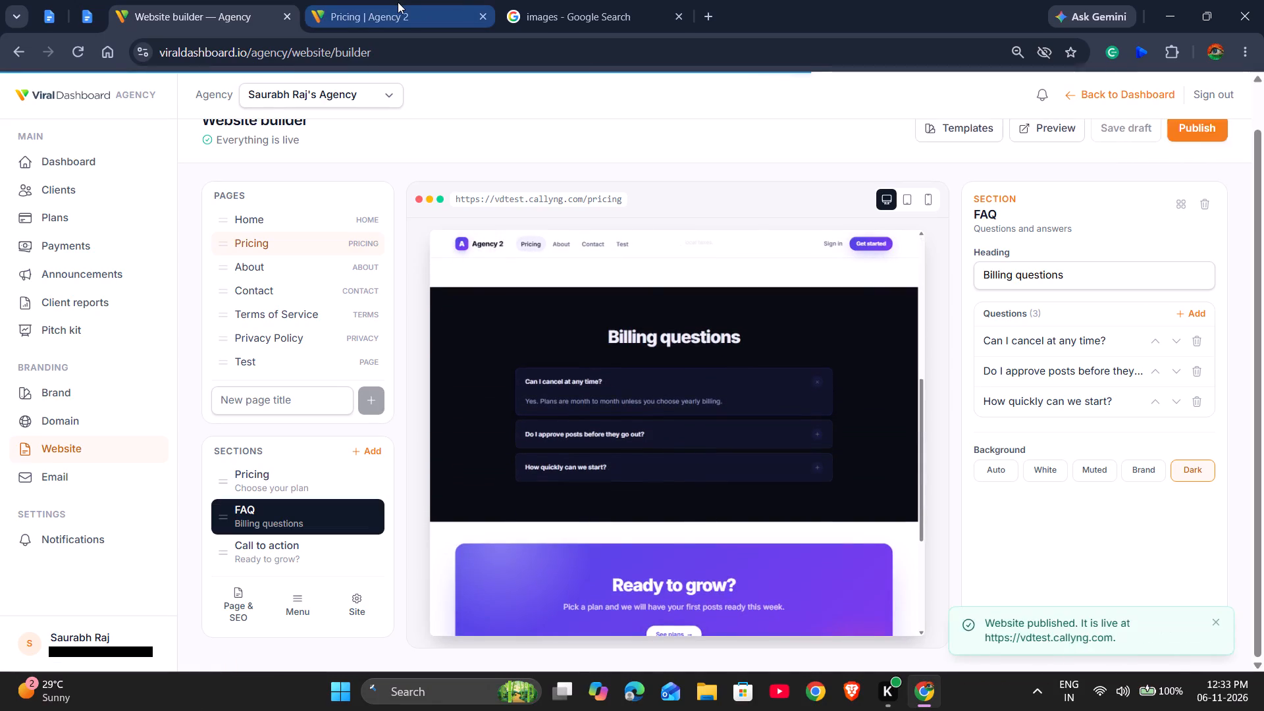
Reload the live Agency 2 Pricing page and check the background of its Billing questions section.
click(398, 2)
scroll(525, 519, down, 4)
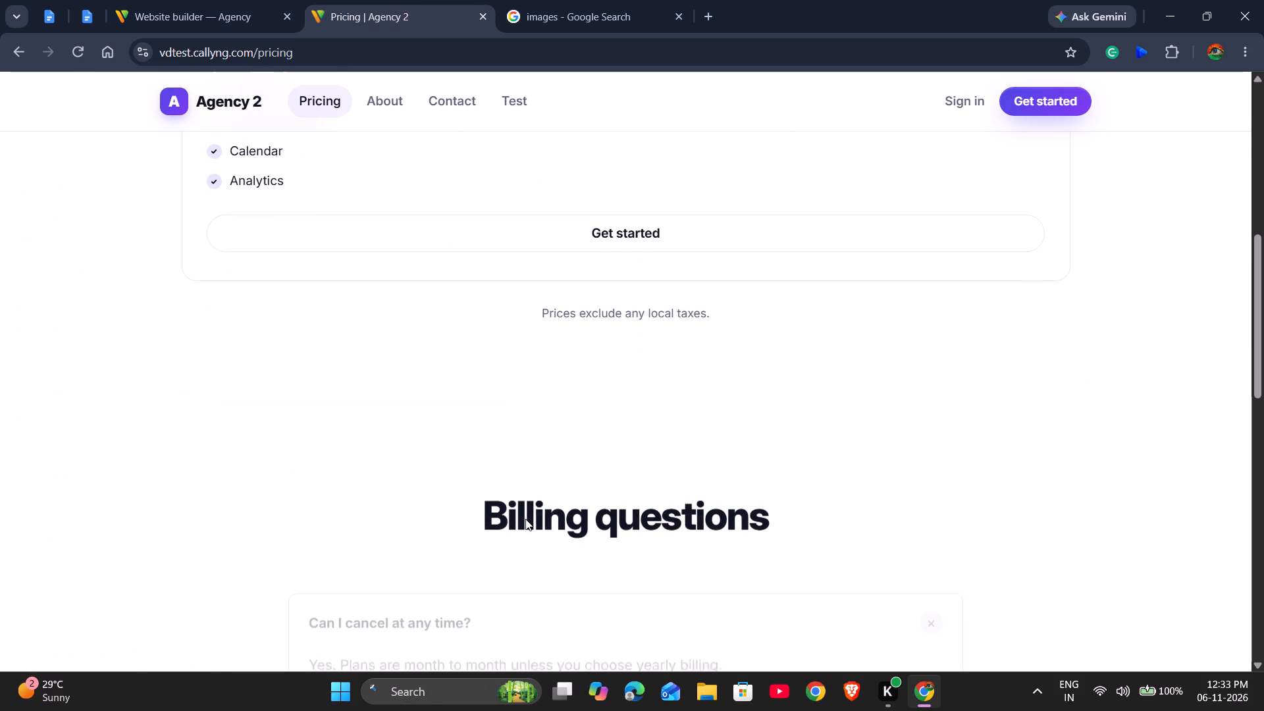
scroll(525, 519, down, 1)
key(ctrl+r)
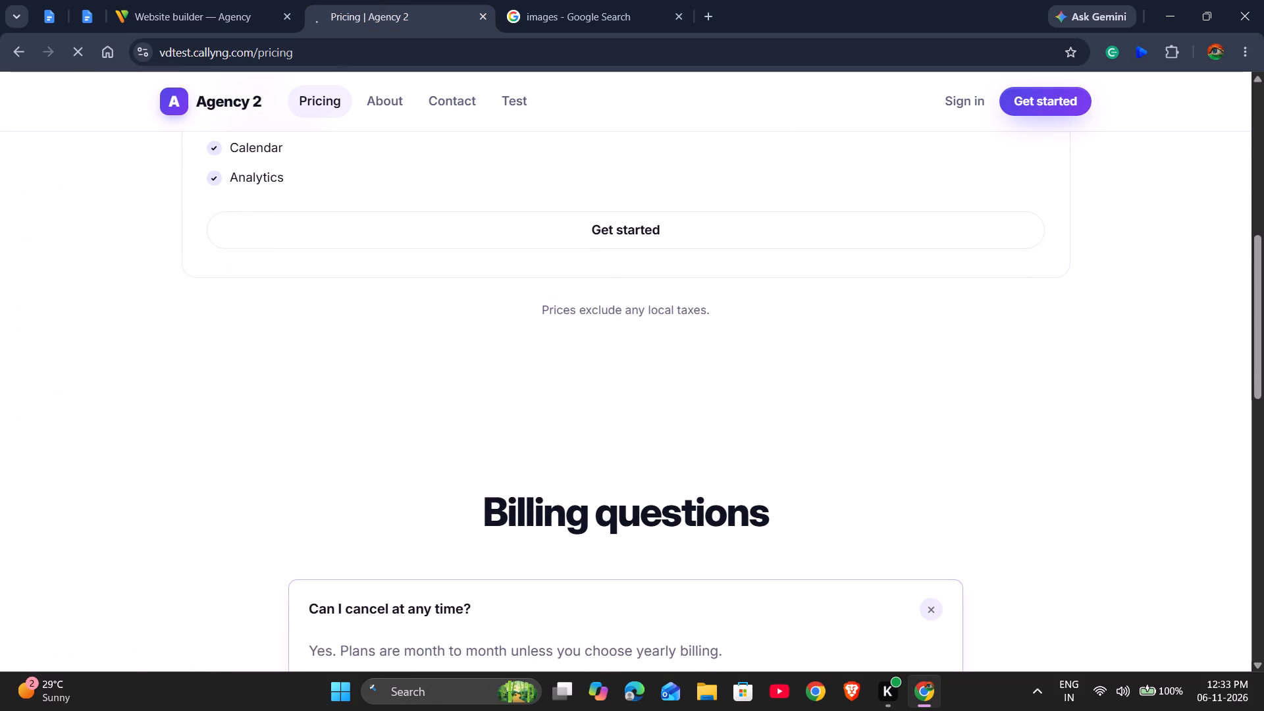
scroll(525, 519, down, 2)
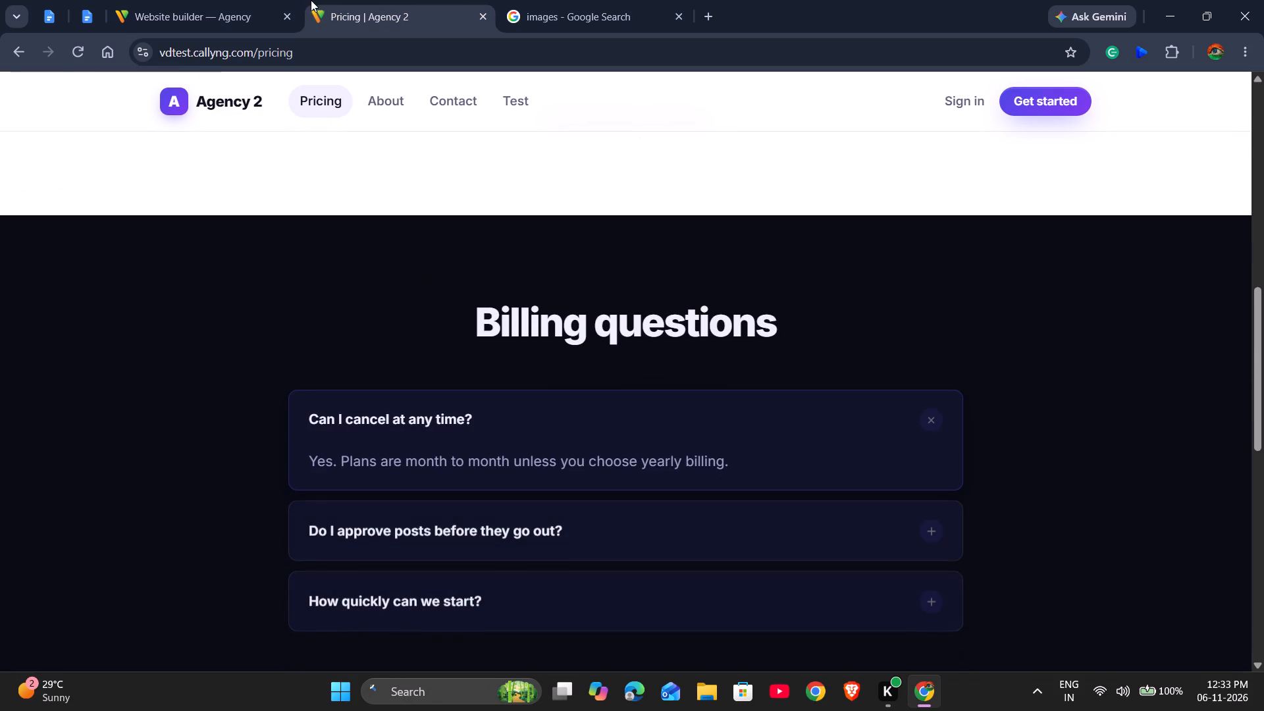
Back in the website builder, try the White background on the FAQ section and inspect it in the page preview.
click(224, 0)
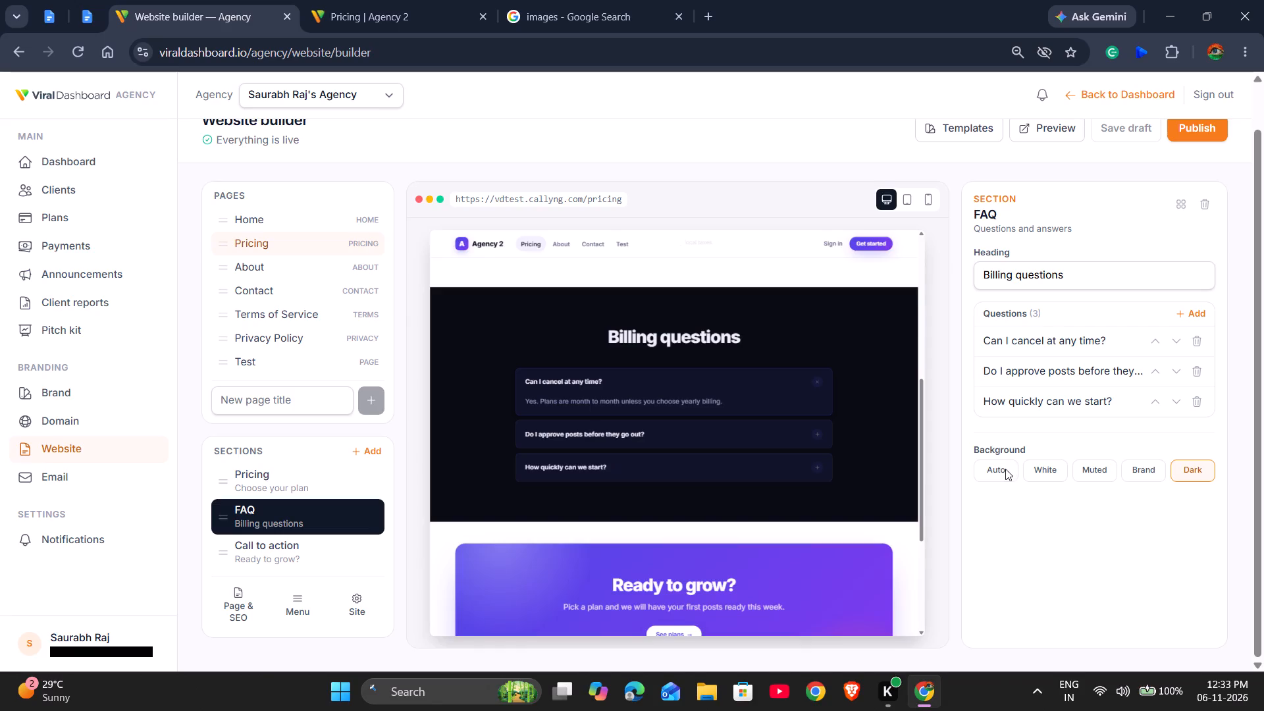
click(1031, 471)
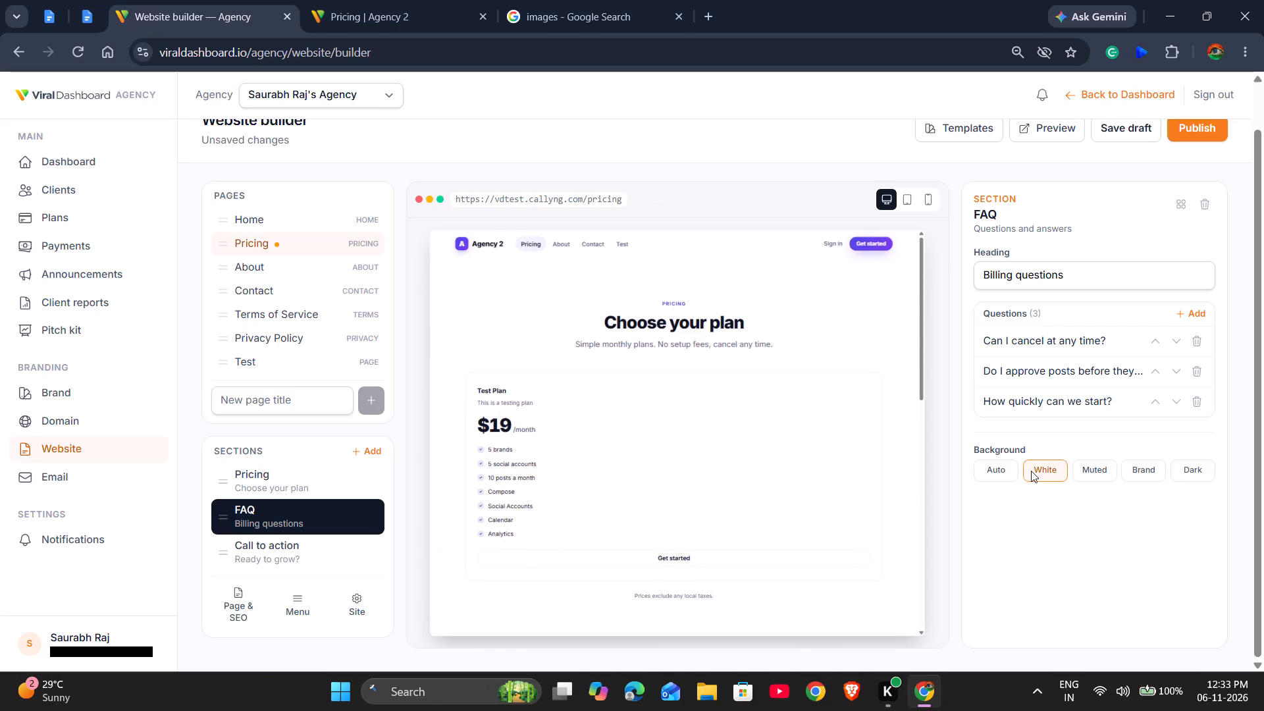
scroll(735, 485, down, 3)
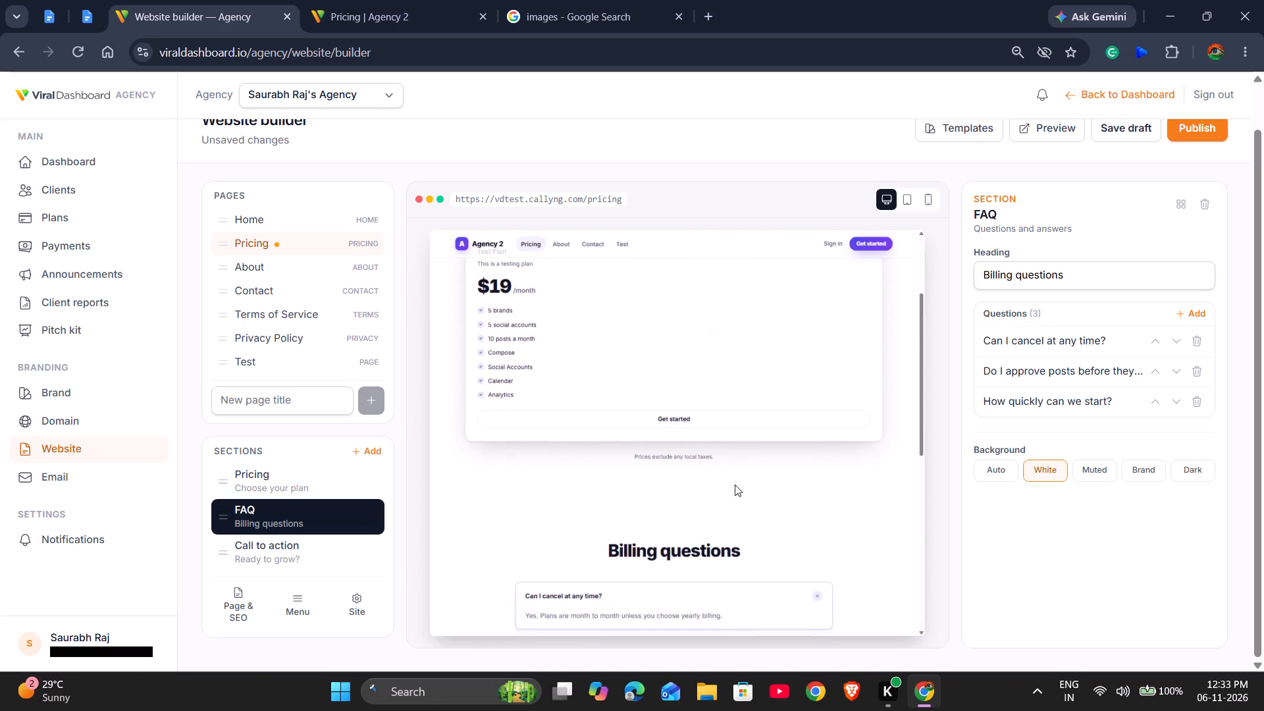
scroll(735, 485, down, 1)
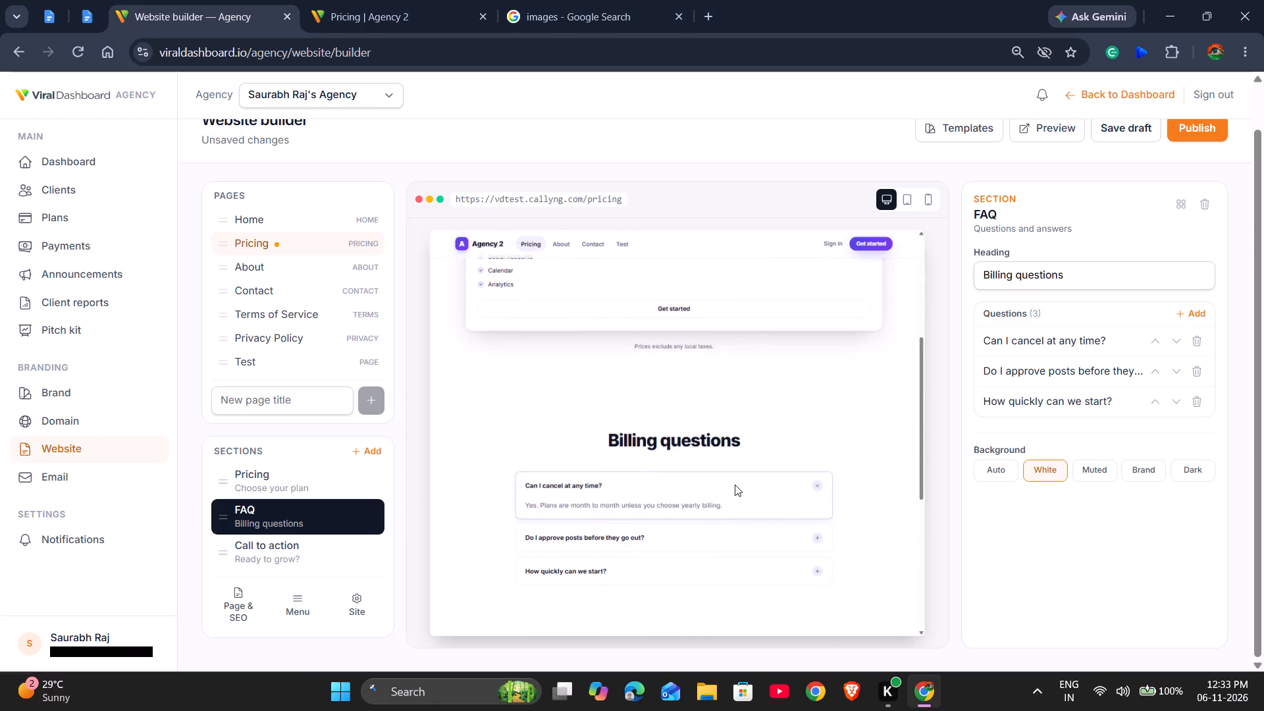
Set the FAQ section's background to Auto, check the page preview, and publish the website.
click(988, 479)
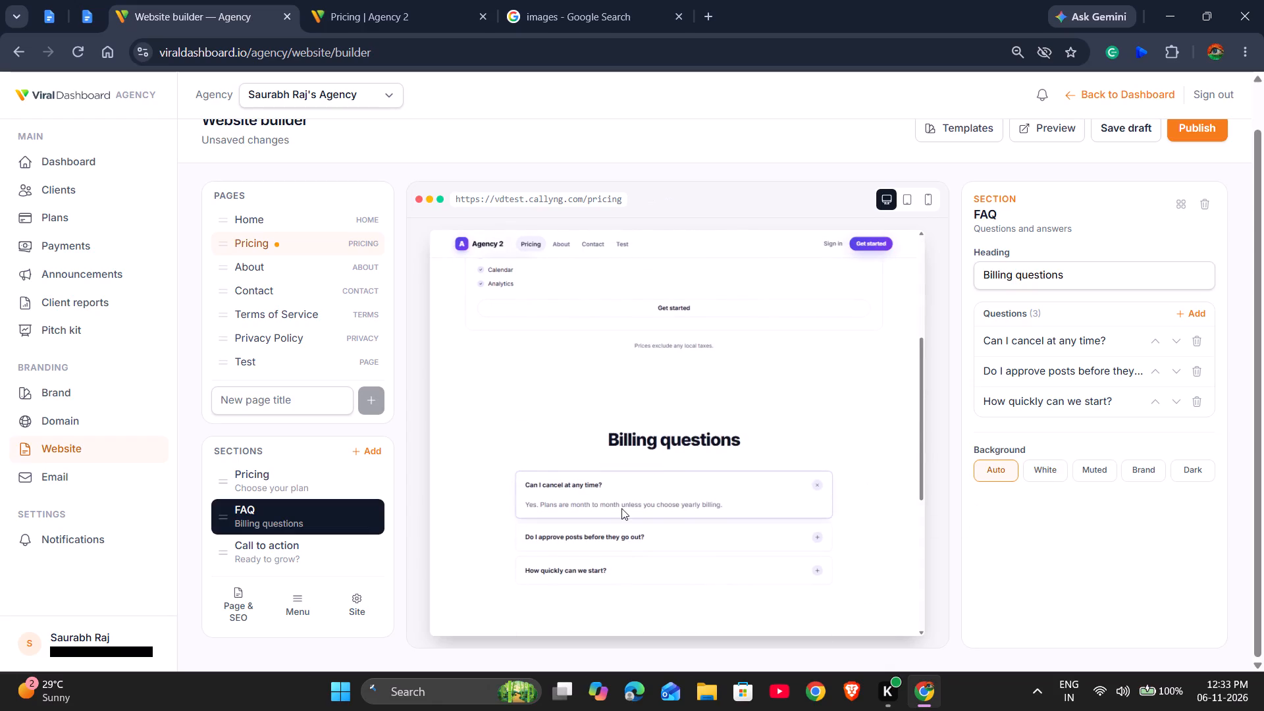
scroll(621, 508, down, 3)
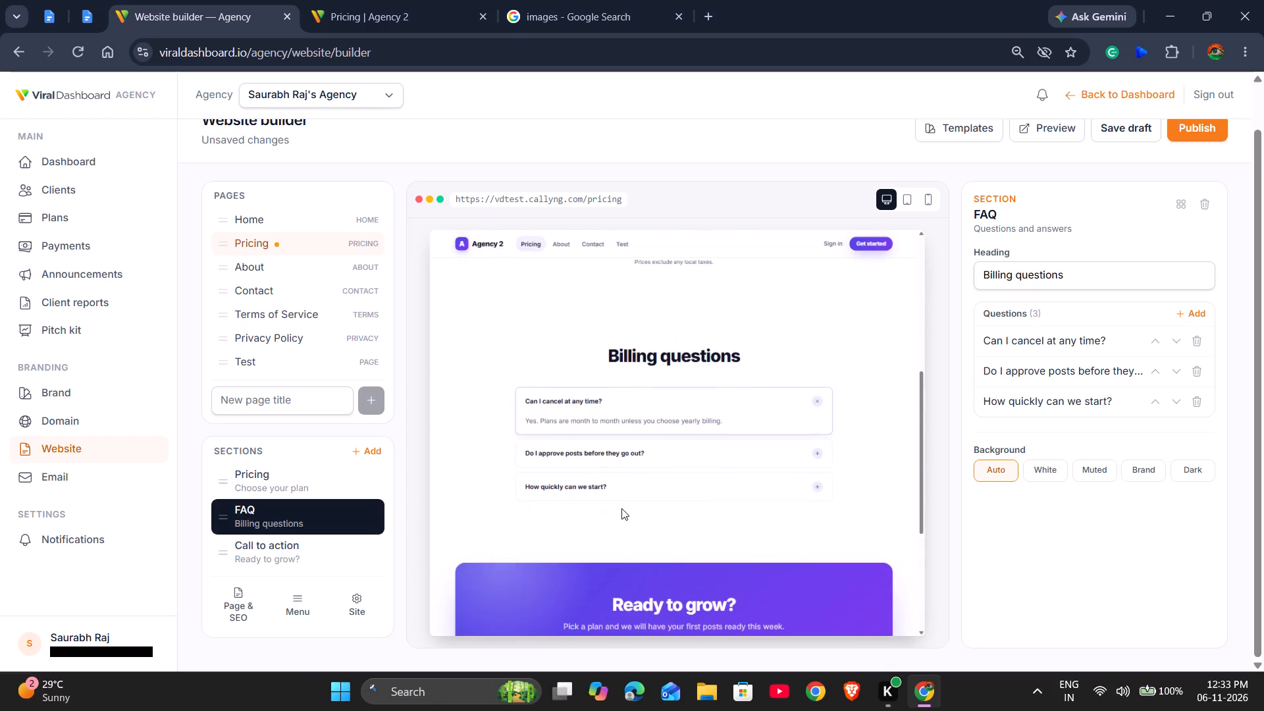
scroll(995, 547, up, 1)
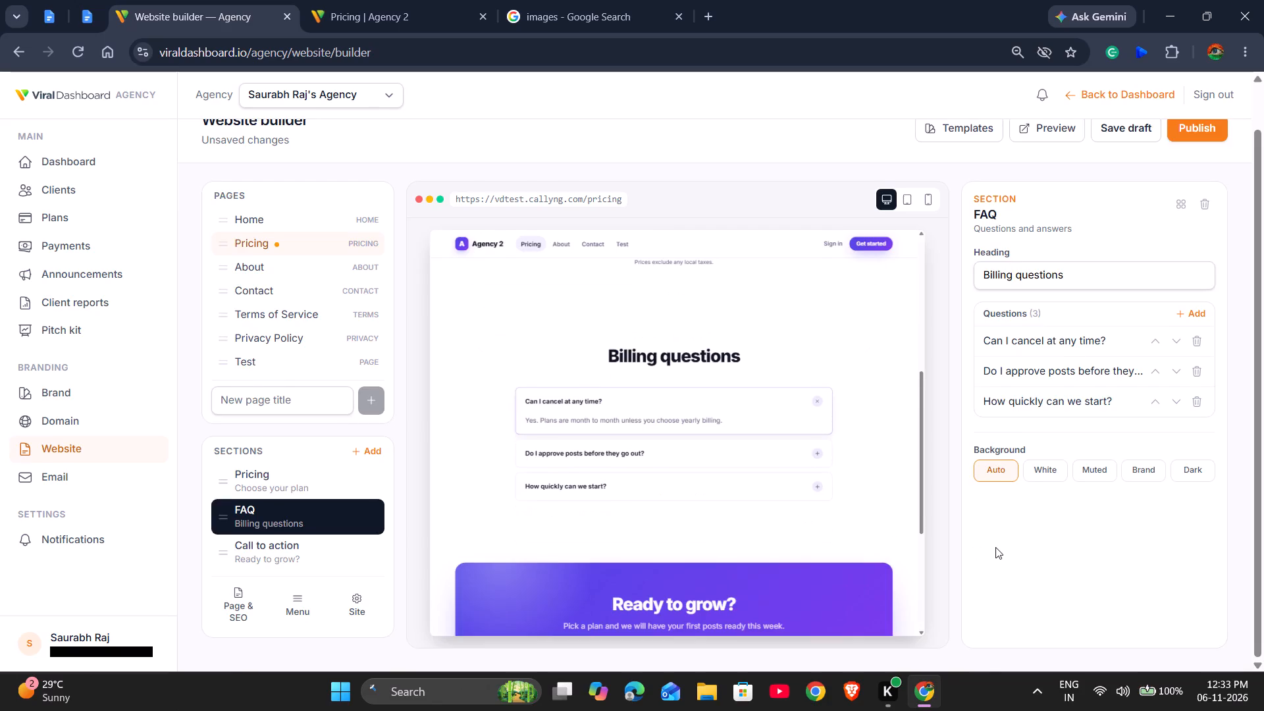
scroll(995, 547, up, 1)
click(1201, 177)
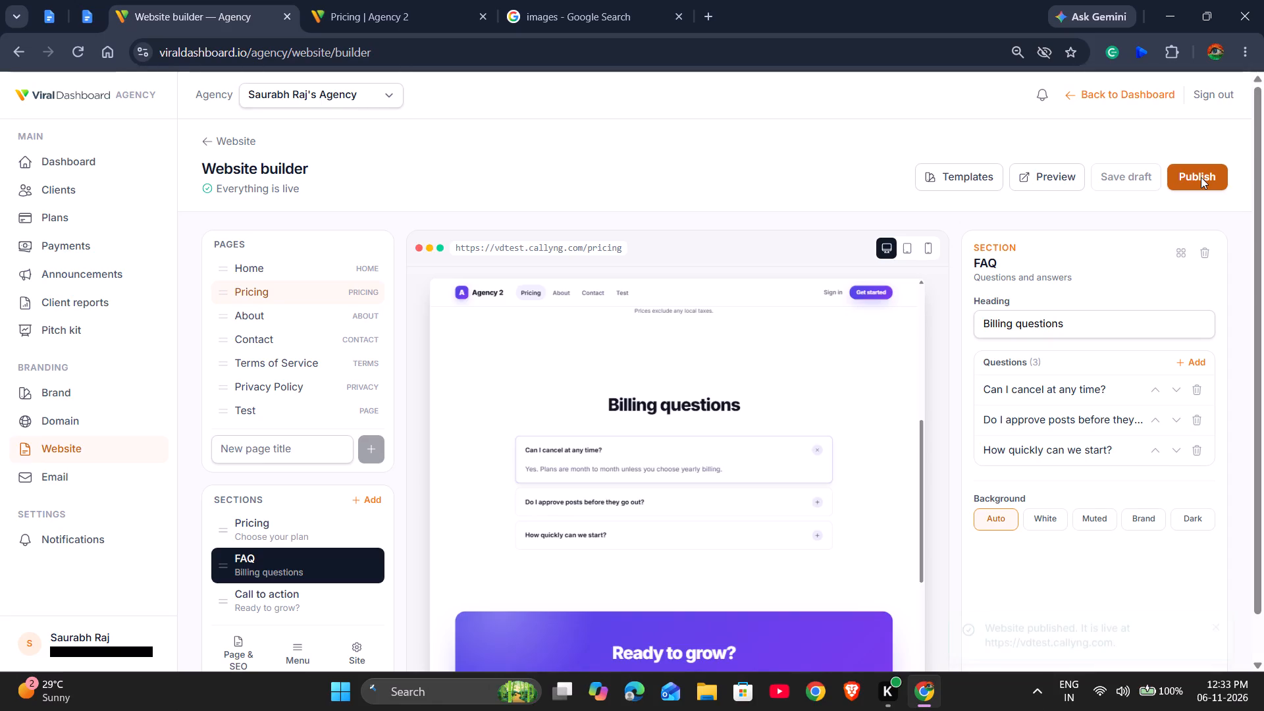
In the Pricing page's Call to action section, add "Test" before the heading and the text, and publish the website.
scroll(756, 467, down, 2)
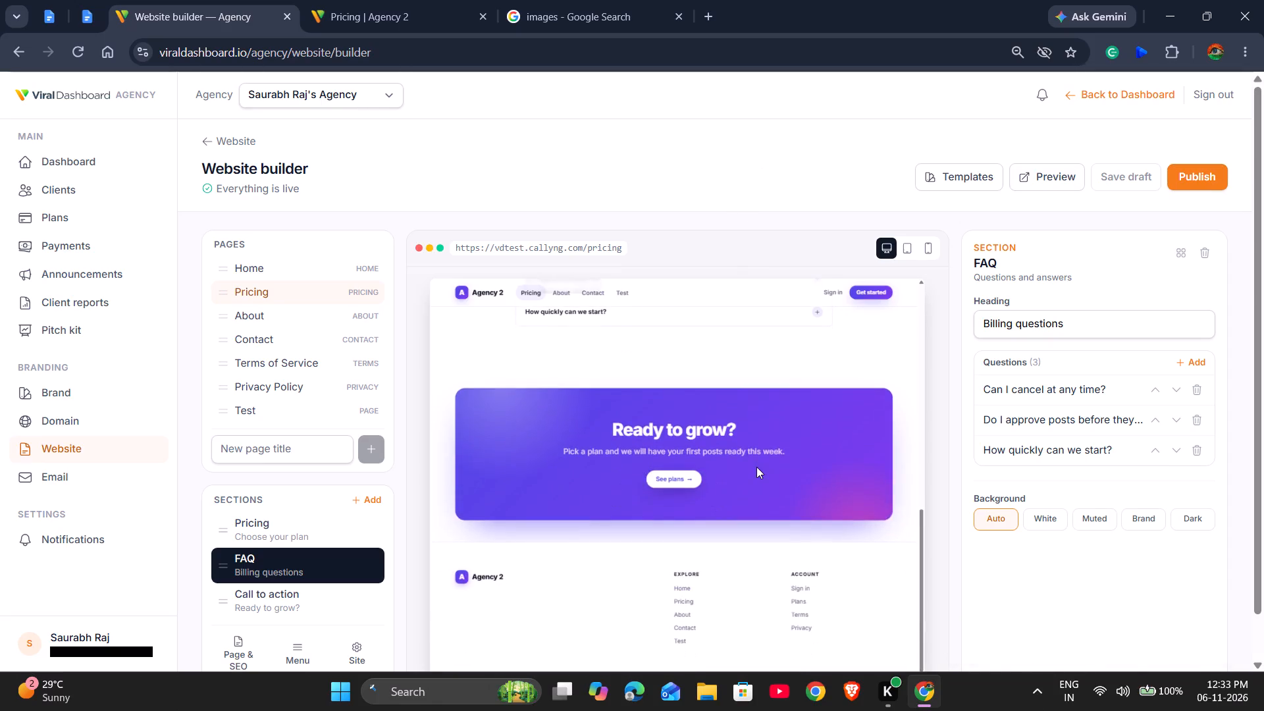
click(756, 467)
scroll(756, 467, down, 4)
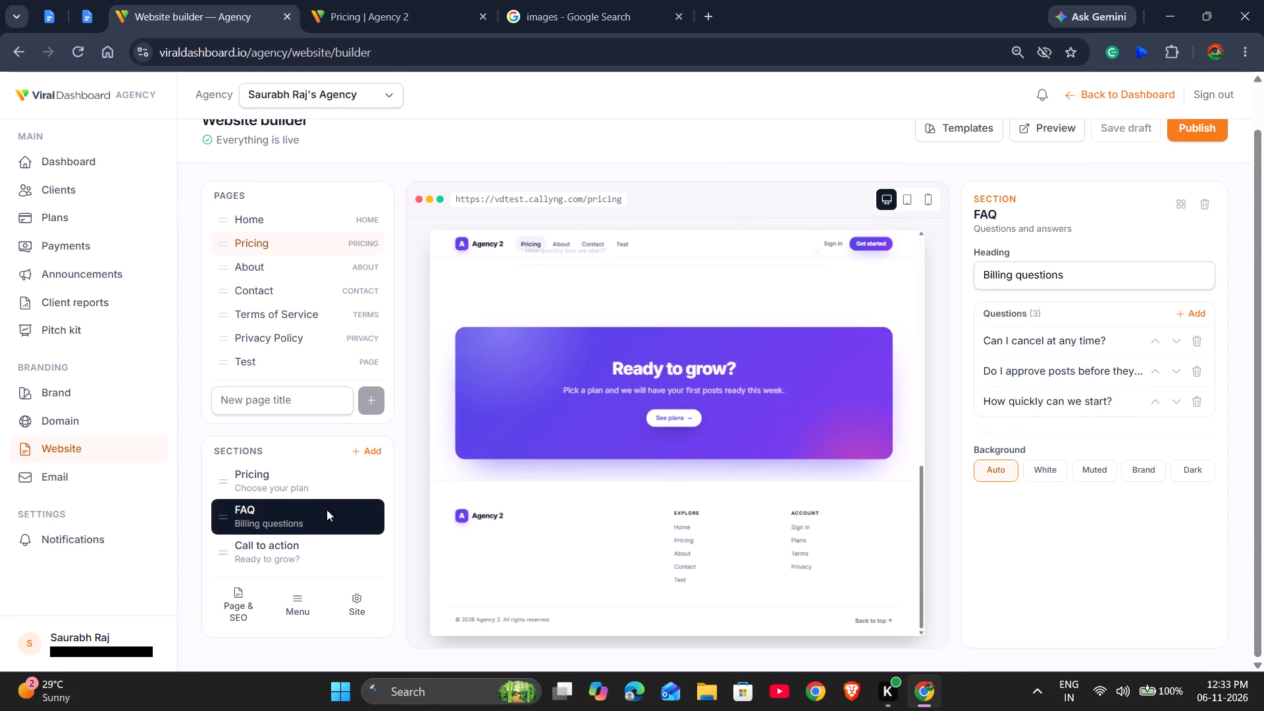
click(273, 553)
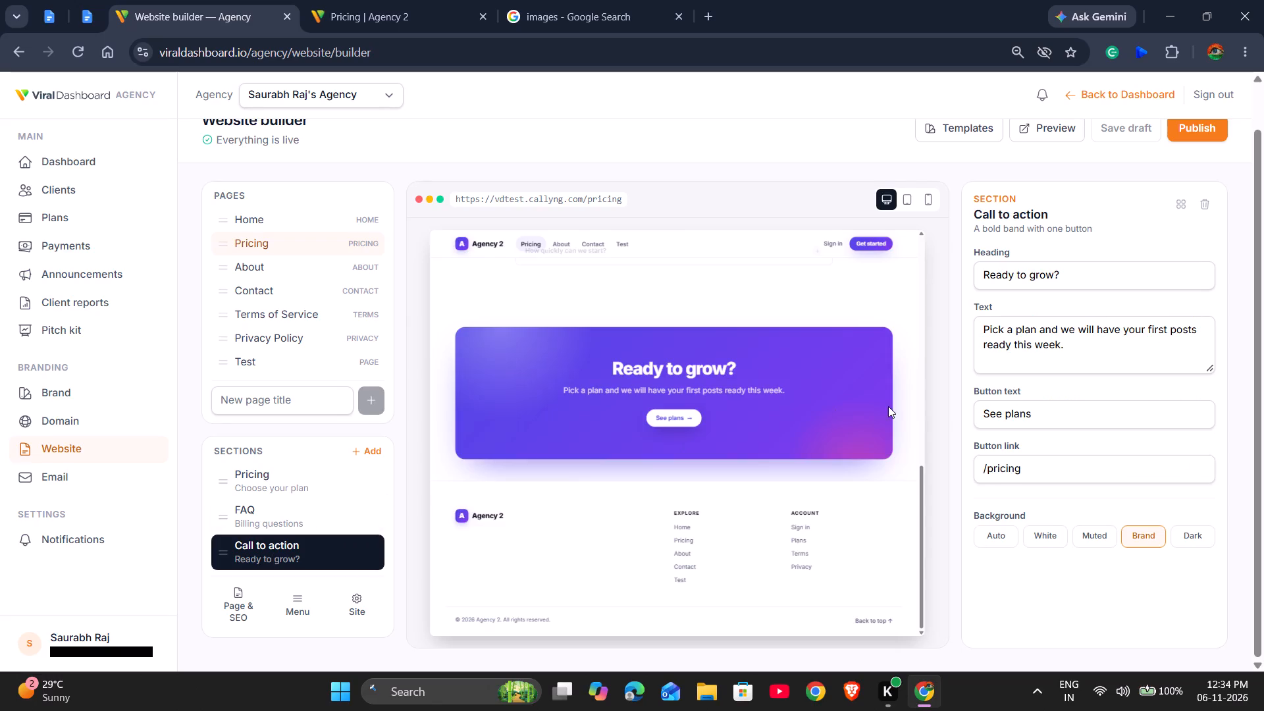
scroll(1068, 406, down, 3)
click(985, 274)
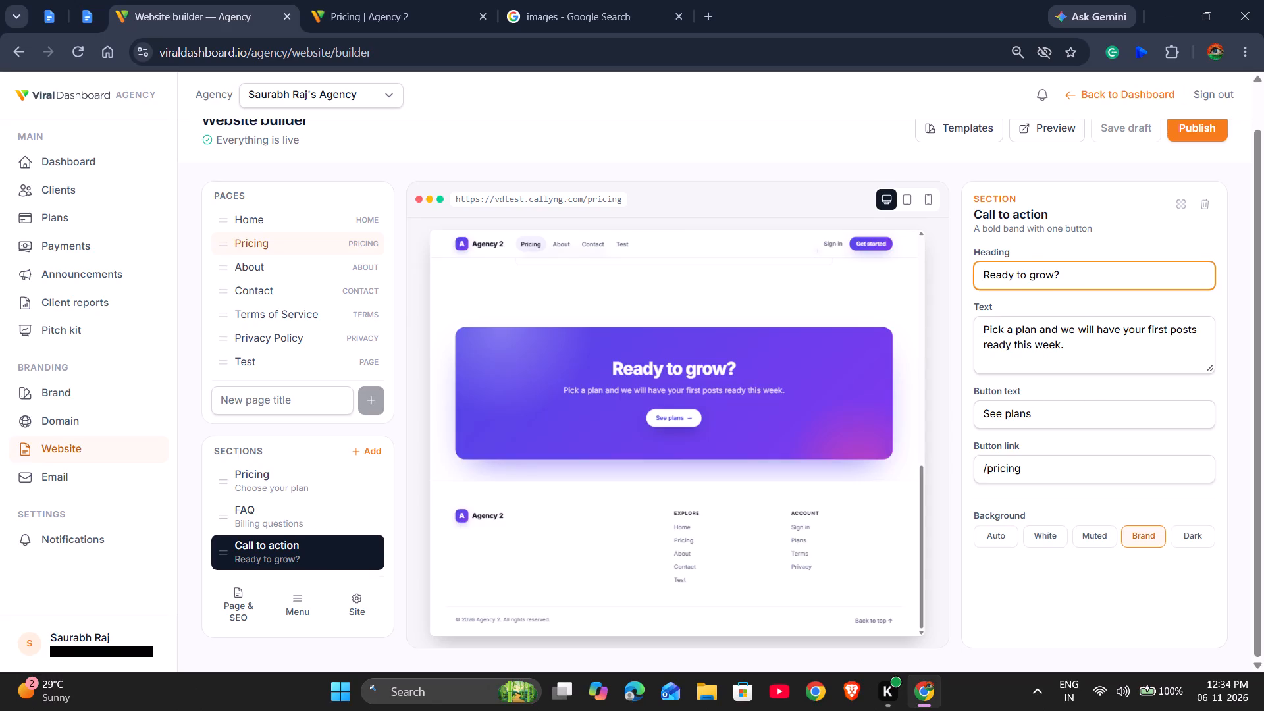
key(ctrl+v)
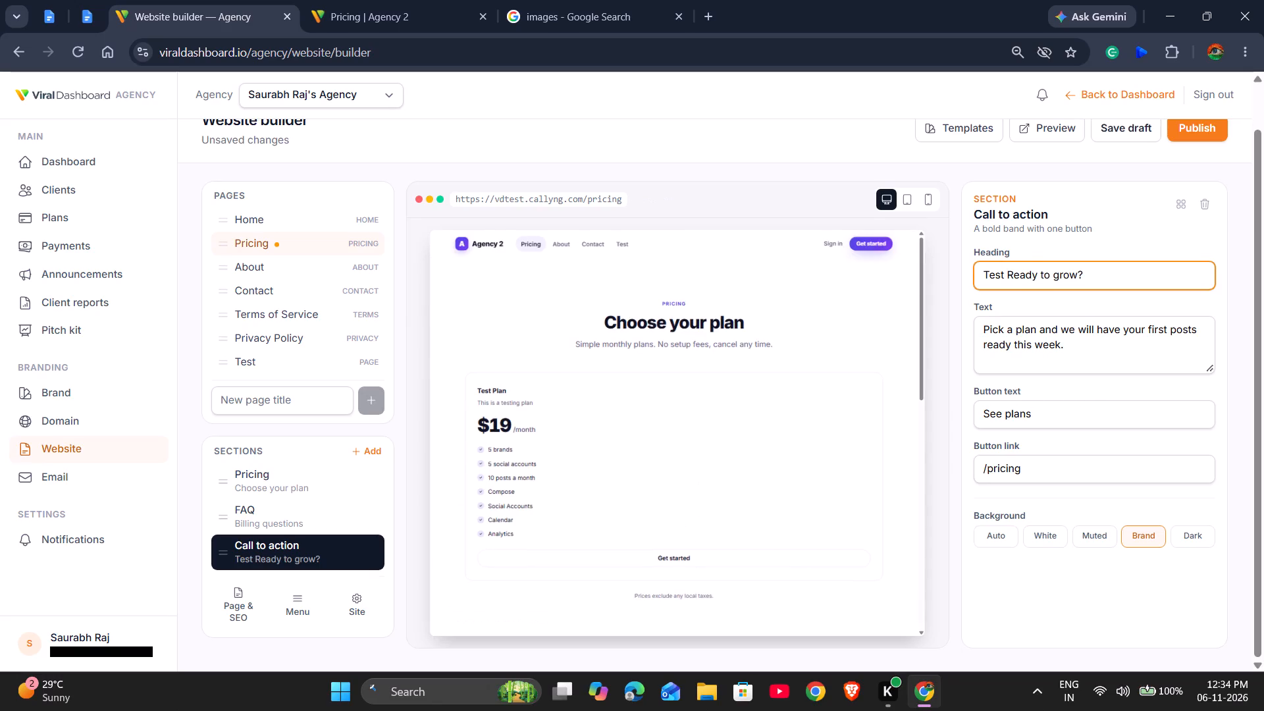
click(986, 333)
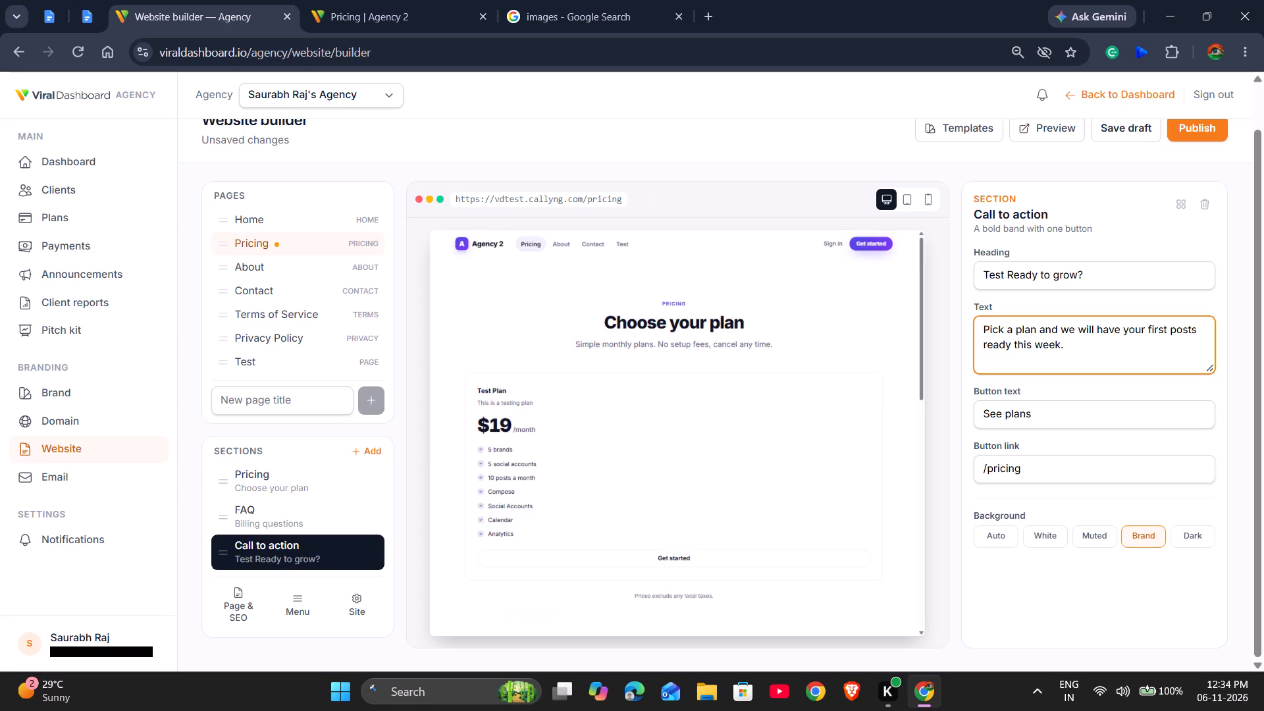
key(ctrl+v)
click(1196, 131)
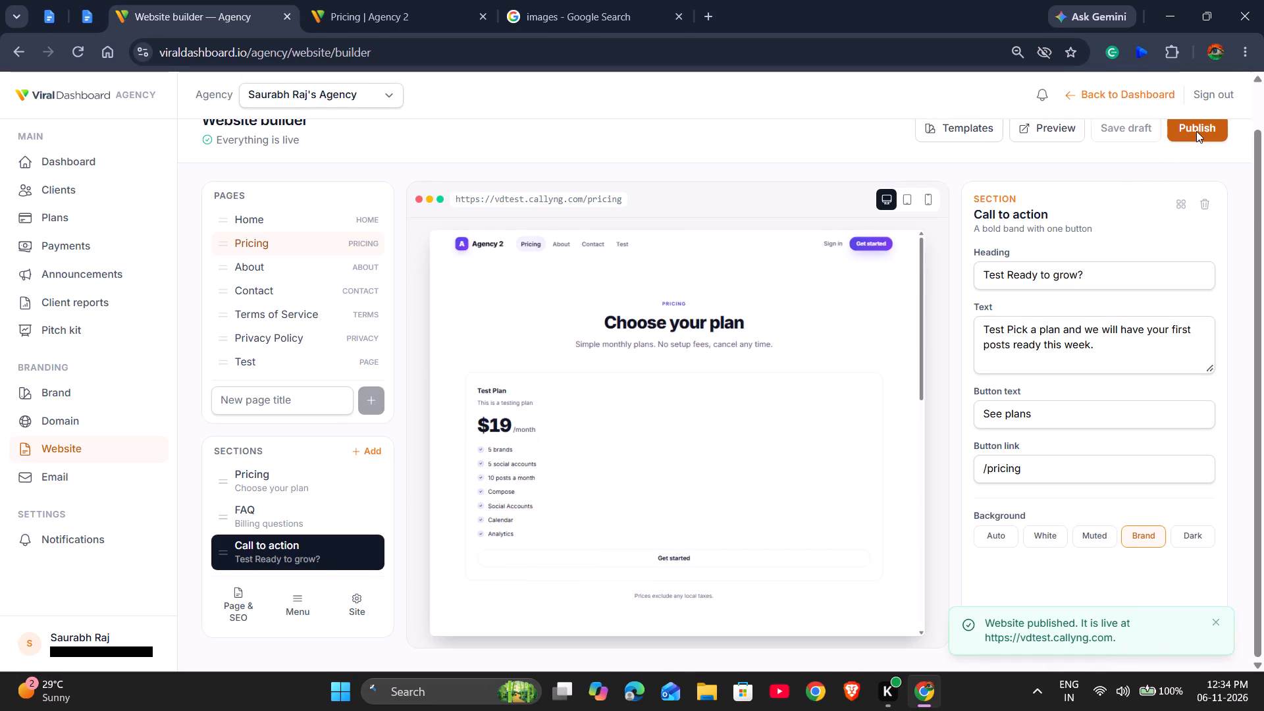
Reload the live Agency 2 Pricing page and check the call-to-action band's heading and text.
click(414, 0)
scroll(600, 646, down, 6)
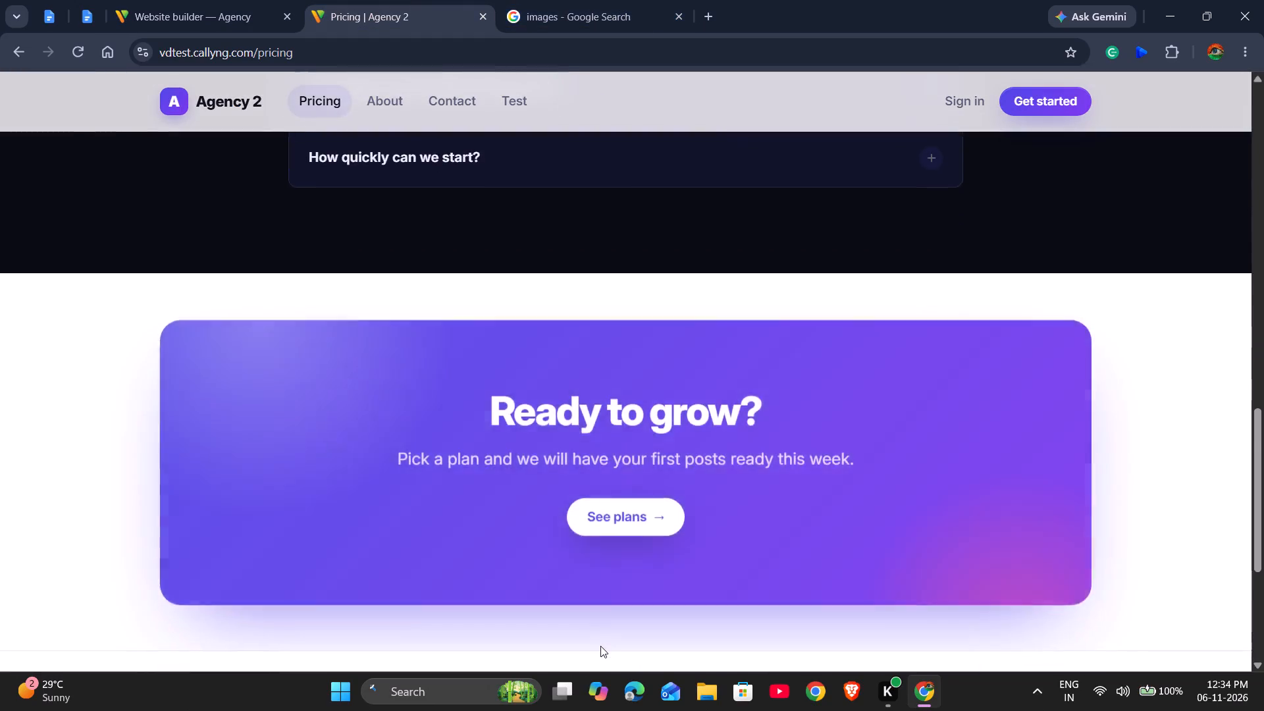
scroll(600, 646, down, 1)
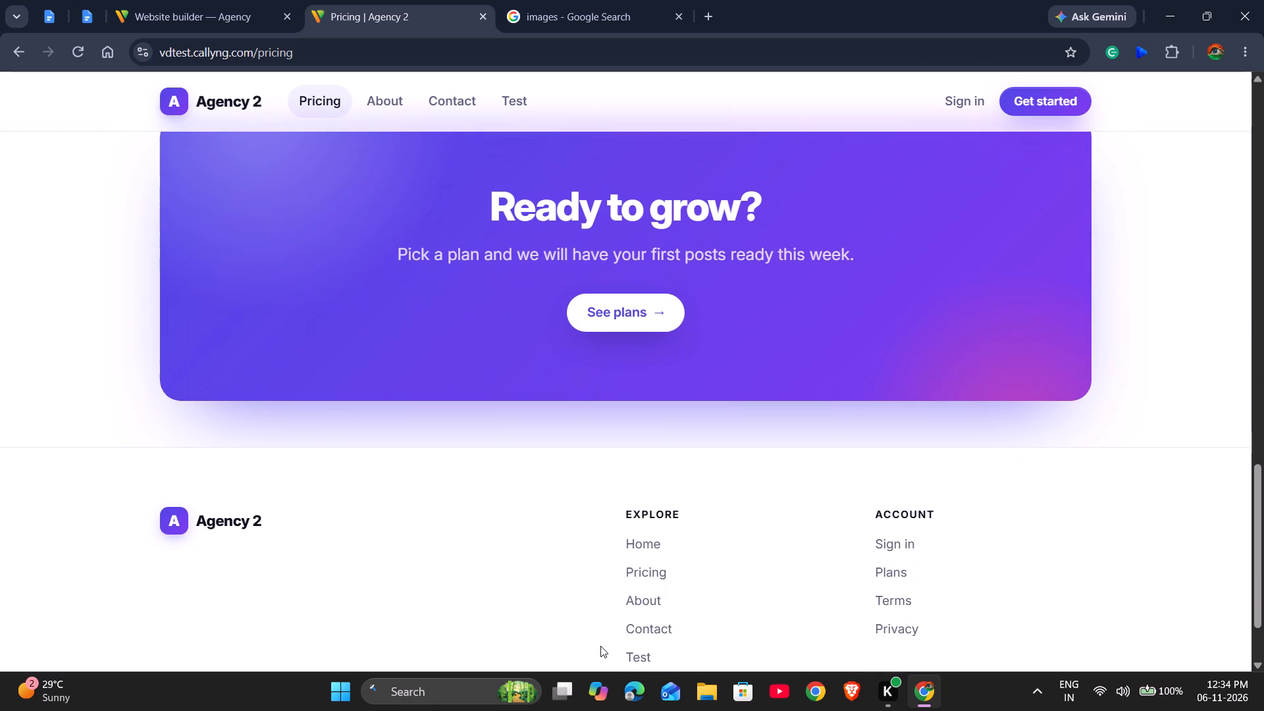
key(ctrl+r)
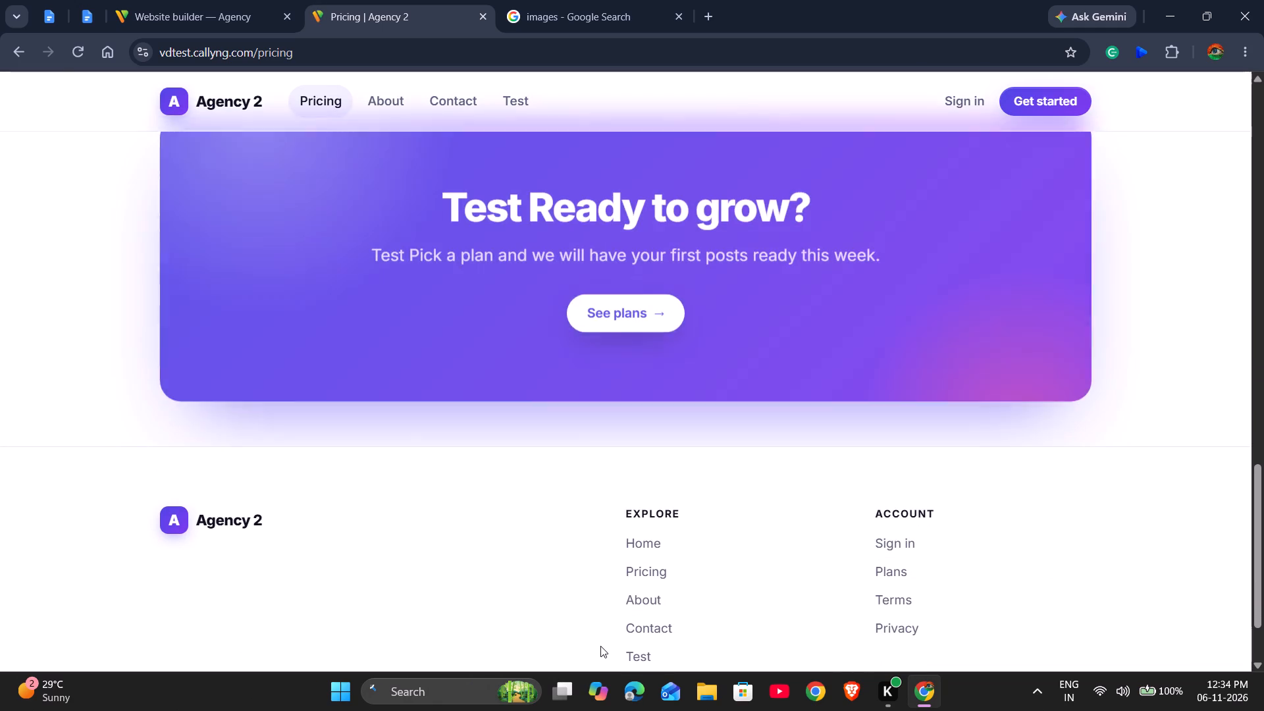
scroll(617, 506, up, 2)
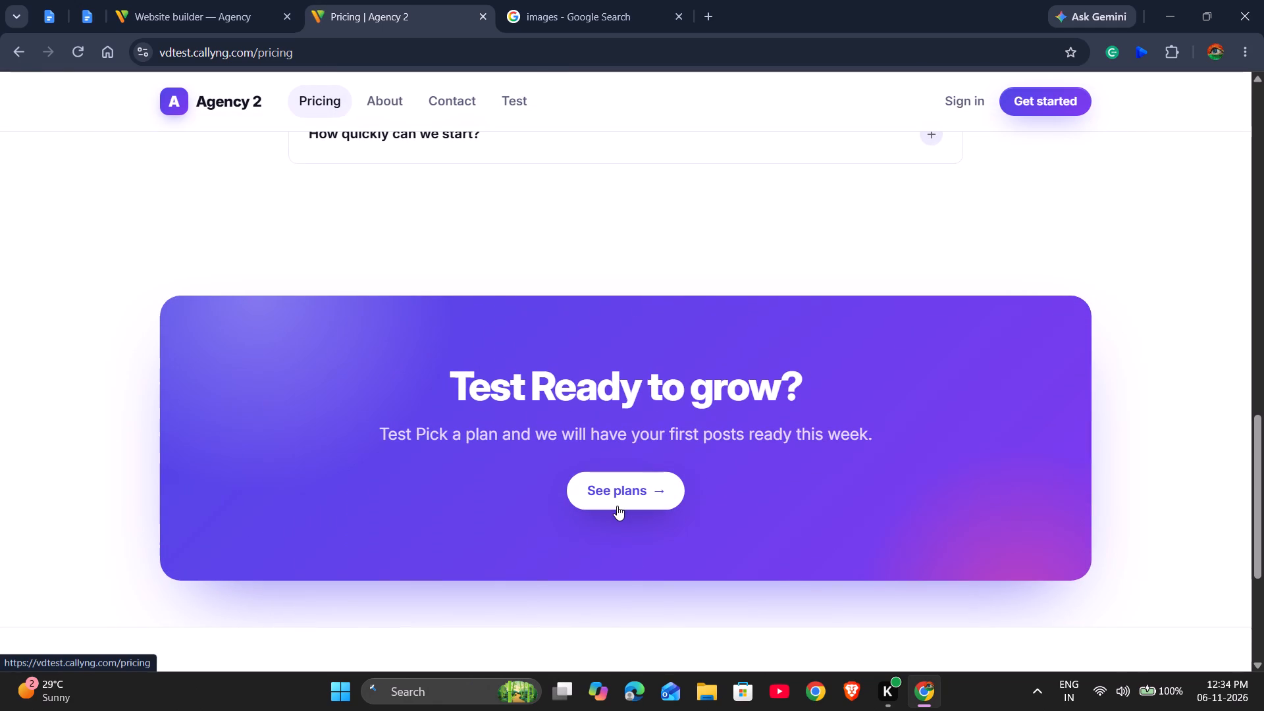
Back in the website builder, remove "Test" from the Call to action heading and text, and publish the website.
click(227, 1)
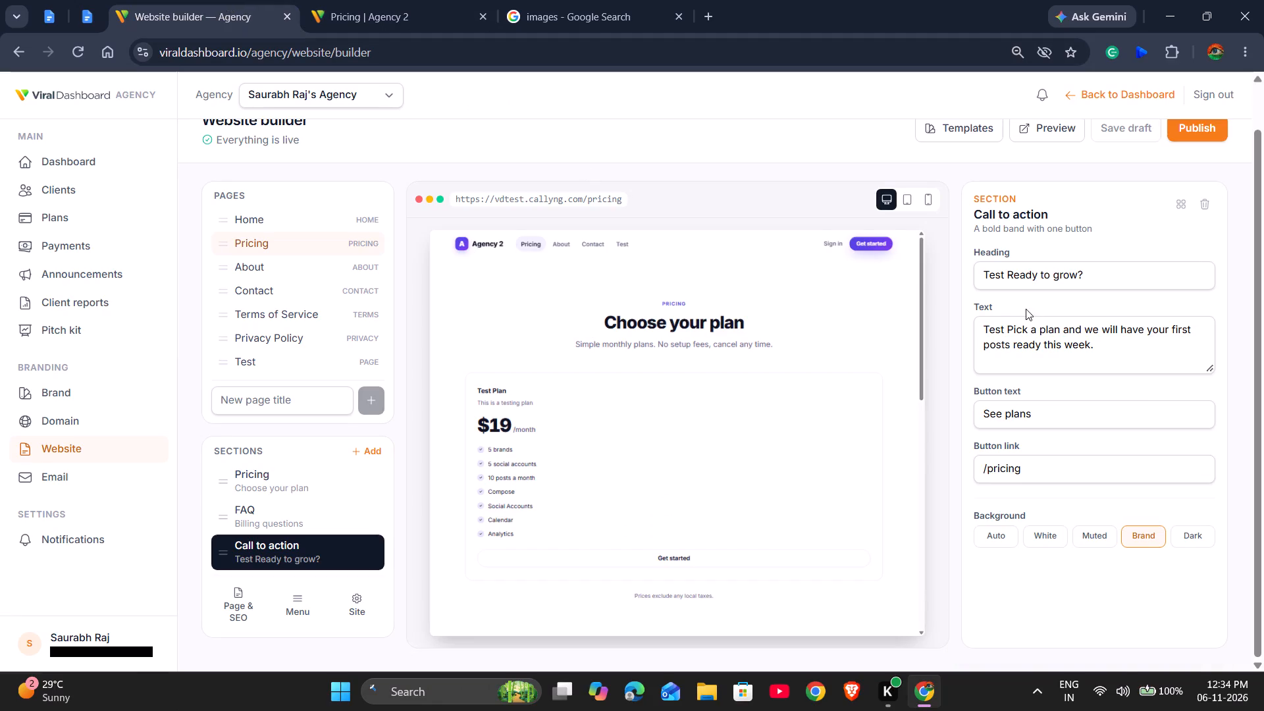
double_click(994, 275)
key(BackSpace)
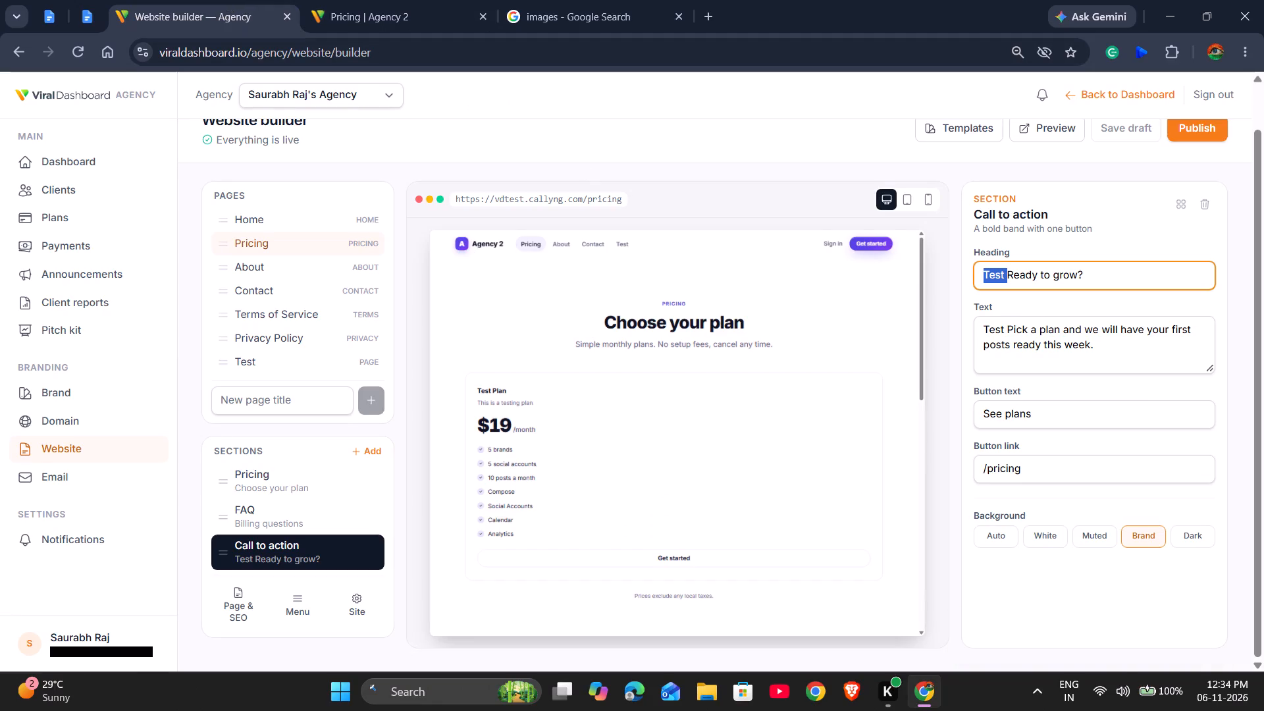
double_click(994, 327)
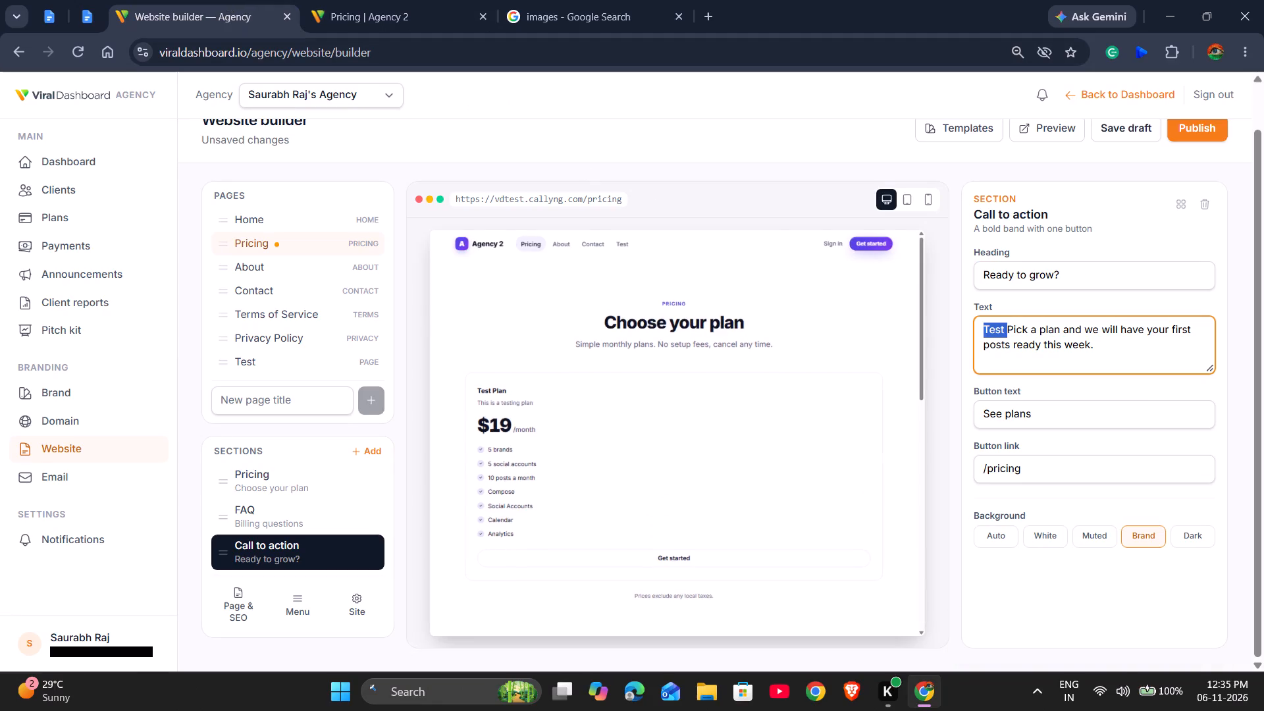
key(BackSpace)
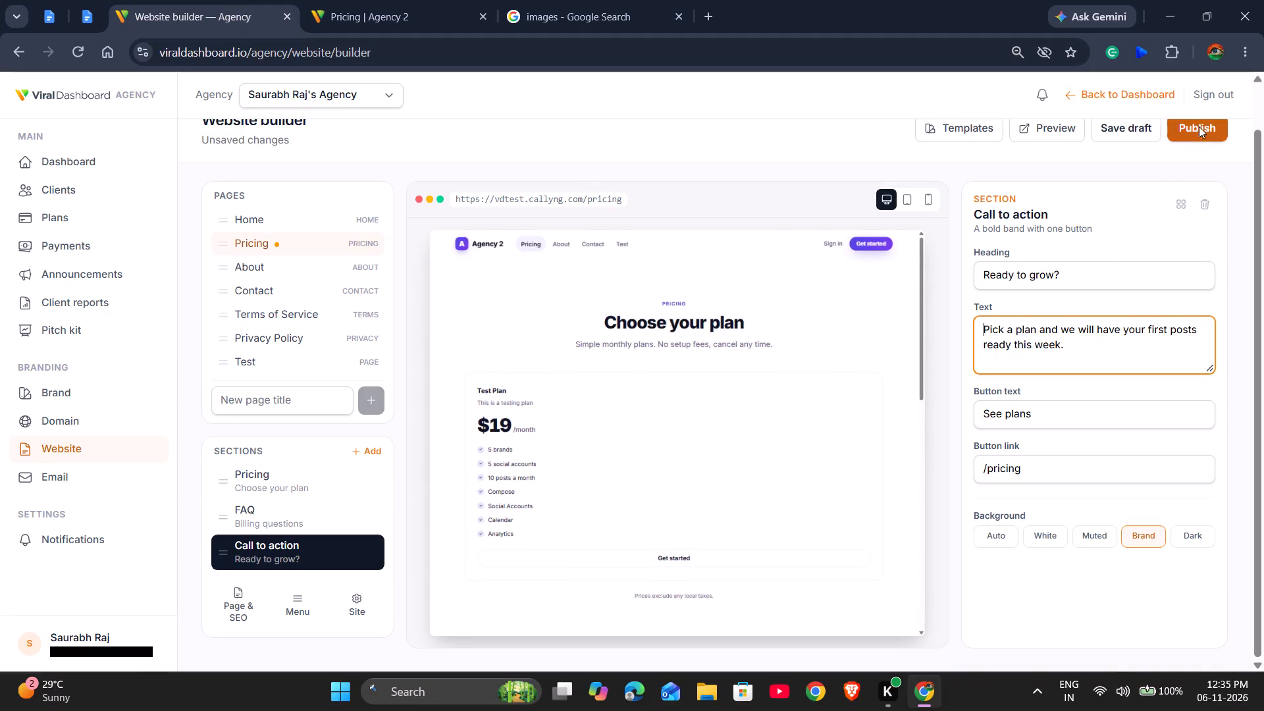
click(1197, 126)
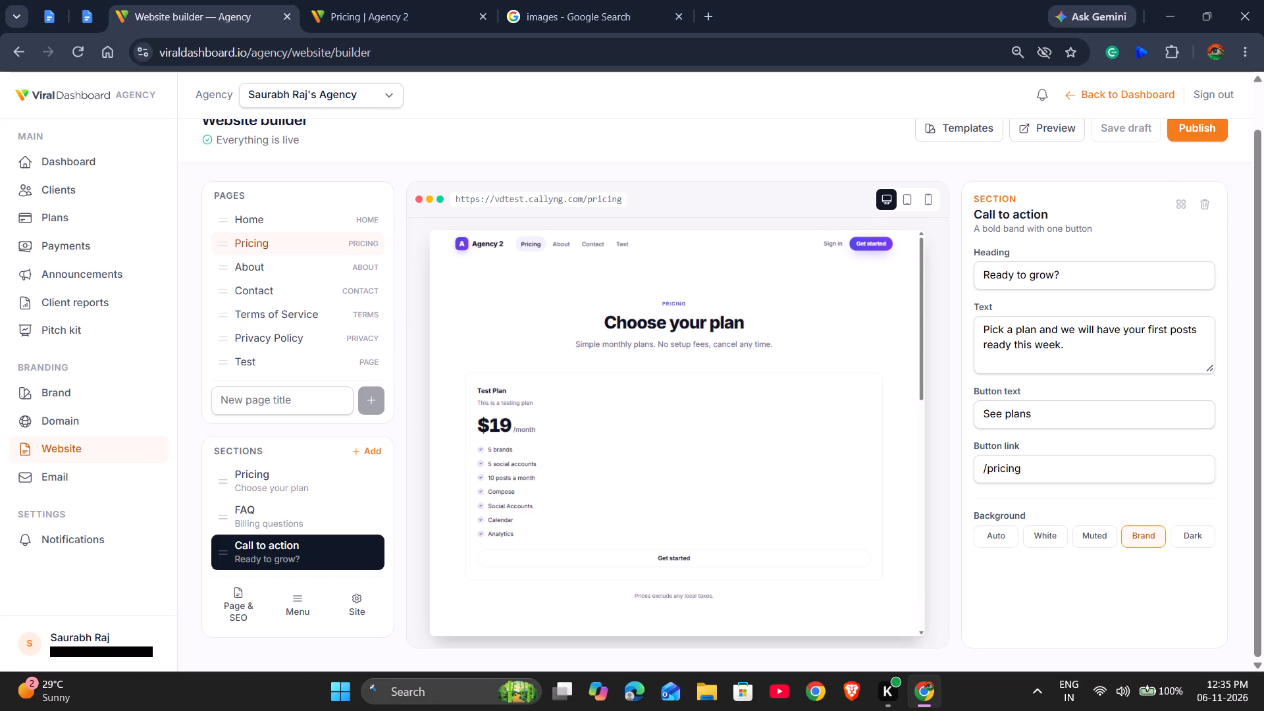
click(1187, 135)
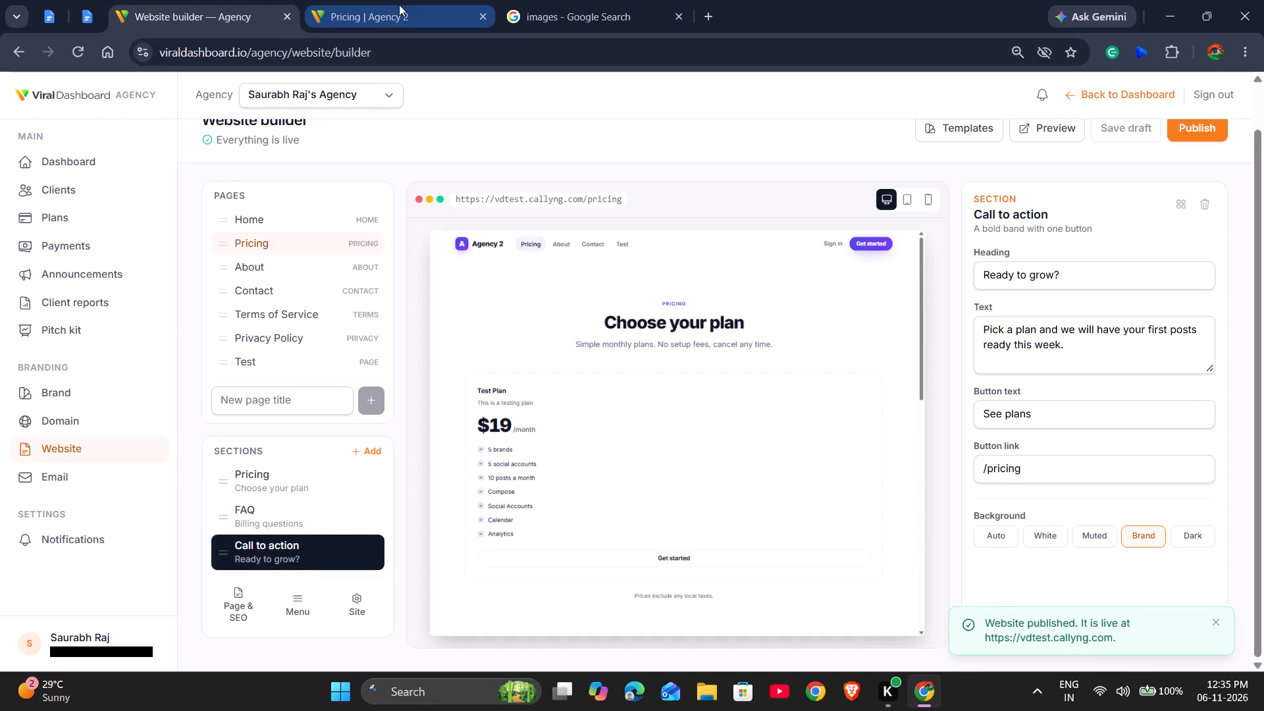
Reload the live Pricing page to check the call-to-action band's heading and text, and return to the website builder.
click(399, 5)
key(ctrl+r)
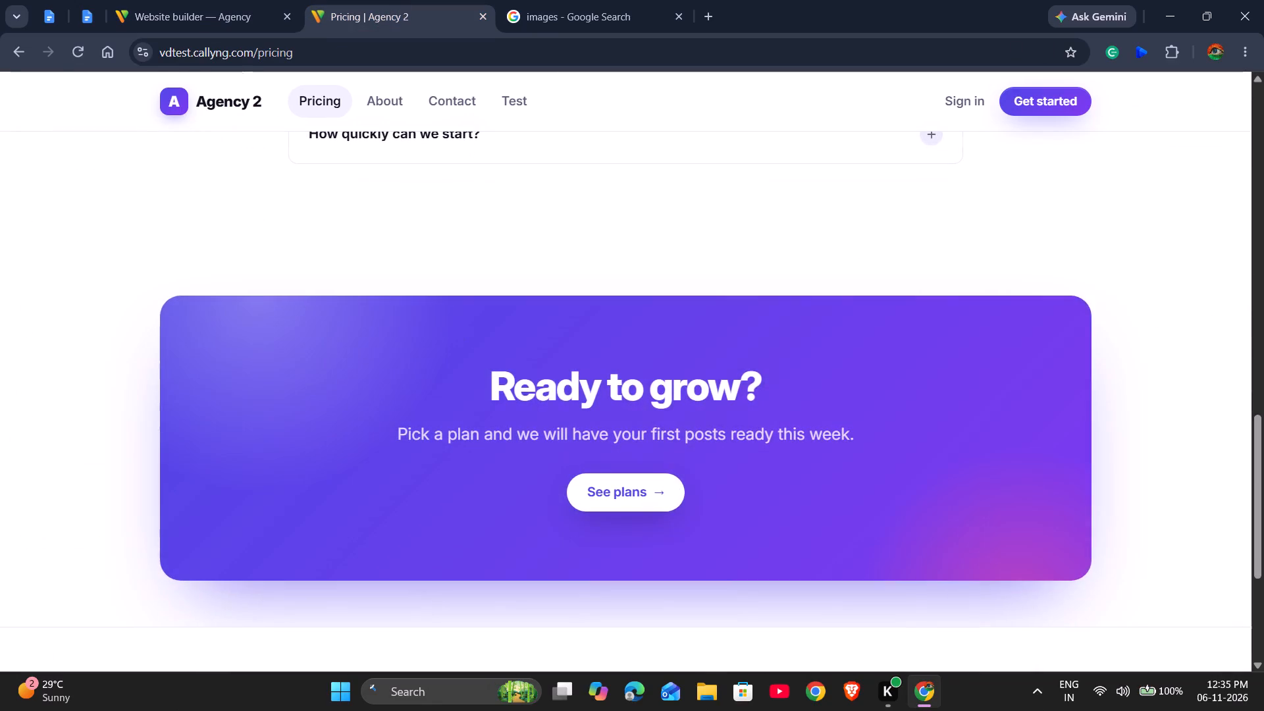
click(213, 22)
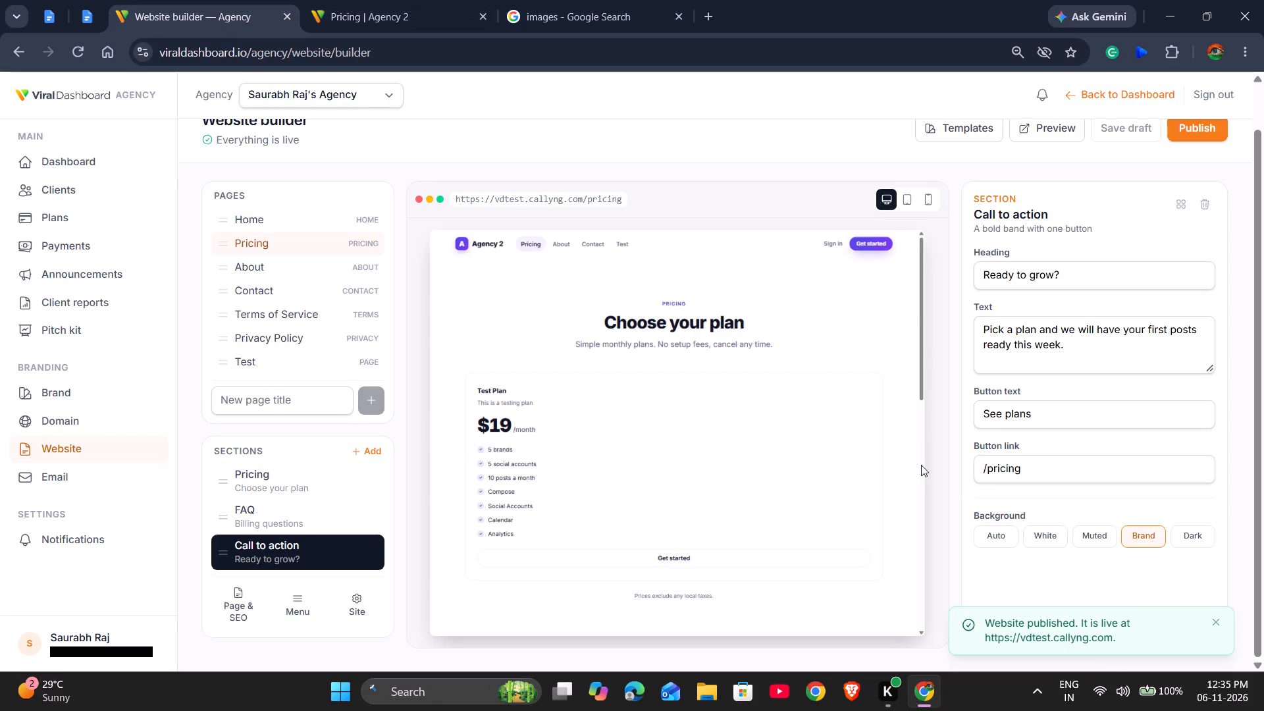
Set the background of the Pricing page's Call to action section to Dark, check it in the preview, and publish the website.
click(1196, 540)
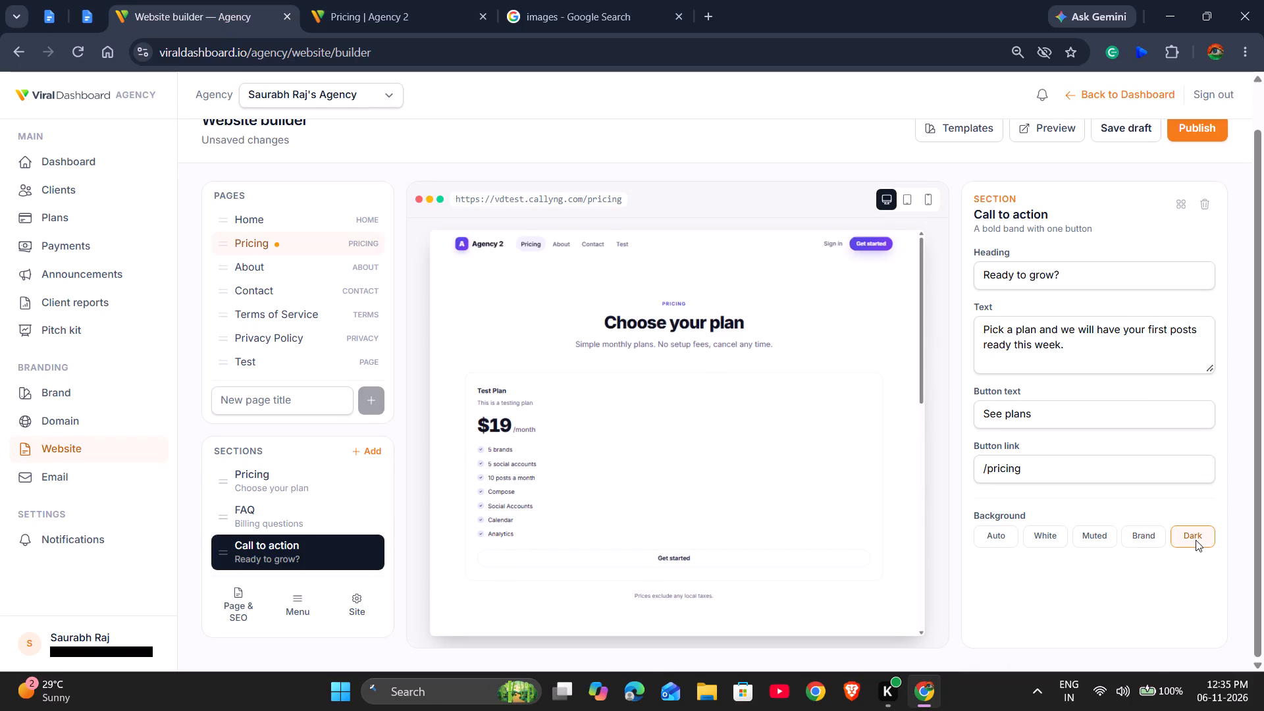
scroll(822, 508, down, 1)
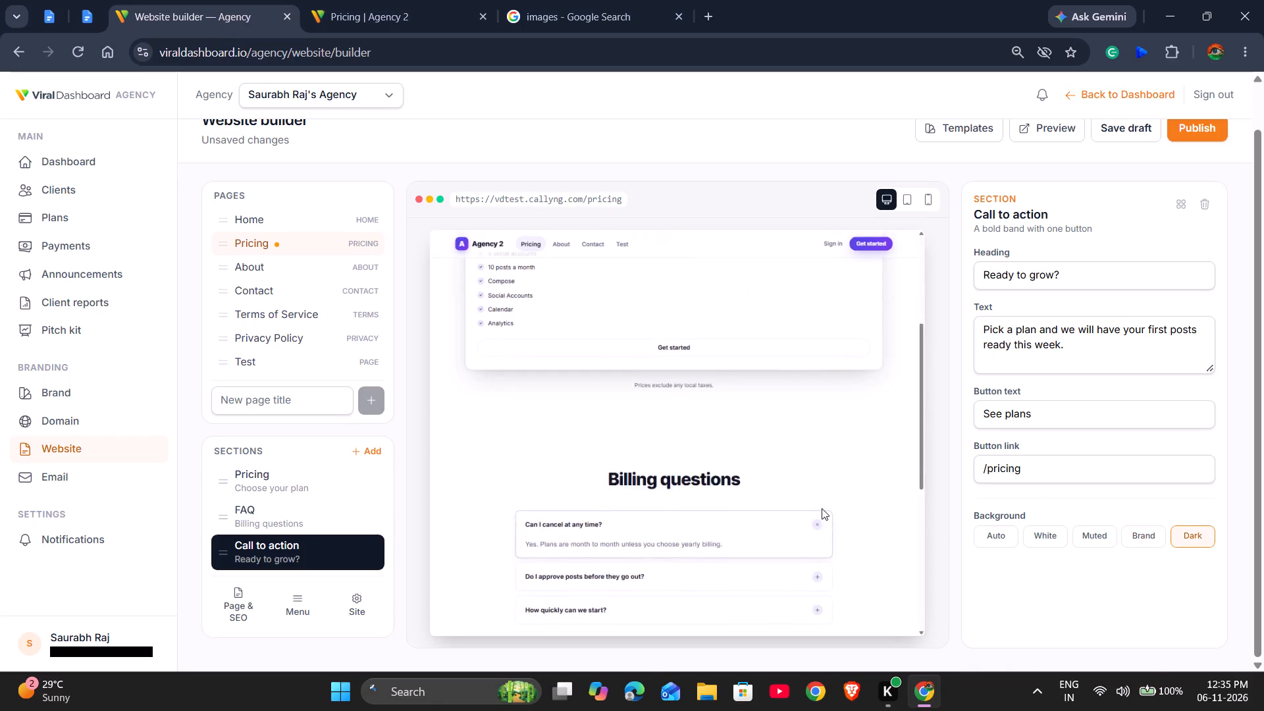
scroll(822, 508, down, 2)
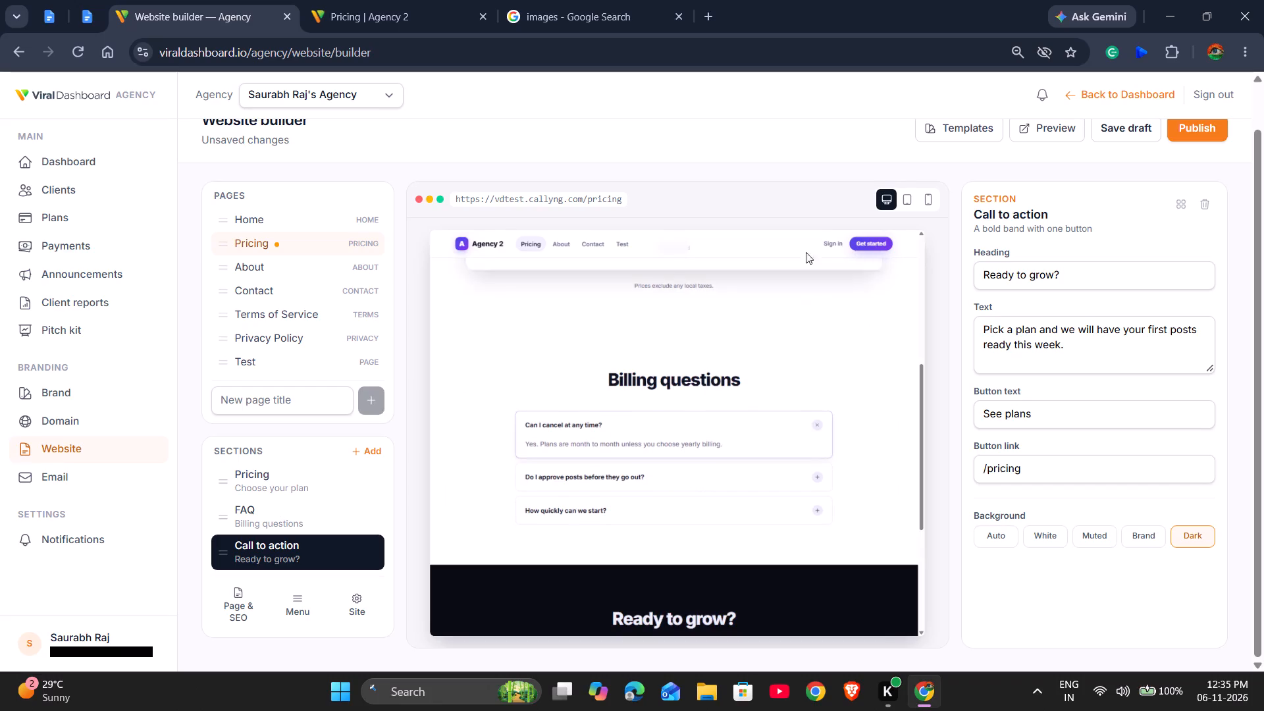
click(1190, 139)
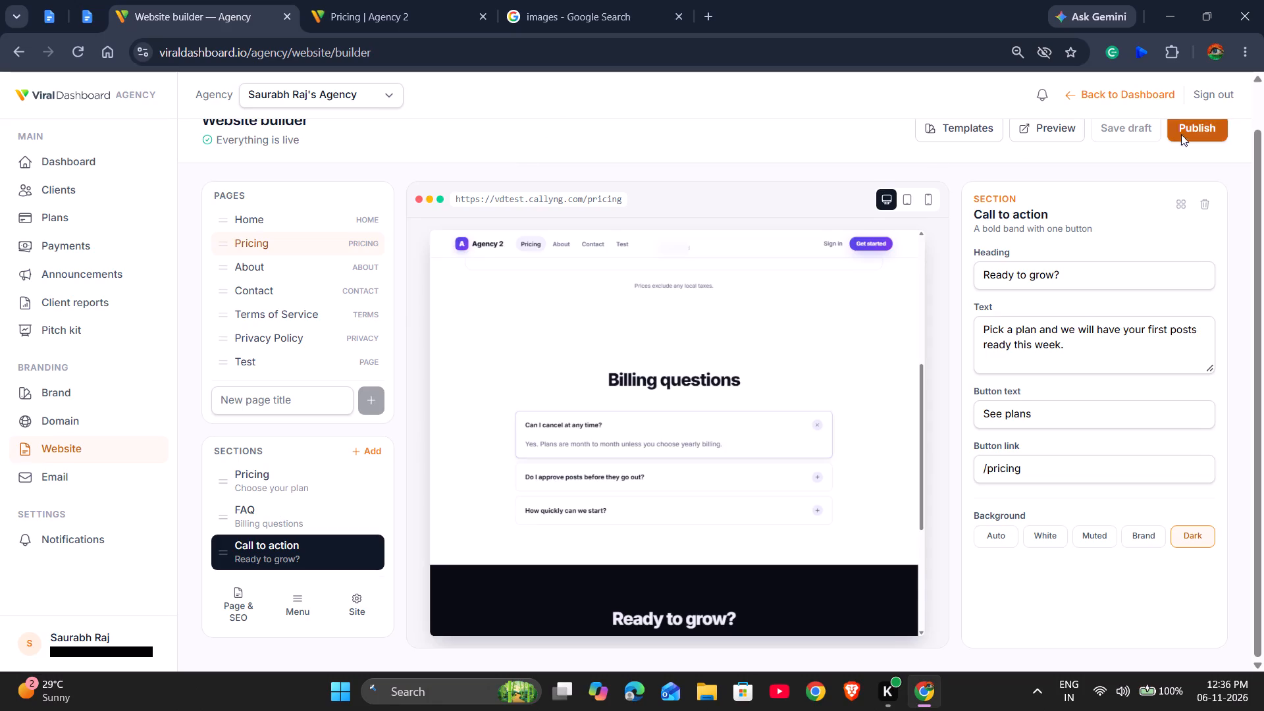
Reload the live Agency 2 Pricing page and check the call-to-action band's background.
click(385, 10)
key(ctrl+r)
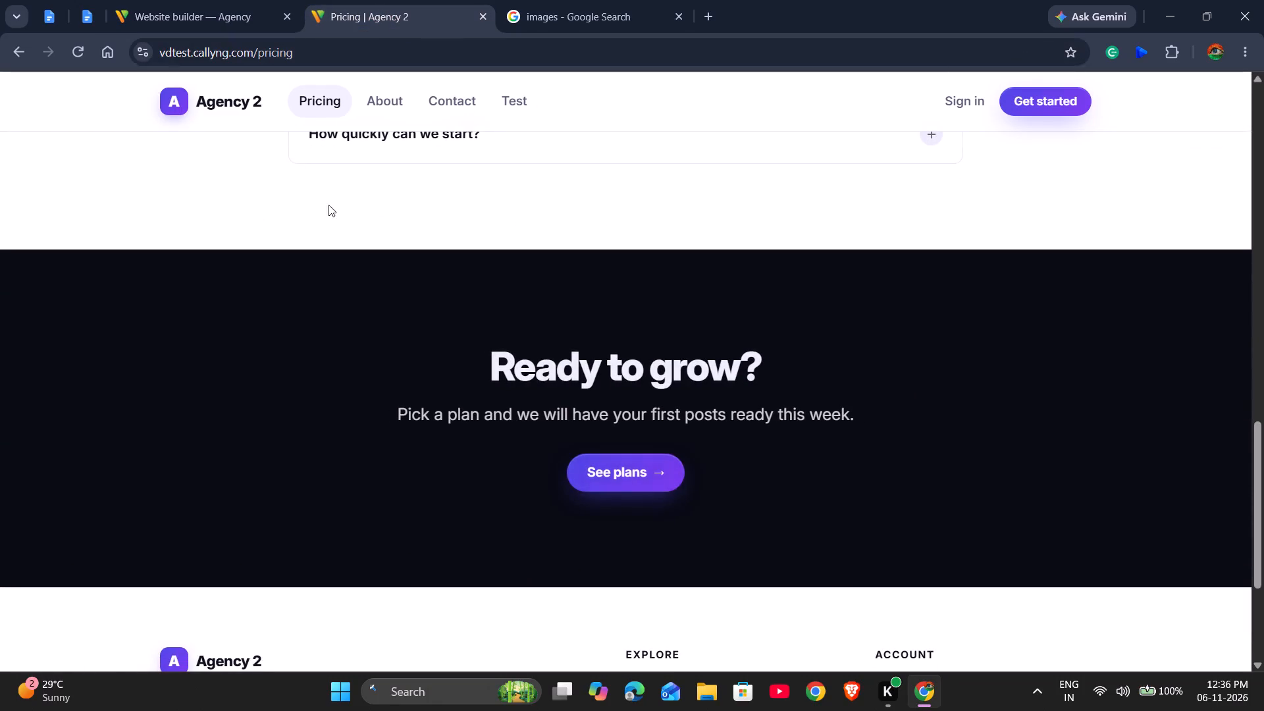
Back in the website builder, set the Call to action section's background to Brand and publish the website.
click(222, 0)
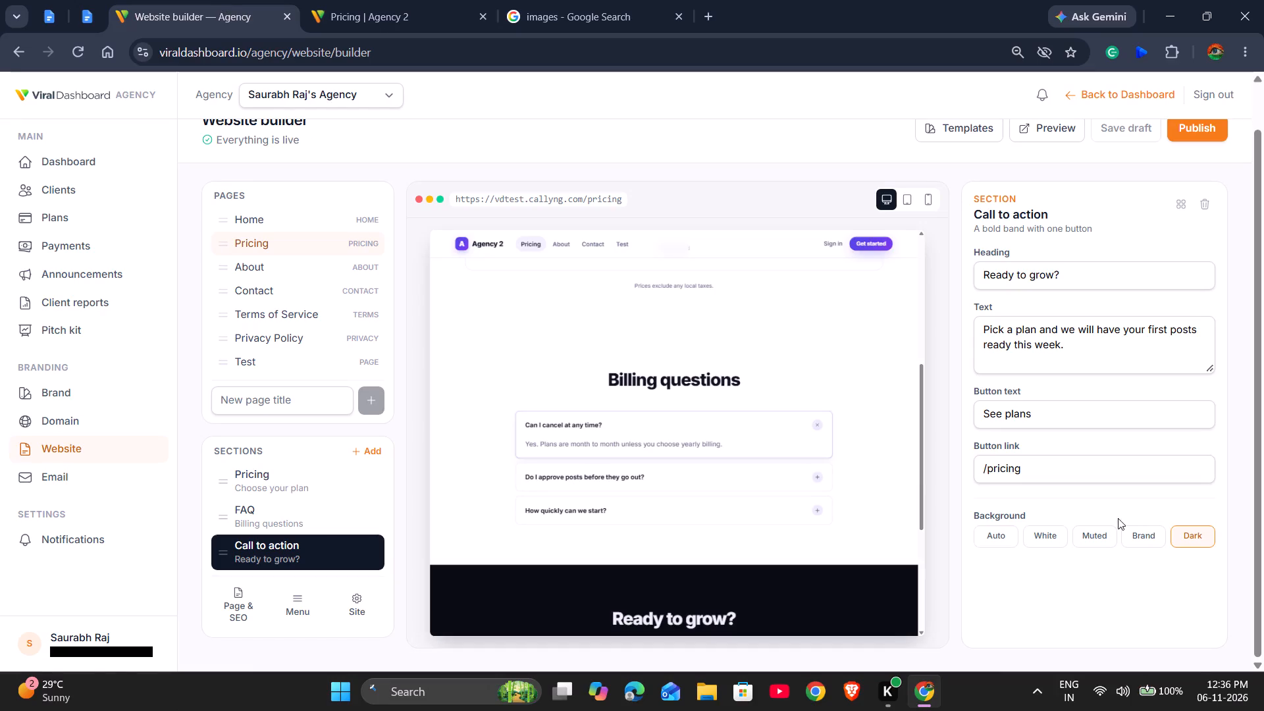
click(1142, 531)
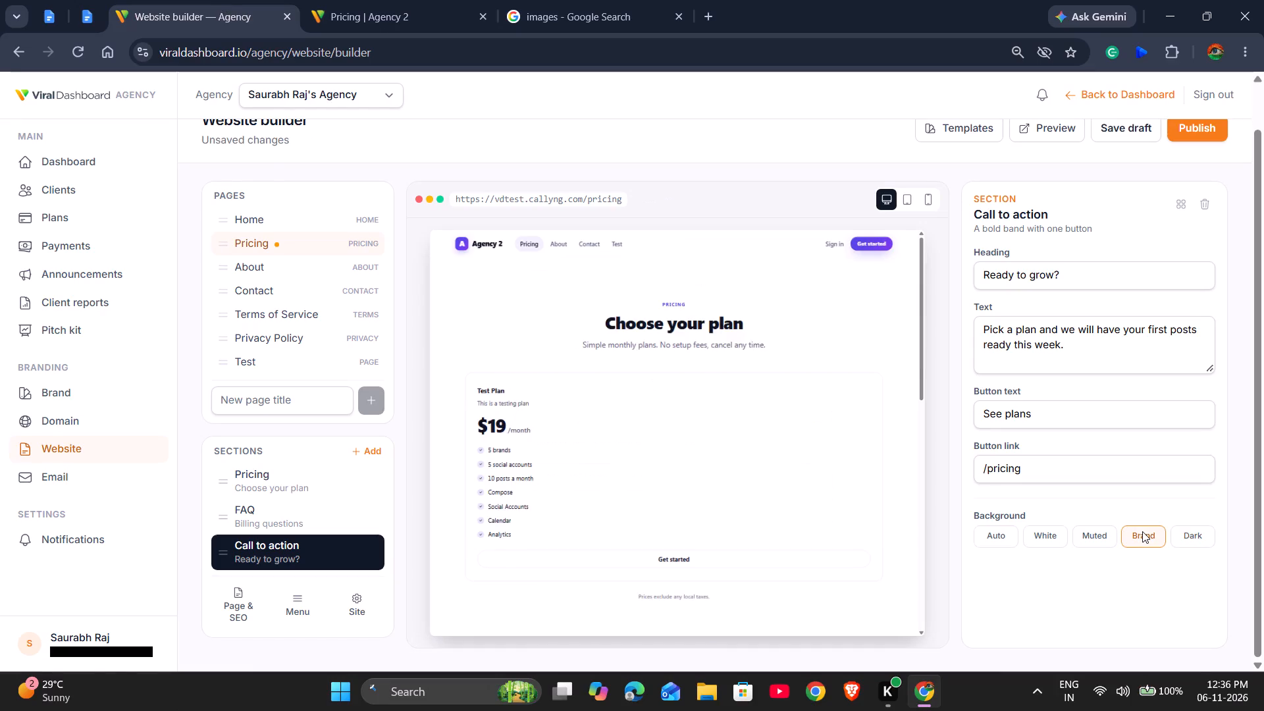
click(1192, 126)
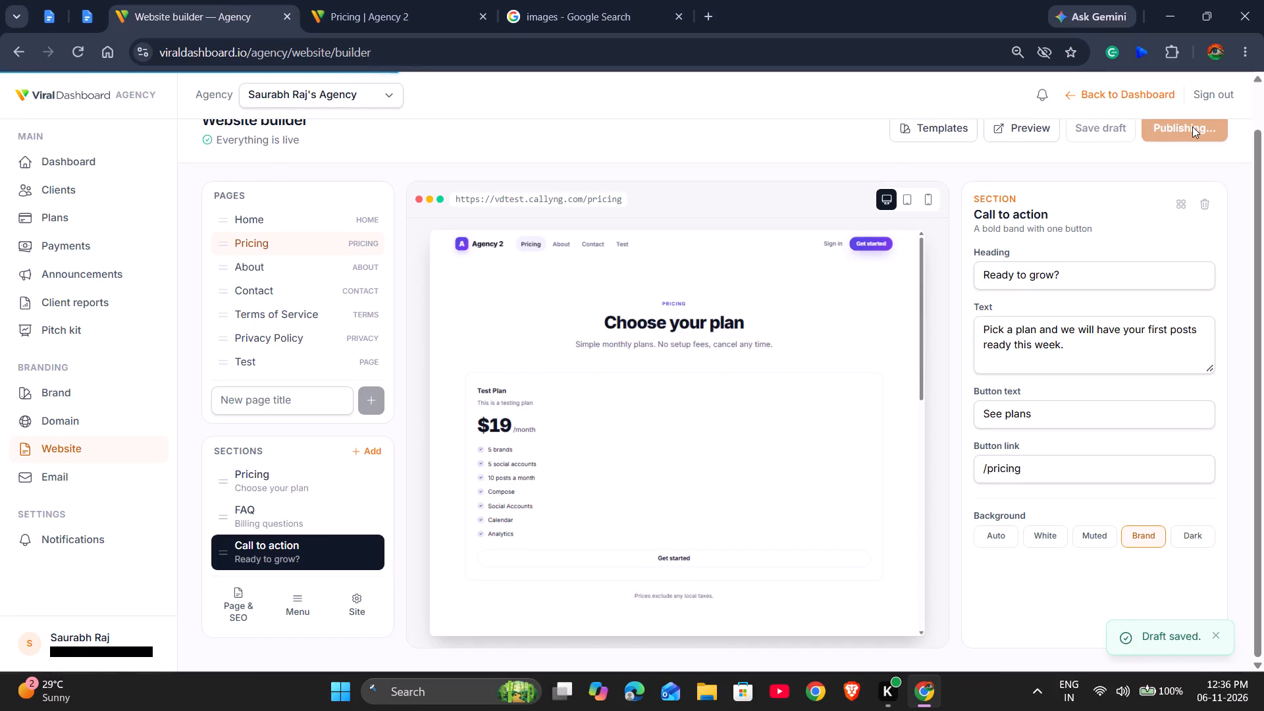
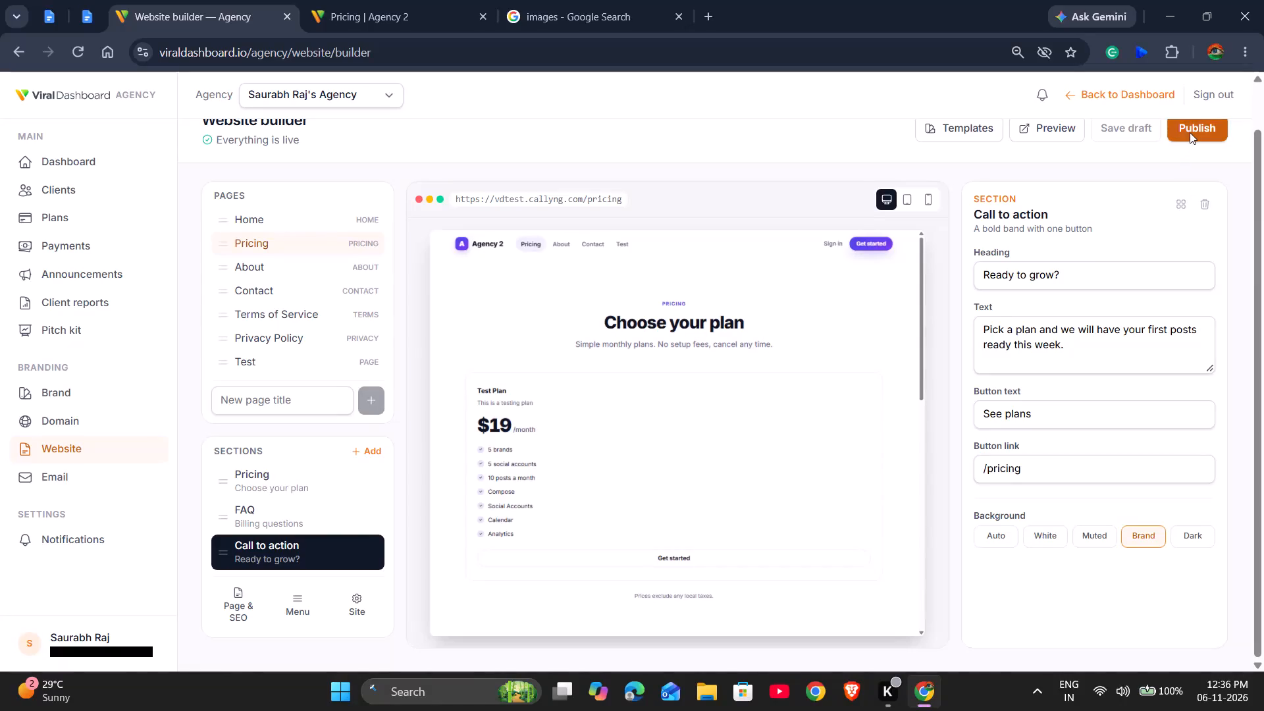
Publish the website with the Pricing page's Call to action section on the Brand background.
click(1190, 132)
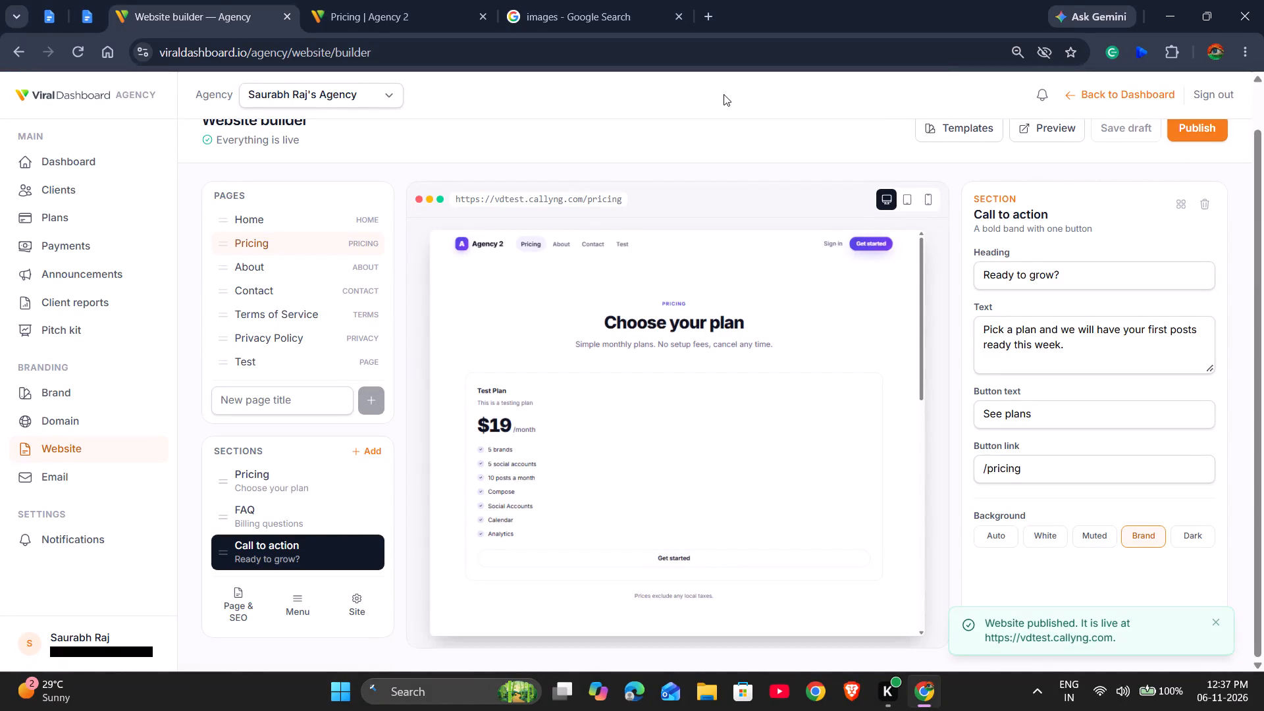
Reload the live Agency 2 Pricing page and check the call-to-action band's background.
click(379, 0)
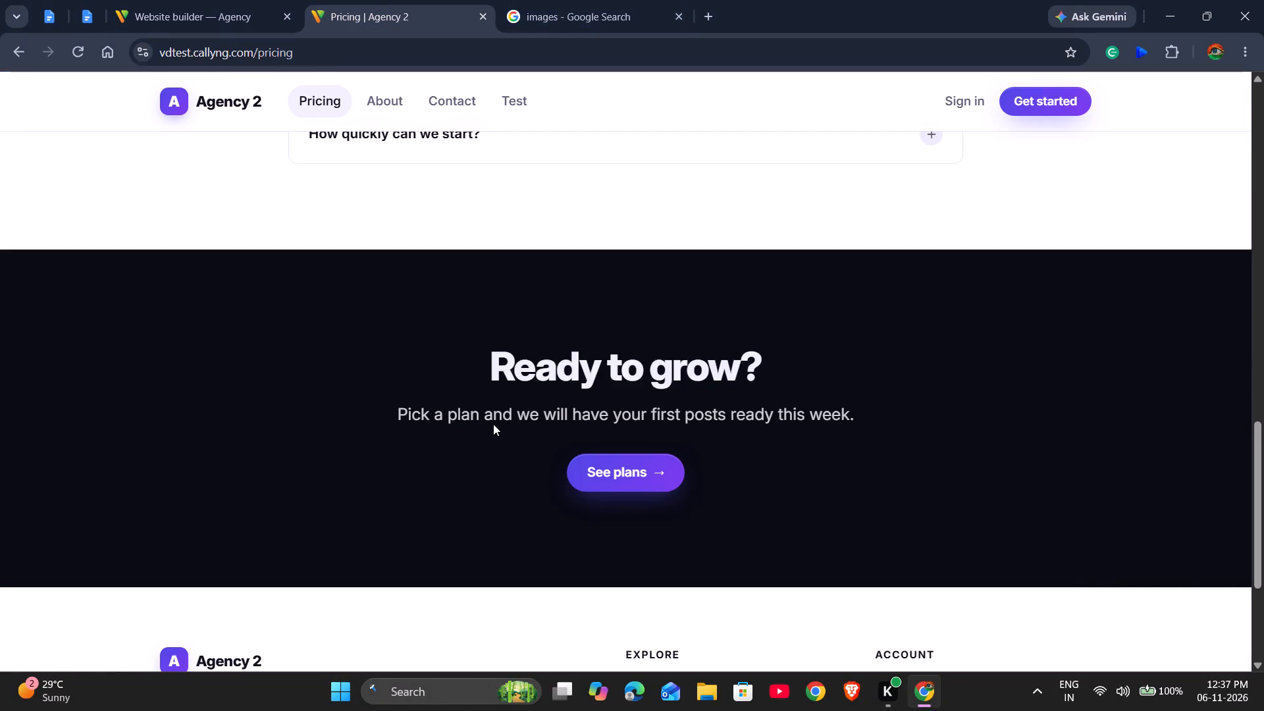
key(ctrl+r)
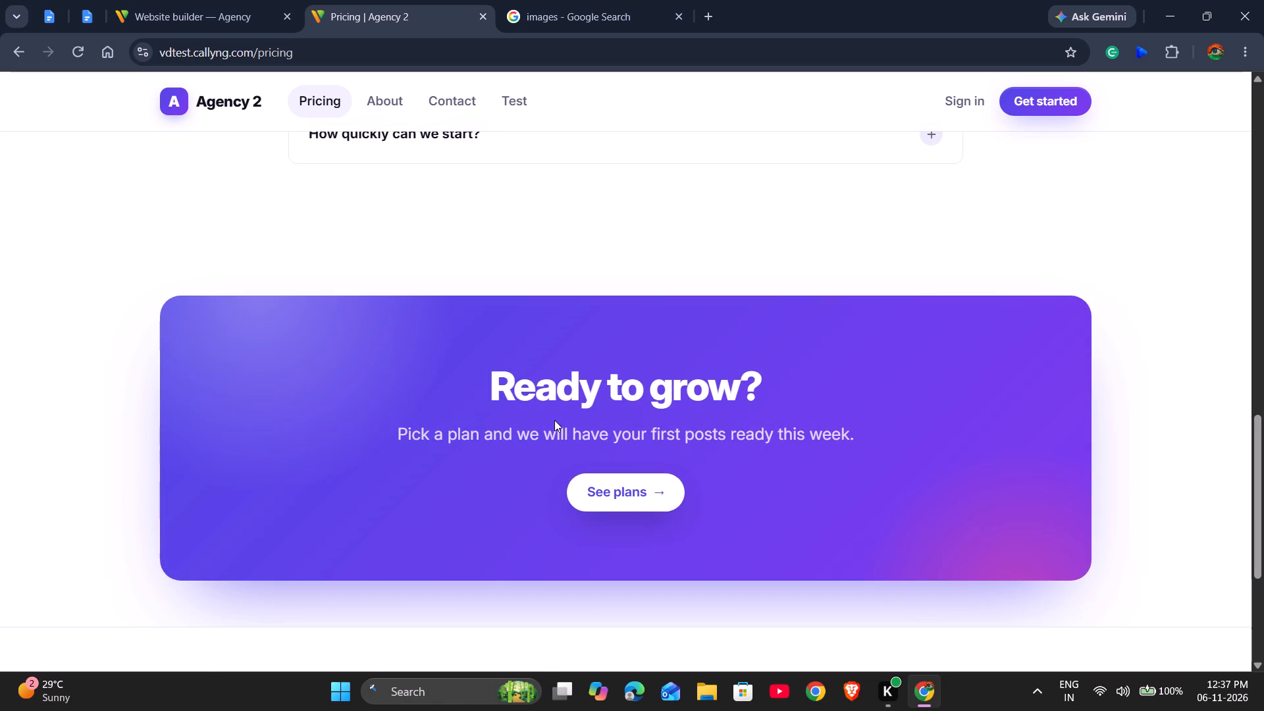
Back in the website builder, open the About page for editing.
click(197, 0)
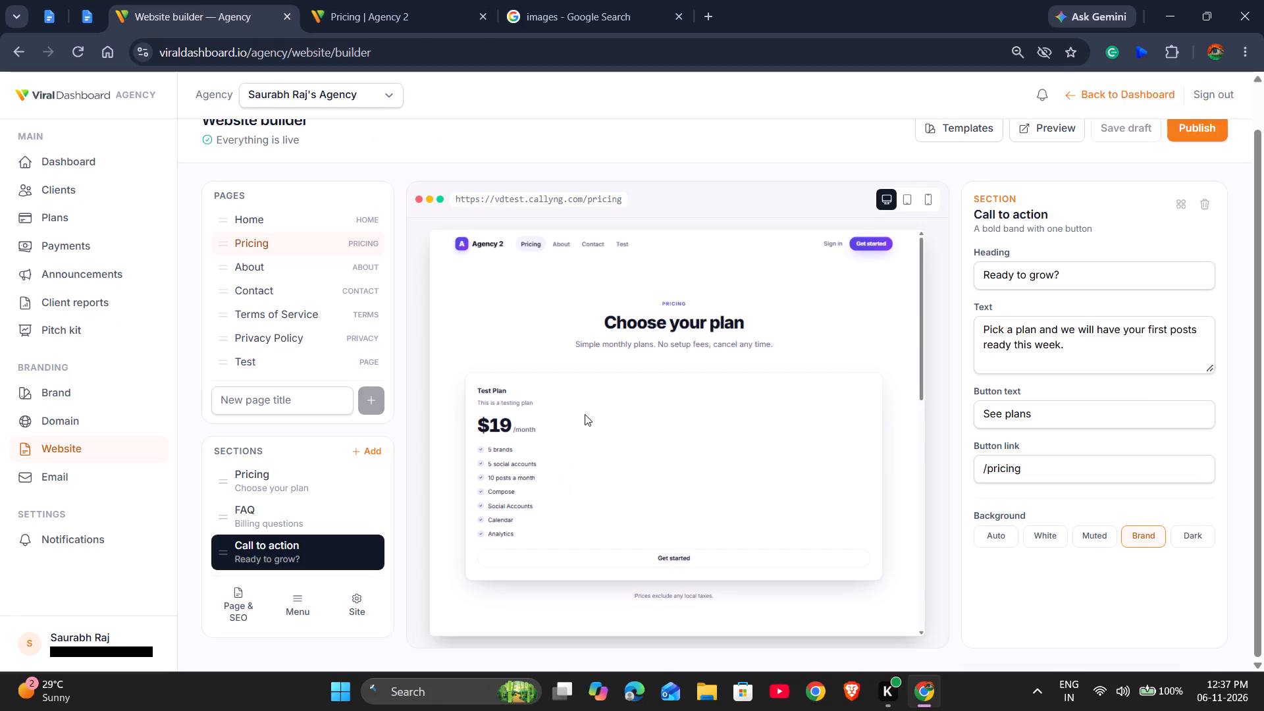
scroll(300, 538, down, 1)
scroll(300, 538, up, 1)
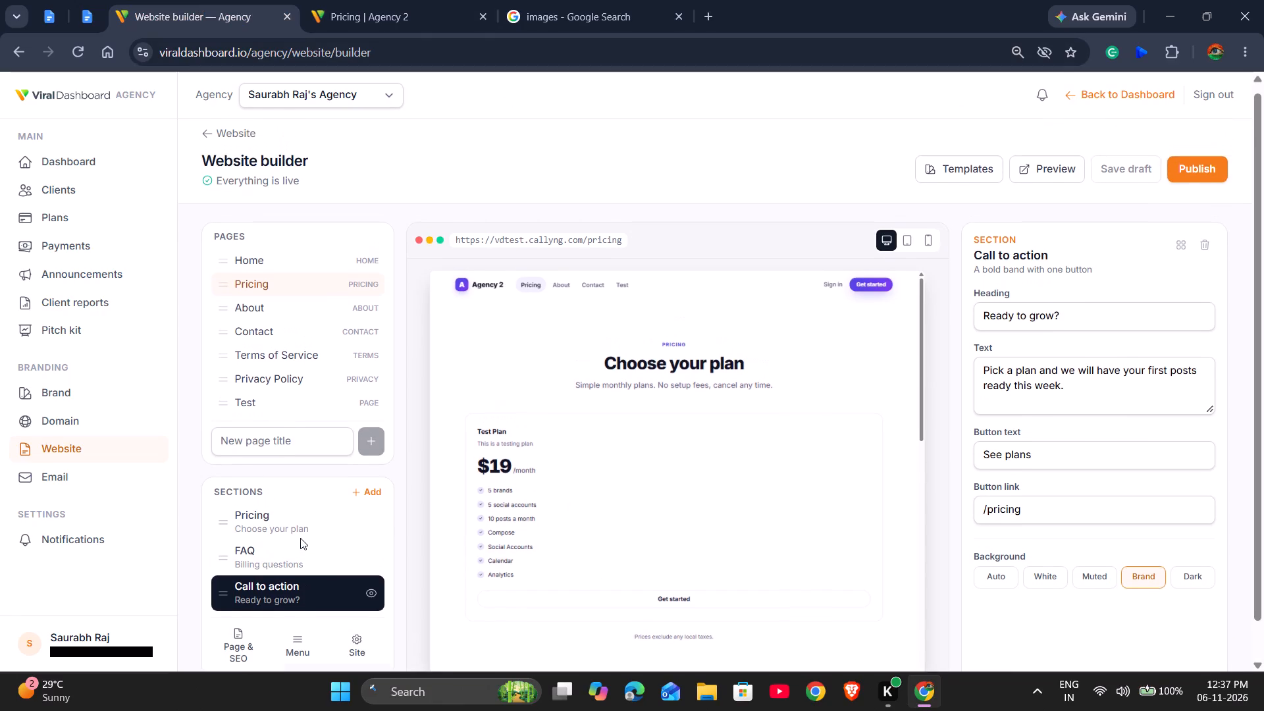
scroll(300, 538, up, 1)
click(287, 319)
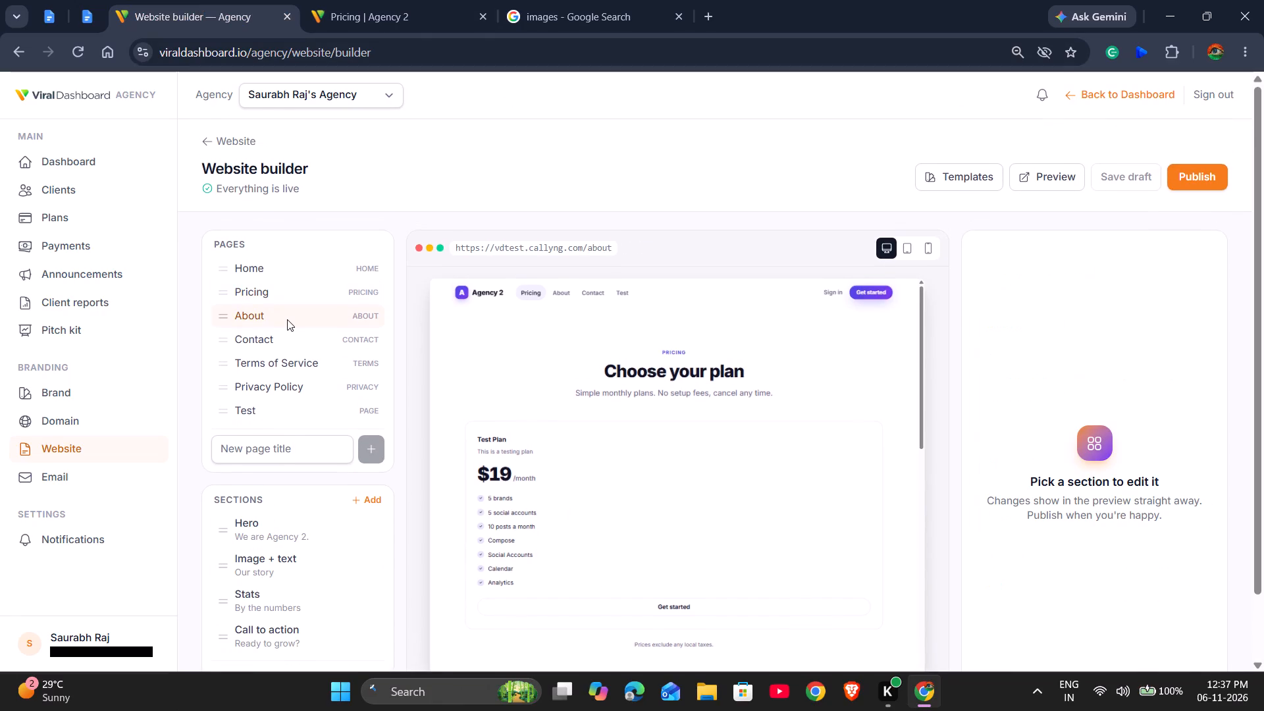
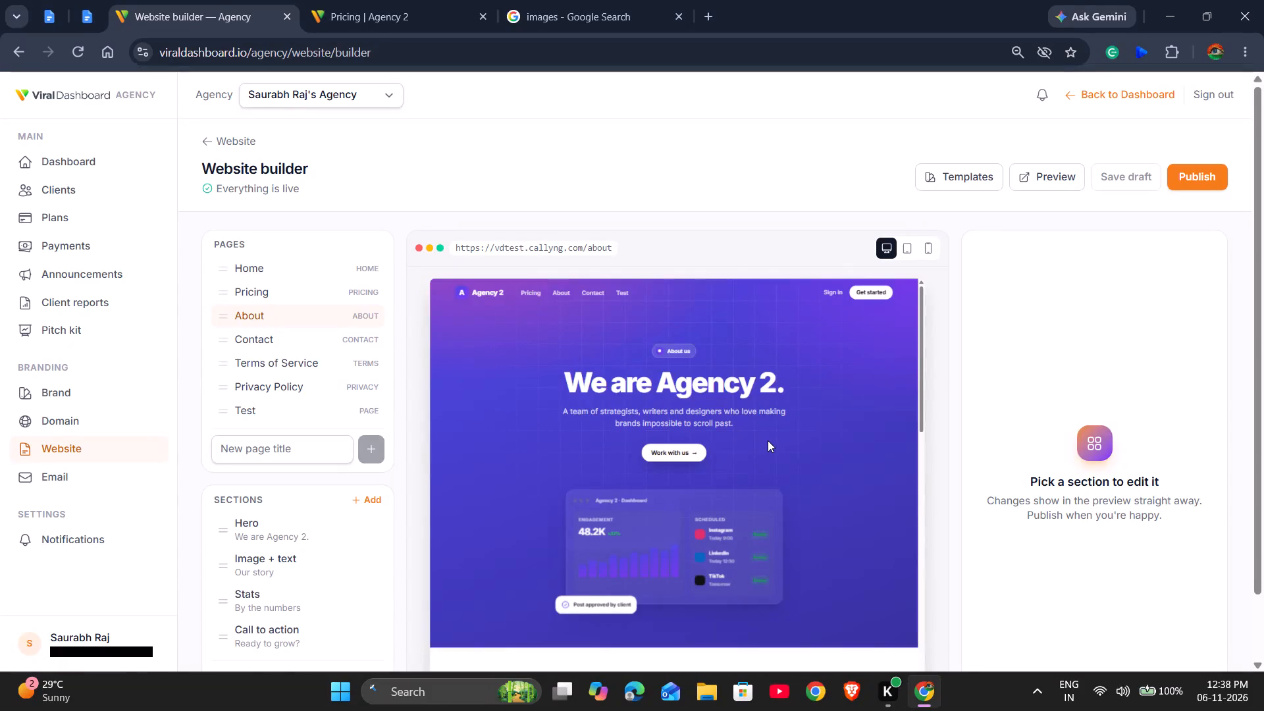
Prefix the About page Hero's small label, headline and sub-headline with the word "Test".
scroll(768, 440, down, 6)
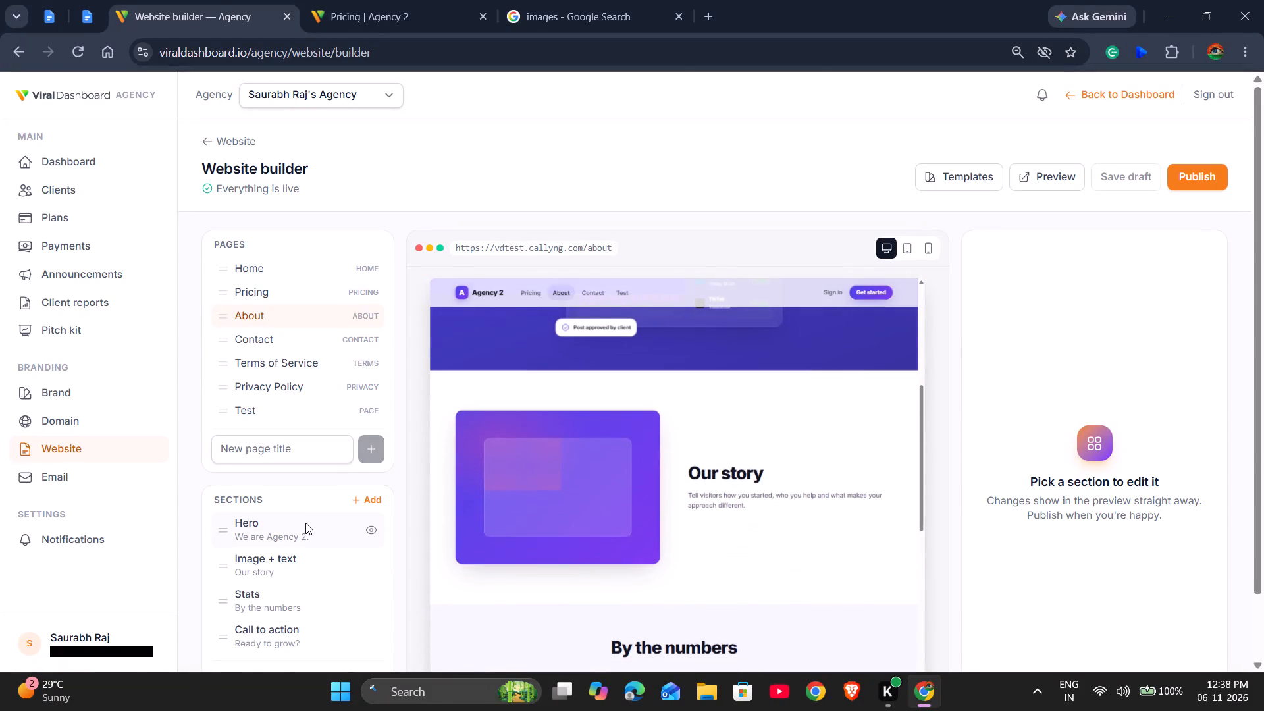
click(305, 523)
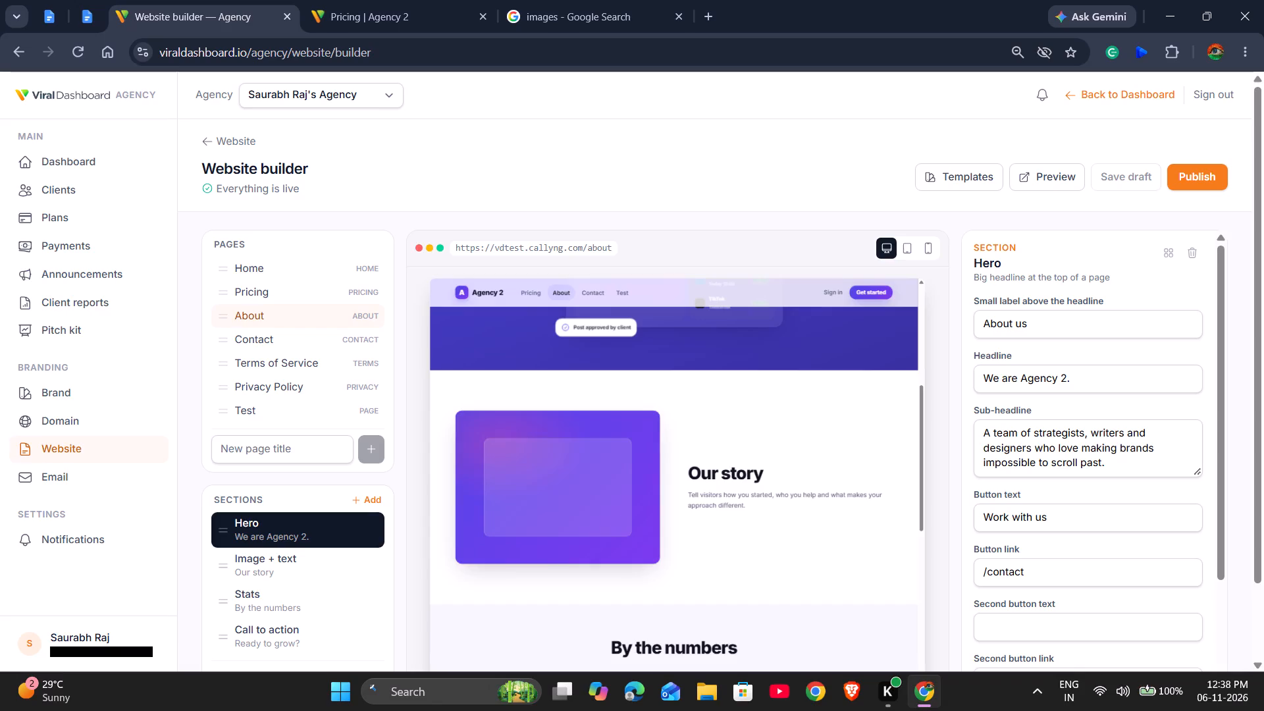
click(985, 321)
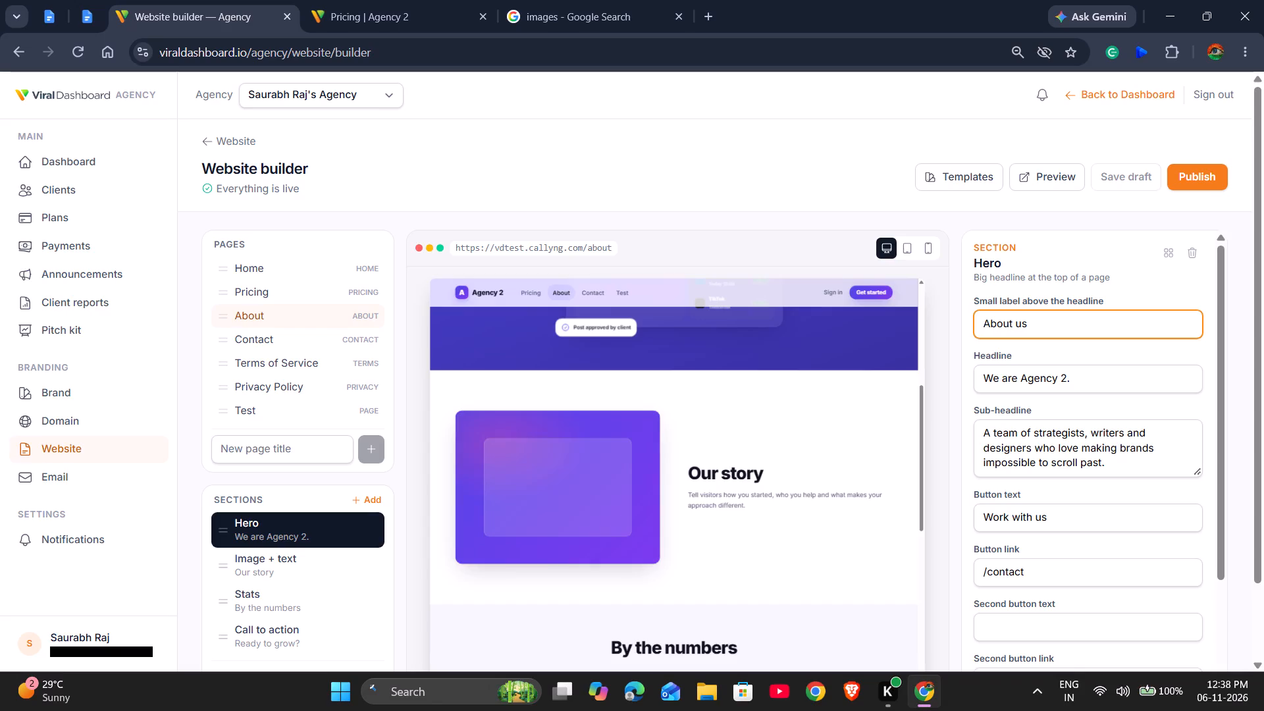
key(ctrl+v)
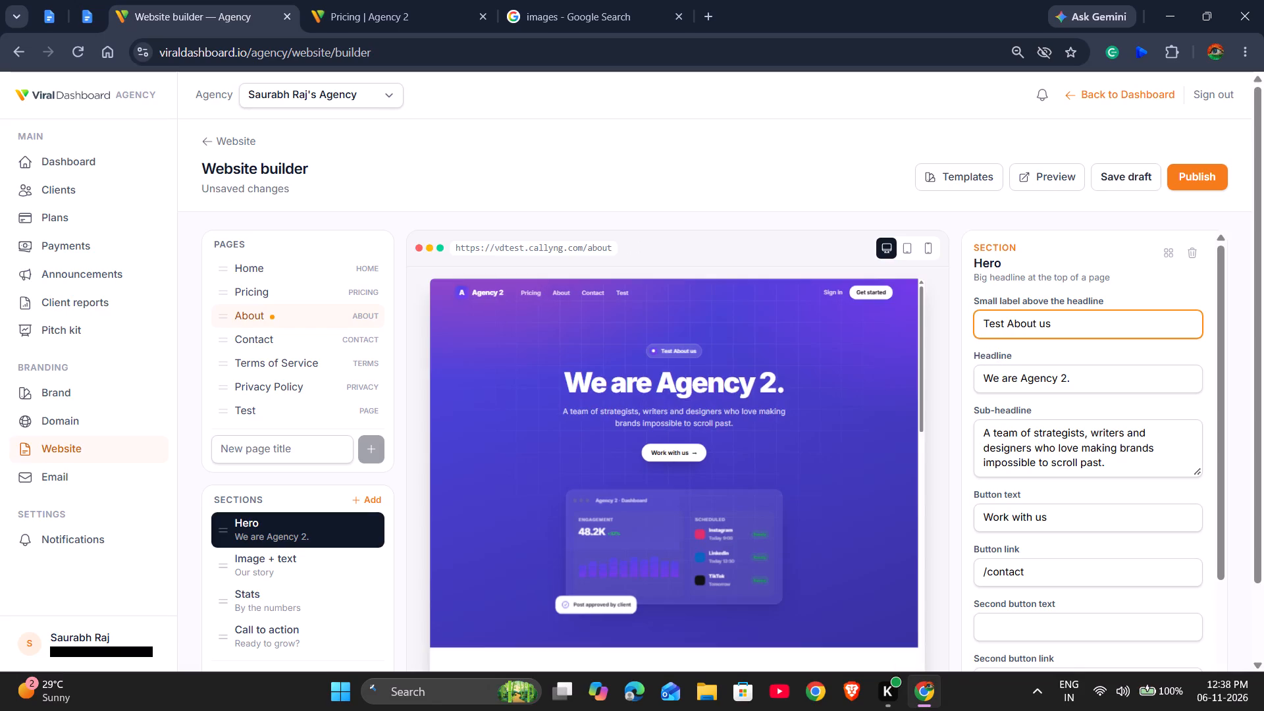
click(986, 375)
key(ctrl+v)
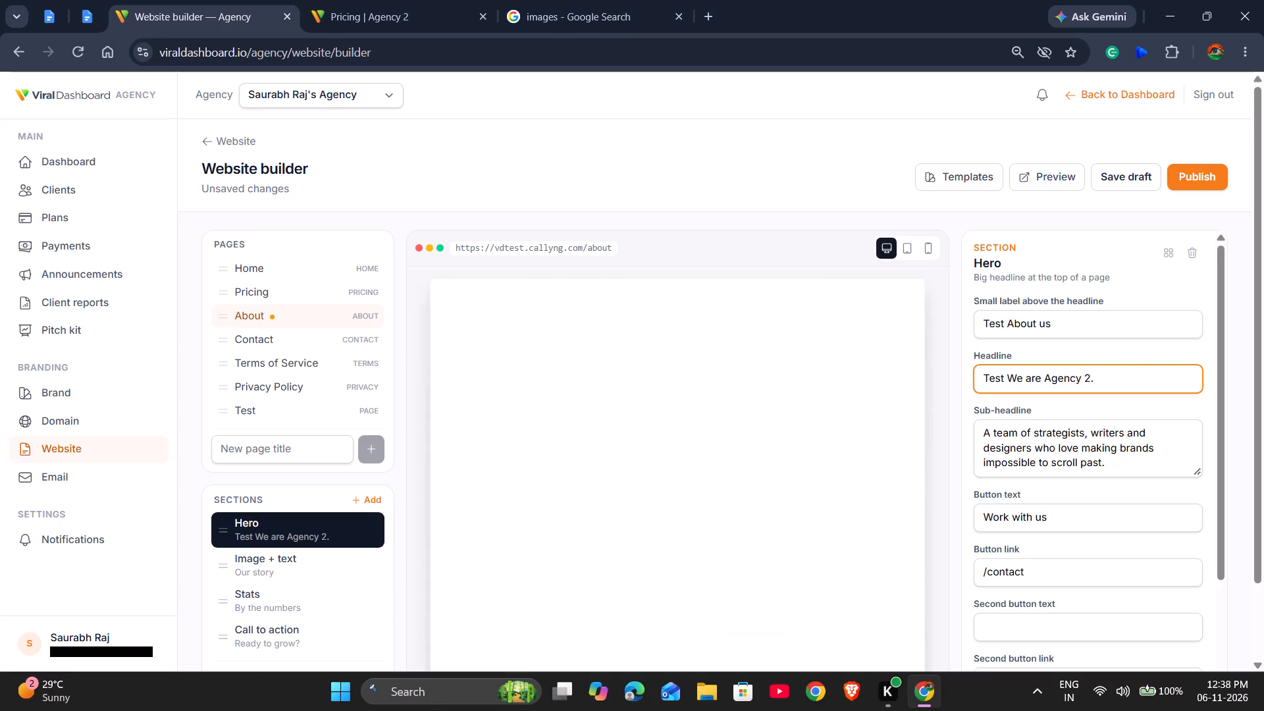
click(985, 434)
key(ctrl+v)
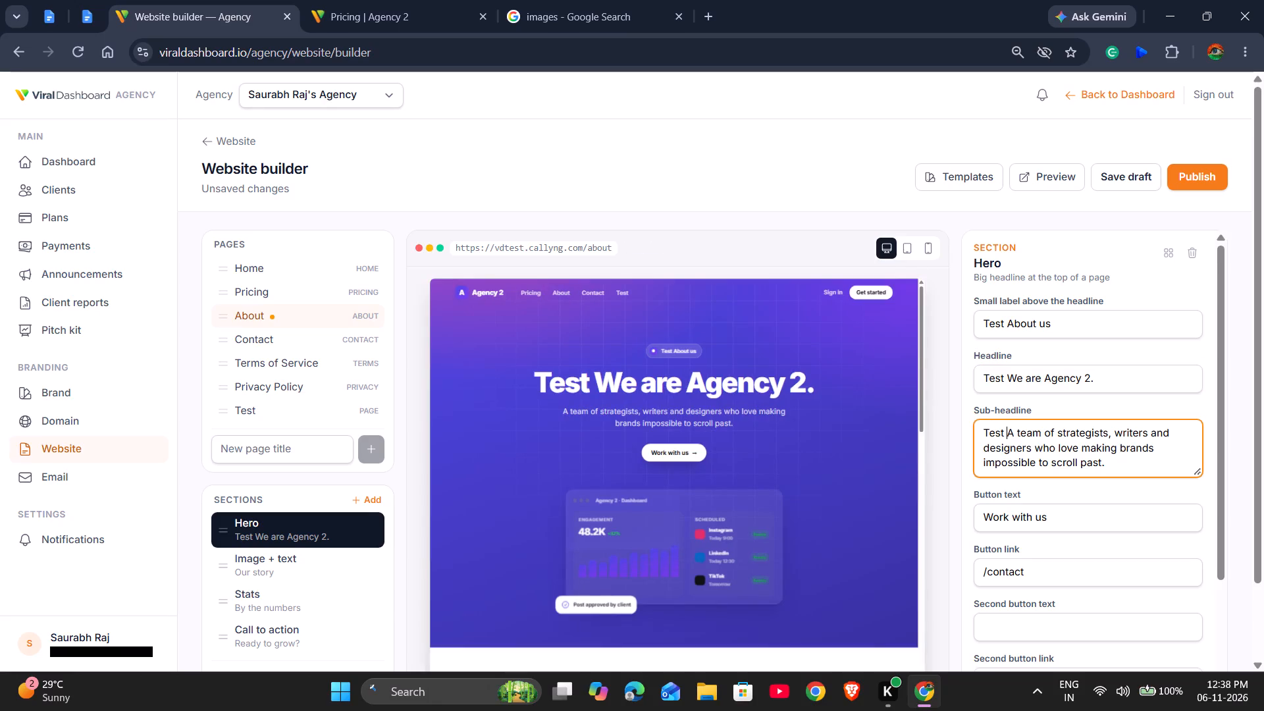
Publish the website with the "Test"-prefixed Hero texts on the About page.
click(1192, 178)
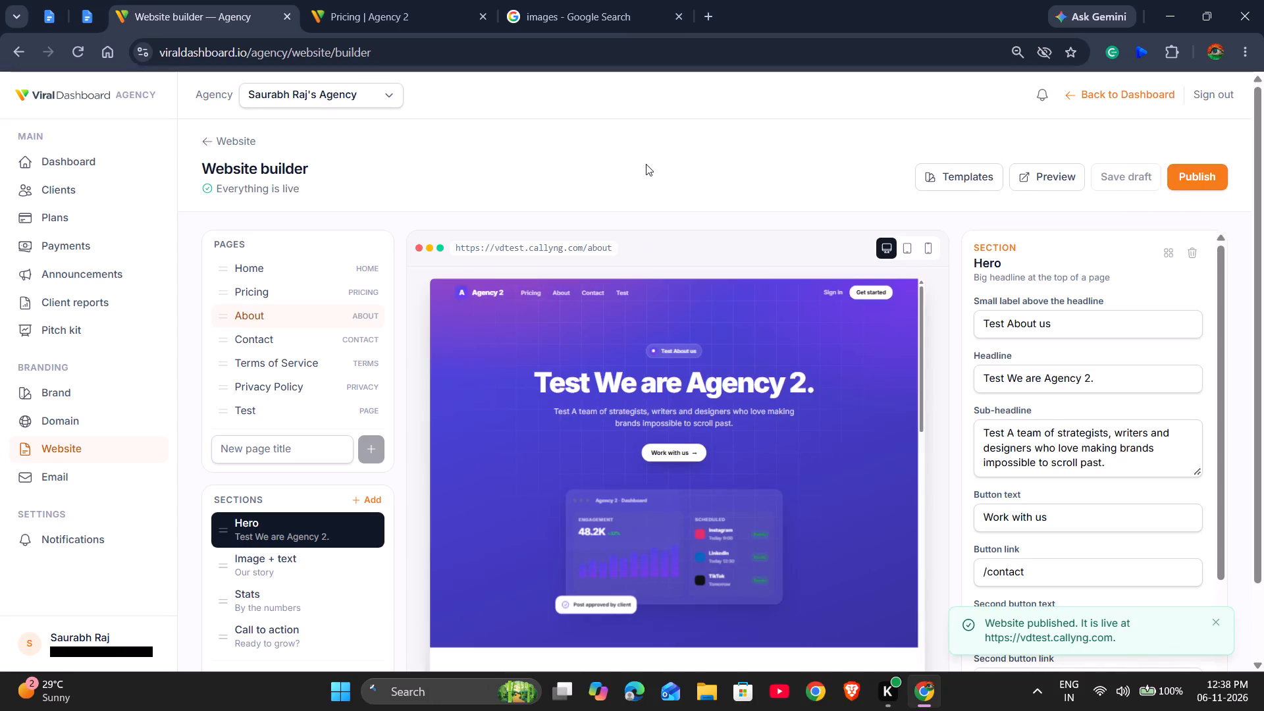
Open the About page on the live Agency 2 site and check the hero's label, headline and sub-headline.
click(399, 13)
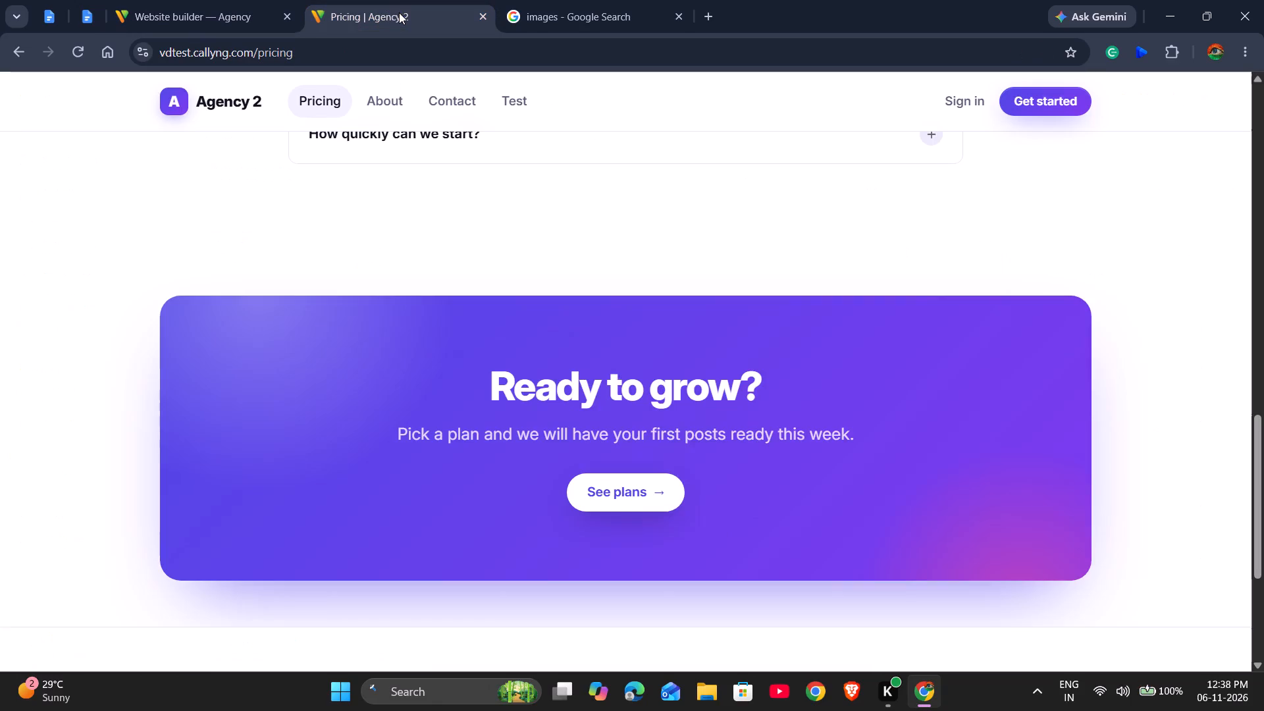
click(388, 98)
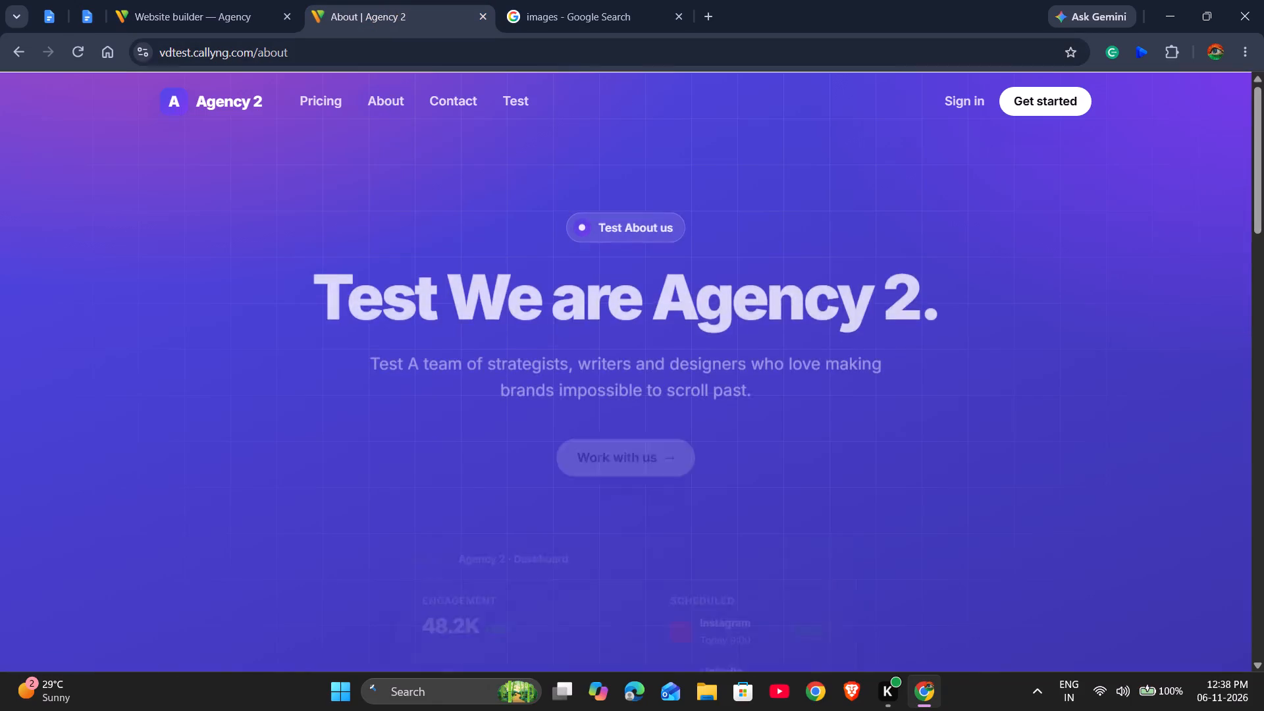
scroll(525, 352, down, 1)
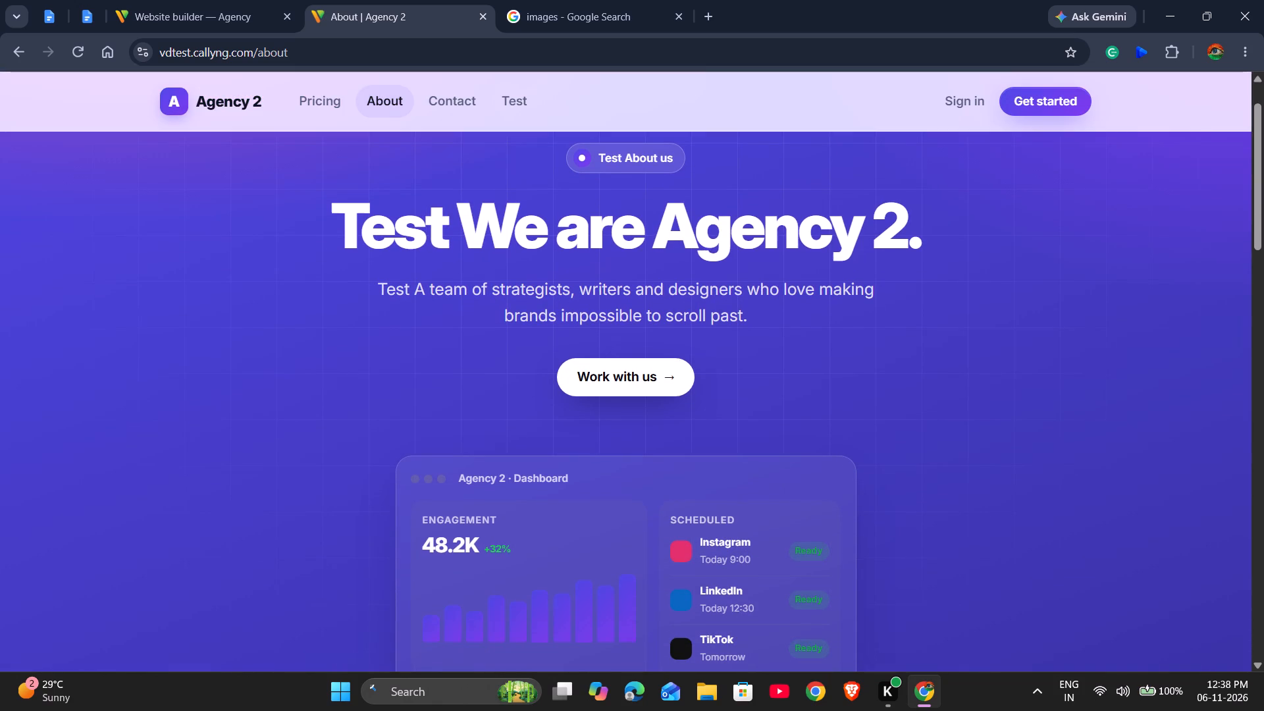
scroll(525, 352, down, 1)
Back in the website builder, remove the word "Test" from the About Hero's small label, headline and sub-headline.
click(242, 0)
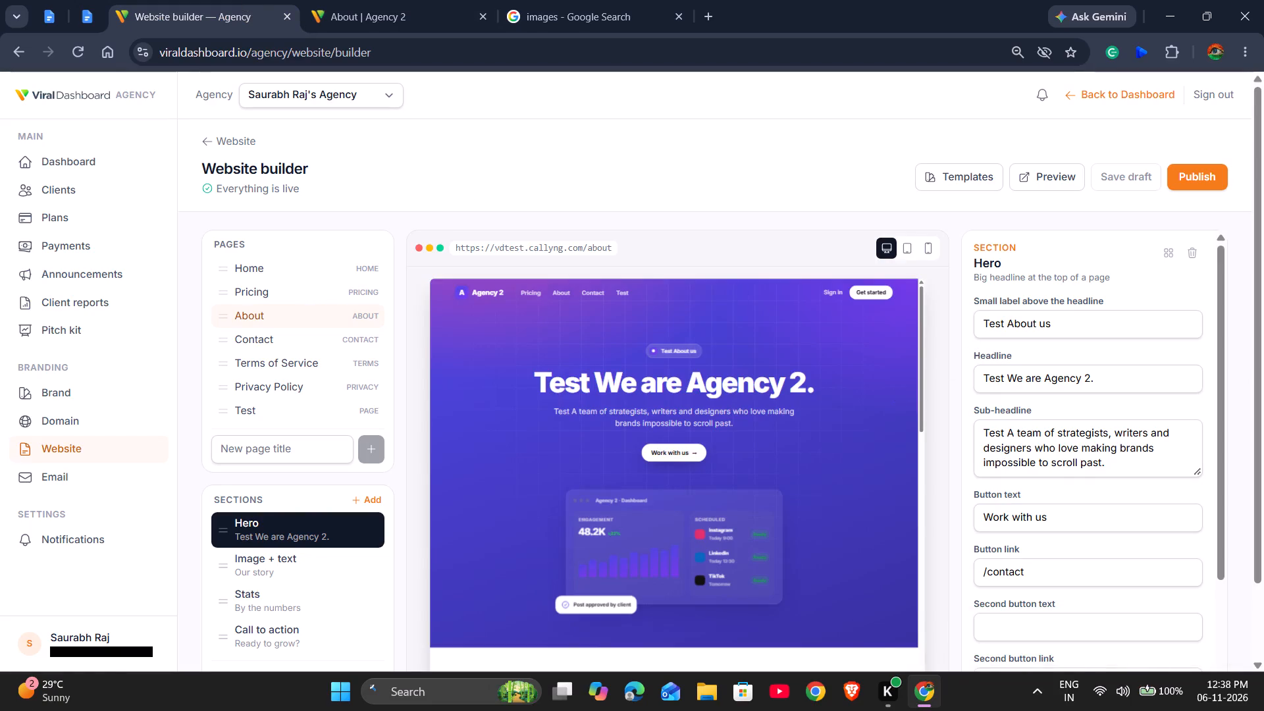
double_click(994, 329)
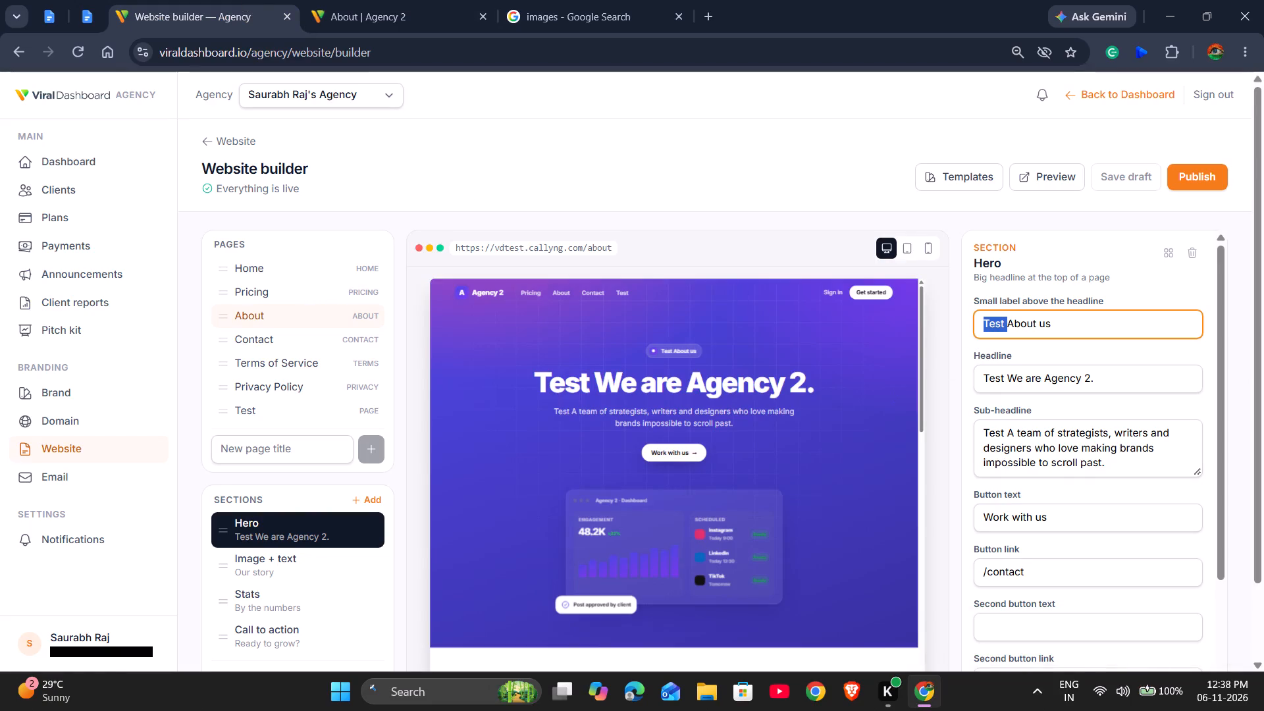
key(BackSpace)
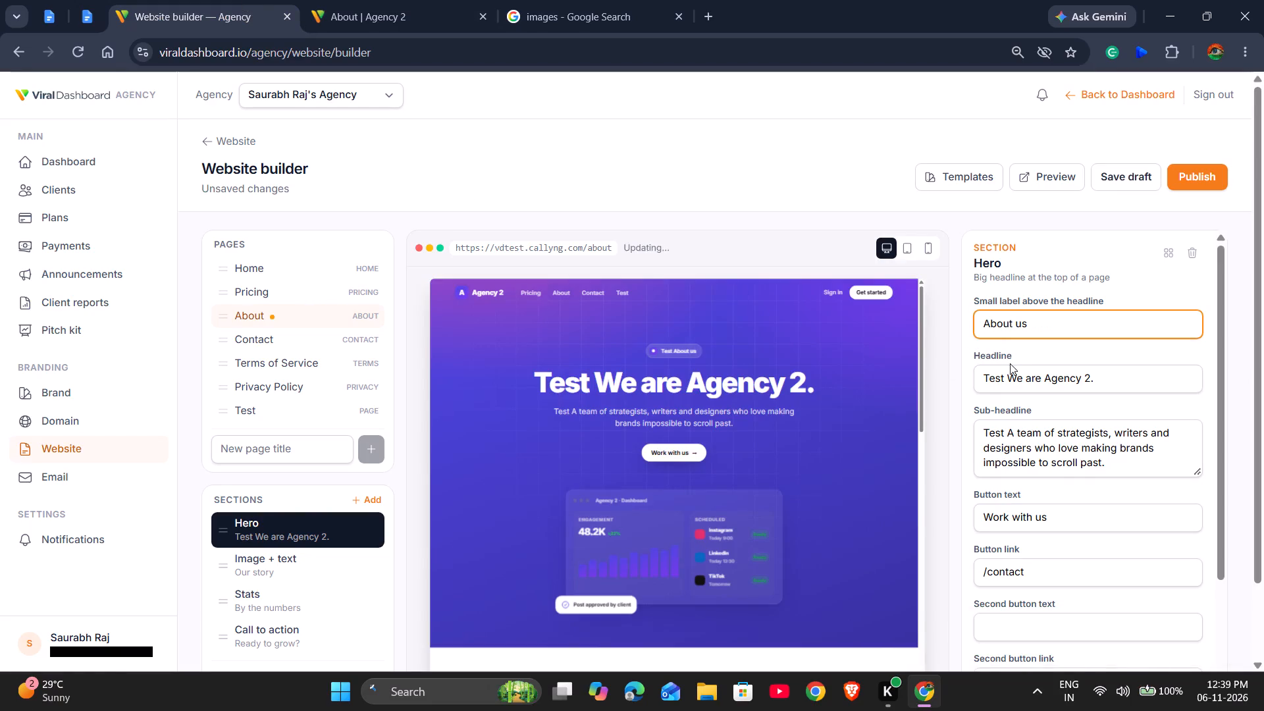
double_click(998, 376)
key(BackSpace)
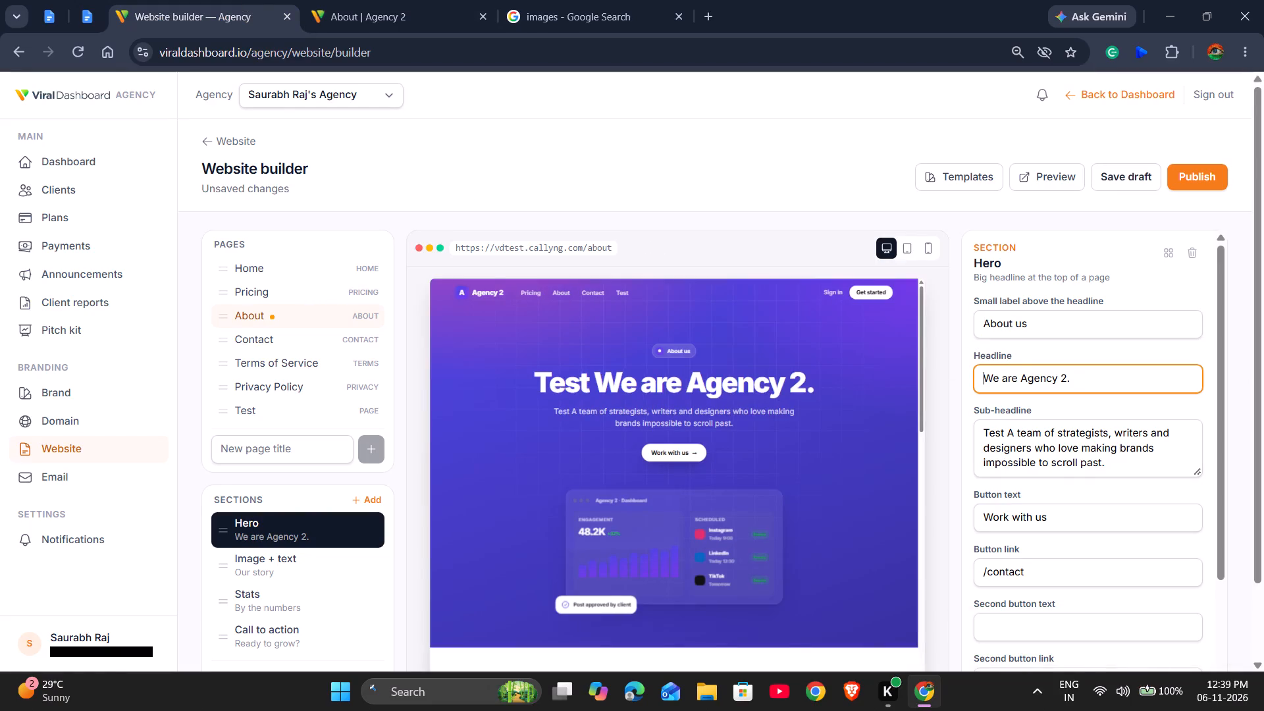
double_click(995, 436)
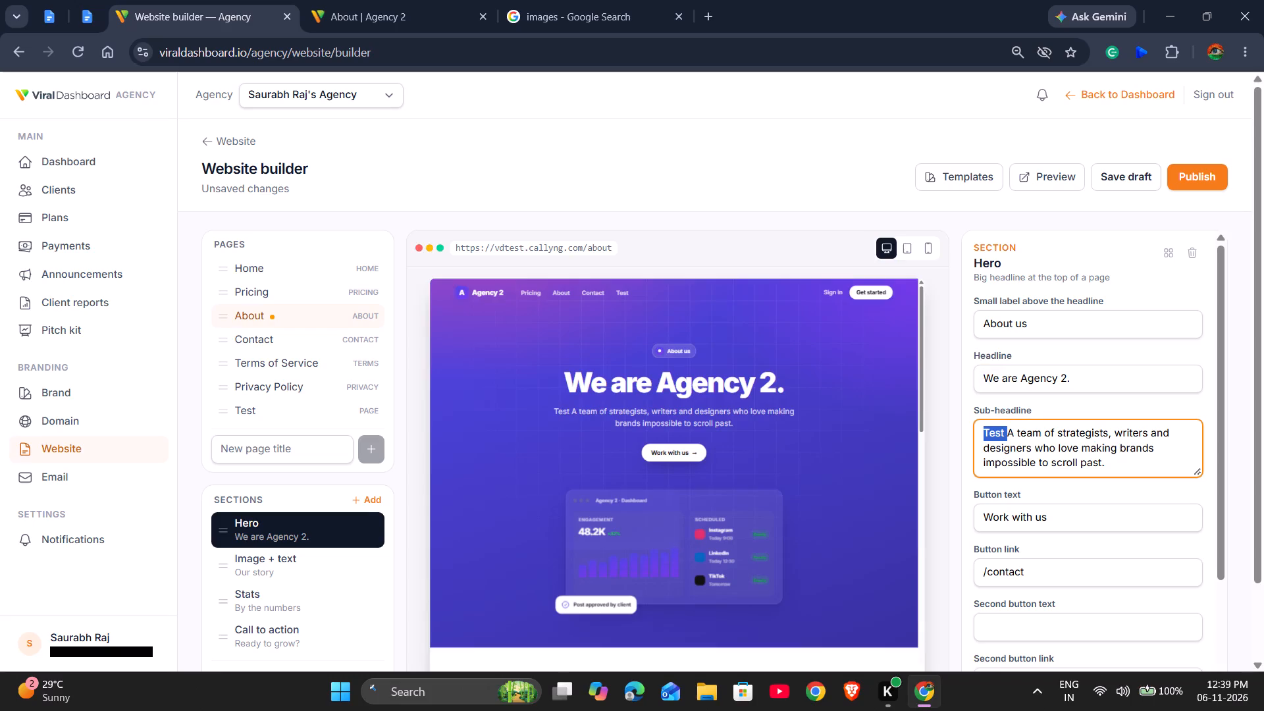
key(BackSpace)
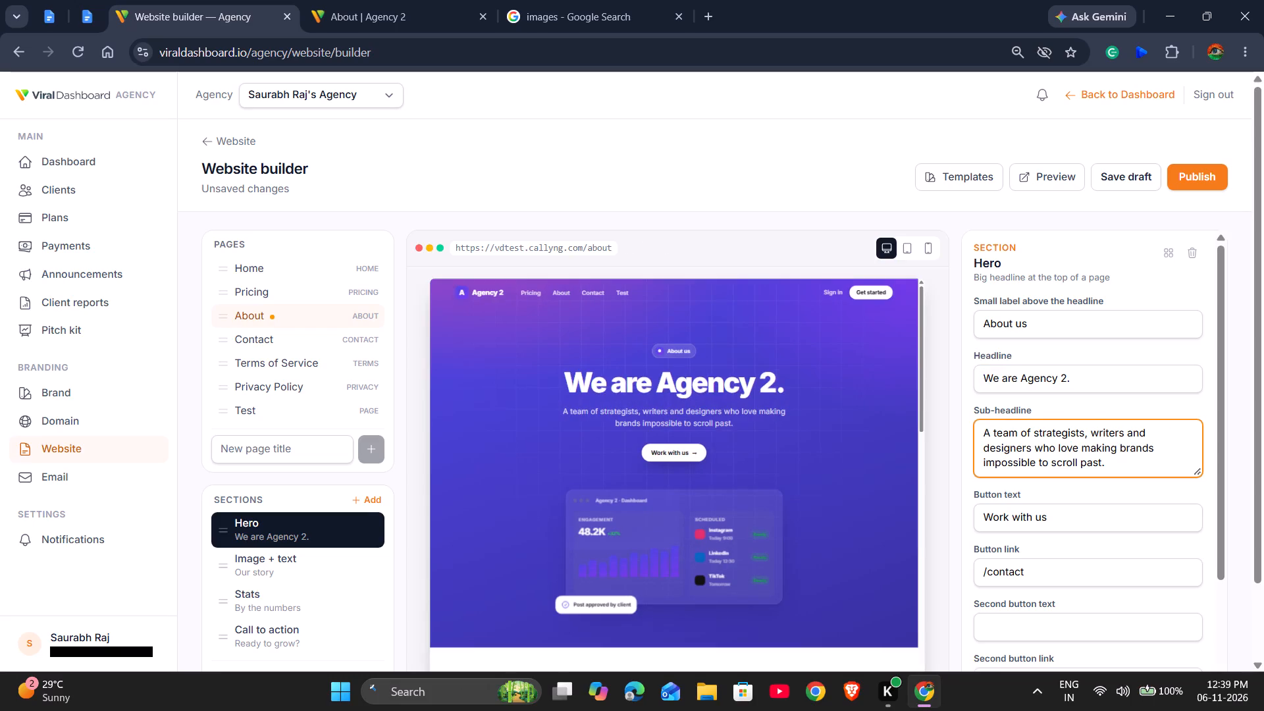
Publish the website with the About page's original Hero texts.
click(1199, 180)
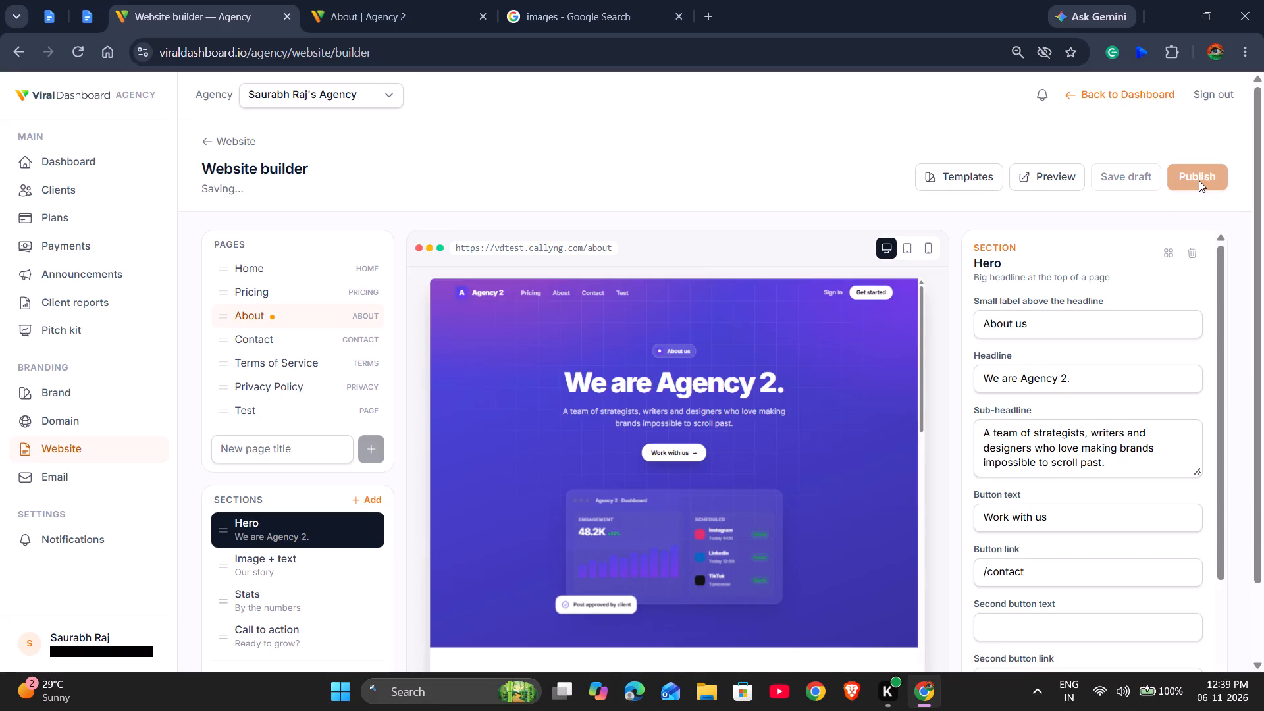
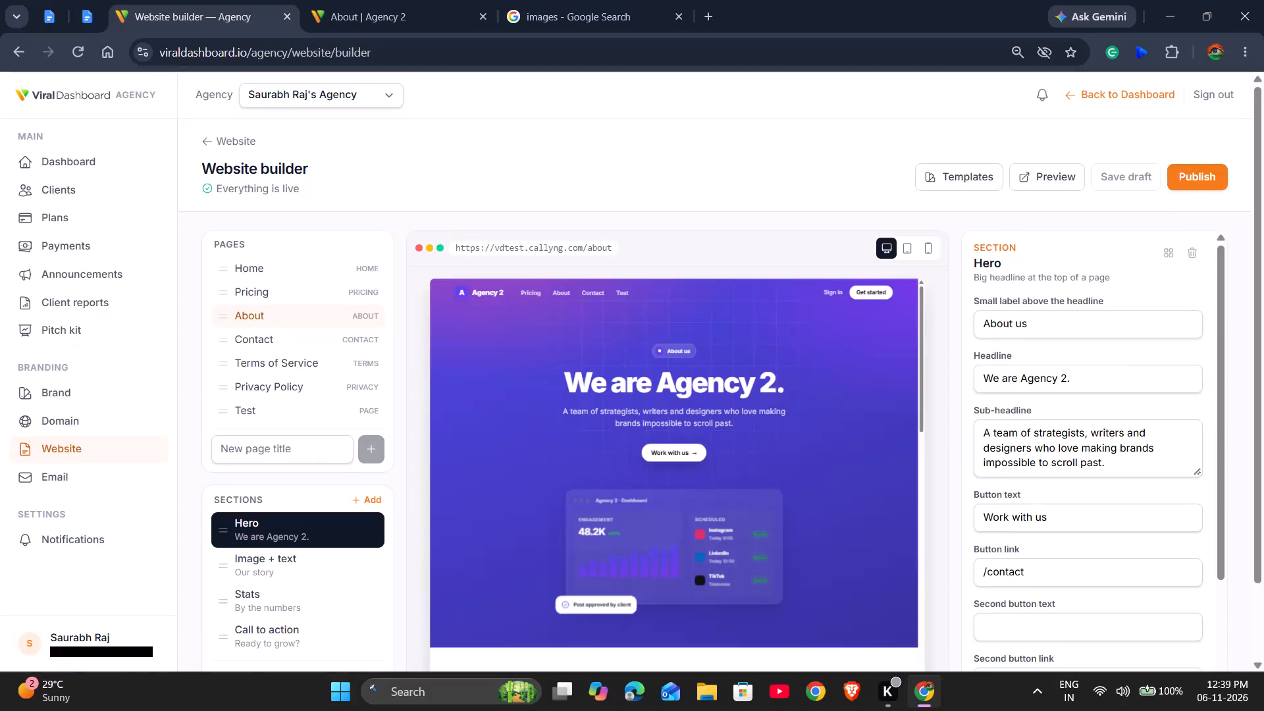
Upload the Flaxxa Social analytics dashboard screenshot from the Gallery as the About Hero's image and check it in the preview.
scroll(1090, 375, down, 2)
scroll(1090, 375, right, 1)
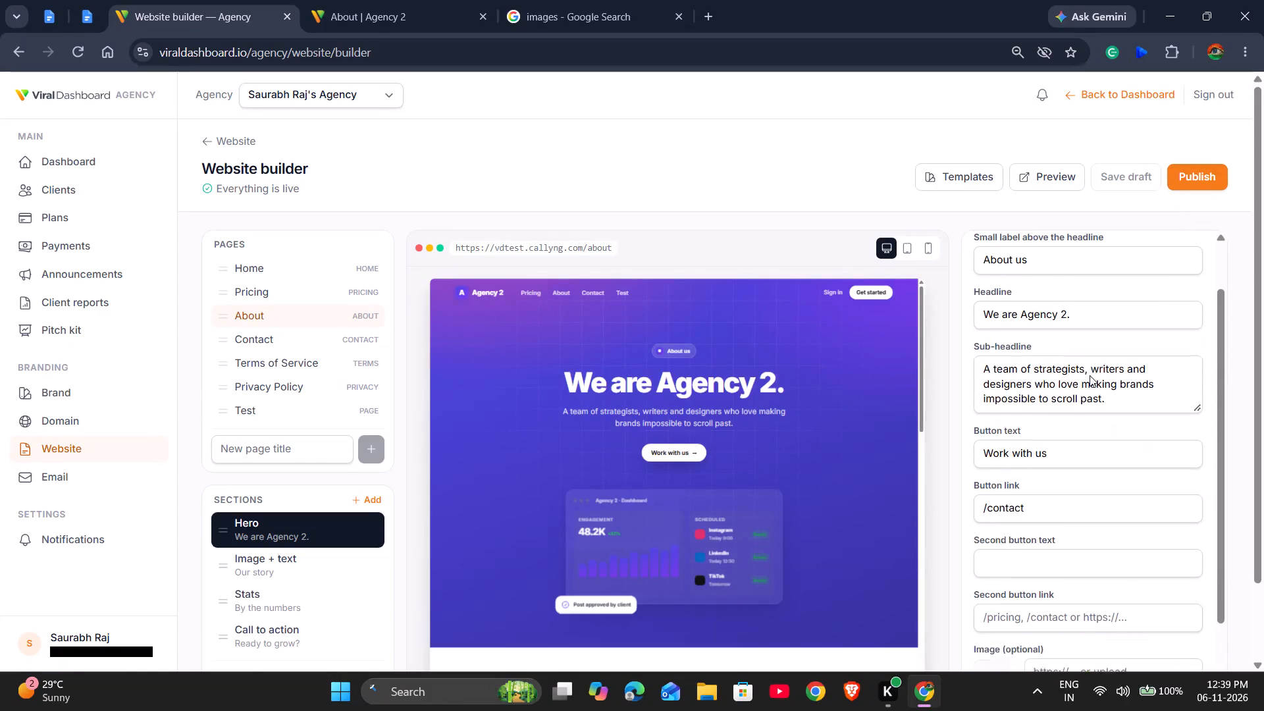
scroll(1090, 375, right, 1)
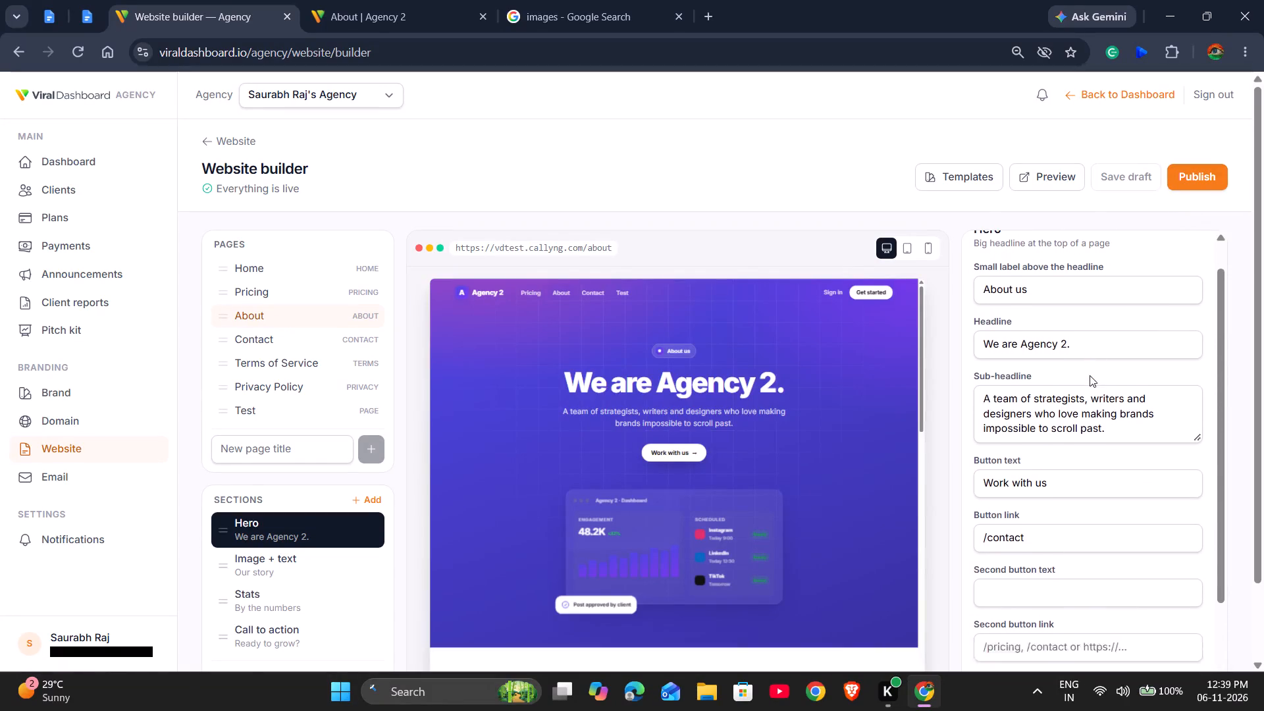
scroll(1090, 375, right, 1)
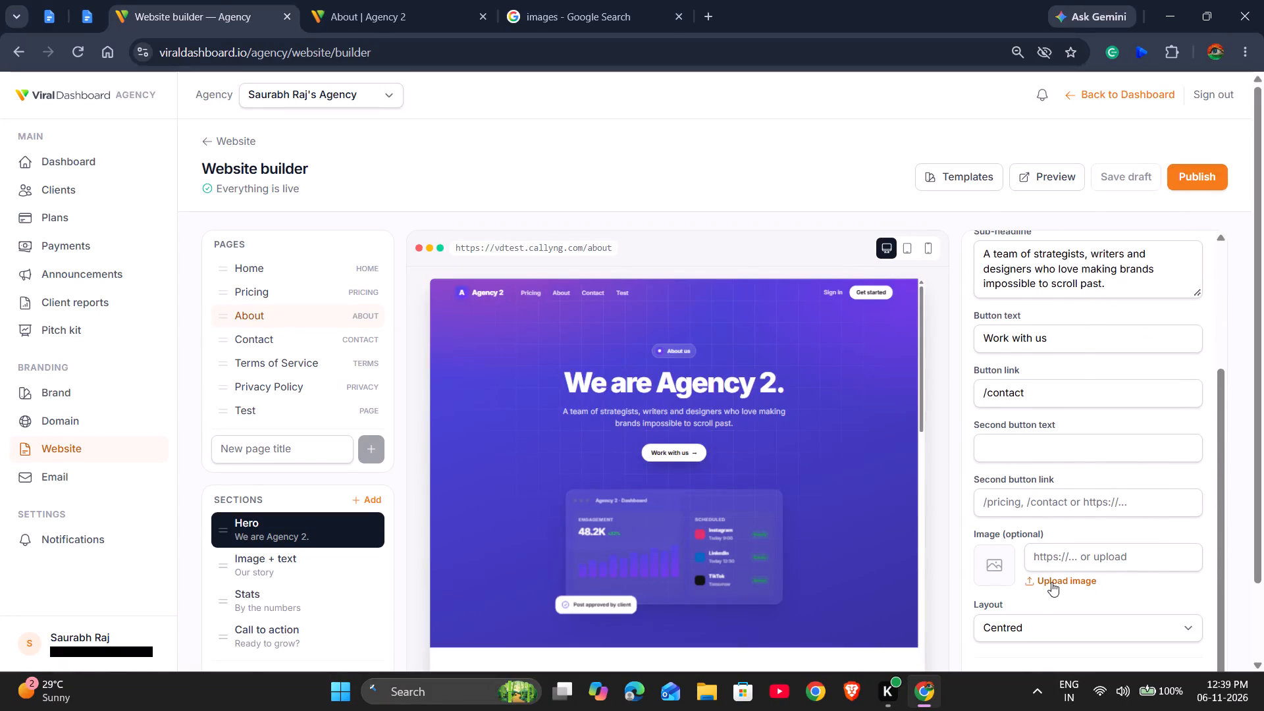
click(1051, 582)
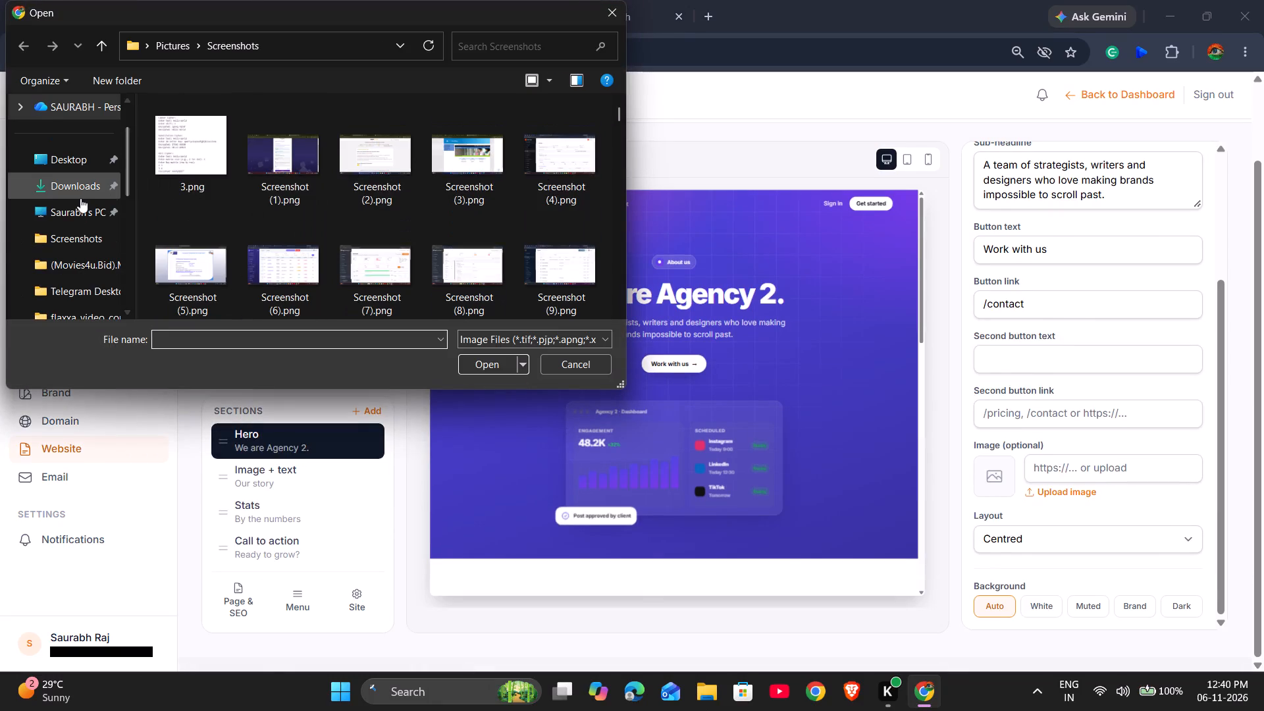
scroll(80, 198, up, 3)
click(84, 142)
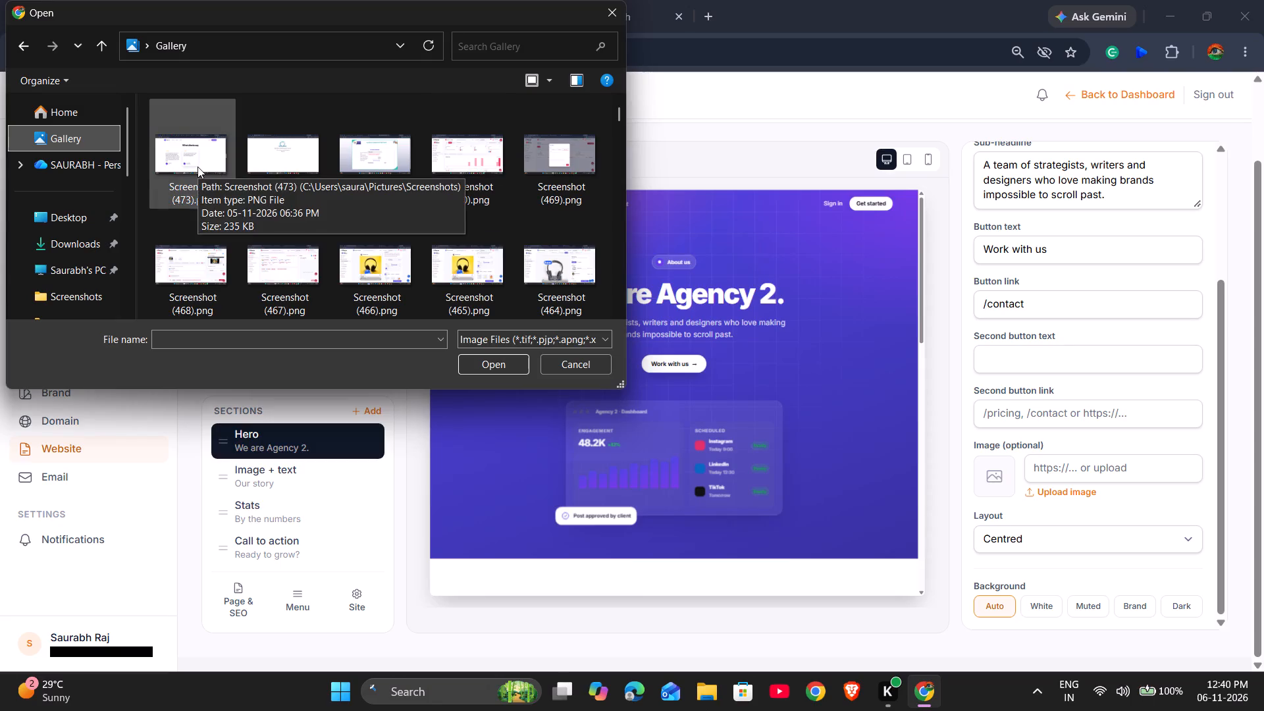
click(444, 178)
click(483, 361)
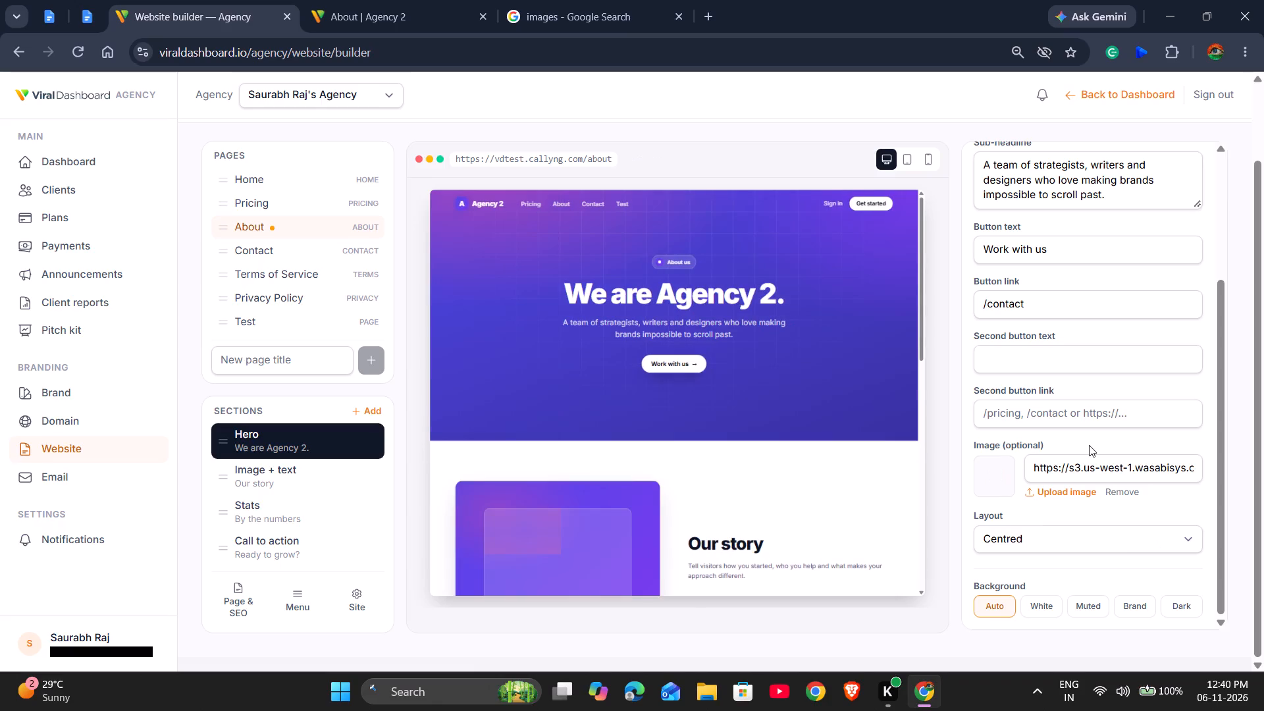
scroll(770, 467, down, 1)
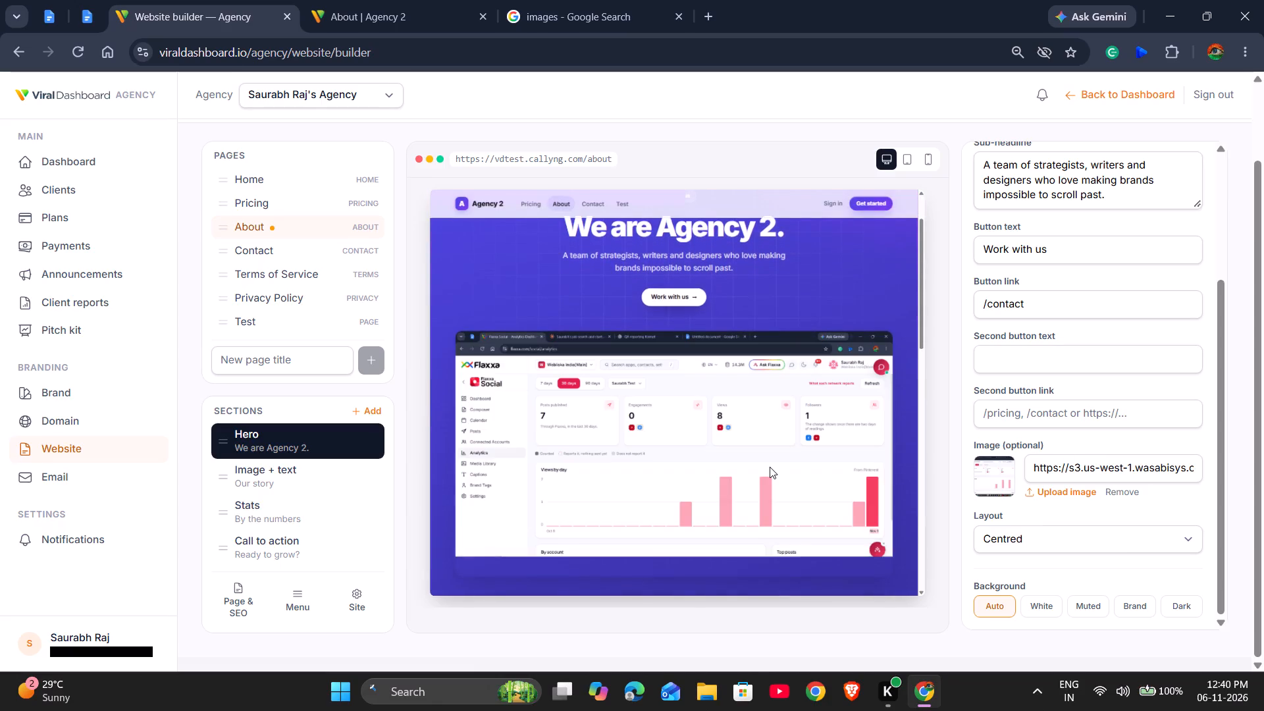
scroll(770, 467, up, 1)
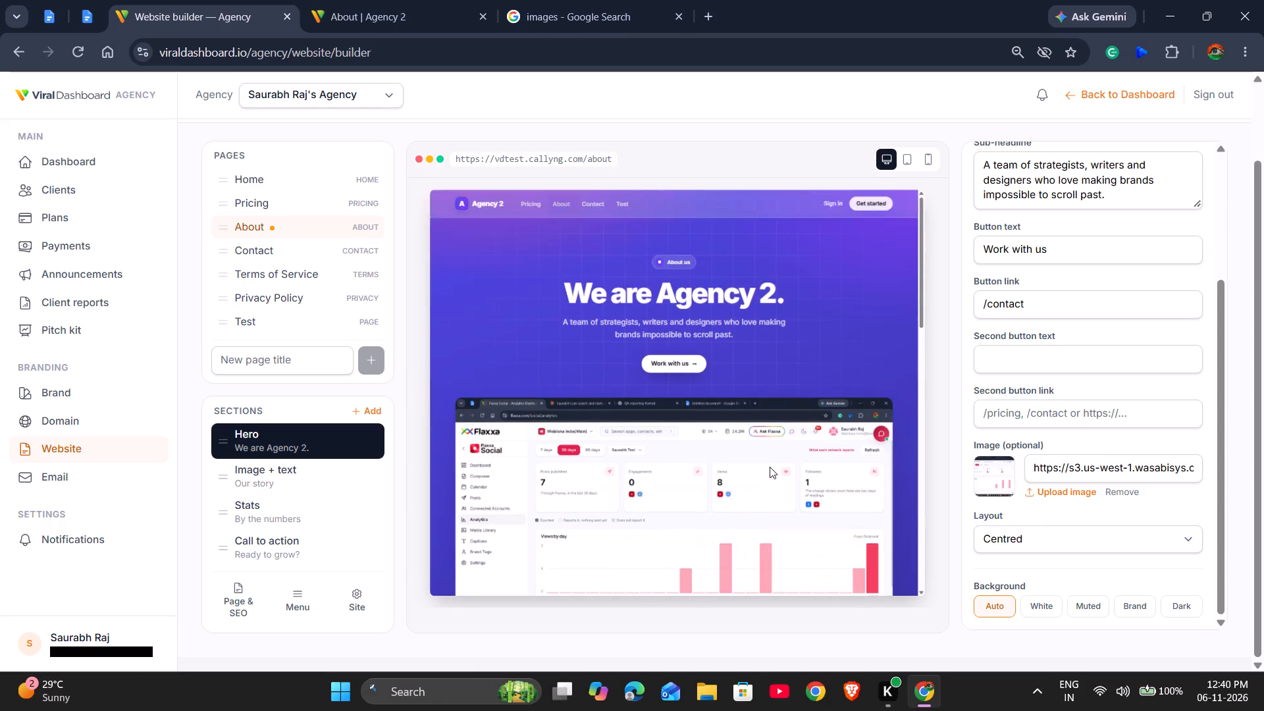
scroll(770, 467, up, 1)
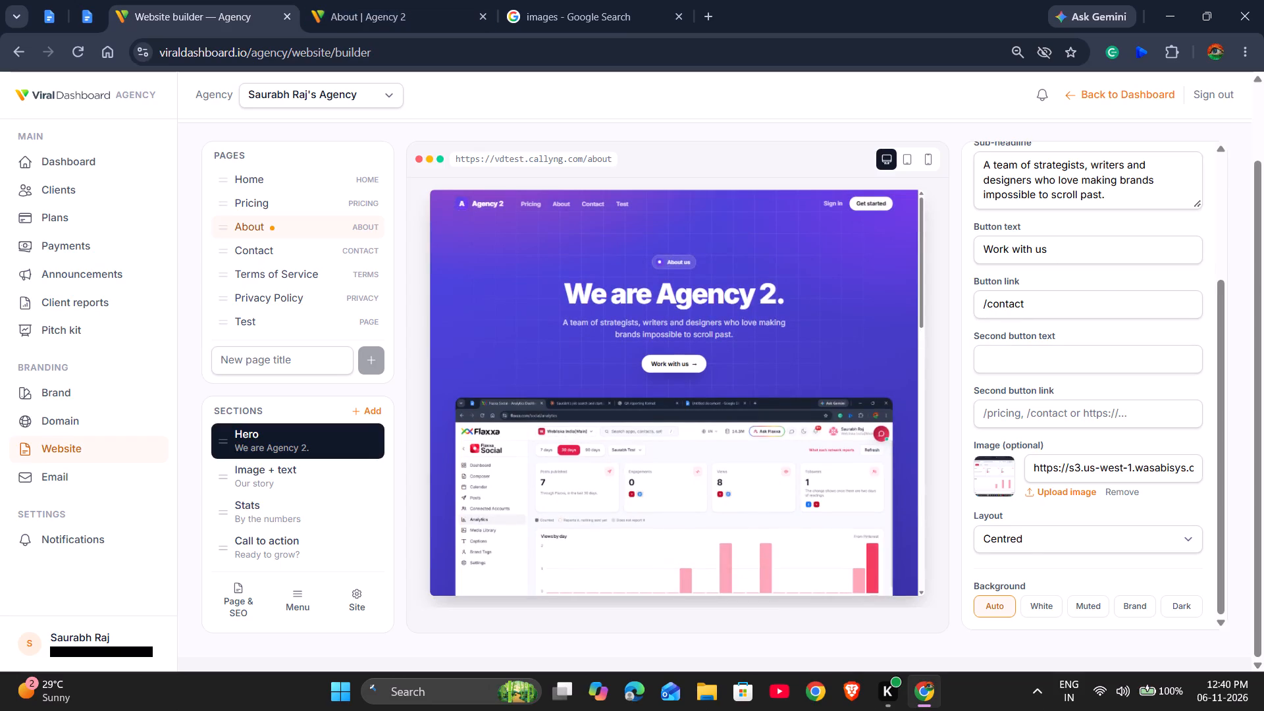
Publish the website with the uploaded image in the About page's Hero.
scroll(1158, 203, up, 3)
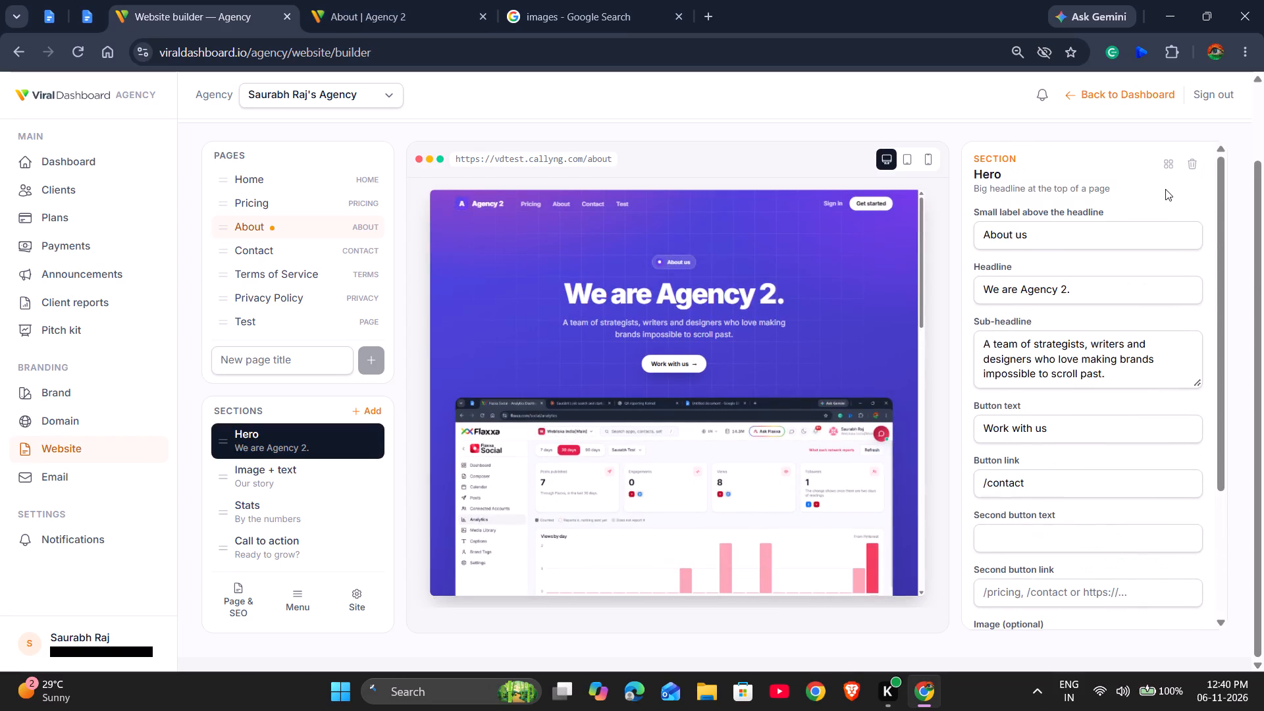
scroll(1165, 189, up, 1)
click(1199, 184)
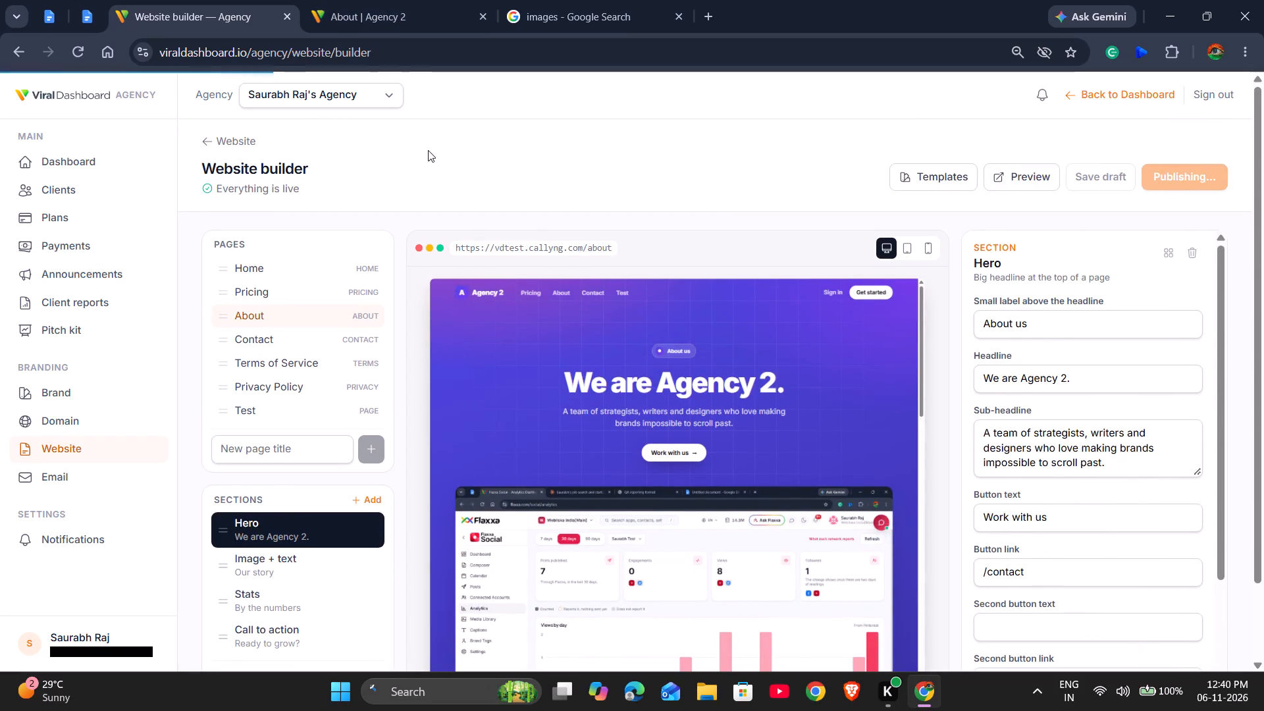
Reload the live Agency 2 About page and examine the hero's image and texts.
click(403, 8)
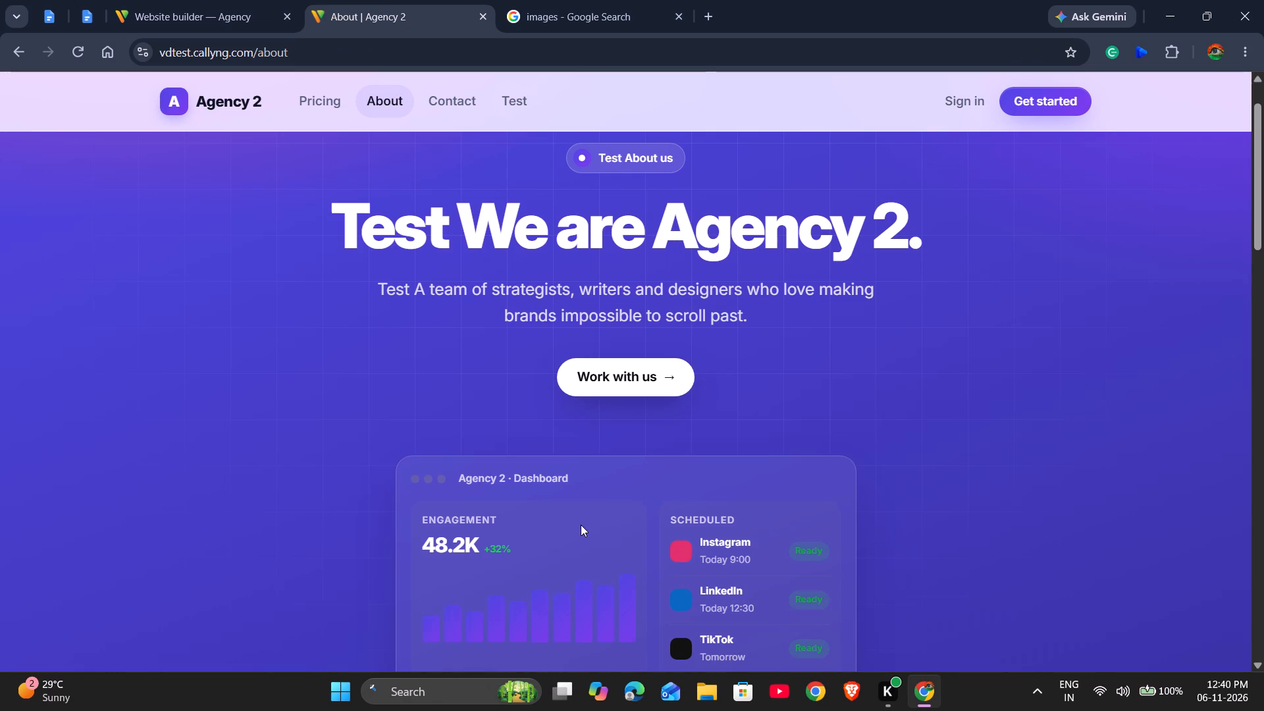
key(ctrl+r)
scroll(581, 525, down, 2)
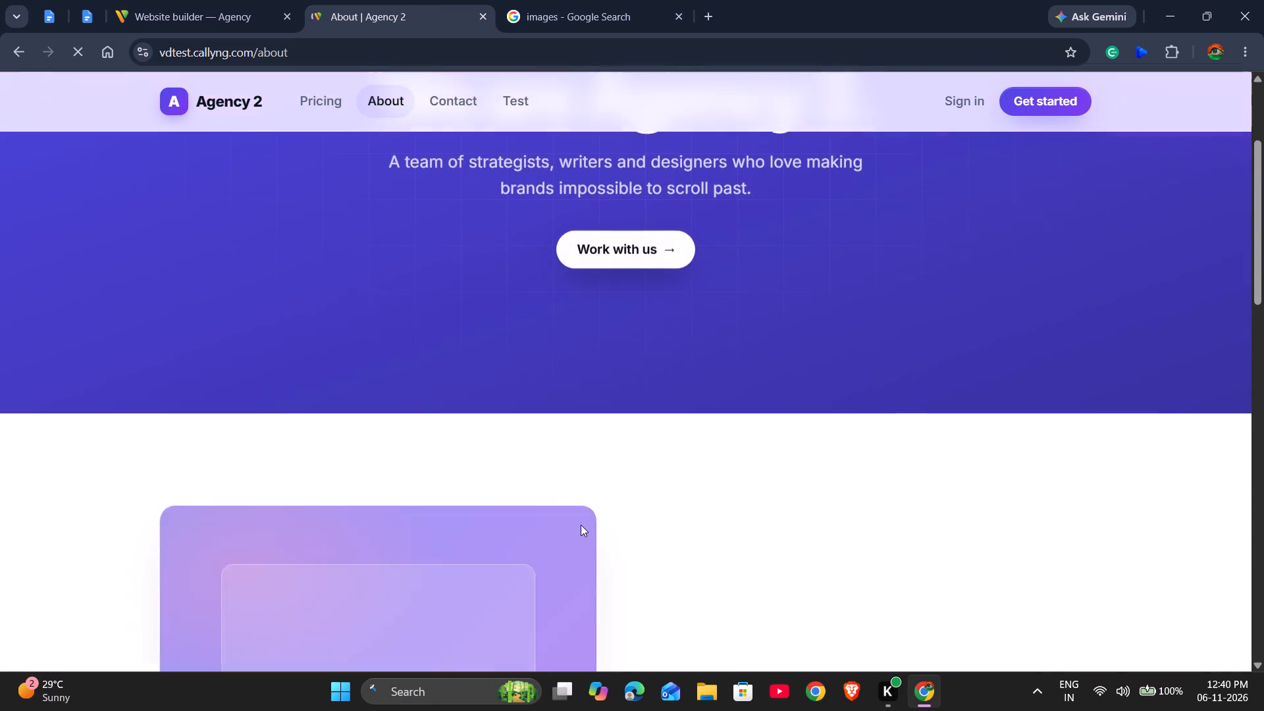
scroll(581, 525, down, 2)
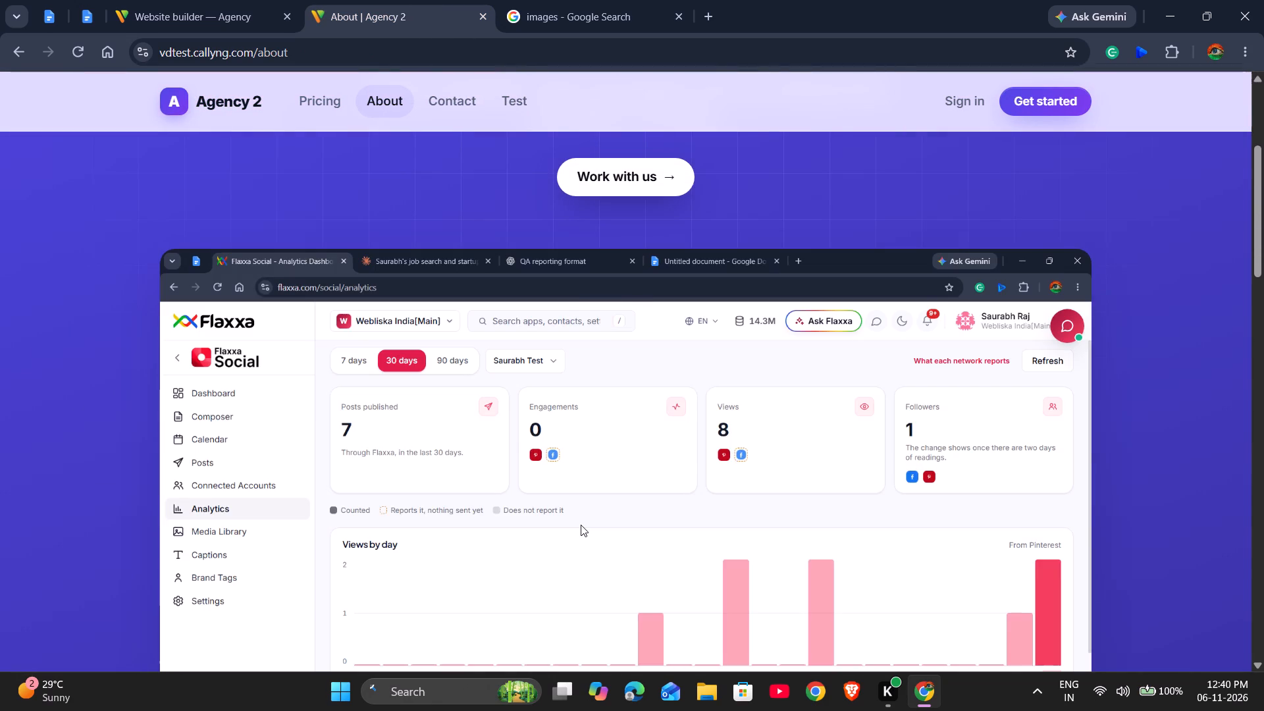
scroll(581, 525, down, 2)
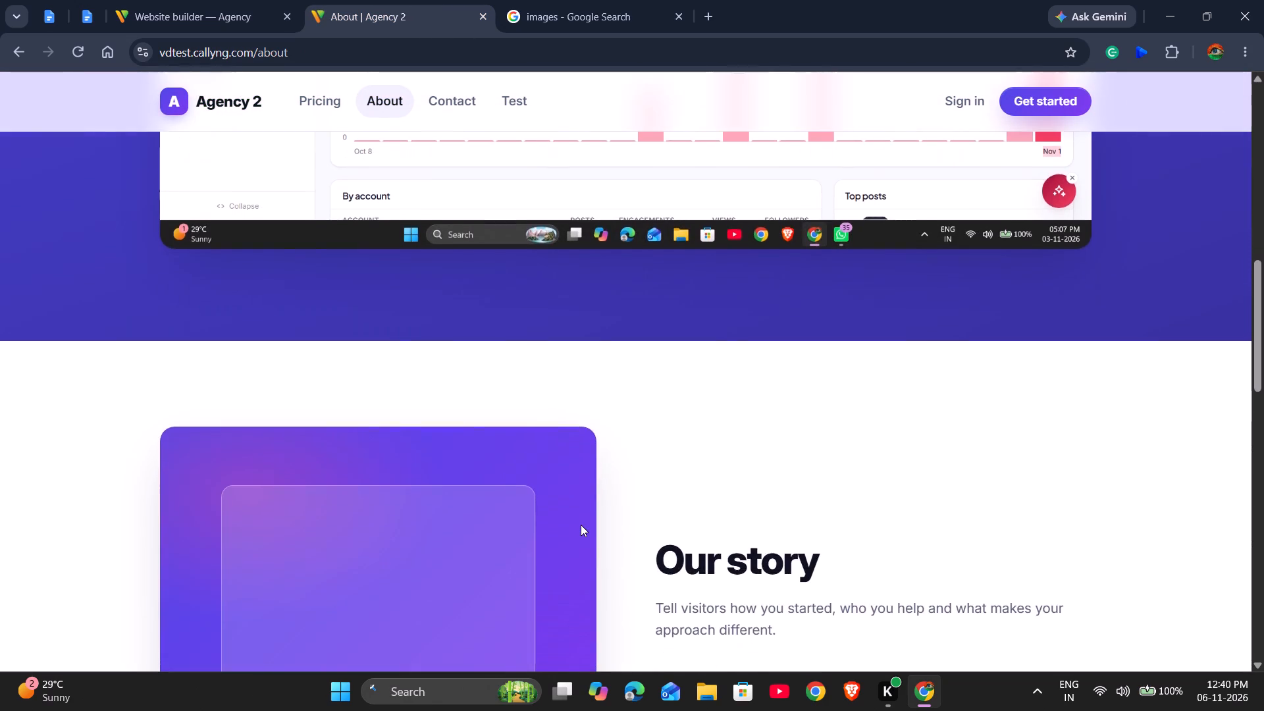
scroll(581, 525, up, 1)
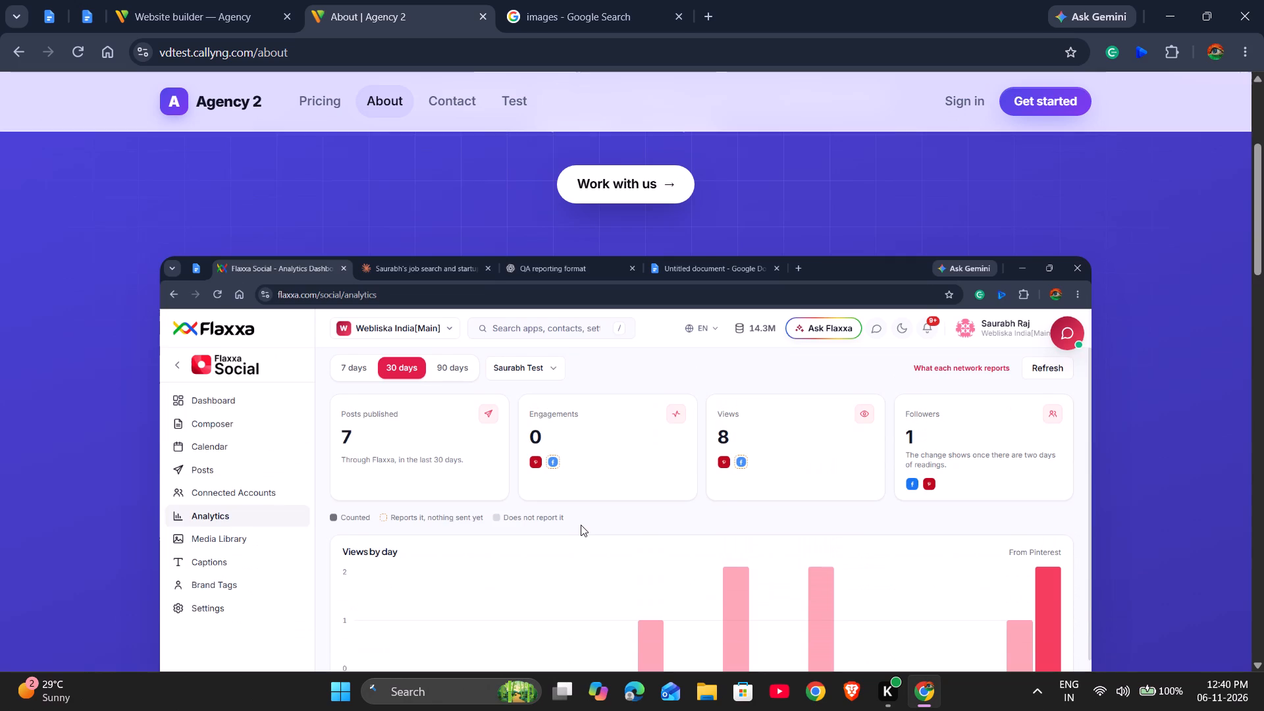
scroll(581, 525, up, 3)
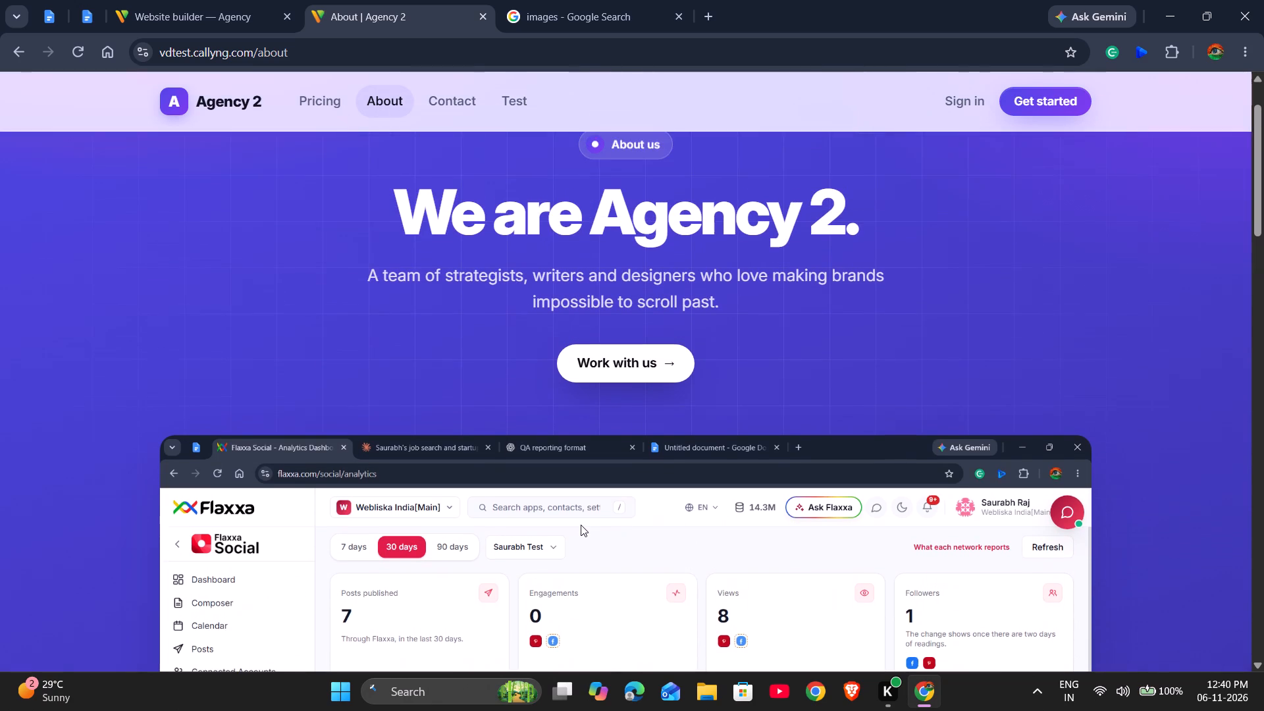
Back in the website builder, remove the uploaded image from the About Hero and publish the website.
click(205, 1)
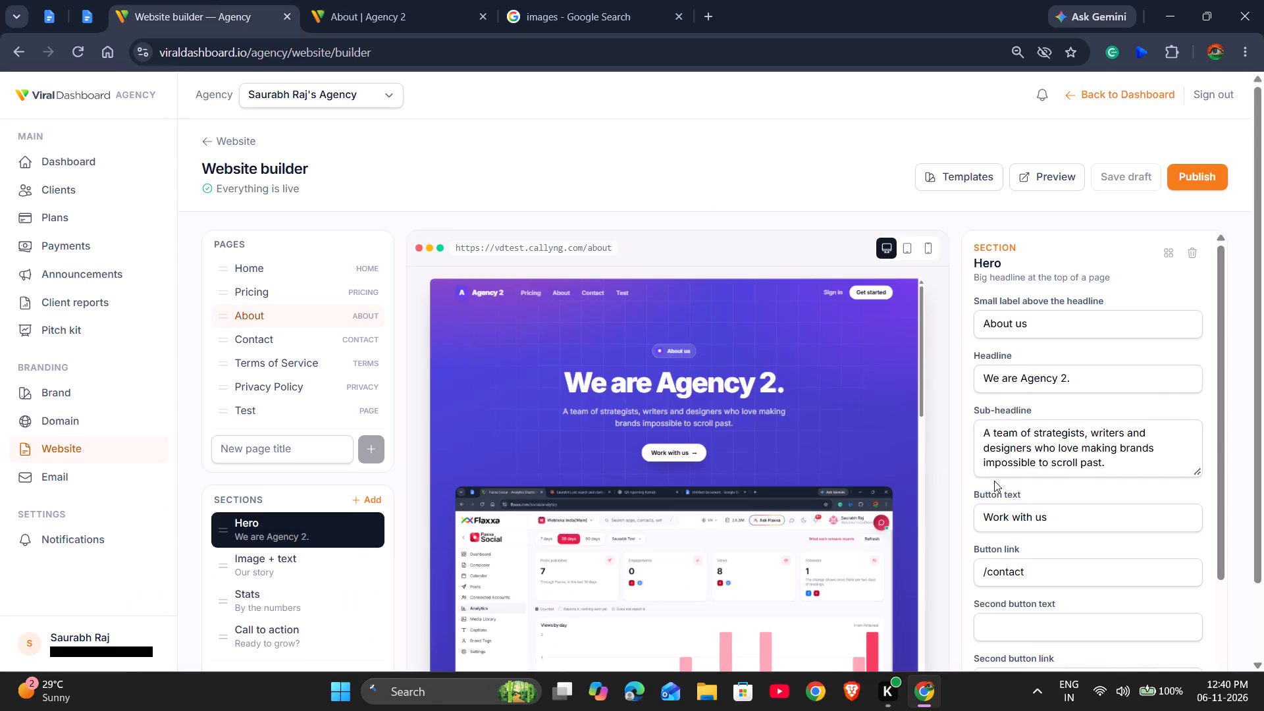
scroll(1038, 511, down, 5)
click(1113, 583)
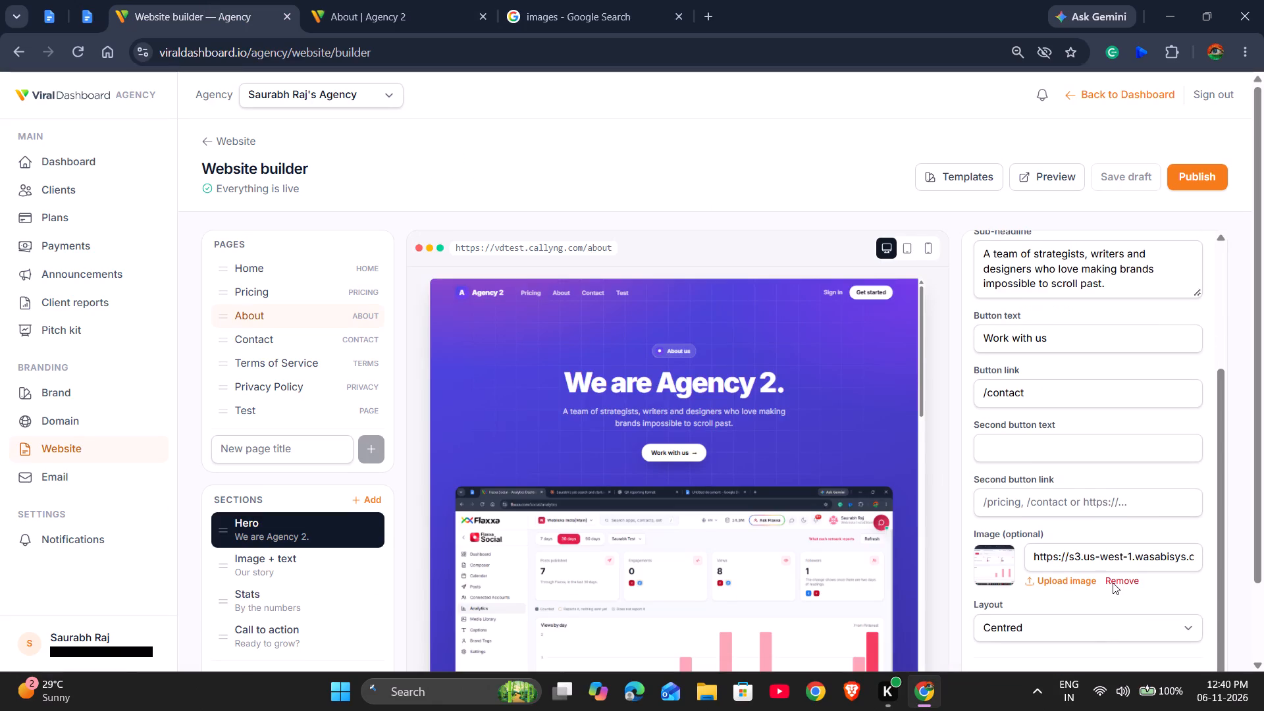
click(1196, 174)
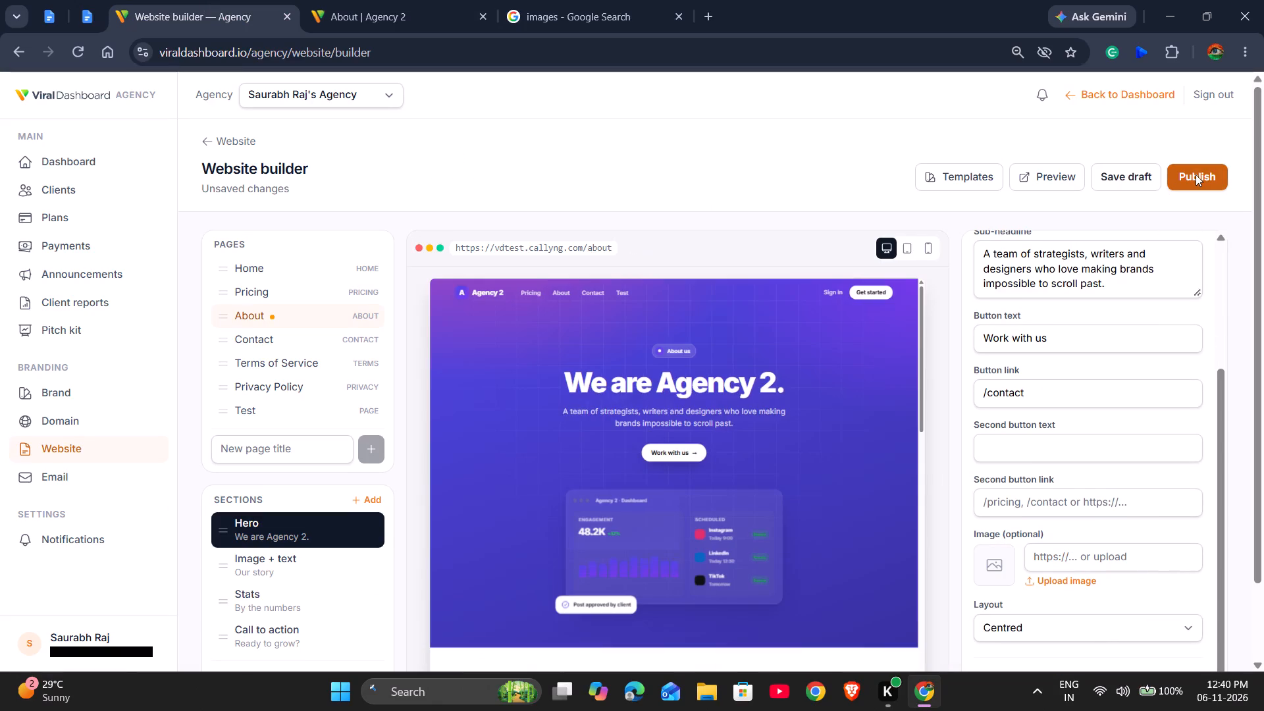
Reload the live Agency 2 About page and check the hero's image area after the removal.
click(393, 9)
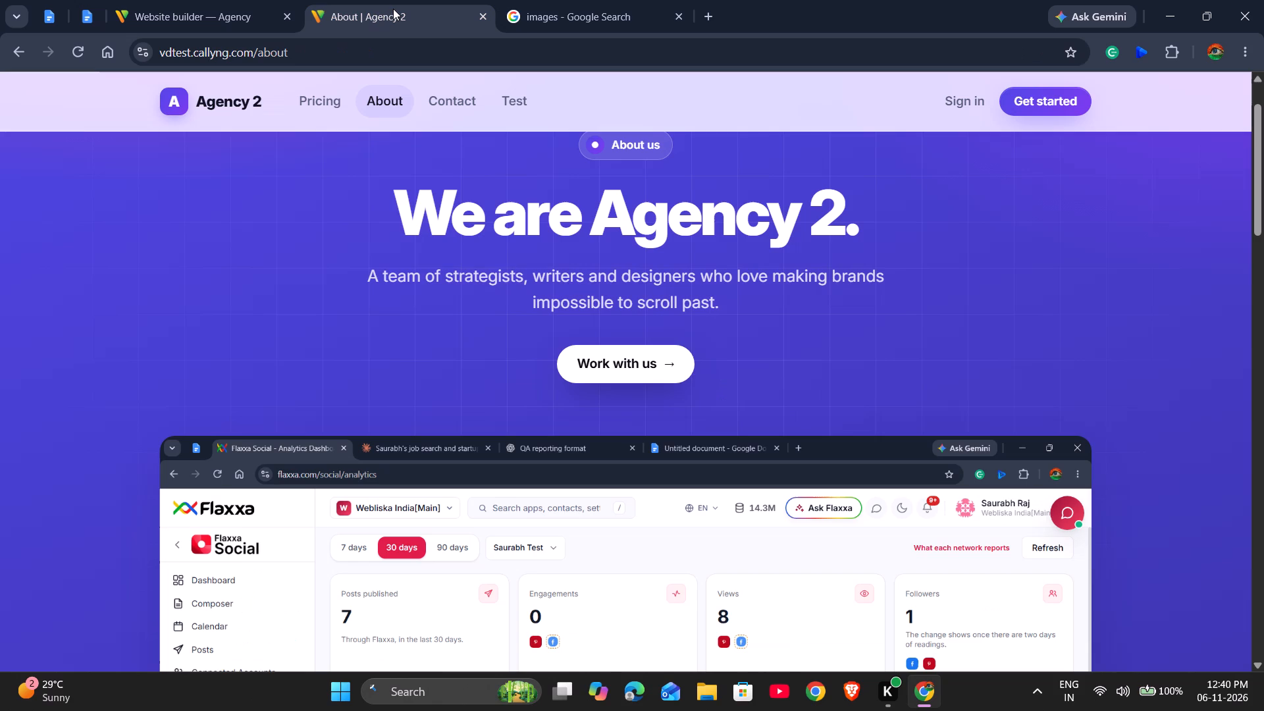
key(ctrl+r)
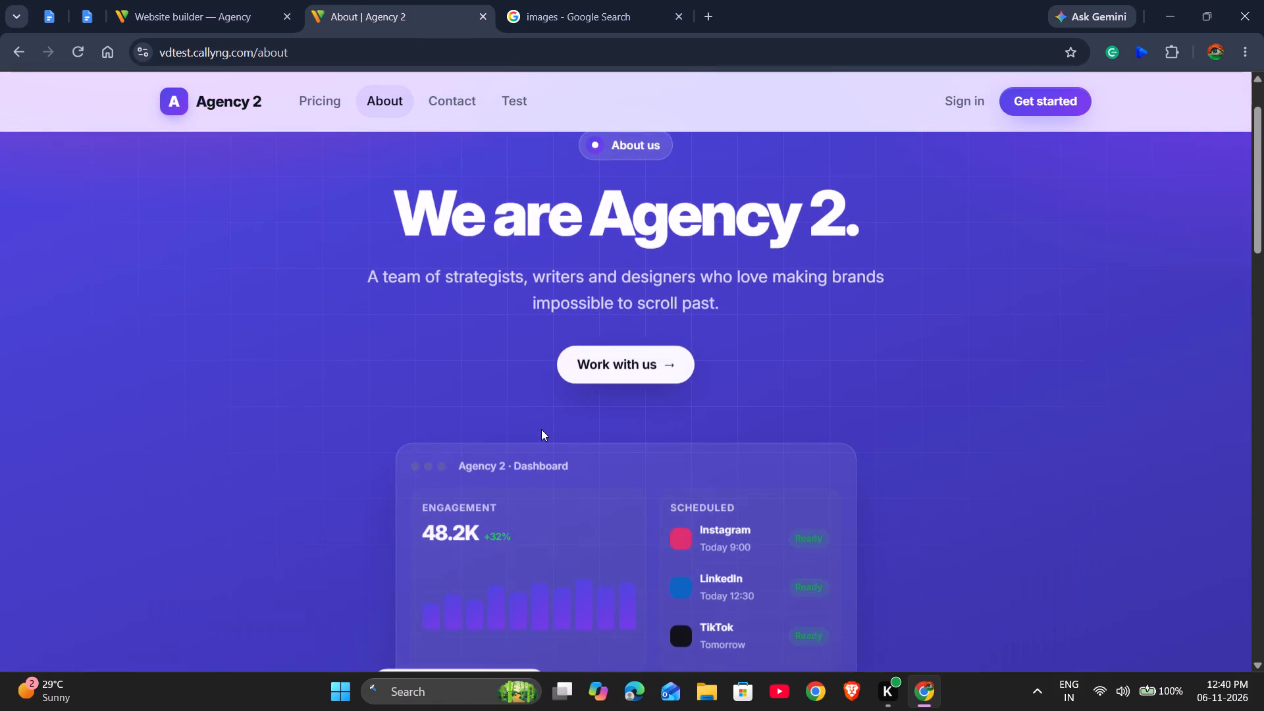
scroll(541, 429, down, 2)
Back in the website builder, set the About Hero's background to Dark and inspect the page preview.
click(230, 0)
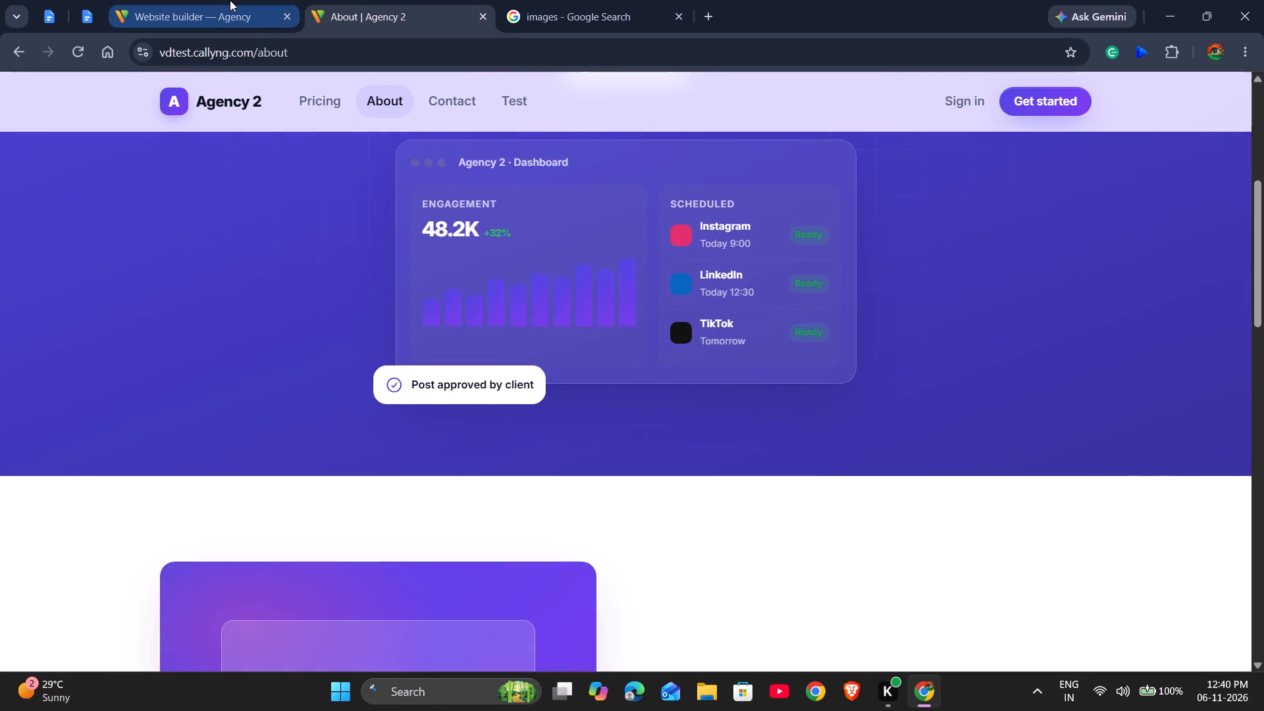
scroll(1061, 419, down, 3)
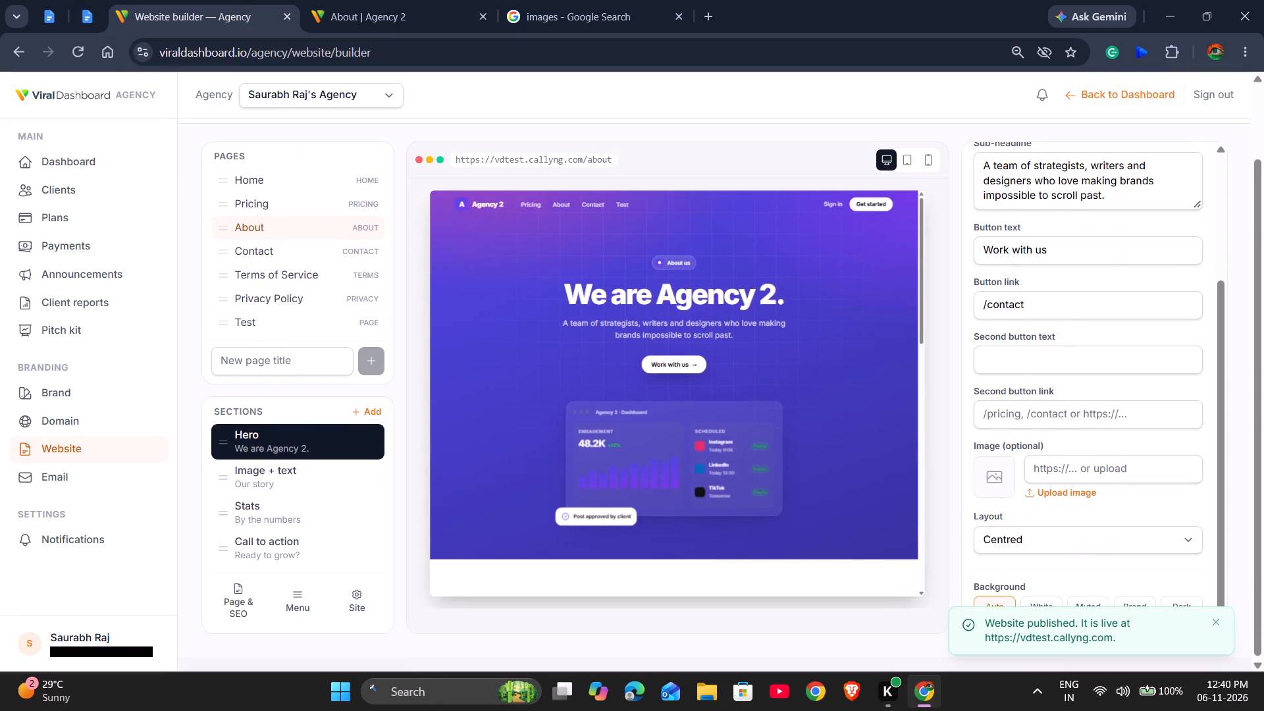
scroll(1061, 419, down, 1)
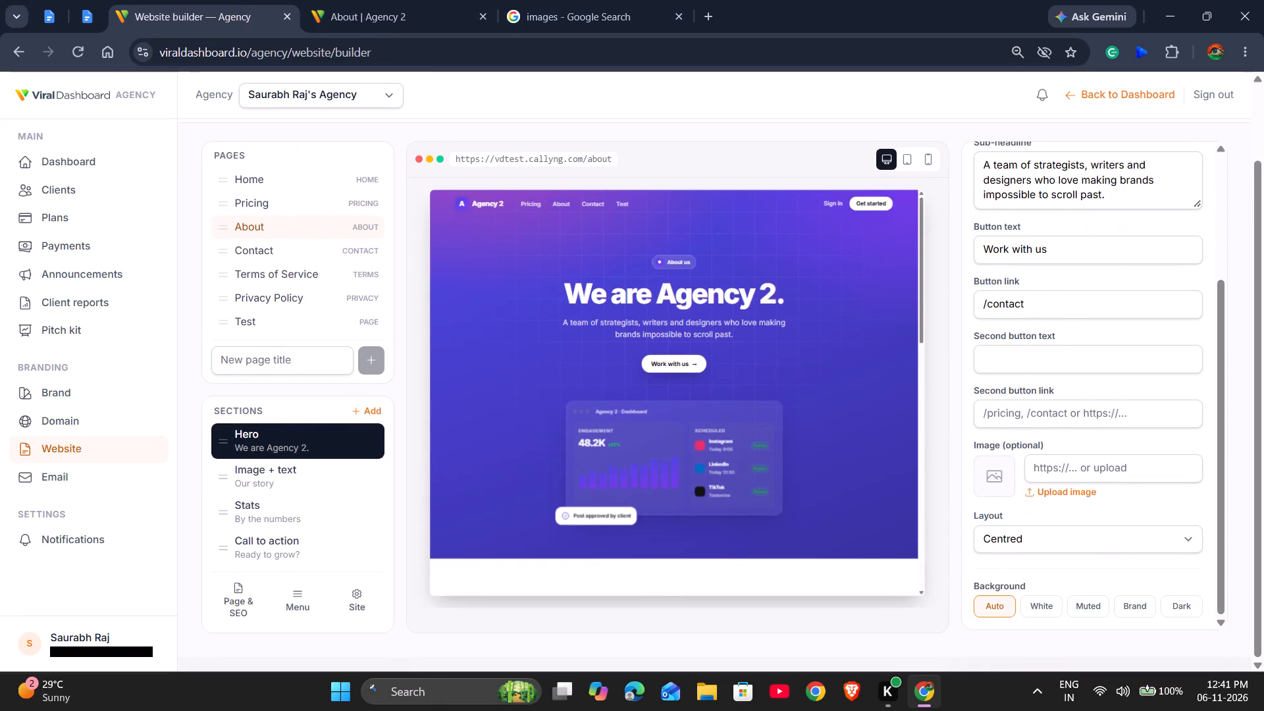
scroll(1061, 419, down, 1)
scroll(601, 479, down, 1)
scroll(601, 479, up, 1)
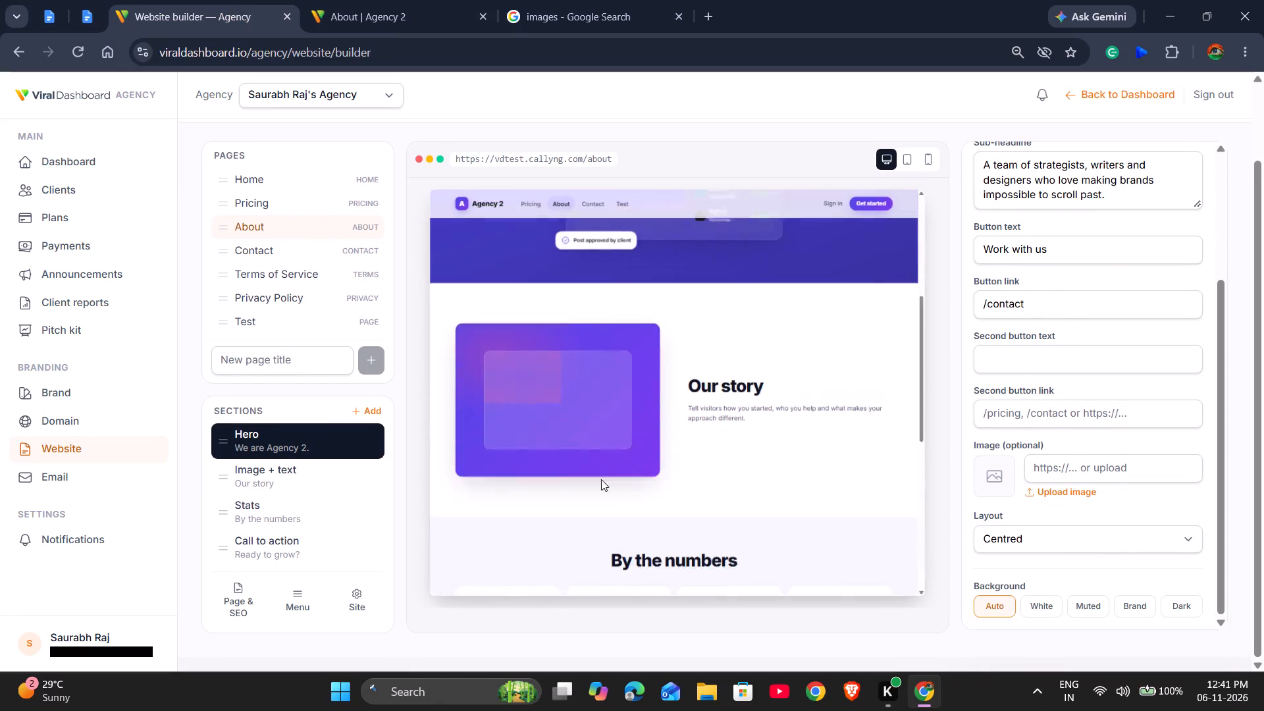
scroll(601, 479, up, 1)
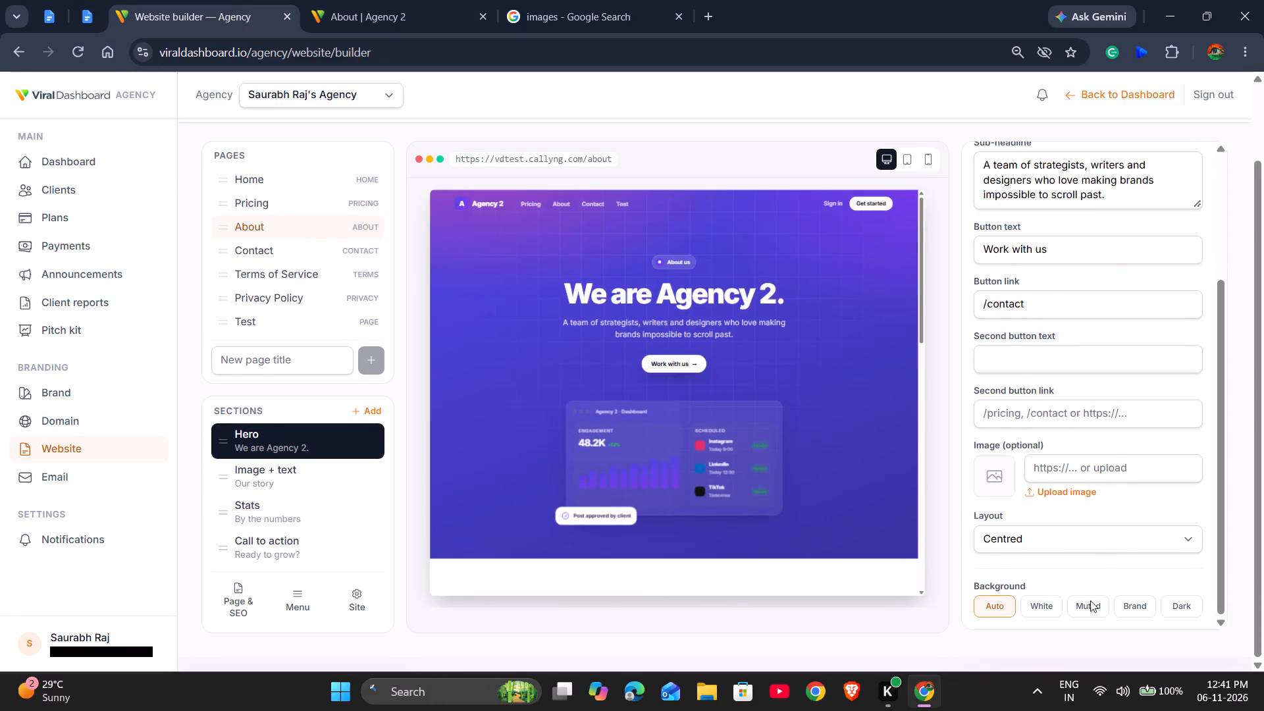
click(1191, 602)
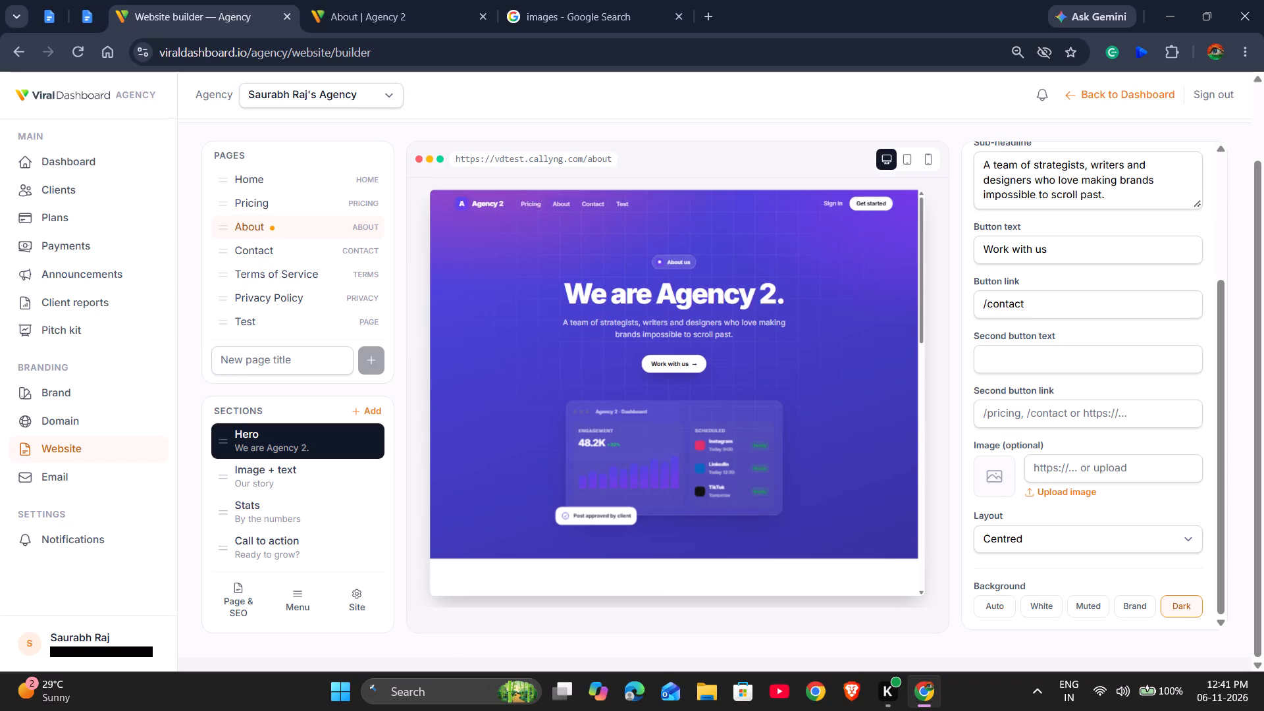
scroll(841, 512, up, 1)
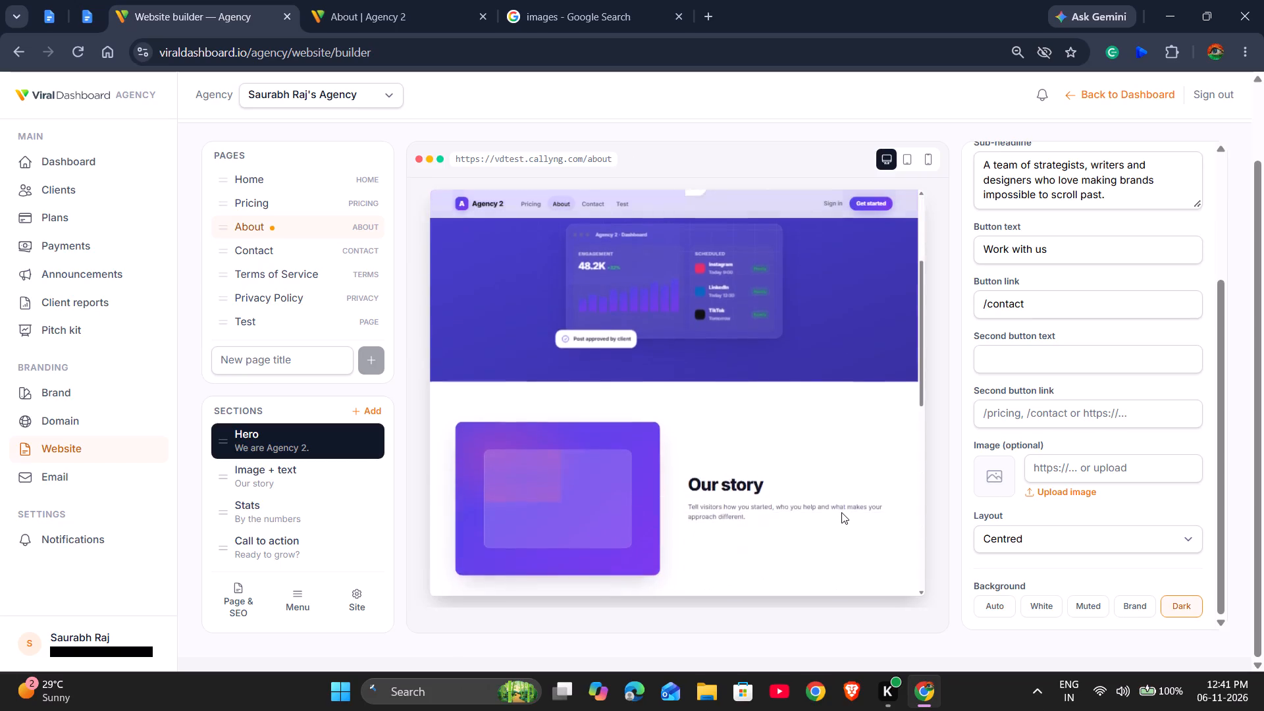
scroll(841, 512, up, 1)
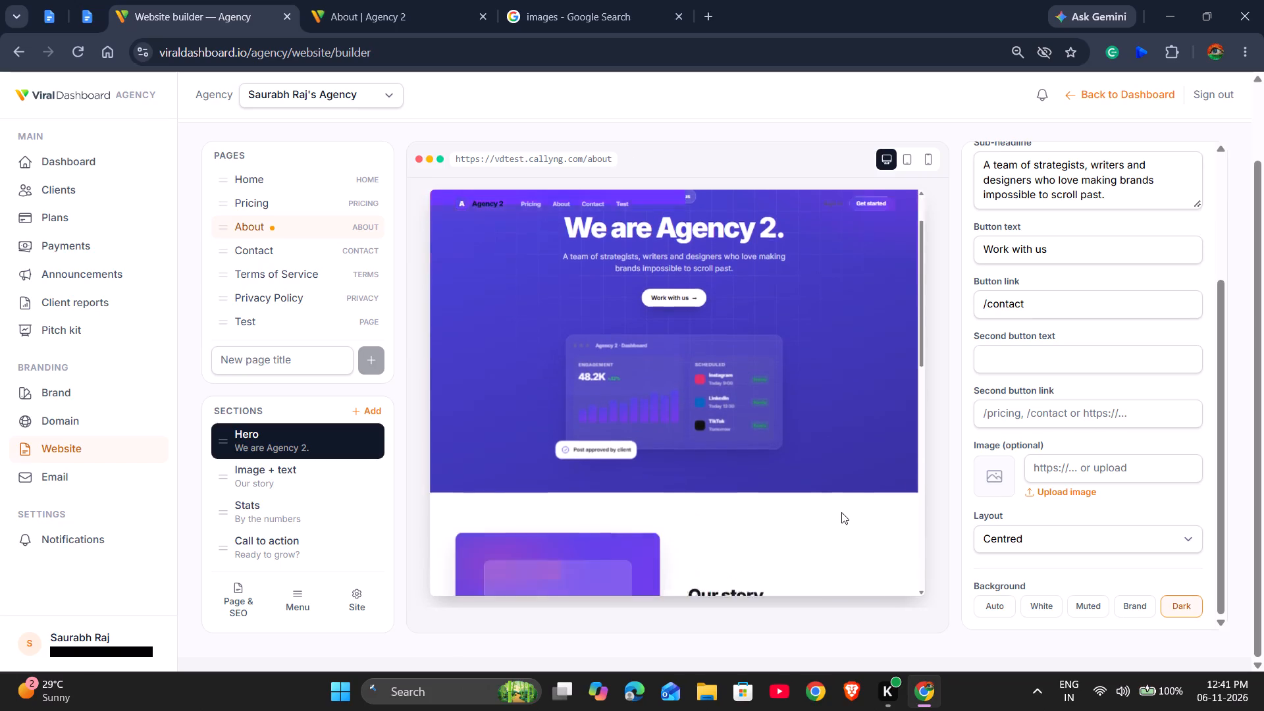
scroll(841, 512, up, 2)
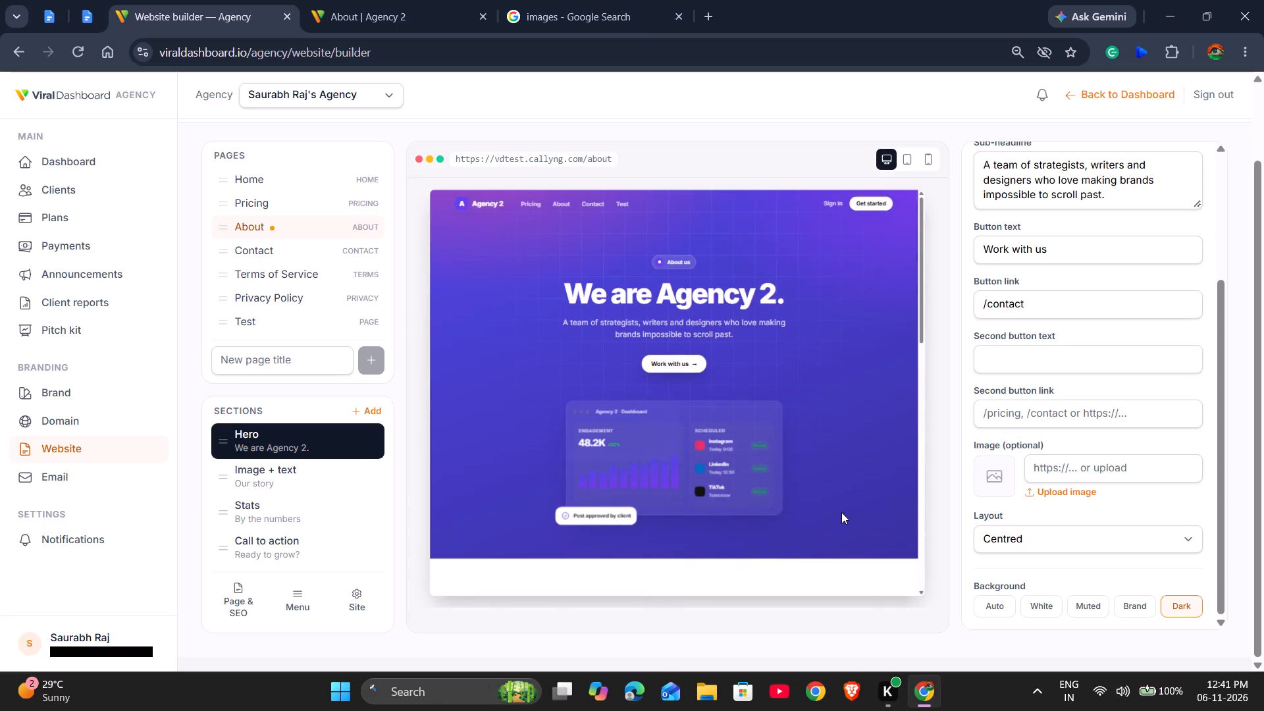
scroll(841, 512, down, 3)
scroll(841, 512, up, 1)
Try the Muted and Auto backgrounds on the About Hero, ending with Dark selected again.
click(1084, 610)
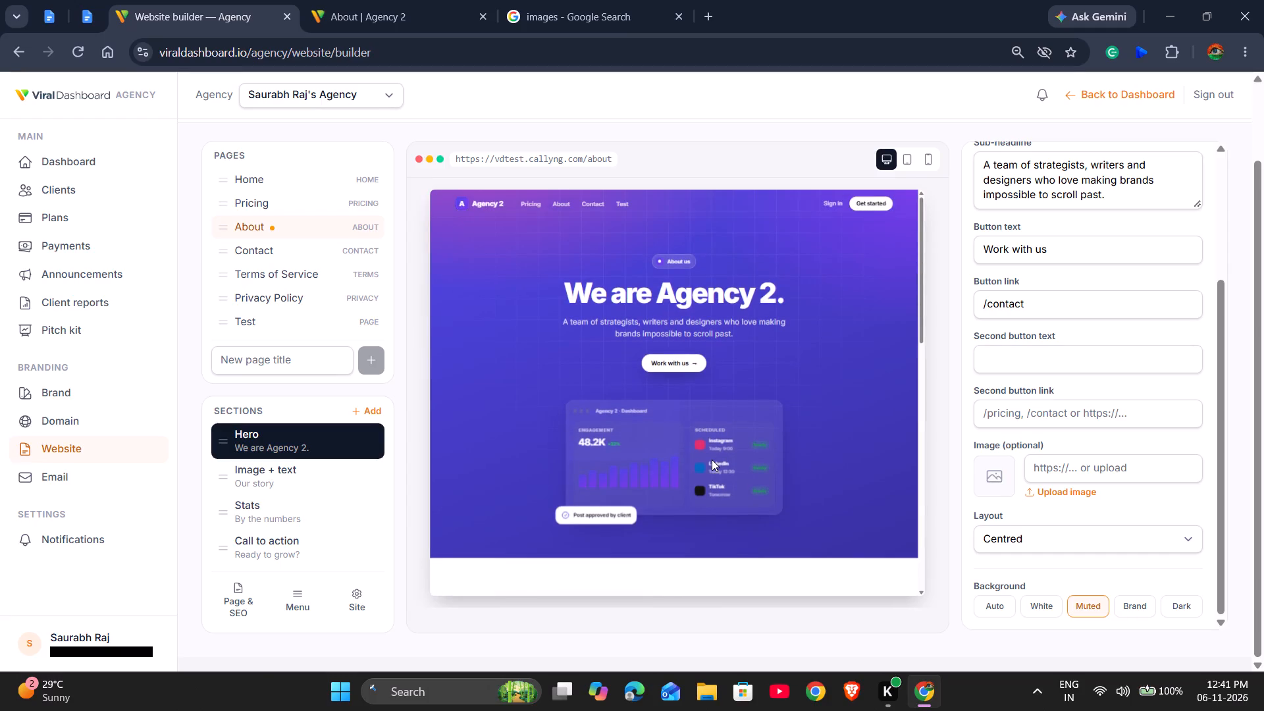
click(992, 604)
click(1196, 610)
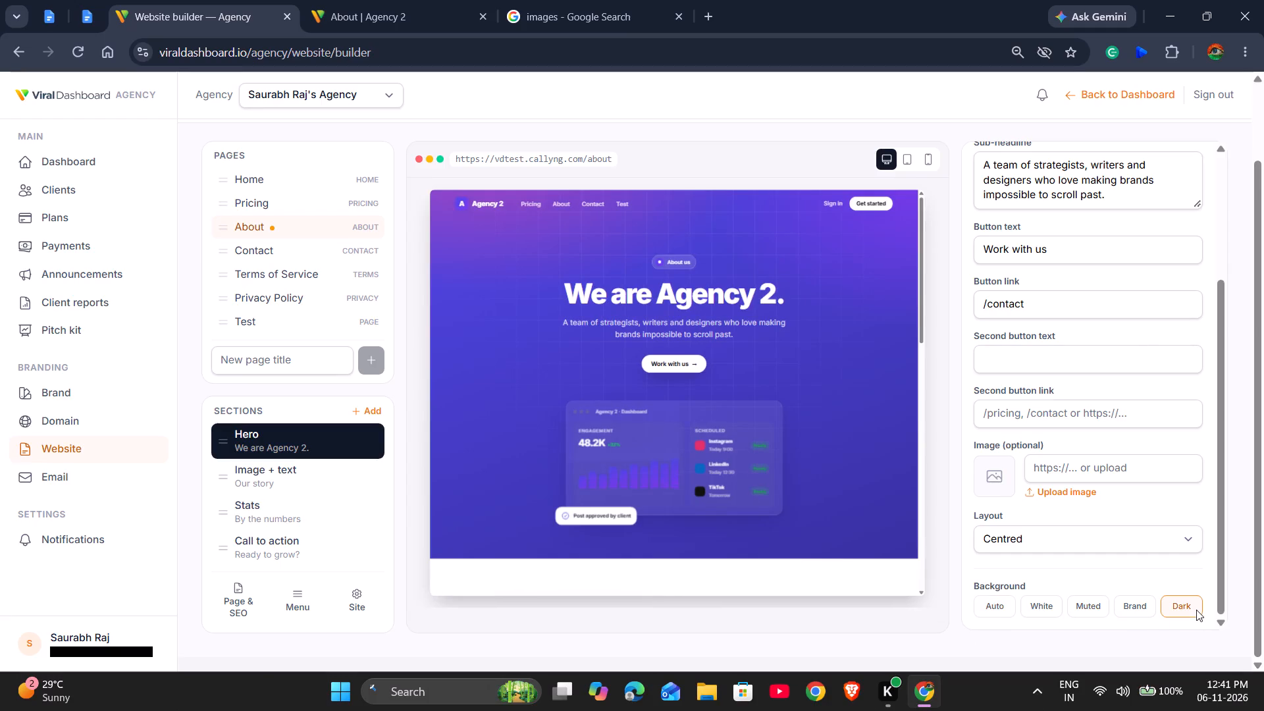
Publish the website with the Dark background on the About page's Hero.
scroll(1119, 280, up, 4)
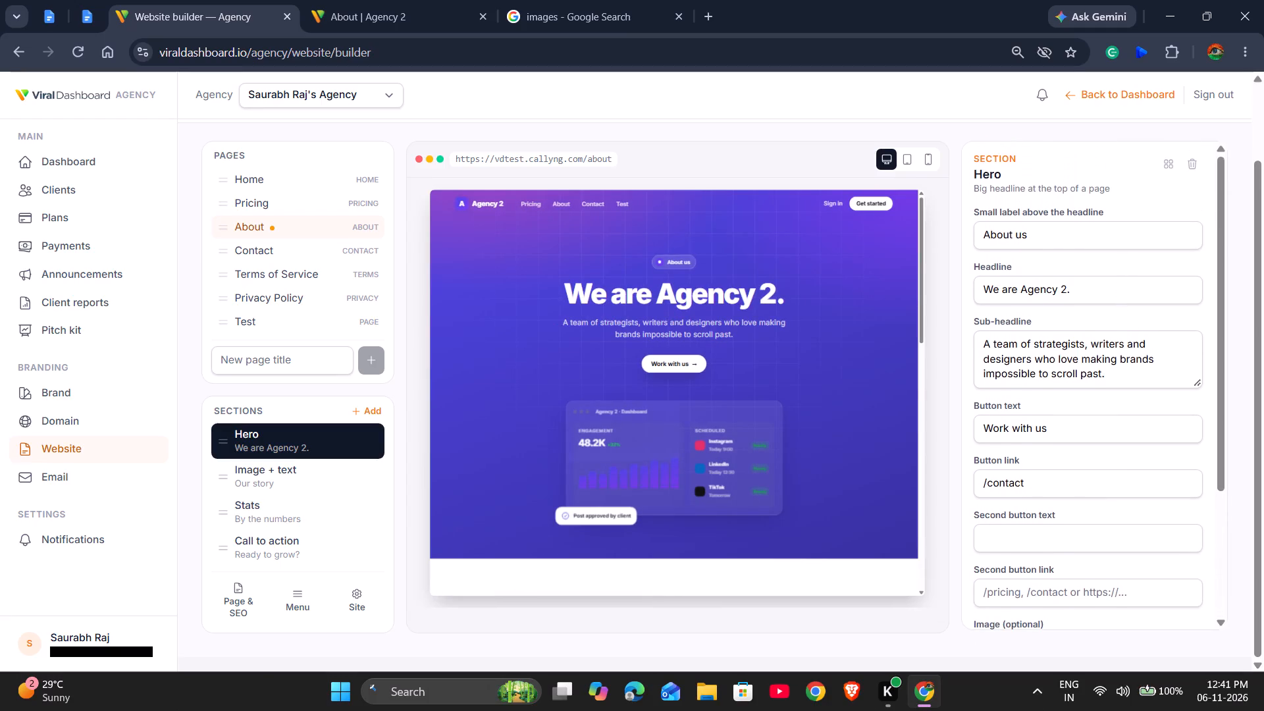
scroll(1134, 223, up, 2)
click(1211, 178)
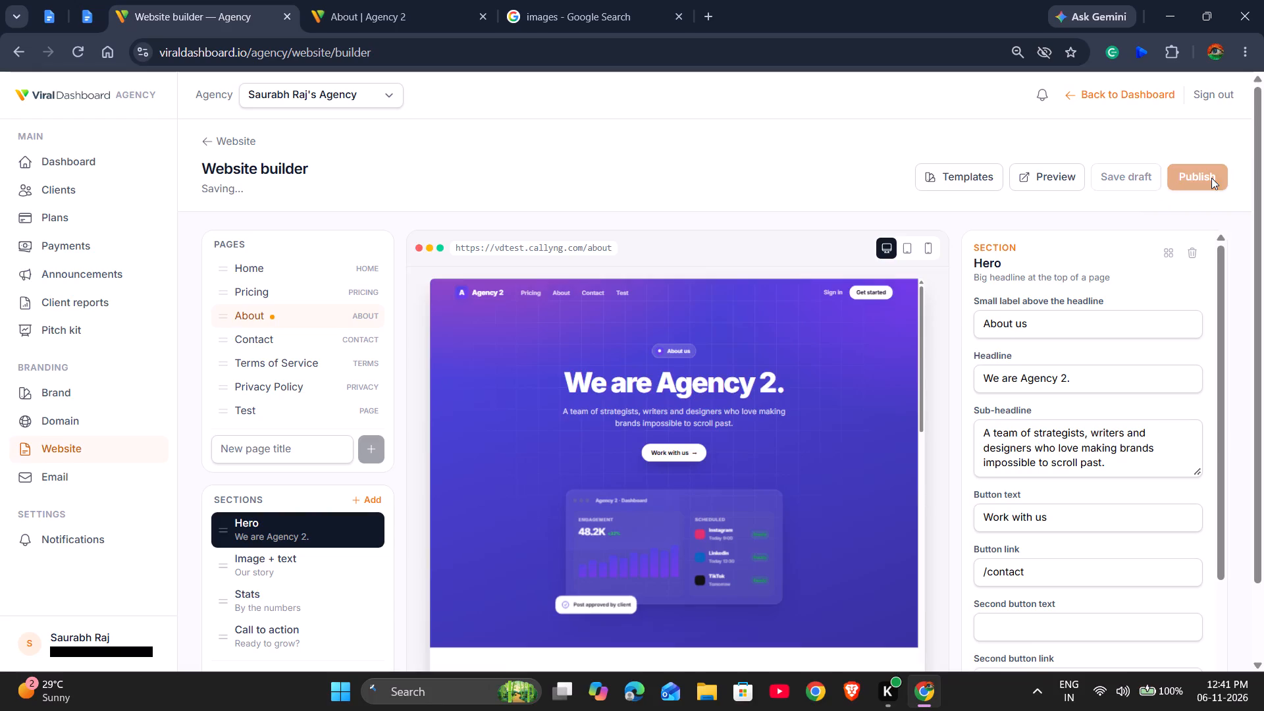
Reload the live Agency 2 About page and check the hero's background and the sections below it.
click(409, 0)
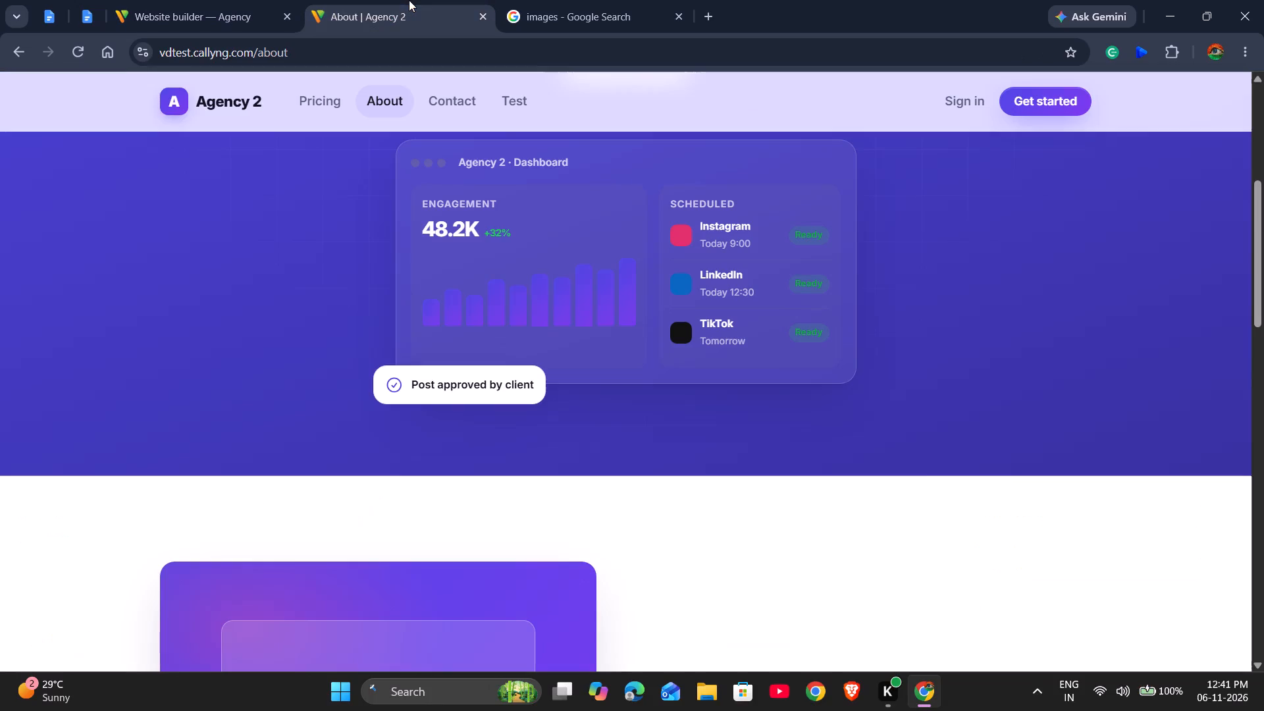
key(ctrl+r)
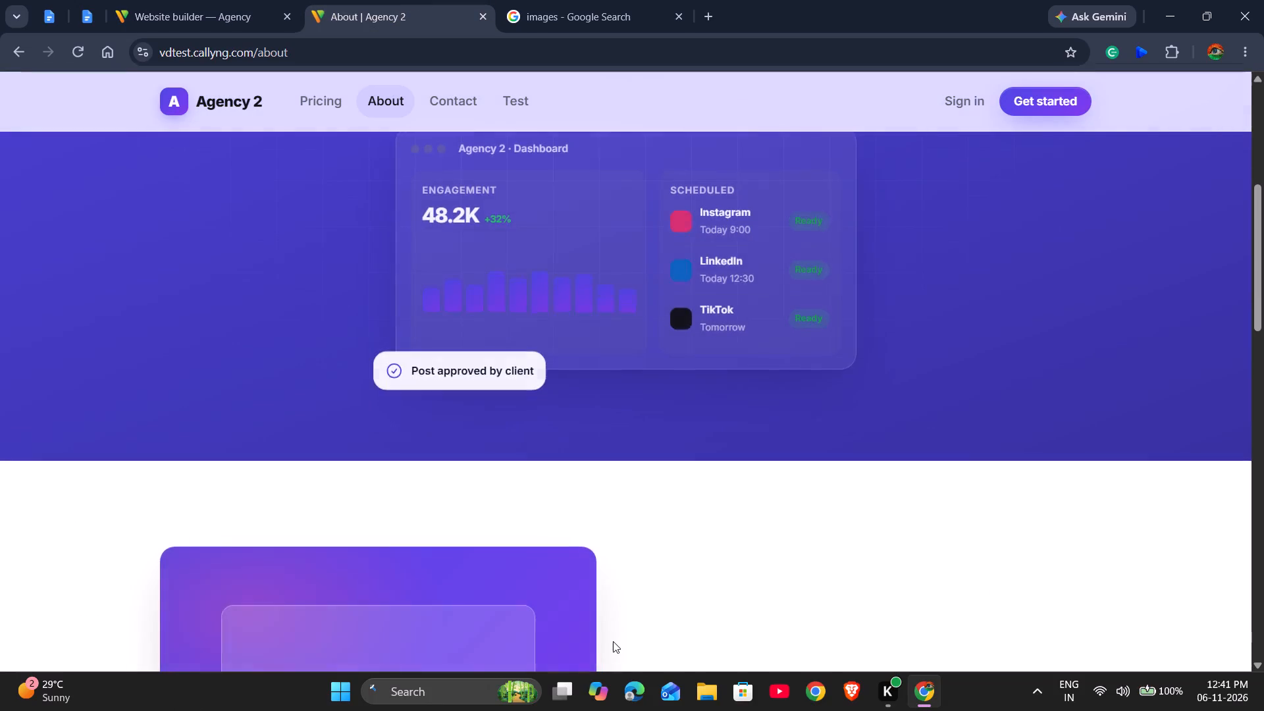
scroll(613, 641, up, 7)
scroll(613, 641, down, 3)
scroll(539, 527, down, 3)
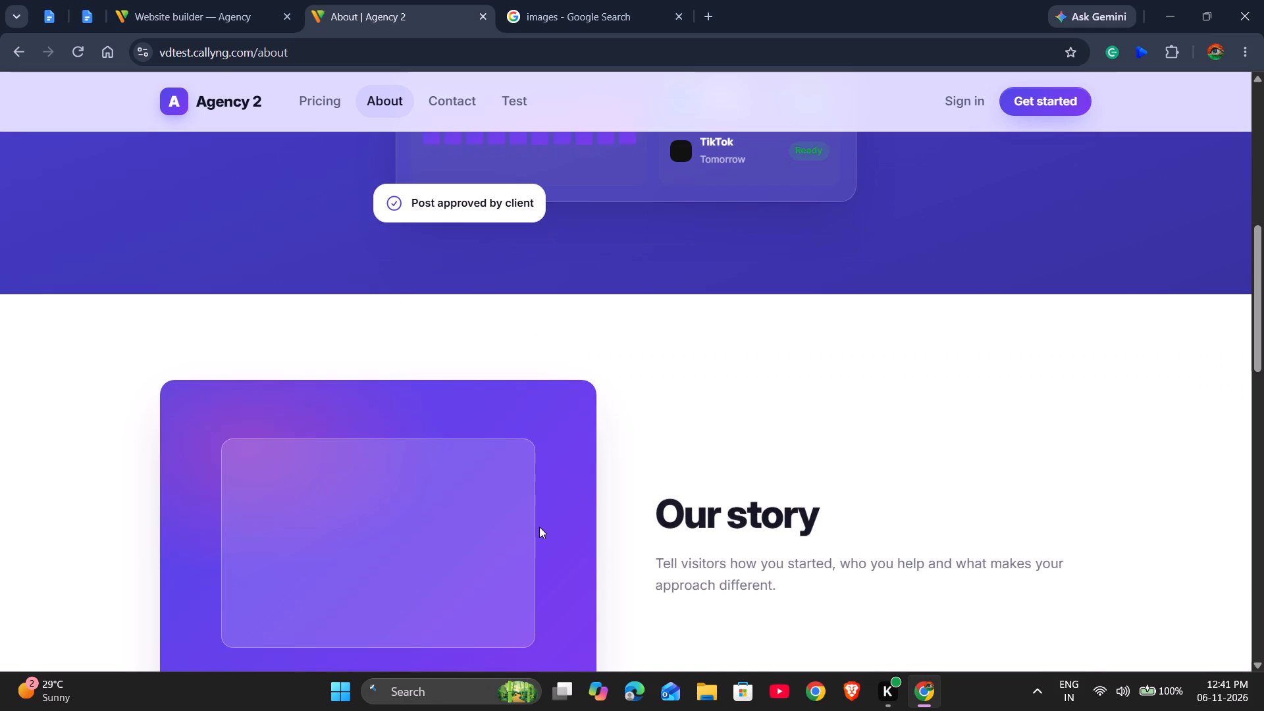
scroll(539, 527, down, 3)
scroll(539, 527, up, 1)
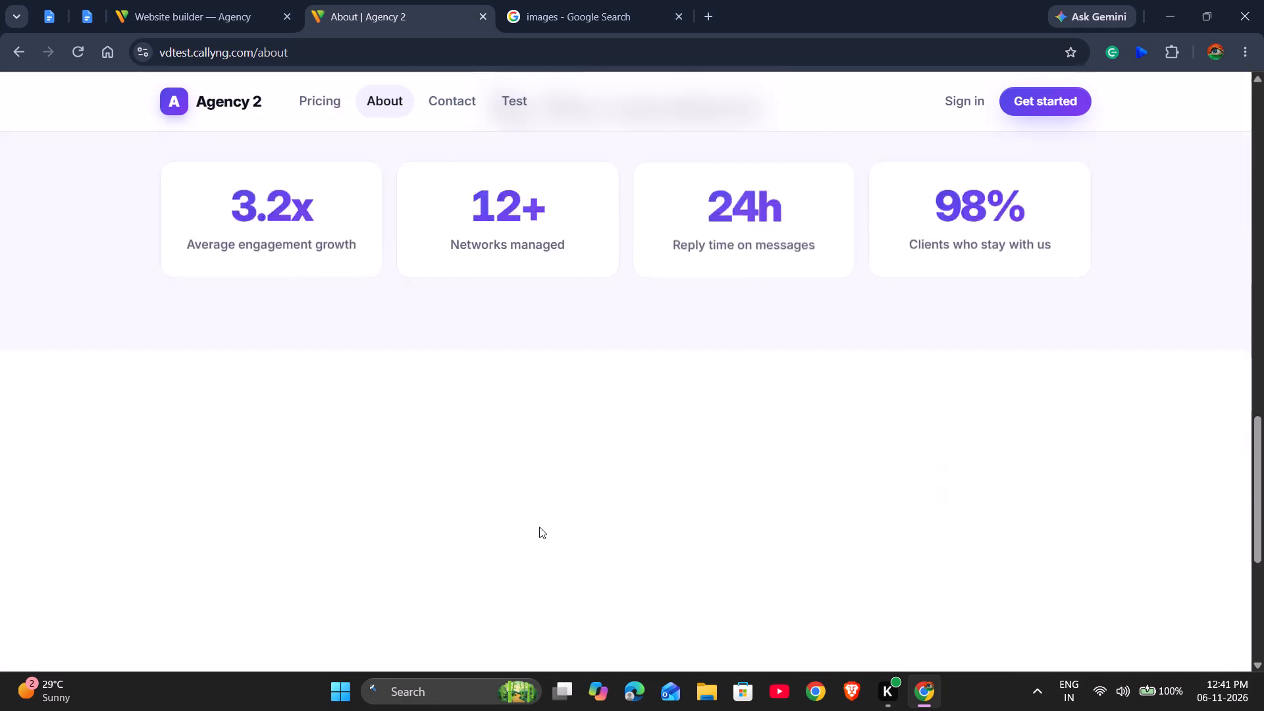
scroll(539, 527, up, 1)
Back in the website builder, set the About Hero's background to White and publish the website.
click(225, 0)
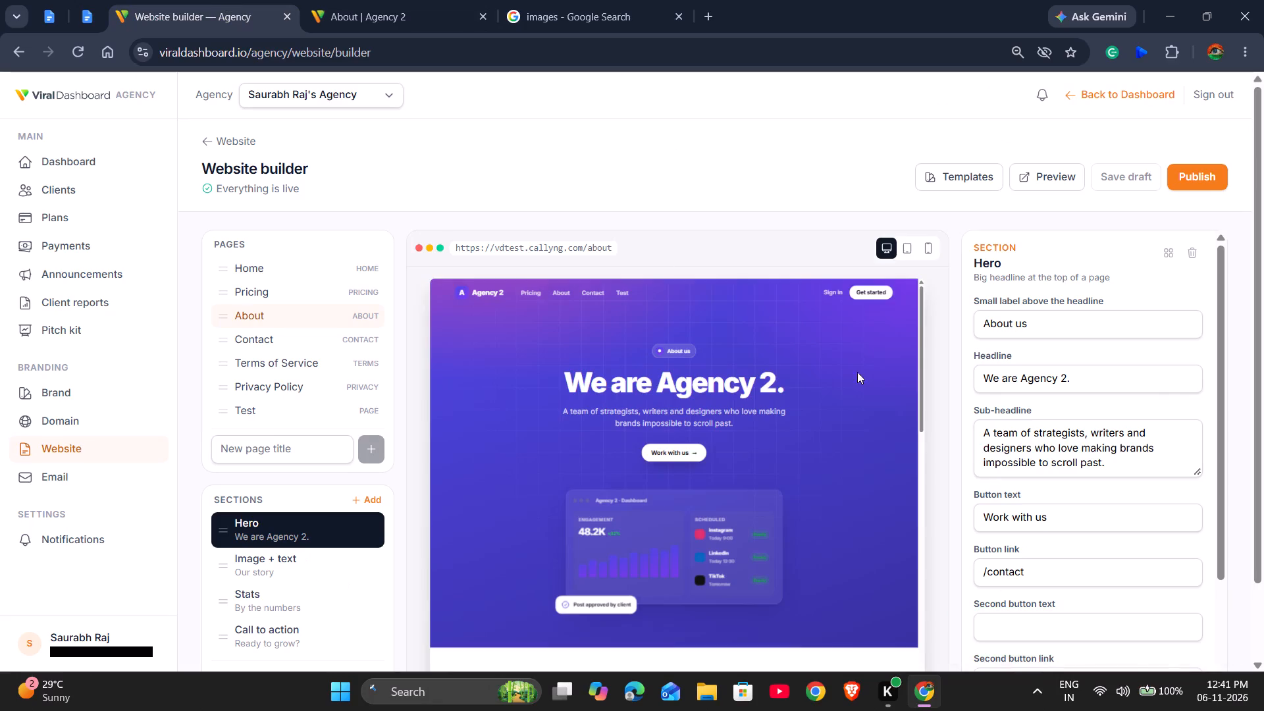
scroll(1145, 542, down, 5)
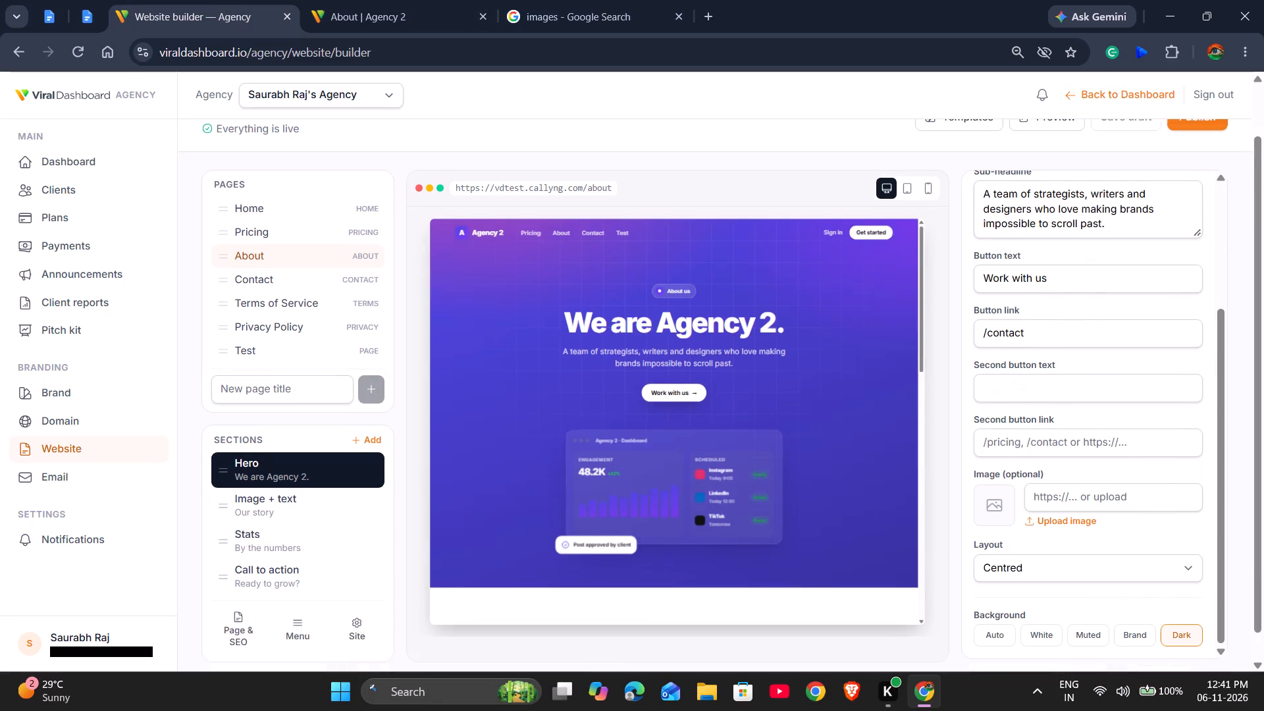
scroll(1145, 542, down, 1)
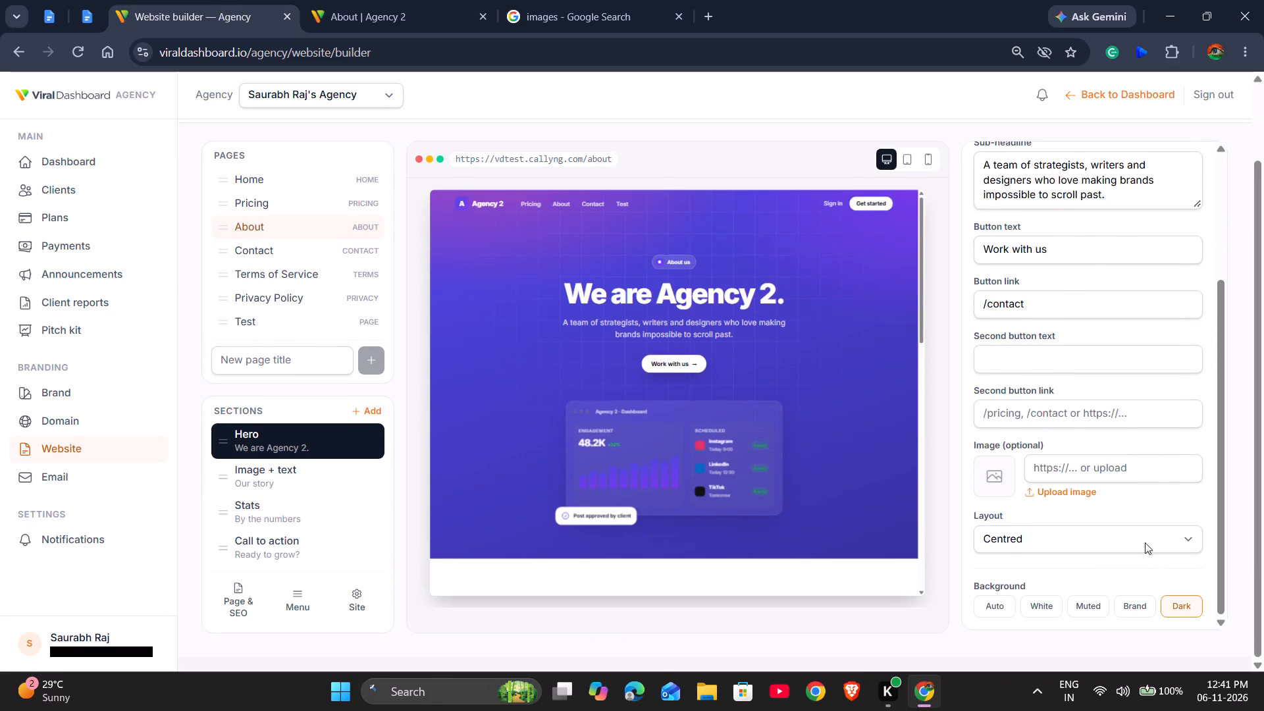
click(1038, 610)
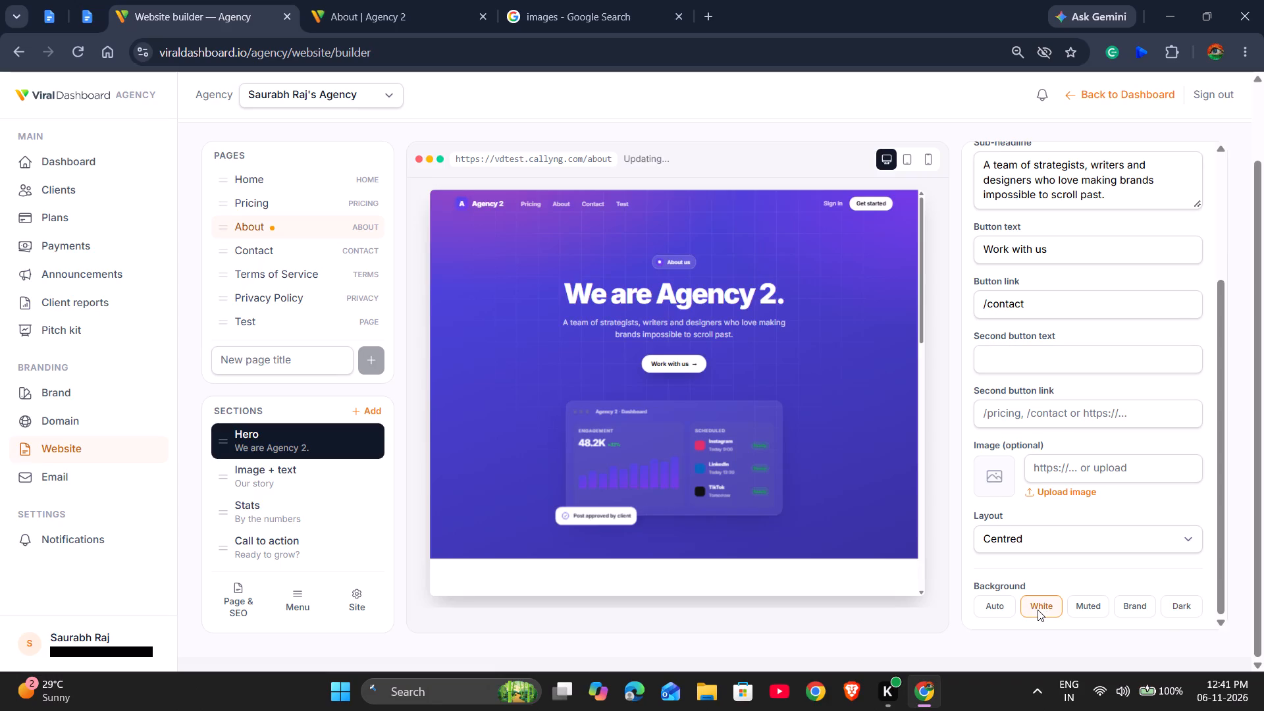
scroll(1136, 424, up, 4)
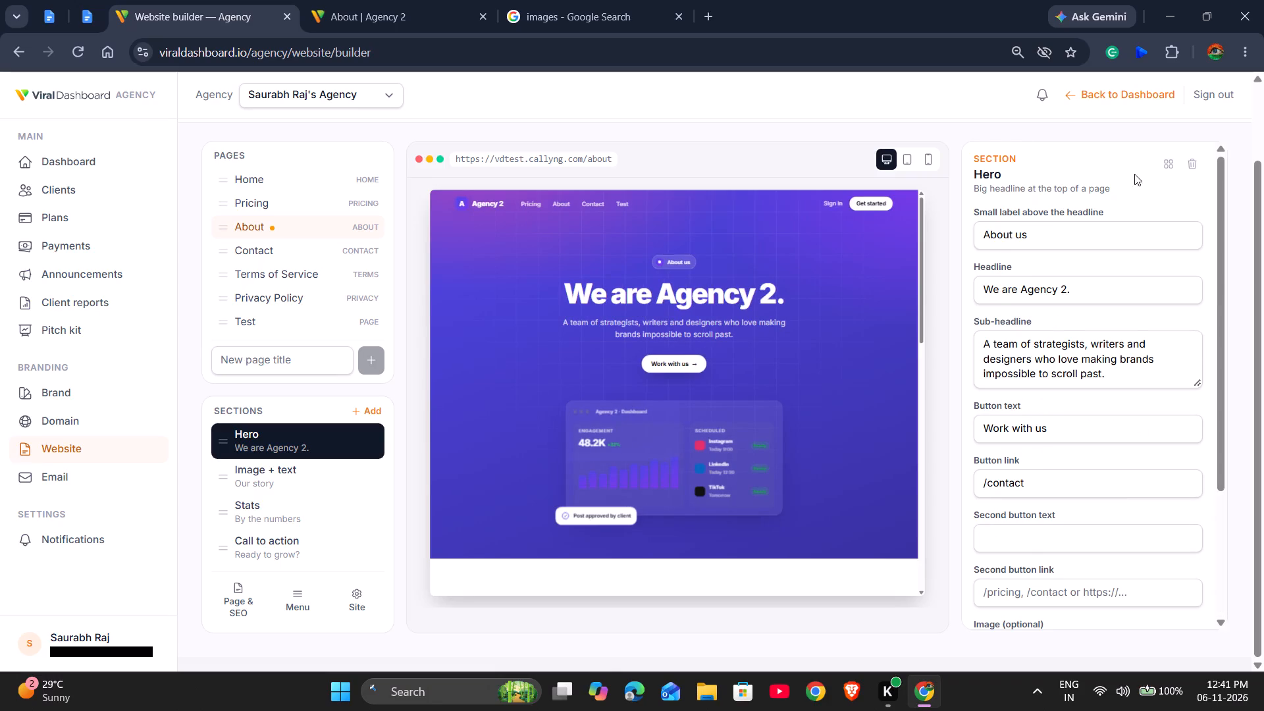
scroll(1122, 260, up, 1)
click(1197, 171)
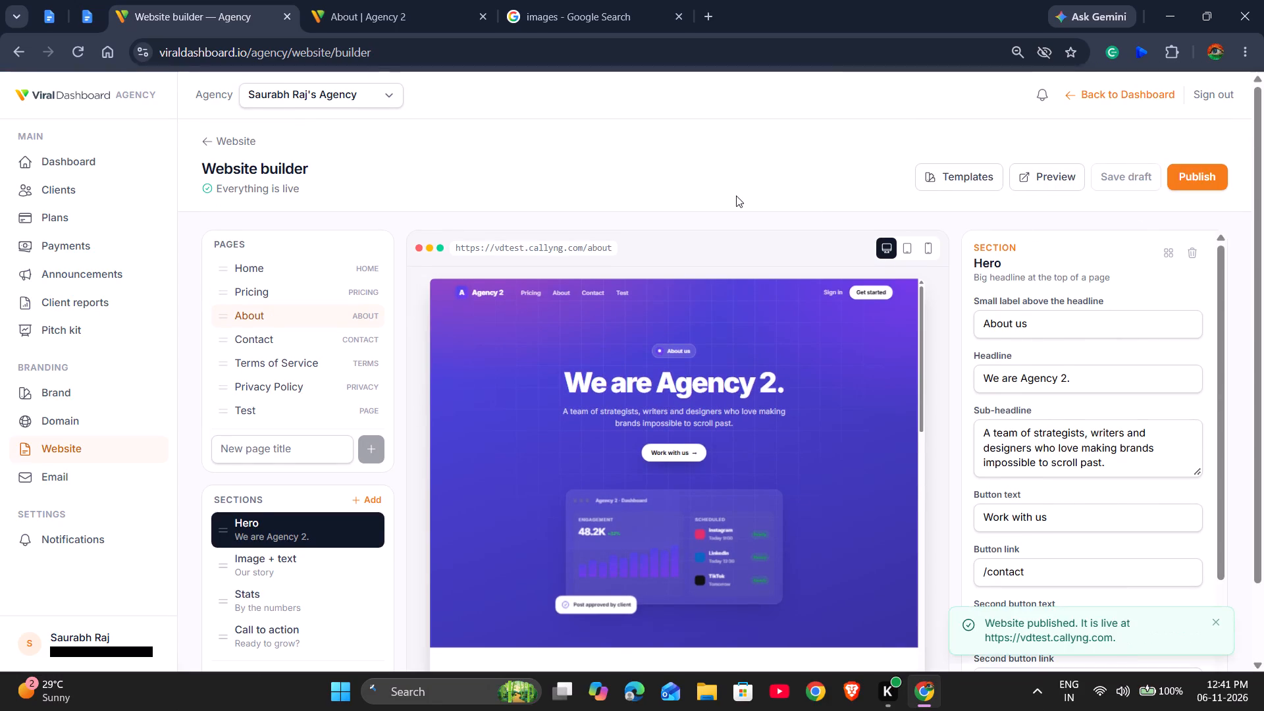
Examine the About page preview and the Hero's background setting in the builder.
scroll(693, 489, down, 5)
scroll(693, 489, up, 1)
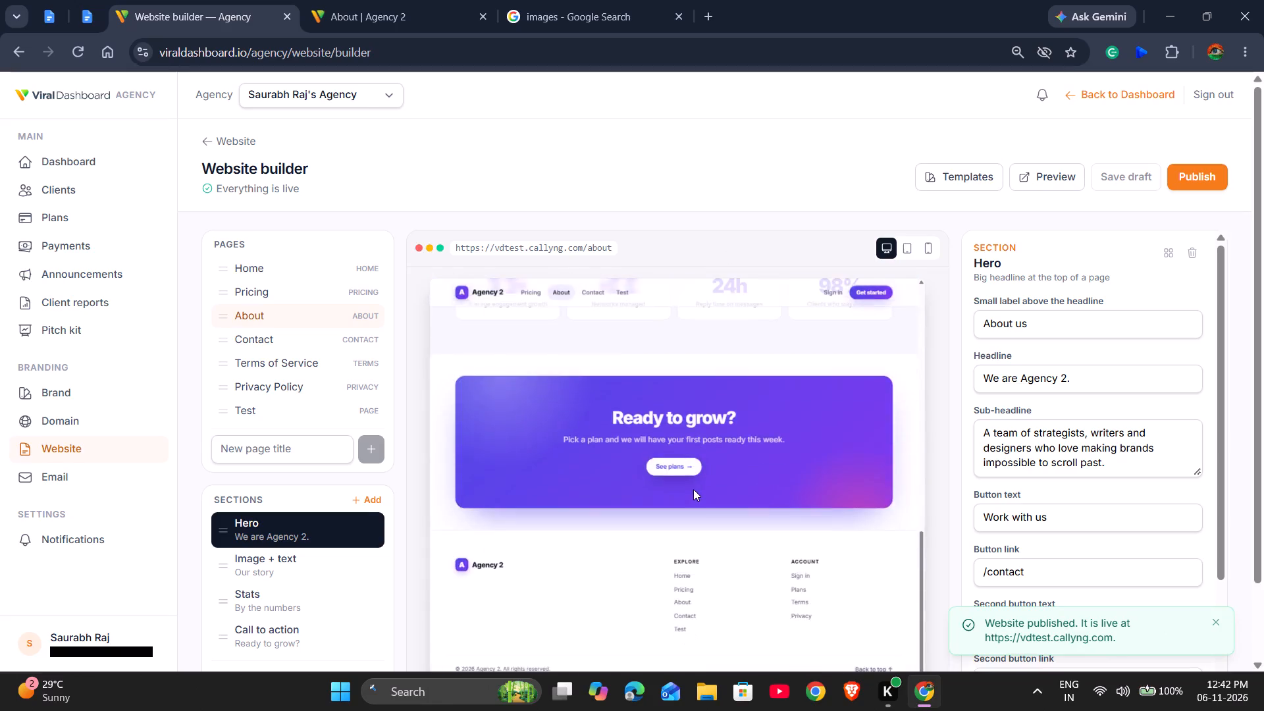
scroll(693, 489, up, 2)
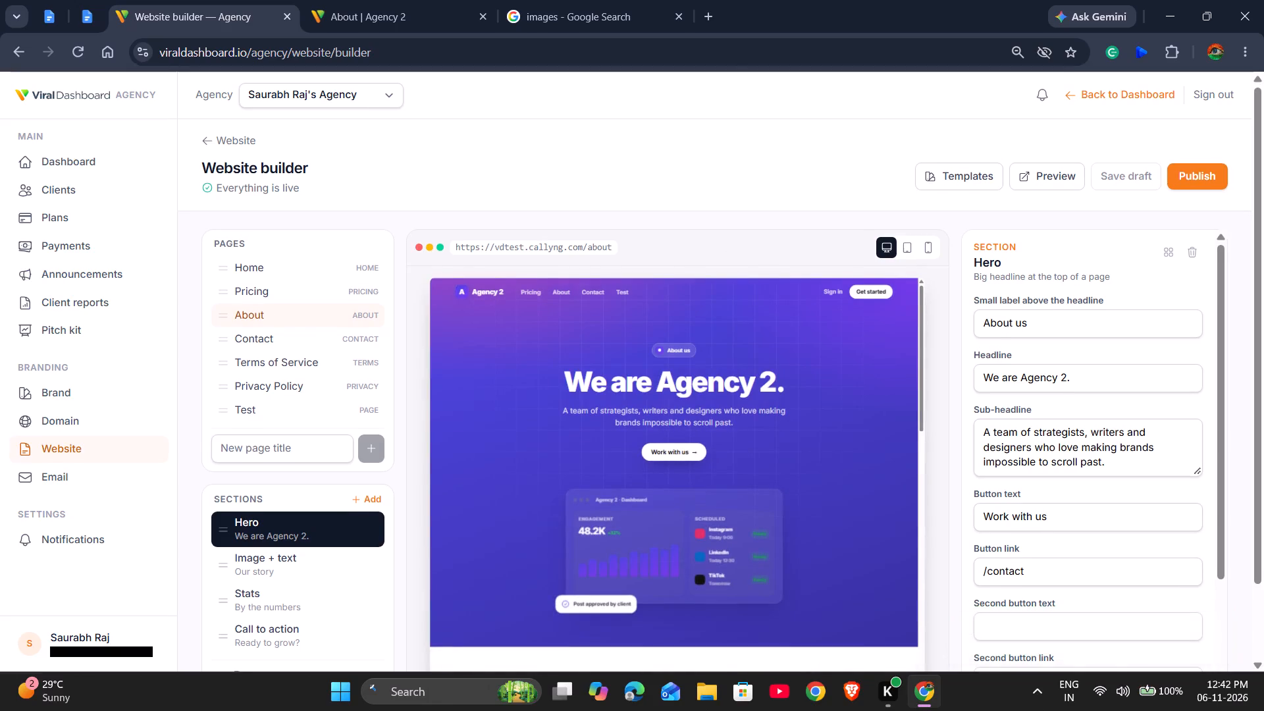
scroll(1101, 470, down, 6)
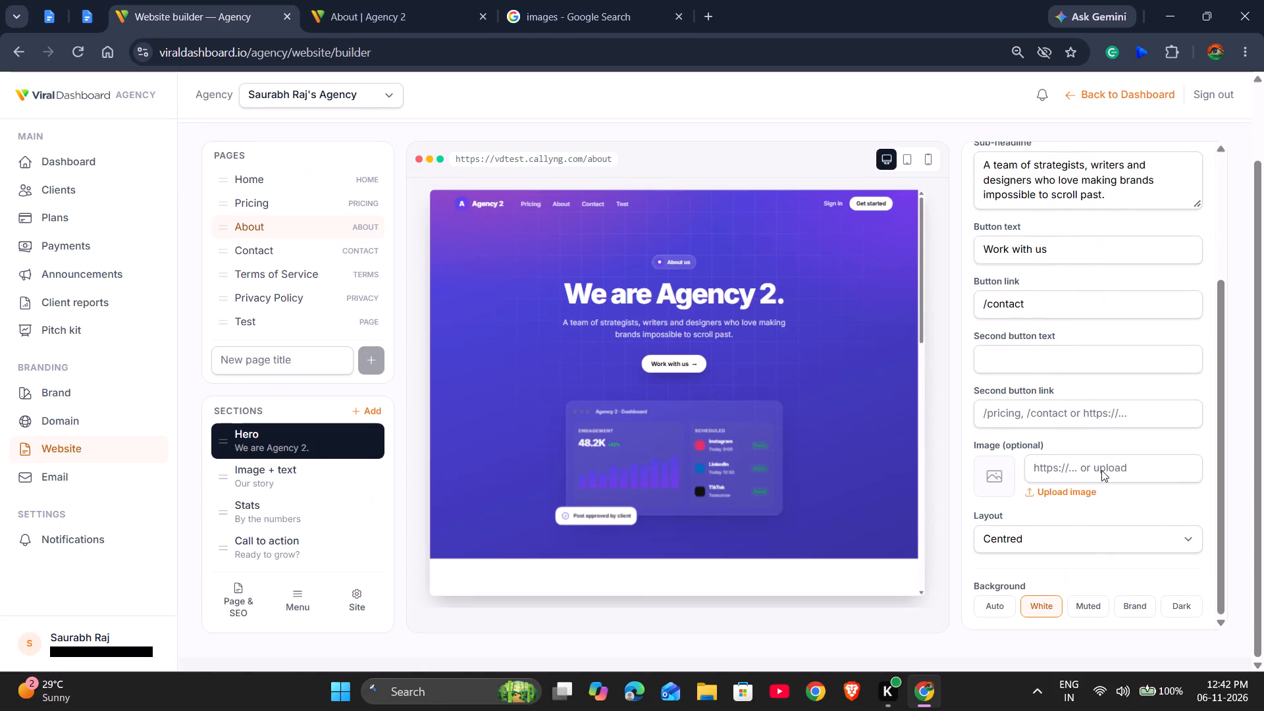
scroll(1101, 470, down, 3)
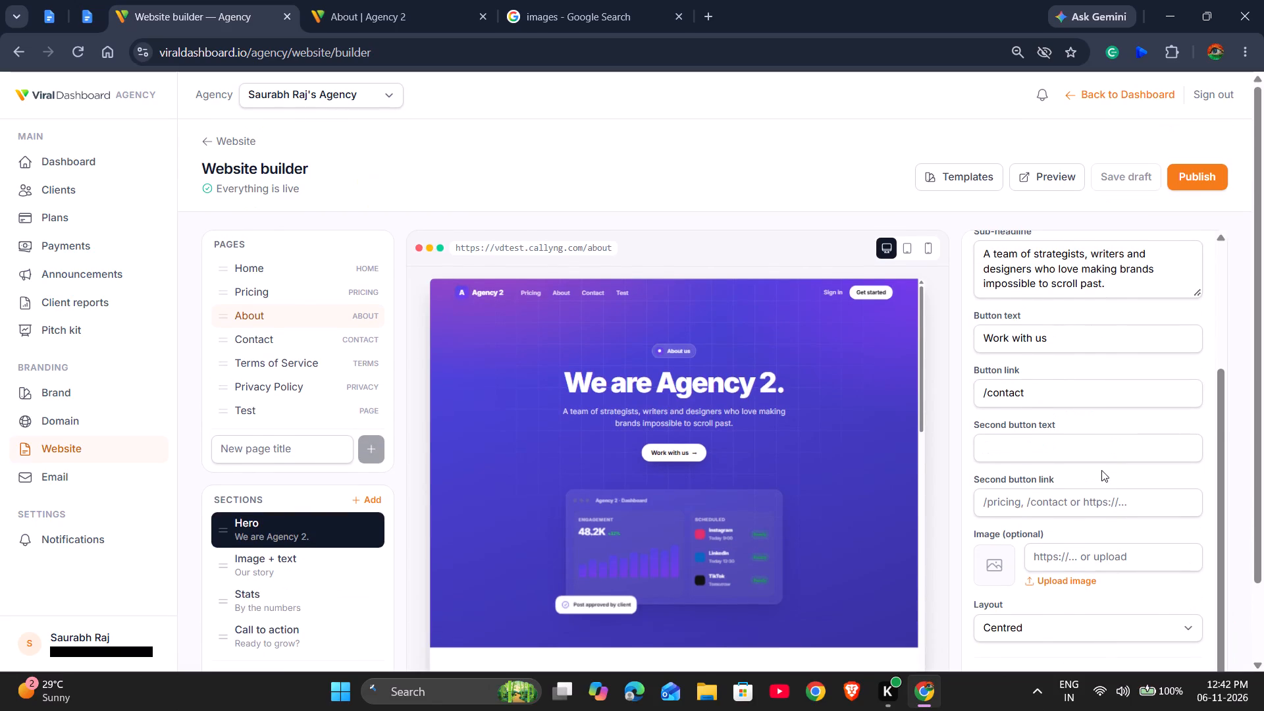
scroll(1101, 470, down, 1)
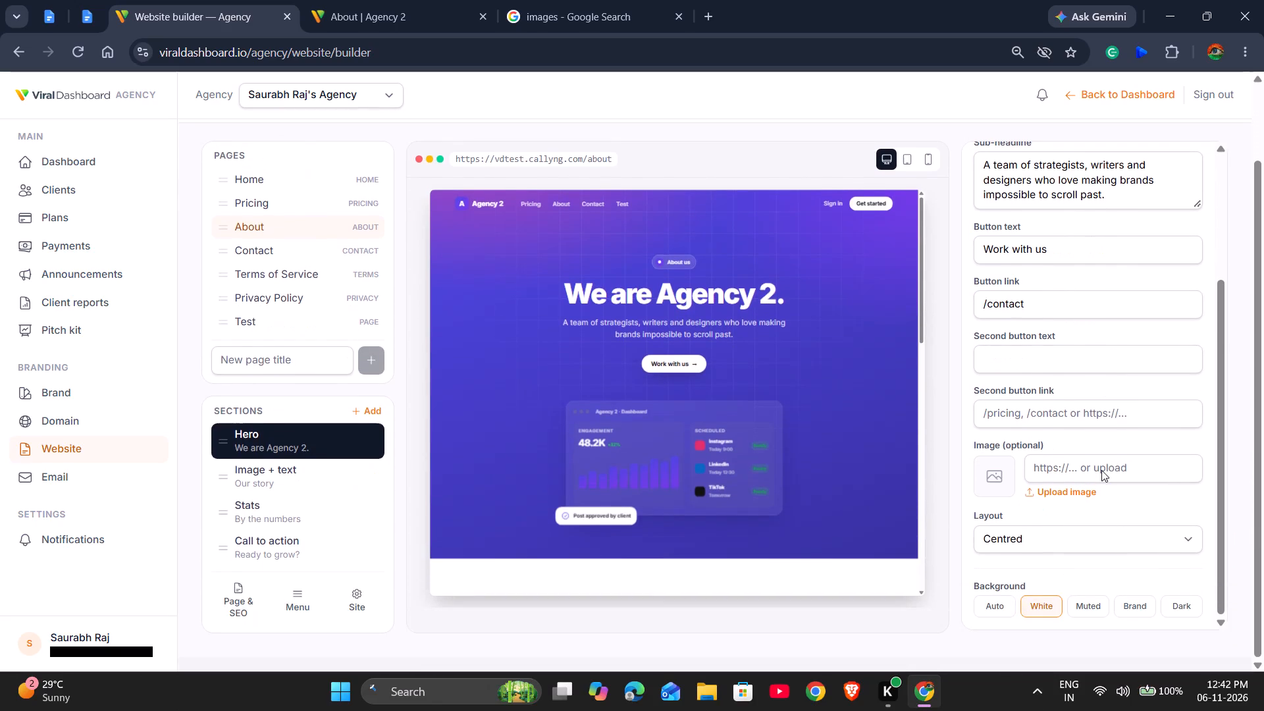
scroll(1101, 470, down, 1)
Publish the website again with the About Hero's background on White.
scroll(1101, 470, up, 3)
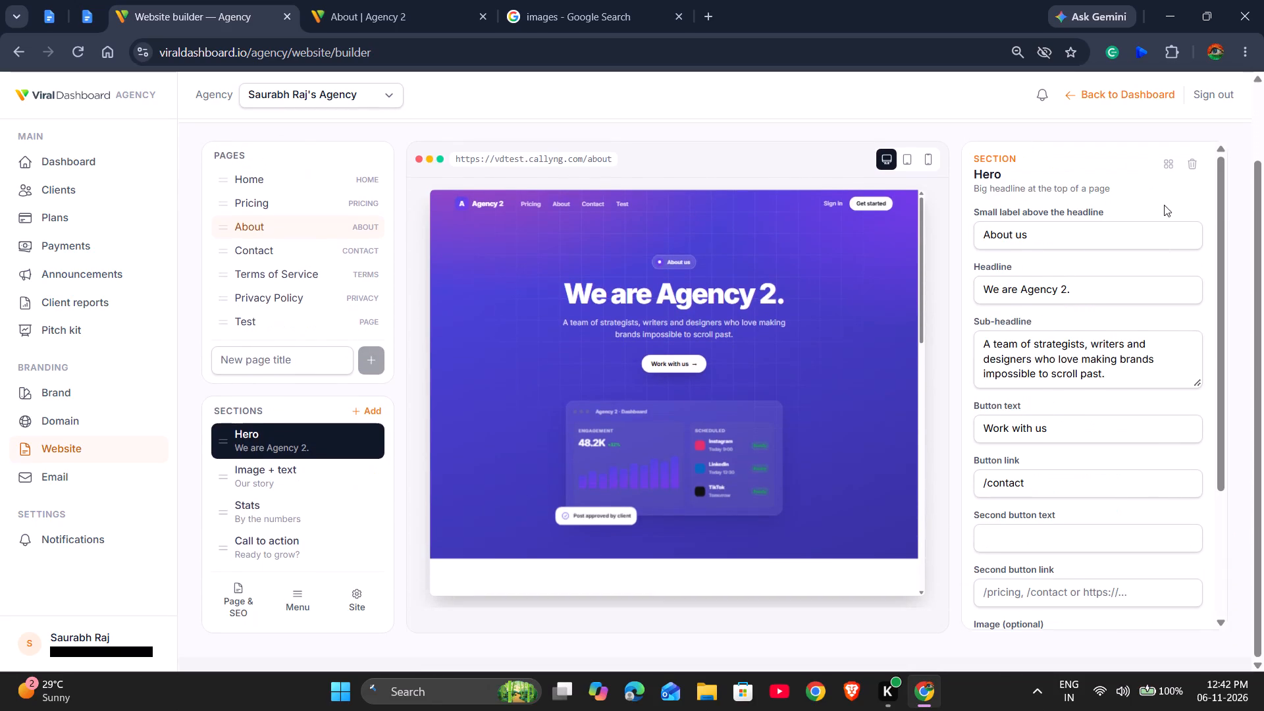
scroll(1165, 192, up, 1)
click(1195, 182)
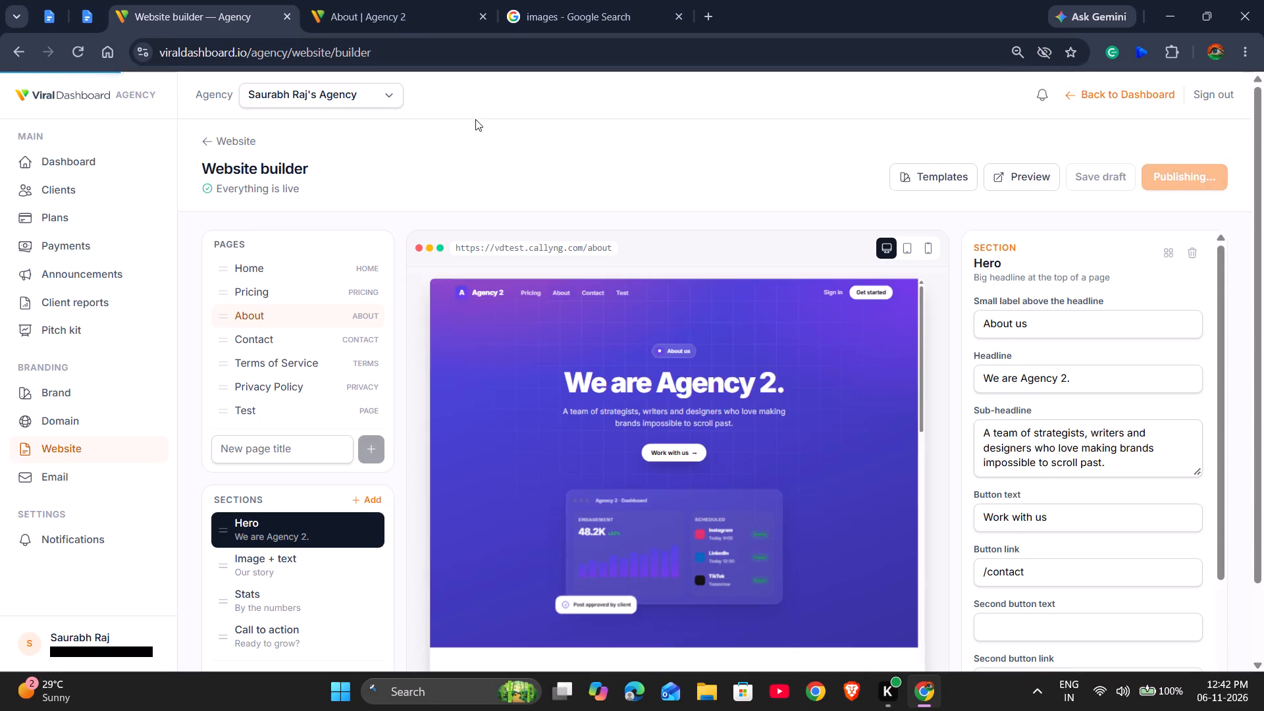
Reload the live Agency 2 About page and check the hero's background at the top.
click(377, 7)
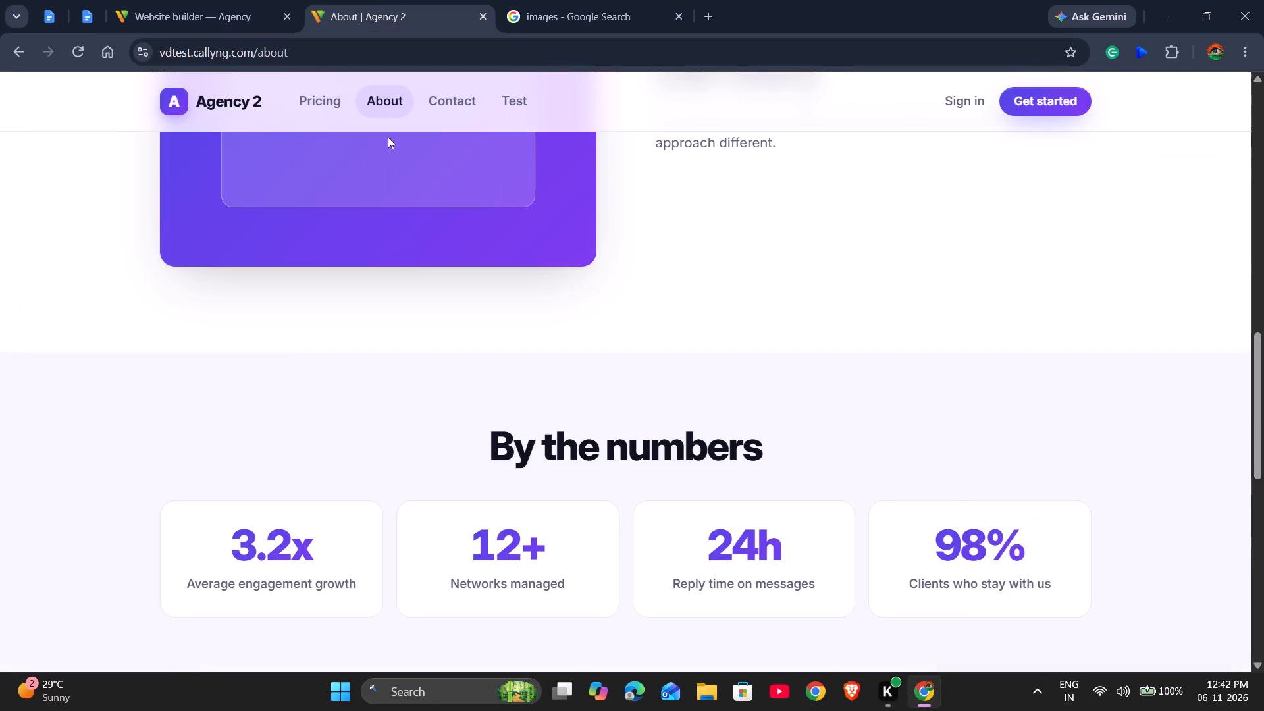
key(ctrl+r)
scroll(548, 710, up, 1)
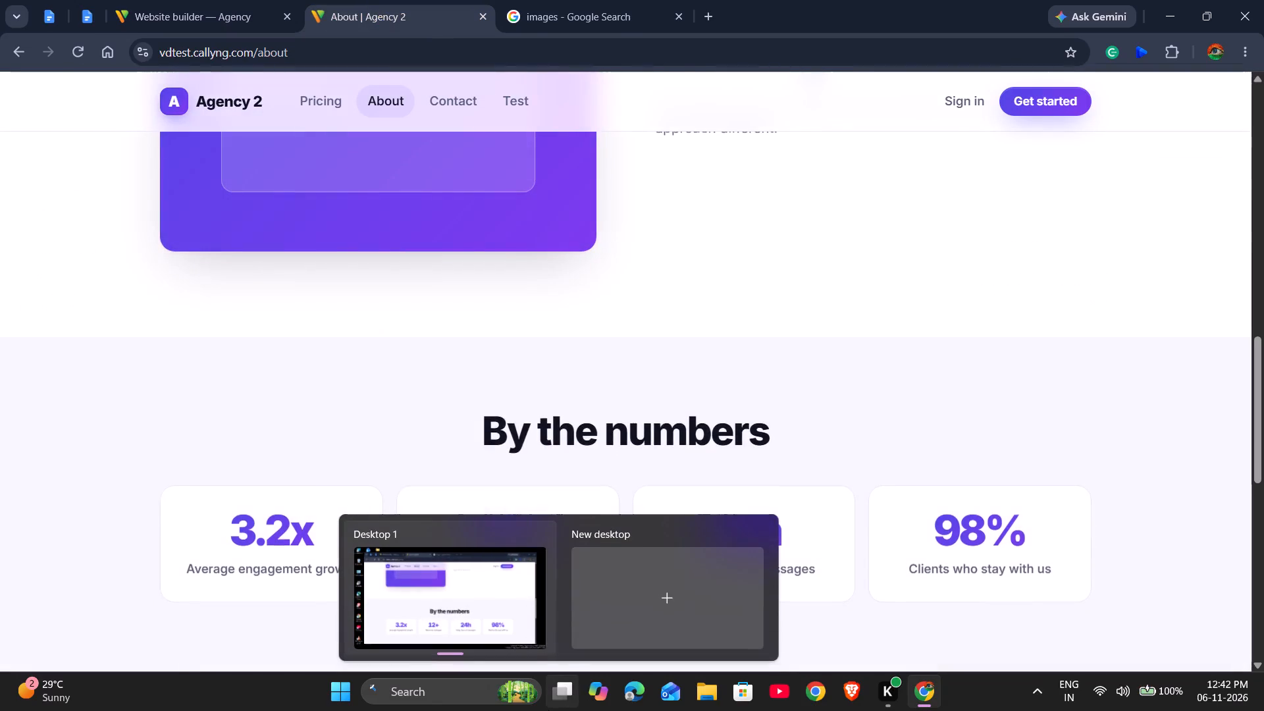
scroll(548, 710, up, 1)
click(550, 393)
scroll(550, 393, up, 11)
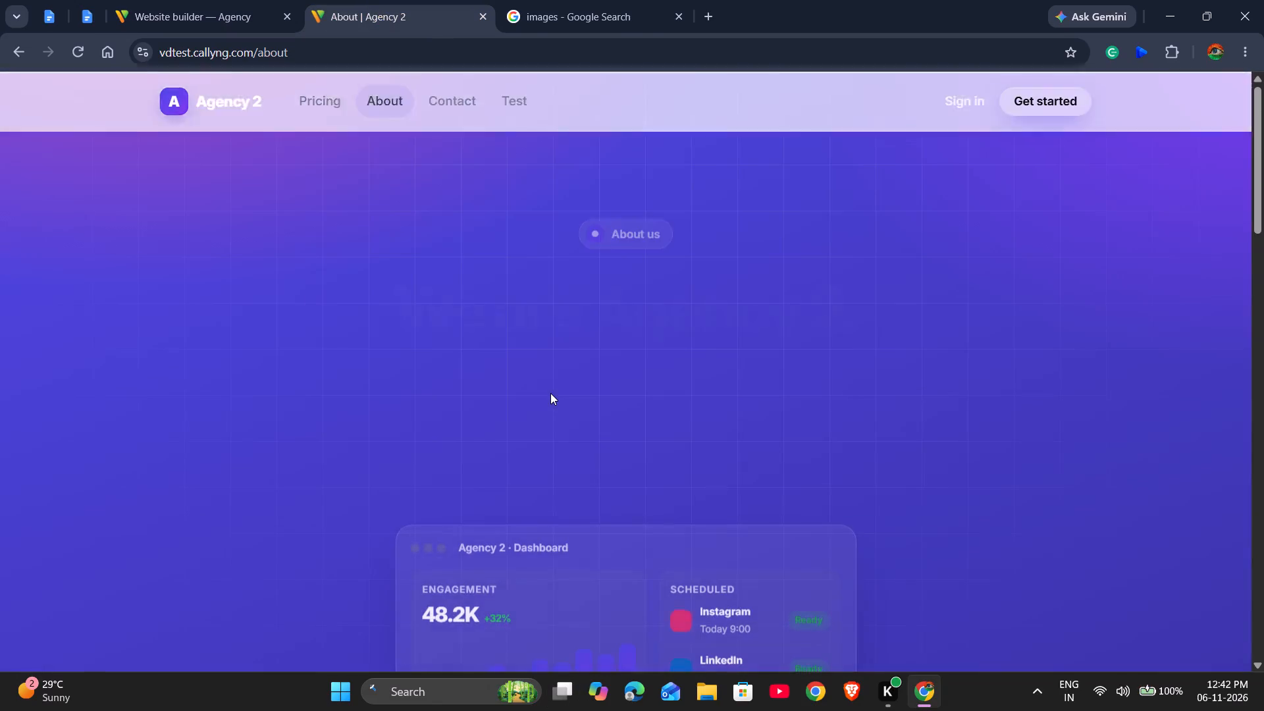
key(ctrl+r)
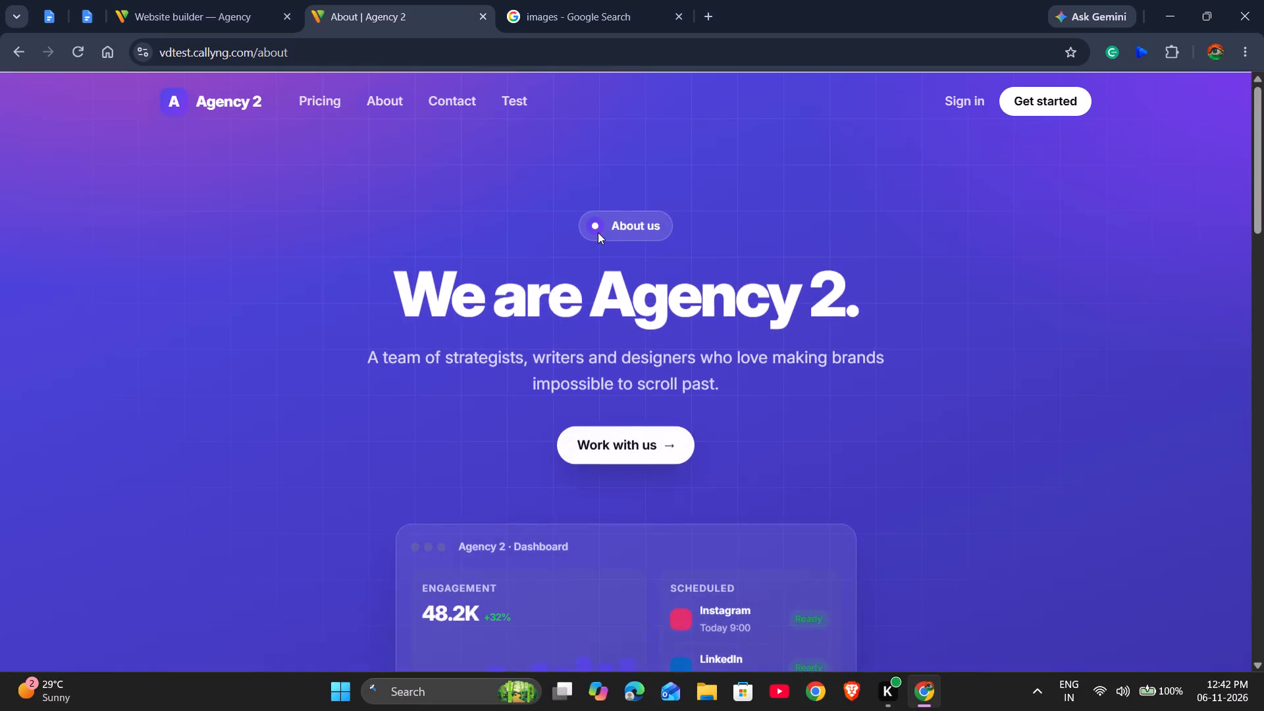
scroll(598, 232, up, 2)
click(192, 0)
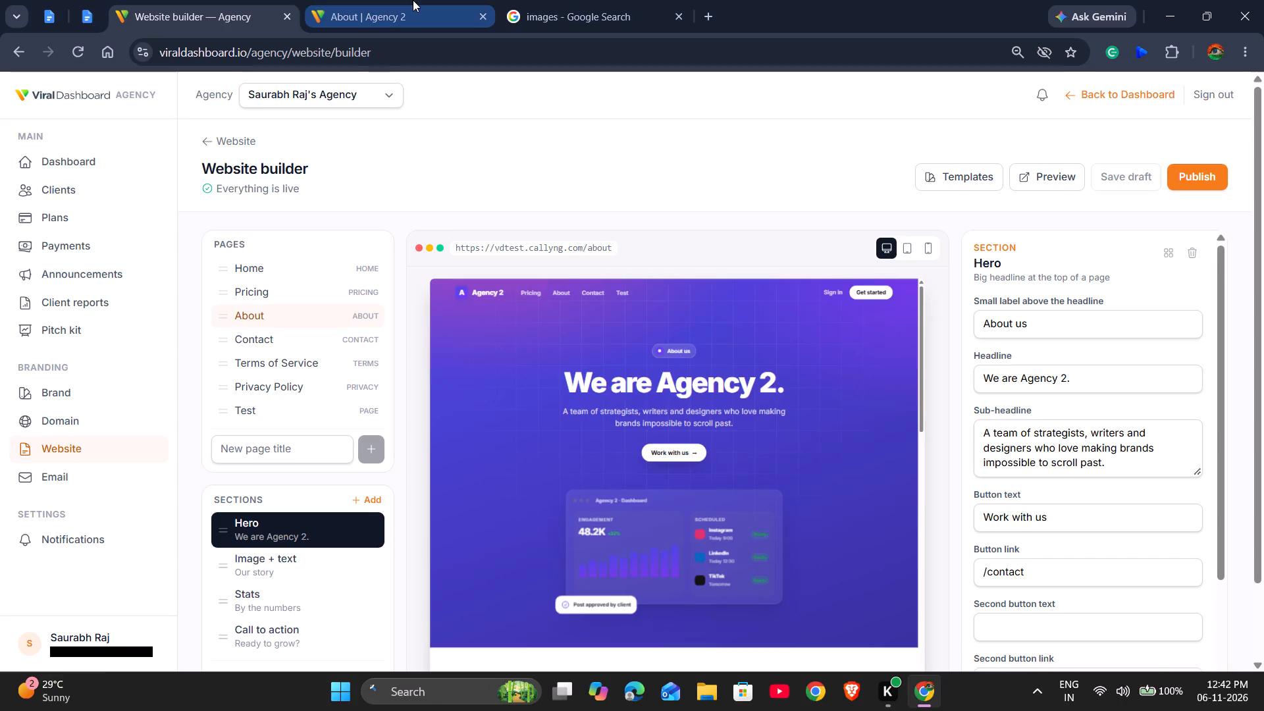
click(679, 18)
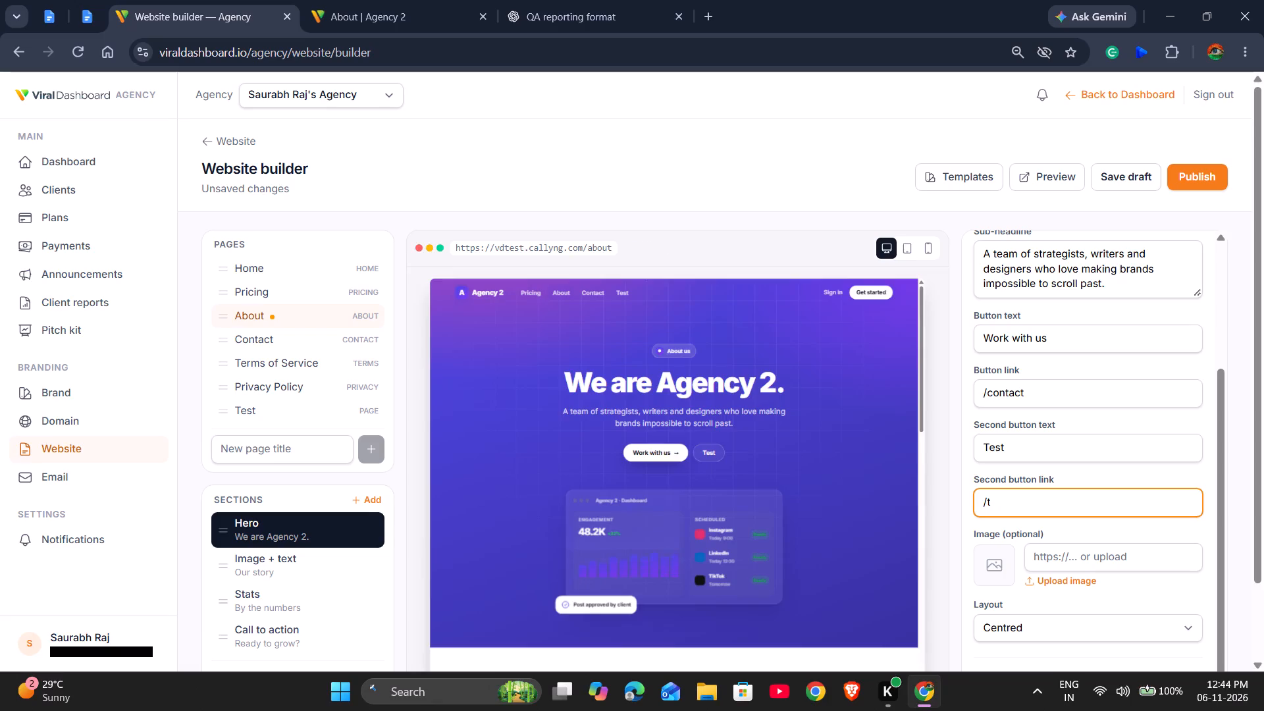
key(BackSpace)
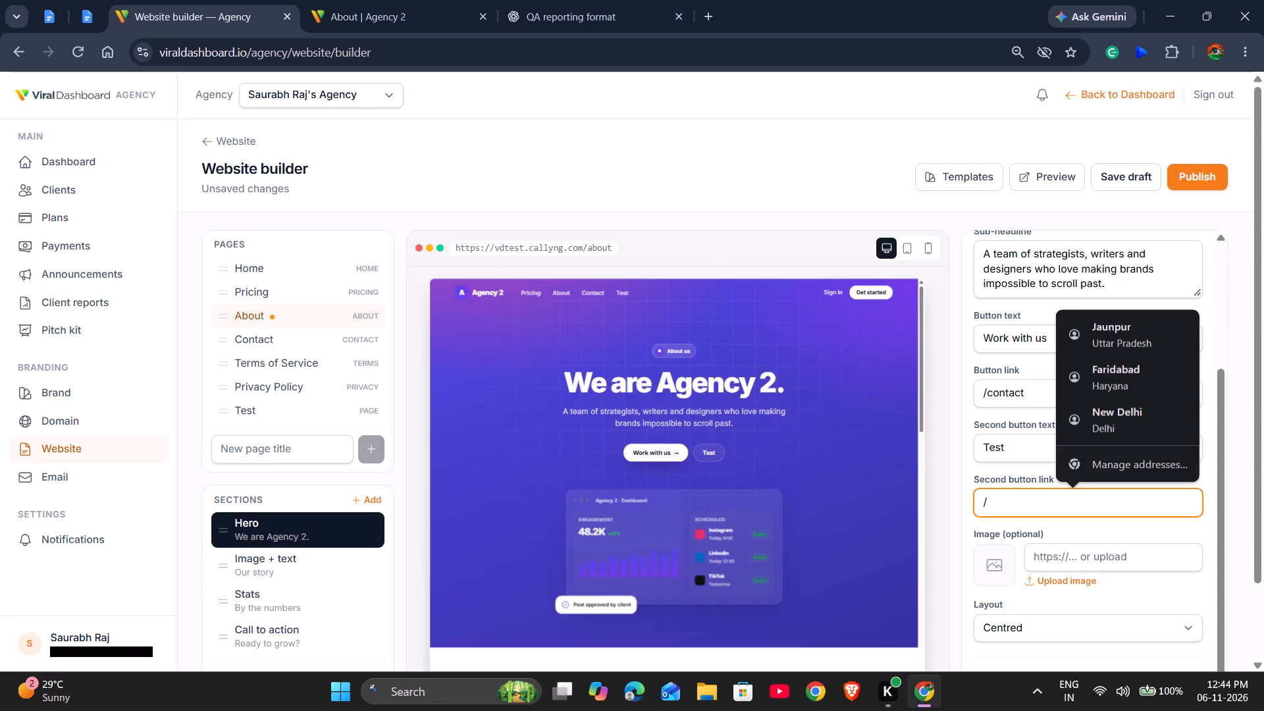
text(pricing)
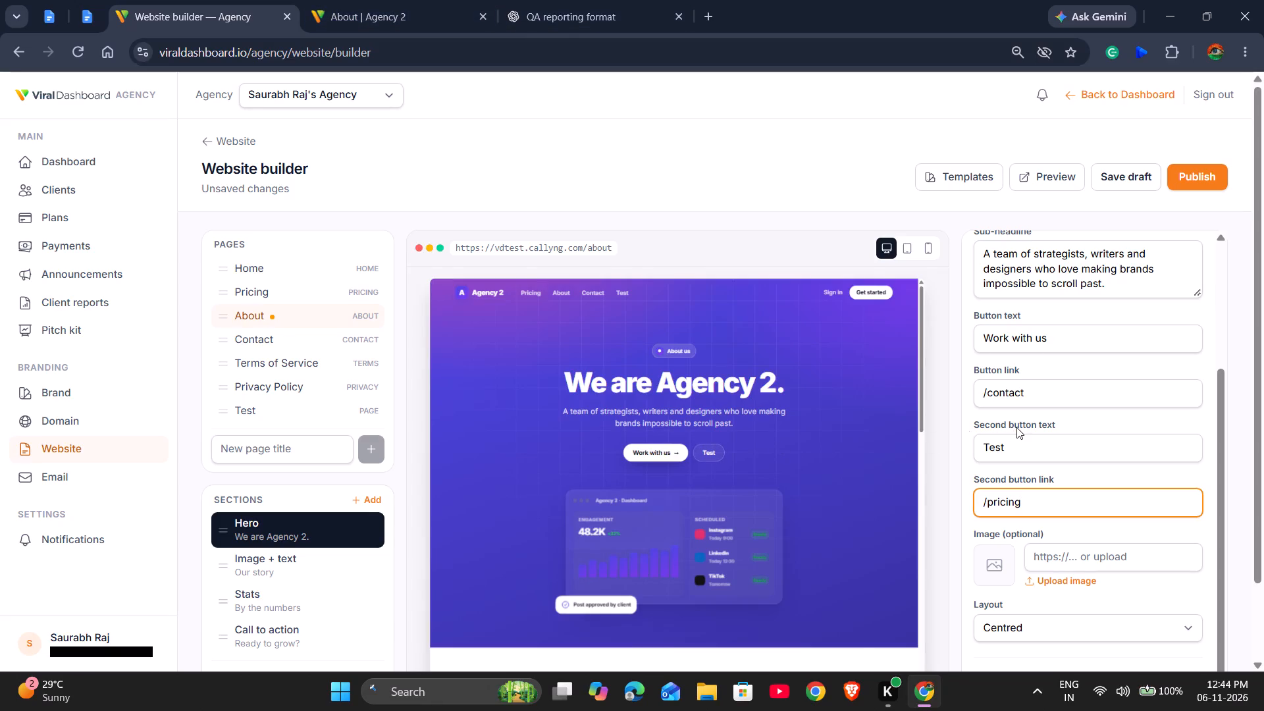
Publish the website with the Hero's second button added.
scroll(1016, 427, down, 1)
scroll(1167, 162, up, 1)
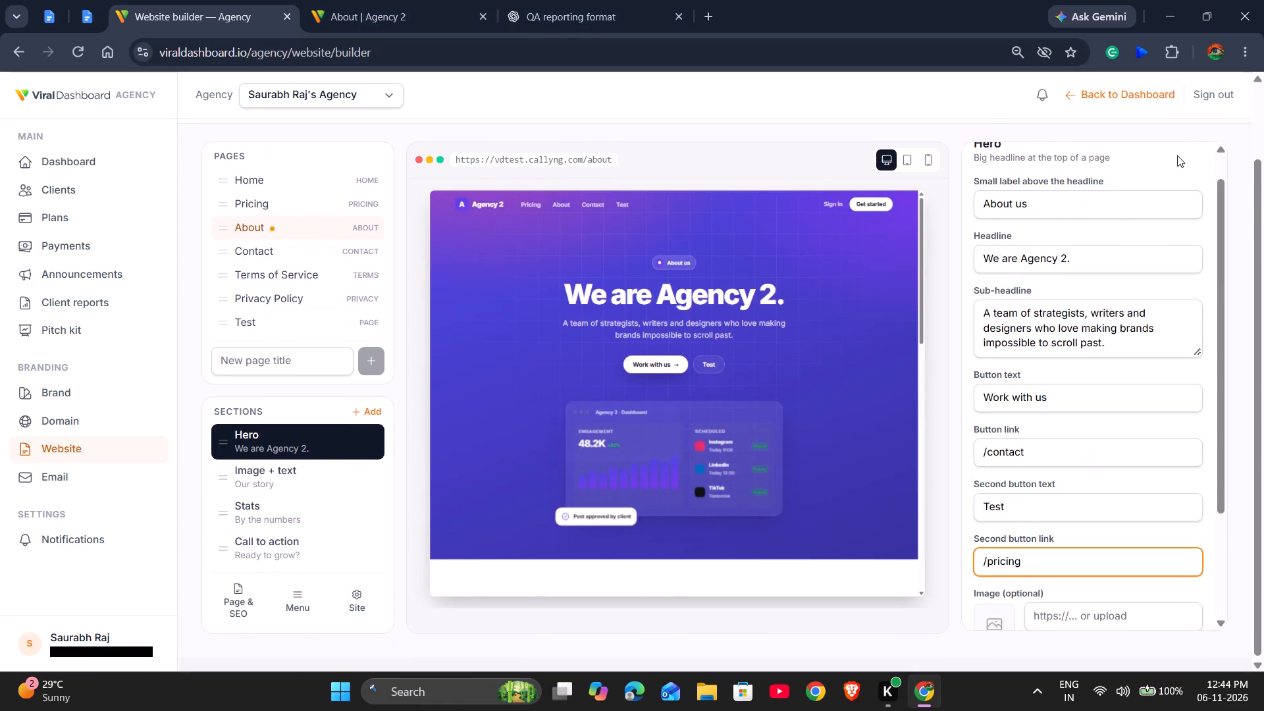
scroll(1184, 159, up, 1)
scroll(1088, 171, up, 2)
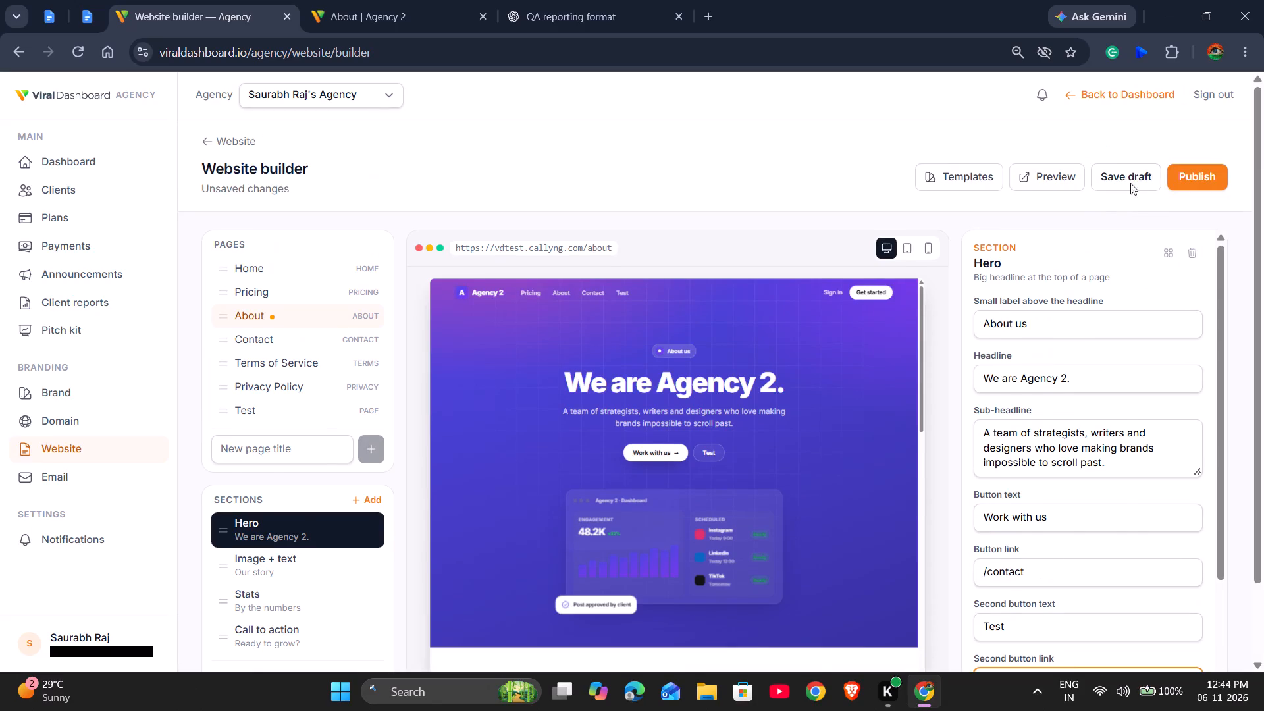
click(1187, 174)
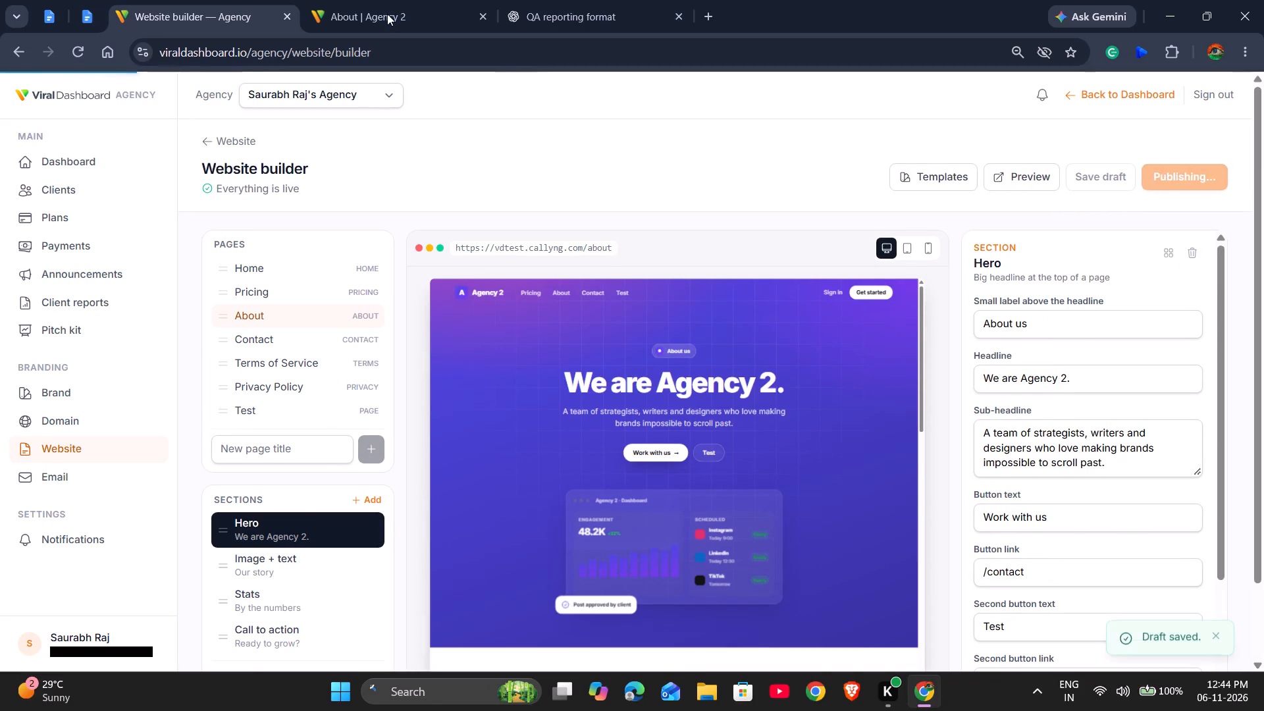
Reload the live Agency 2 About page and check the hero for the second button.
click(386, 13)
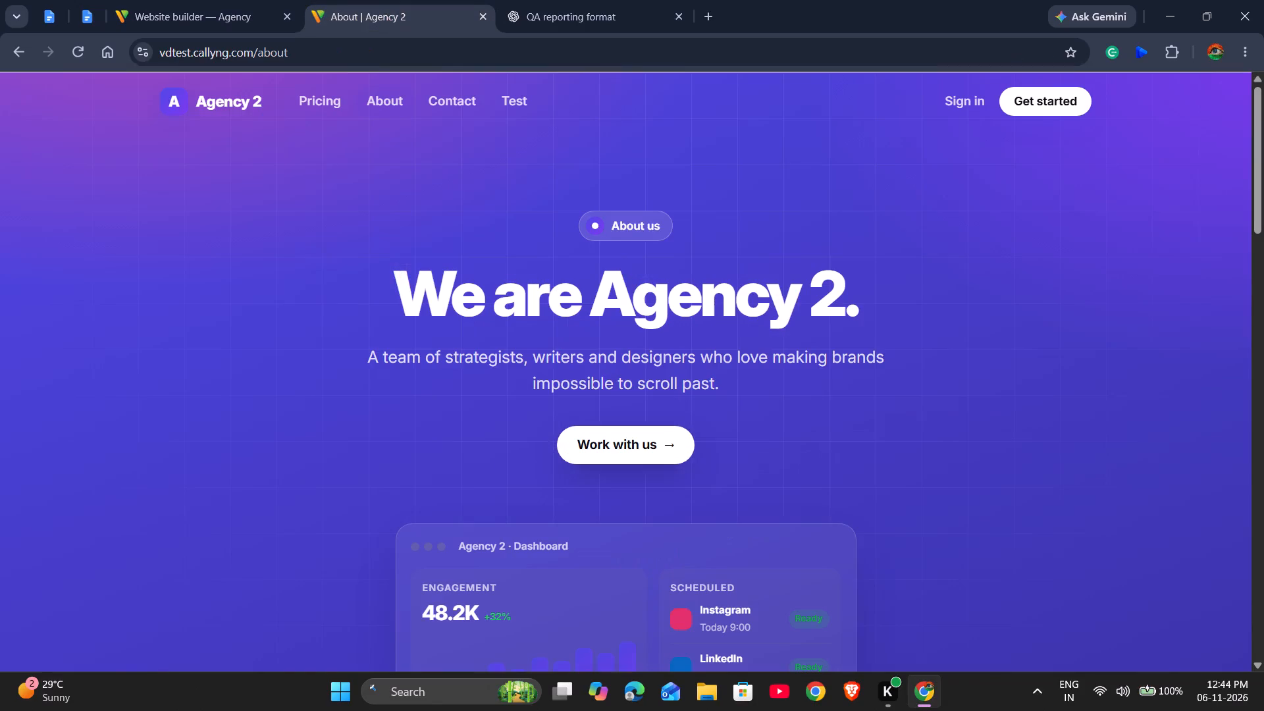
key(ctrl+r)
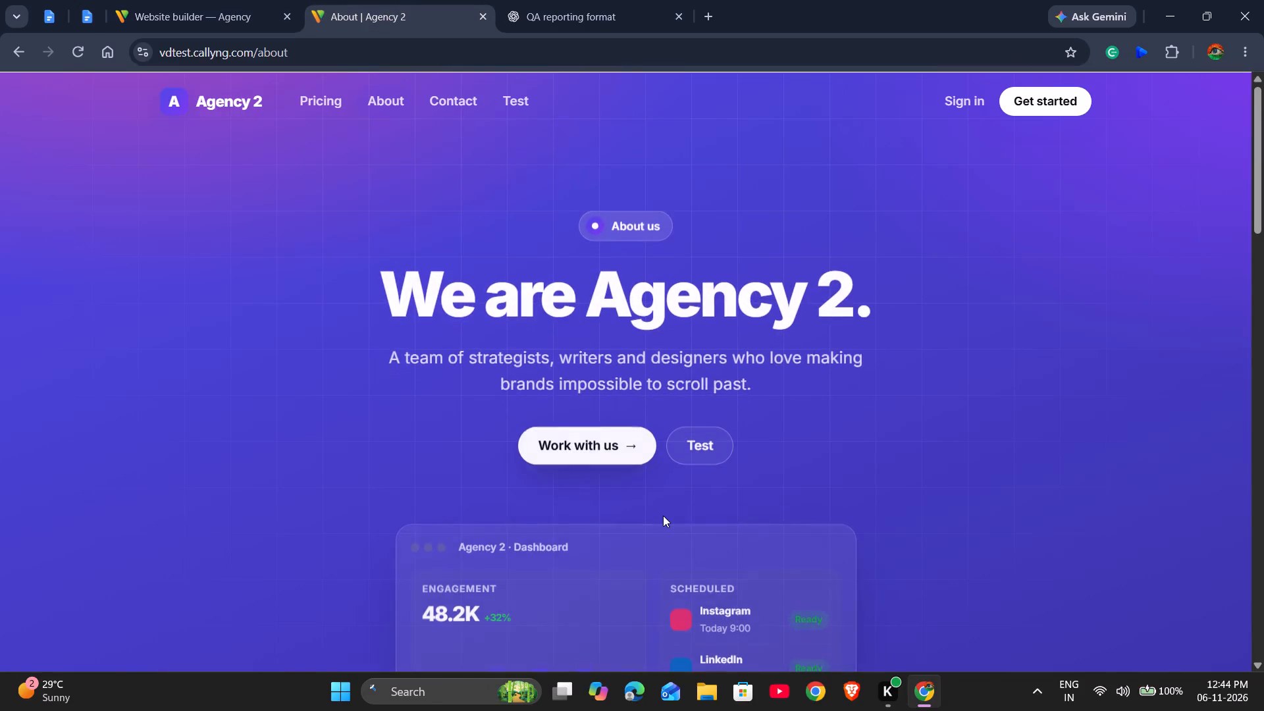